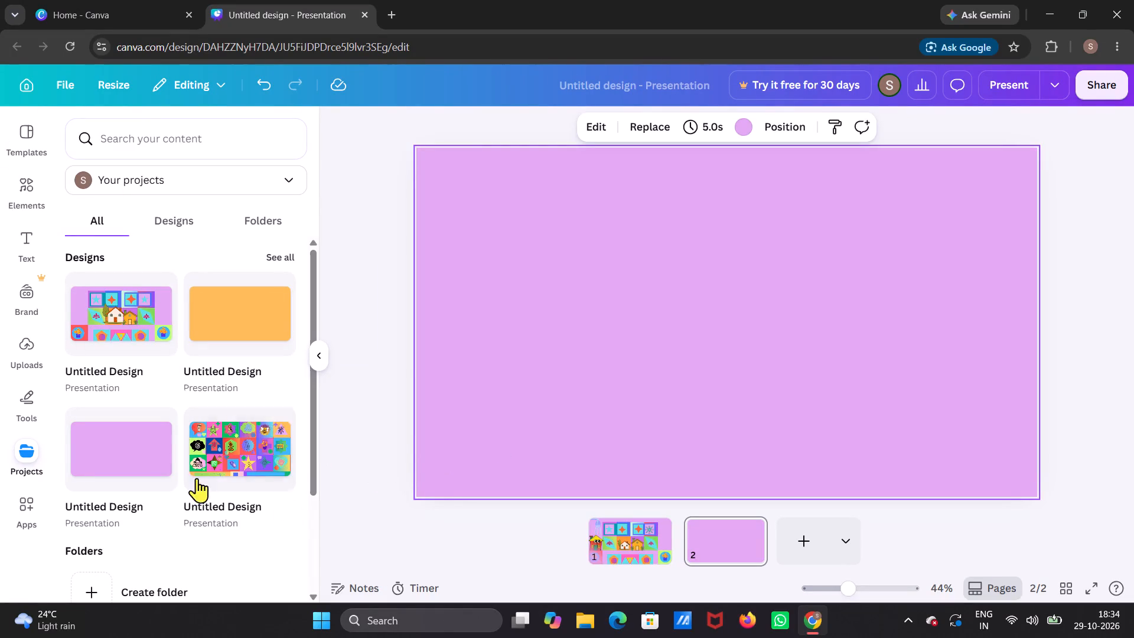
Browse the project folders and the form templates in the elements library for usable content.
click(172, 231)
click(278, 221)
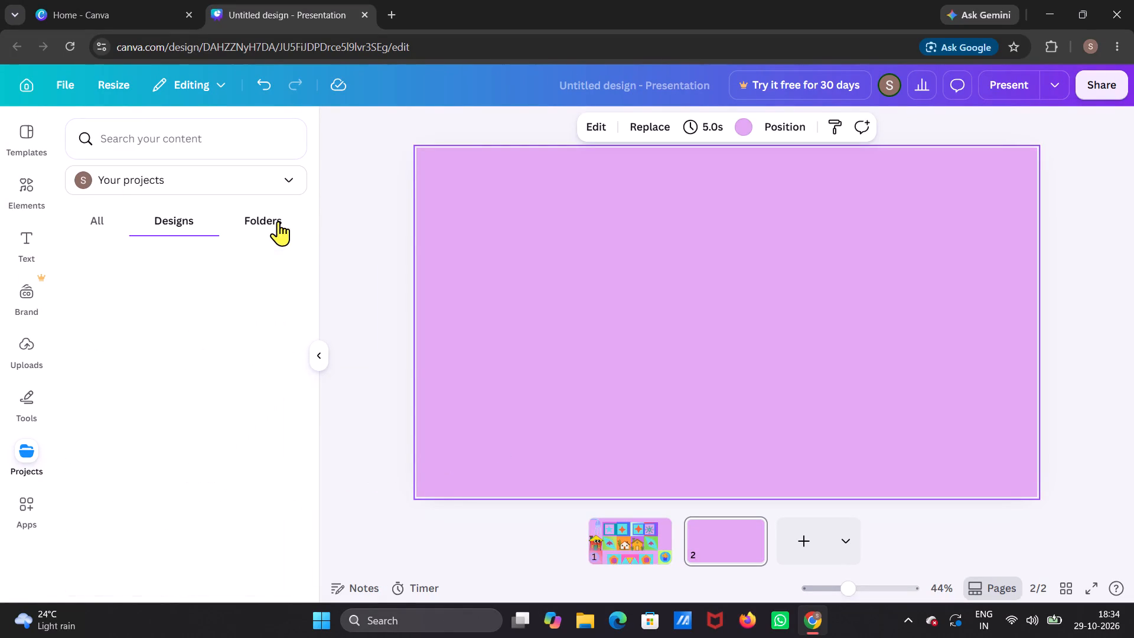
click(23, 185)
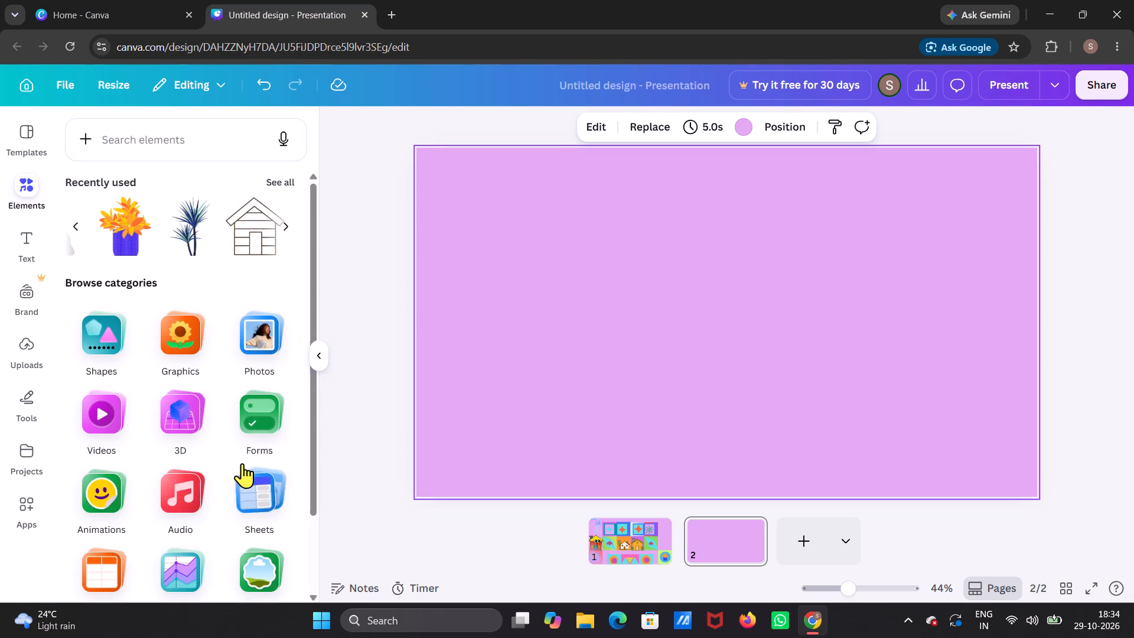
click(275, 403)
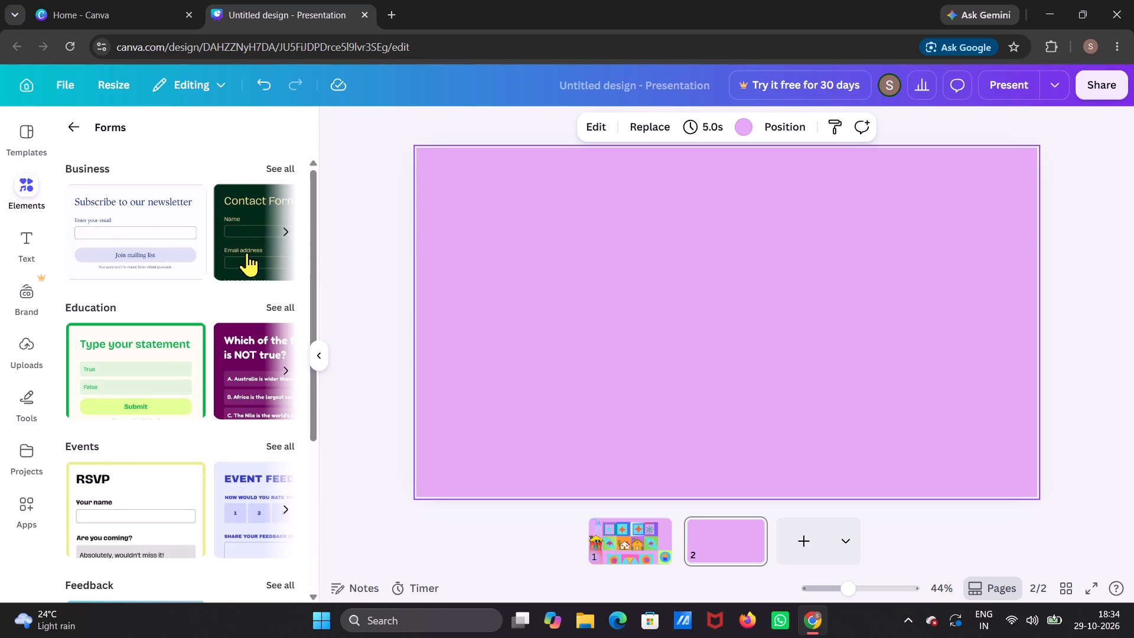
scroll(201, 246, down, 4)
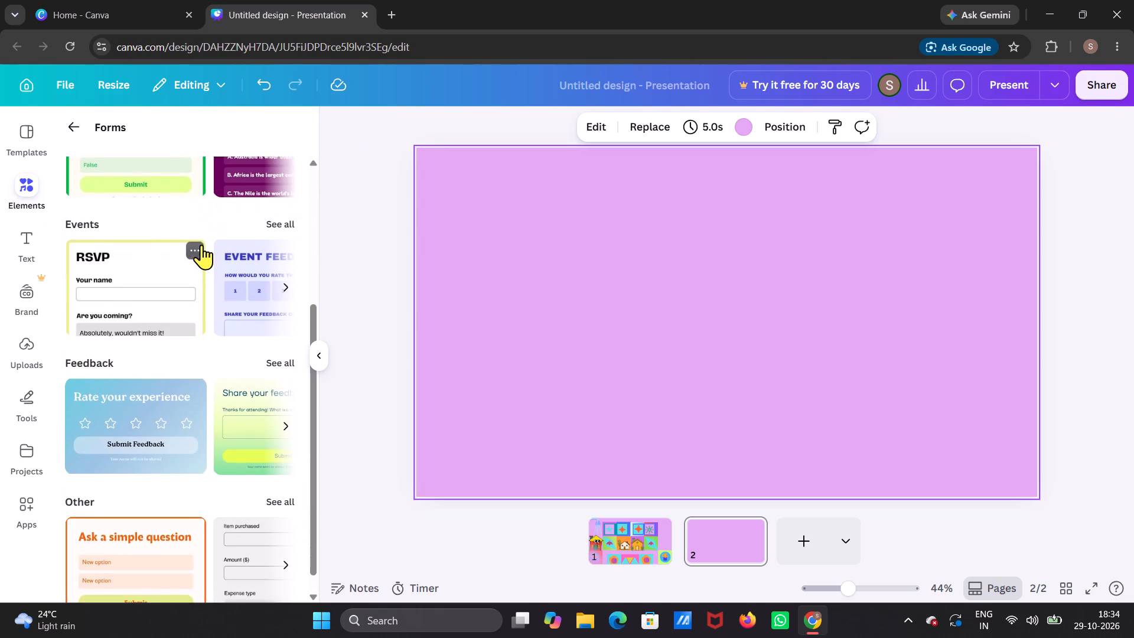
scroll(201, 245, down, 4)
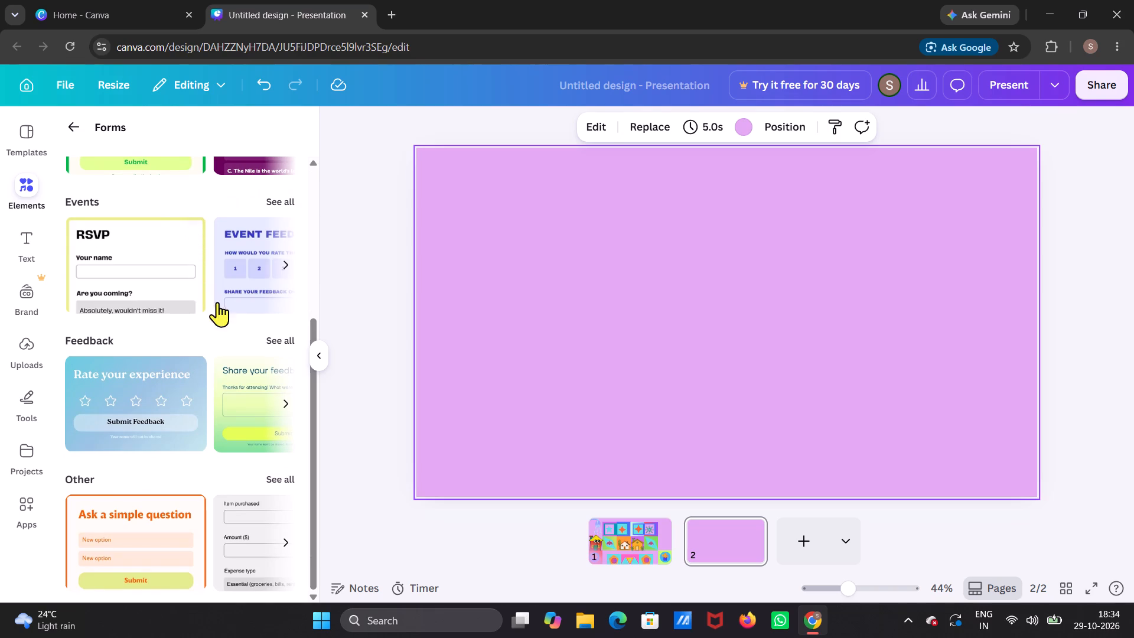
scroll(243, 426, up, 2)
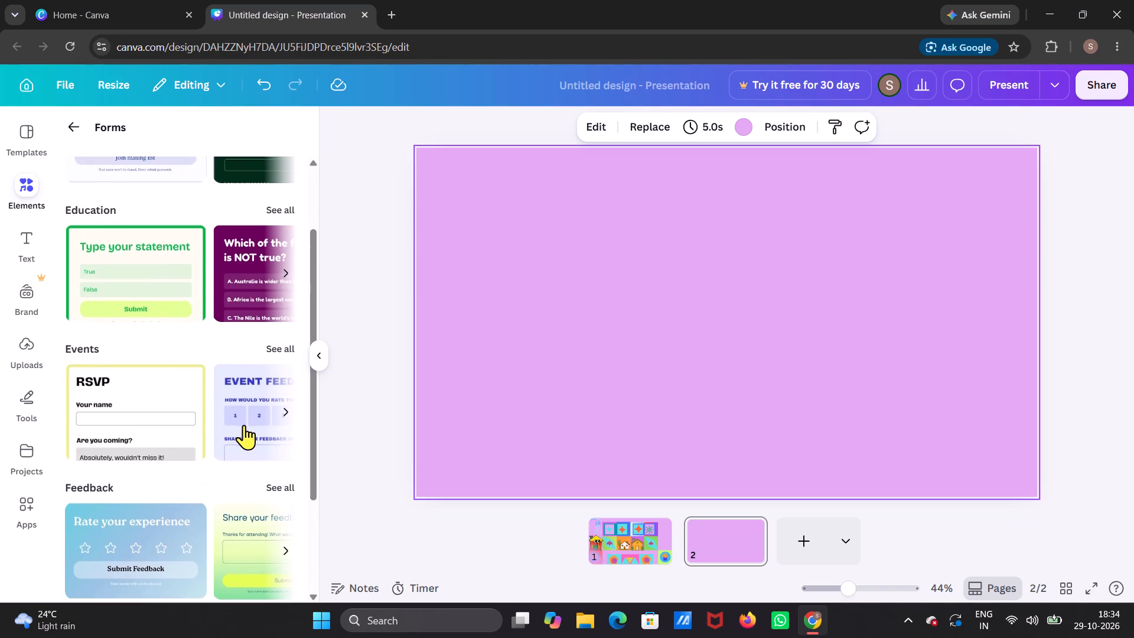
scroll(248, 402, up, 2)
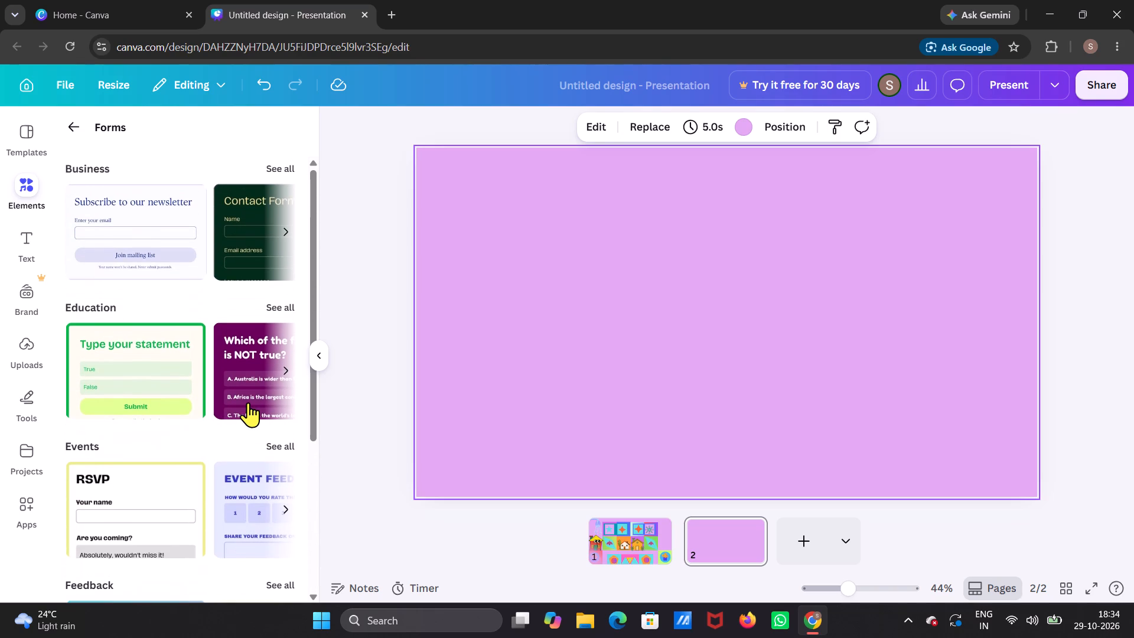
scroll(250, 393, up, 2)
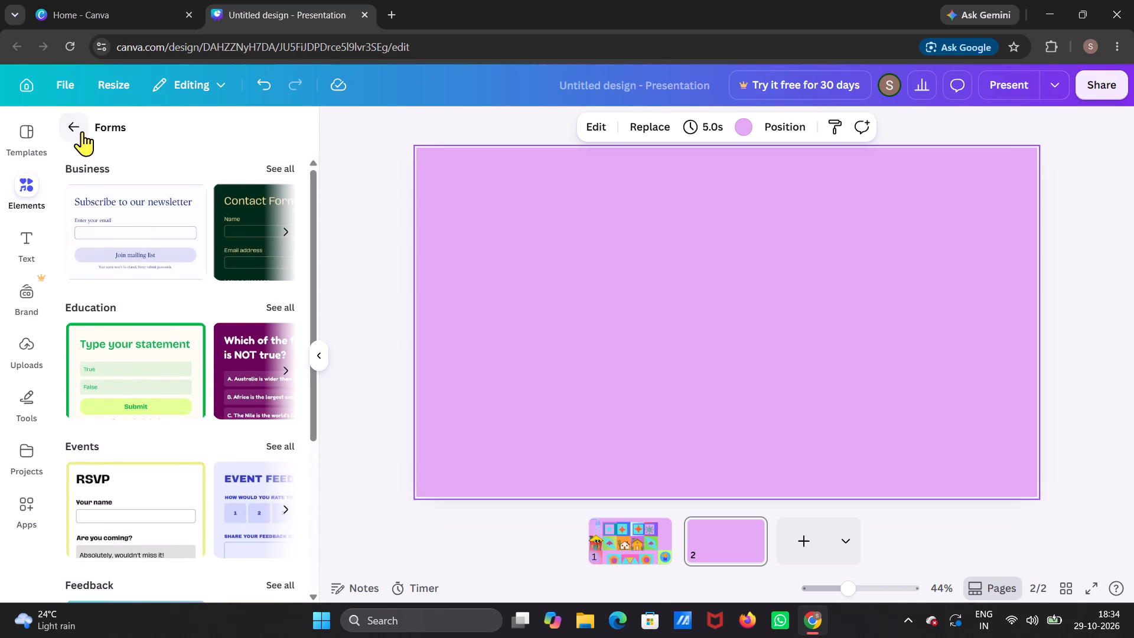
click(82, 131)
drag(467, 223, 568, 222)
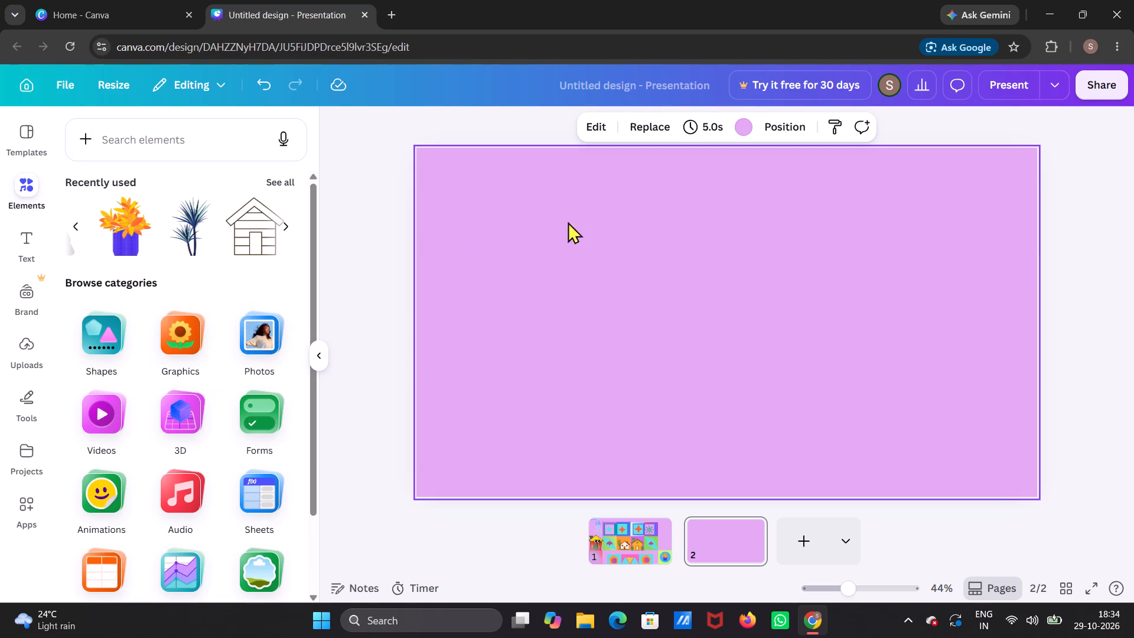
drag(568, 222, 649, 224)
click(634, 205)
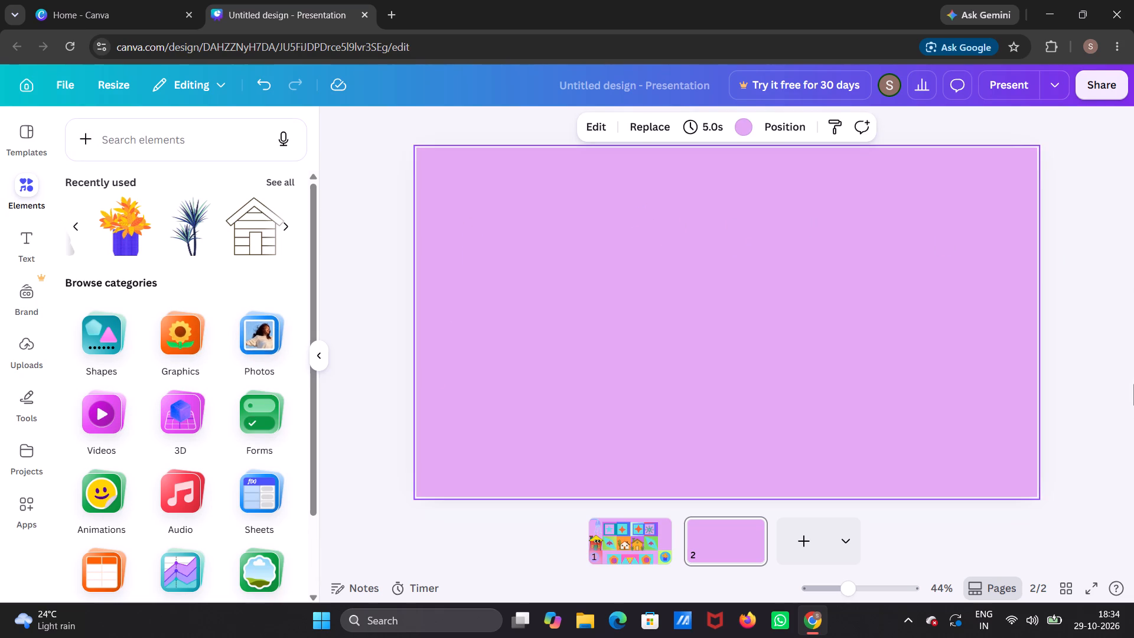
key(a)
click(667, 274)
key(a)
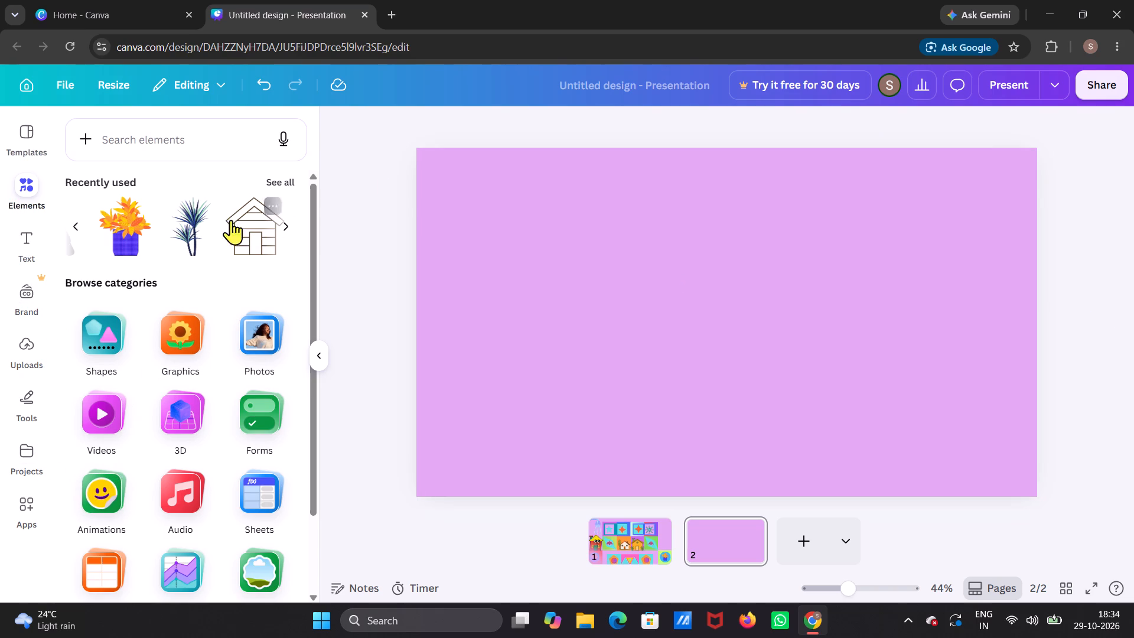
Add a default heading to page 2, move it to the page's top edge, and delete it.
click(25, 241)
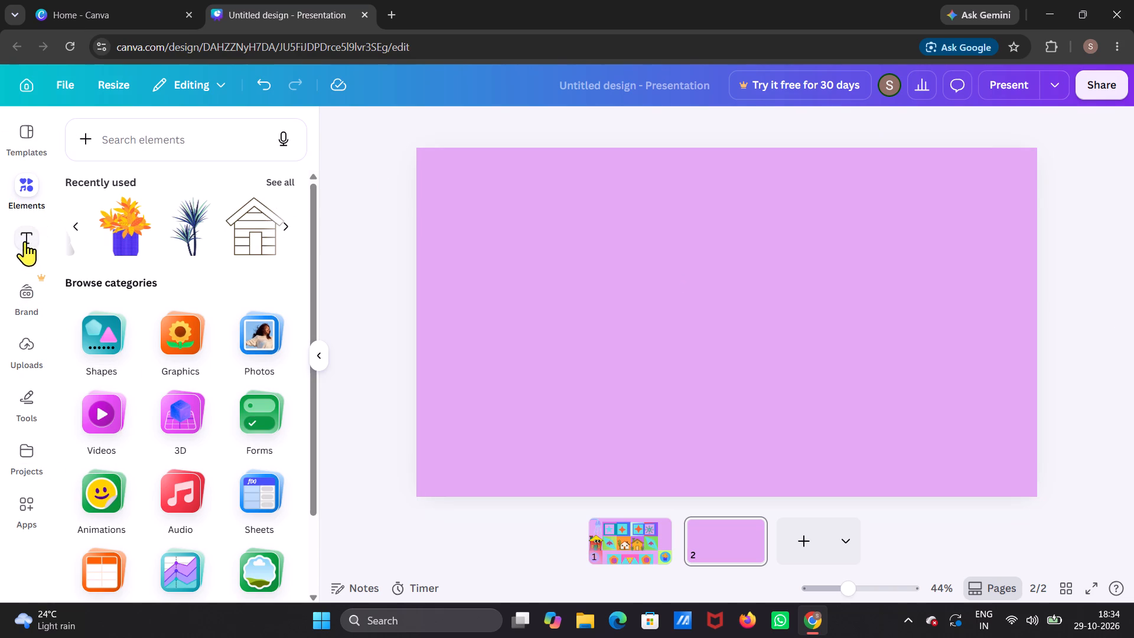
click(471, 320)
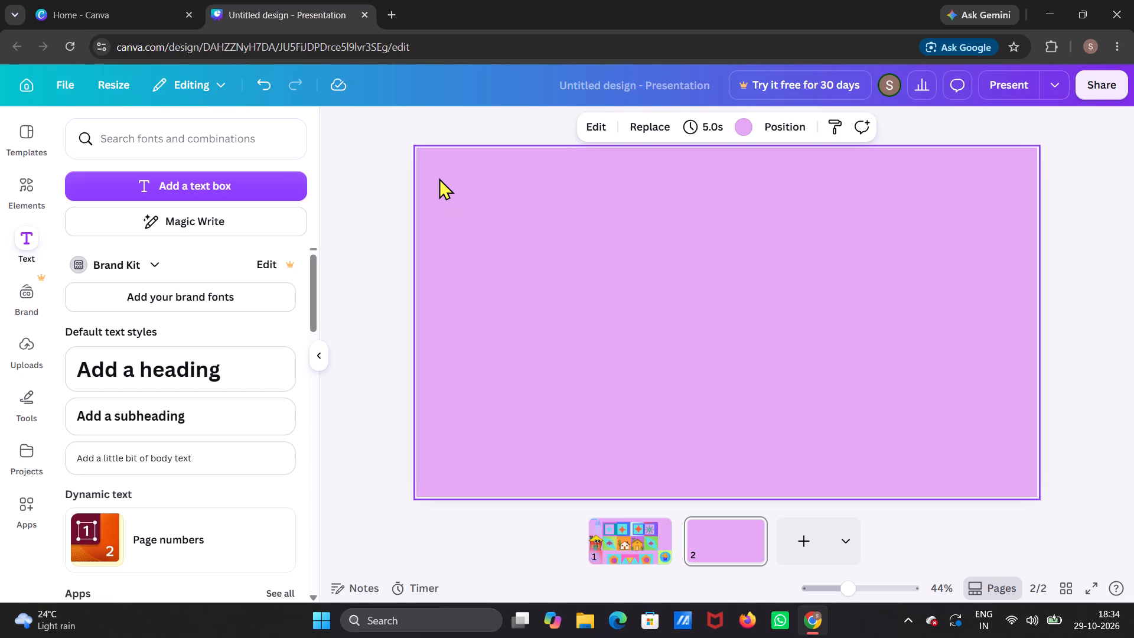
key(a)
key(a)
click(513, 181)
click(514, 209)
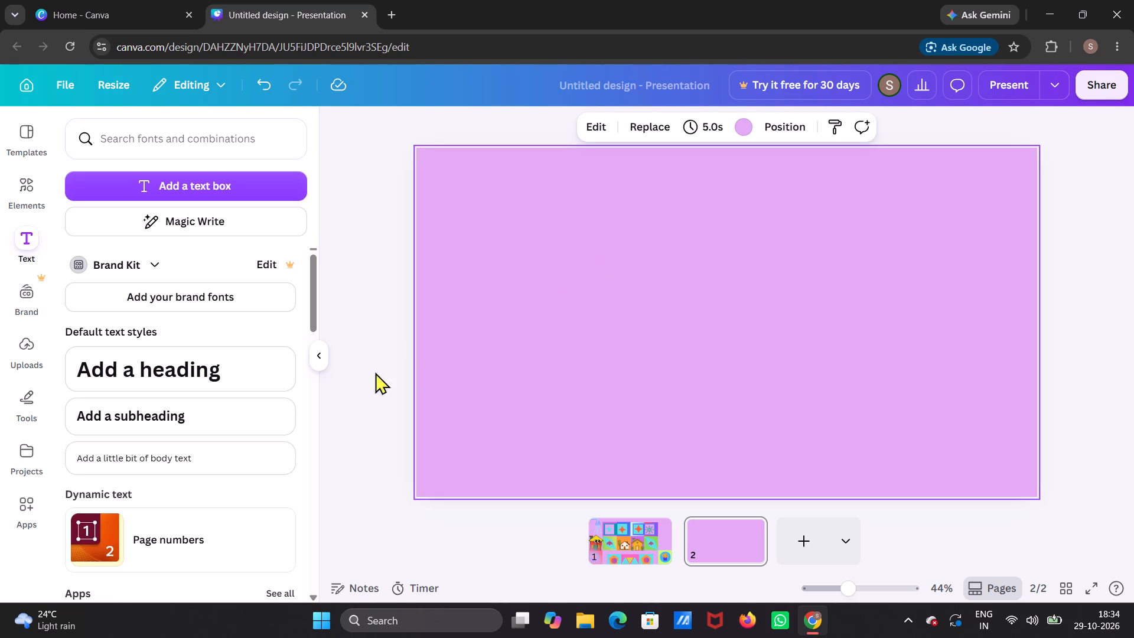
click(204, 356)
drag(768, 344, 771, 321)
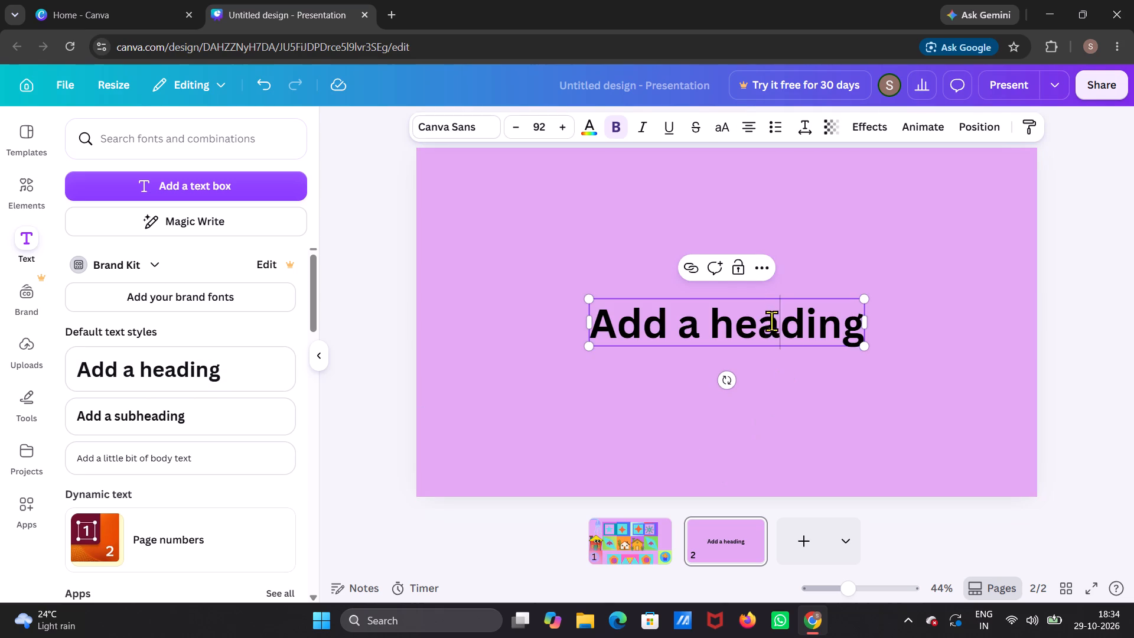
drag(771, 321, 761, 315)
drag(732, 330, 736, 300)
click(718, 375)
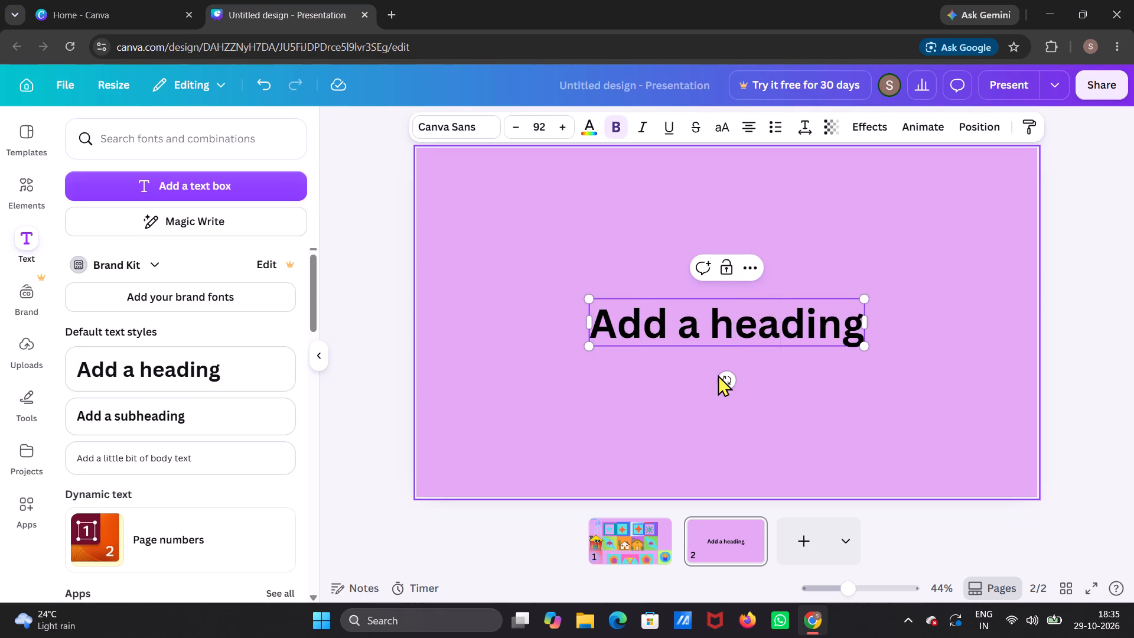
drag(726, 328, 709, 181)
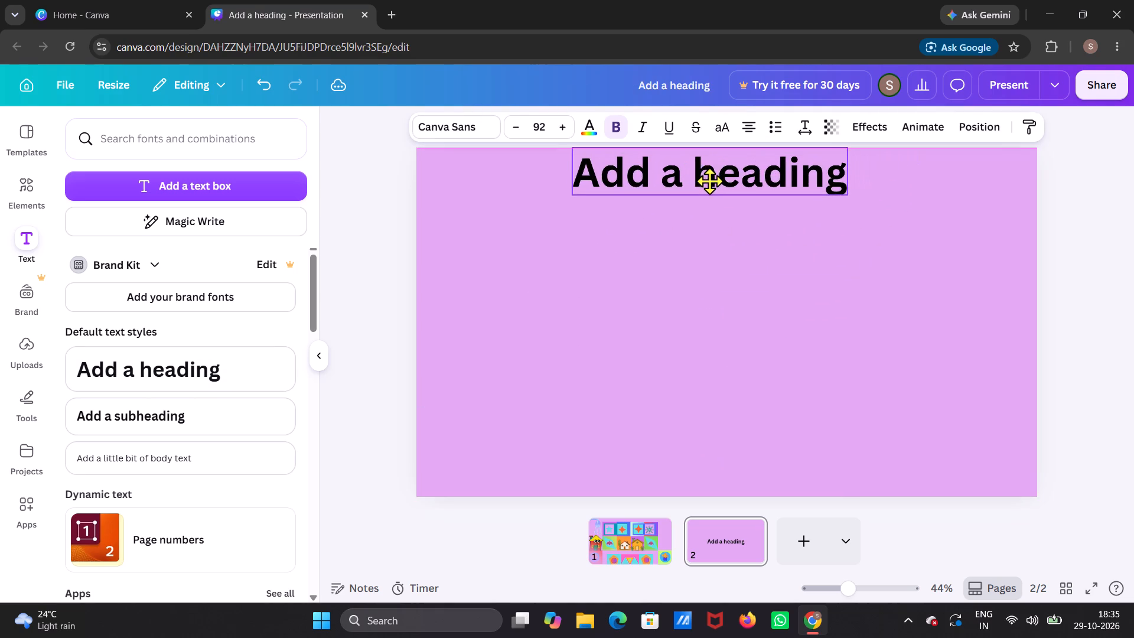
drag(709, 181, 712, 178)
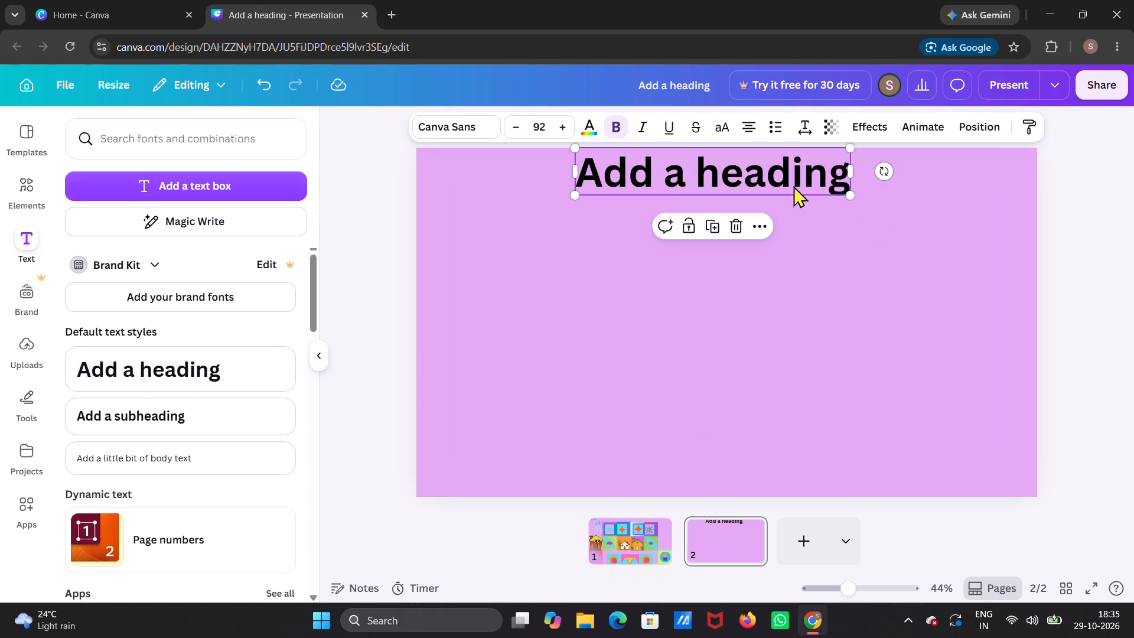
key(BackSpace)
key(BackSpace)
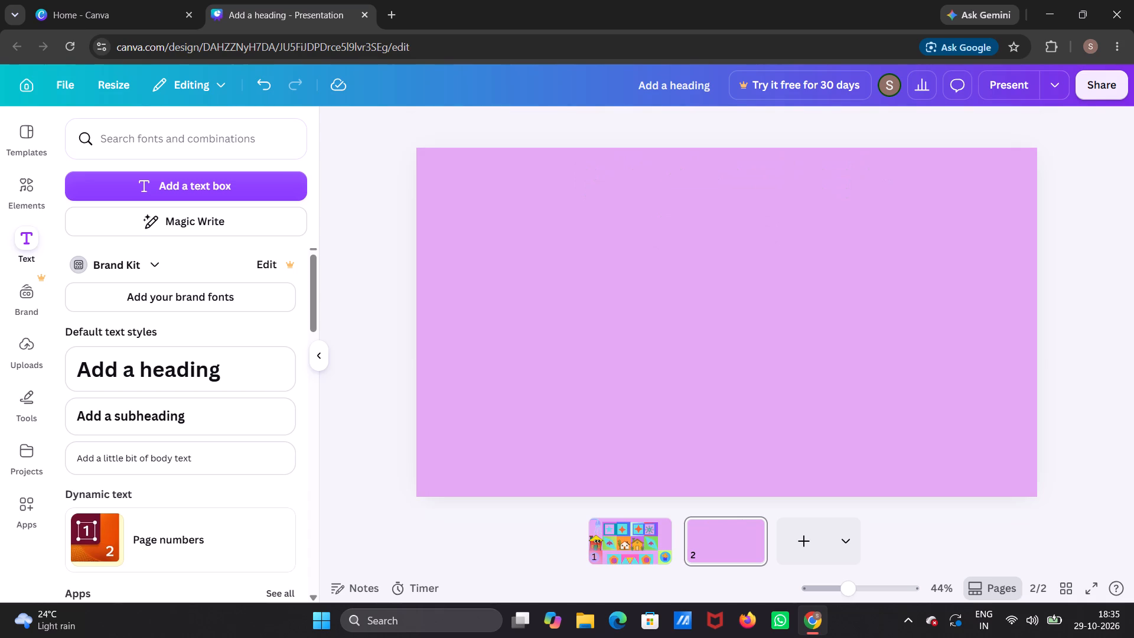
Add a default-style heading text box to the blank page 2.
click(830, 182)
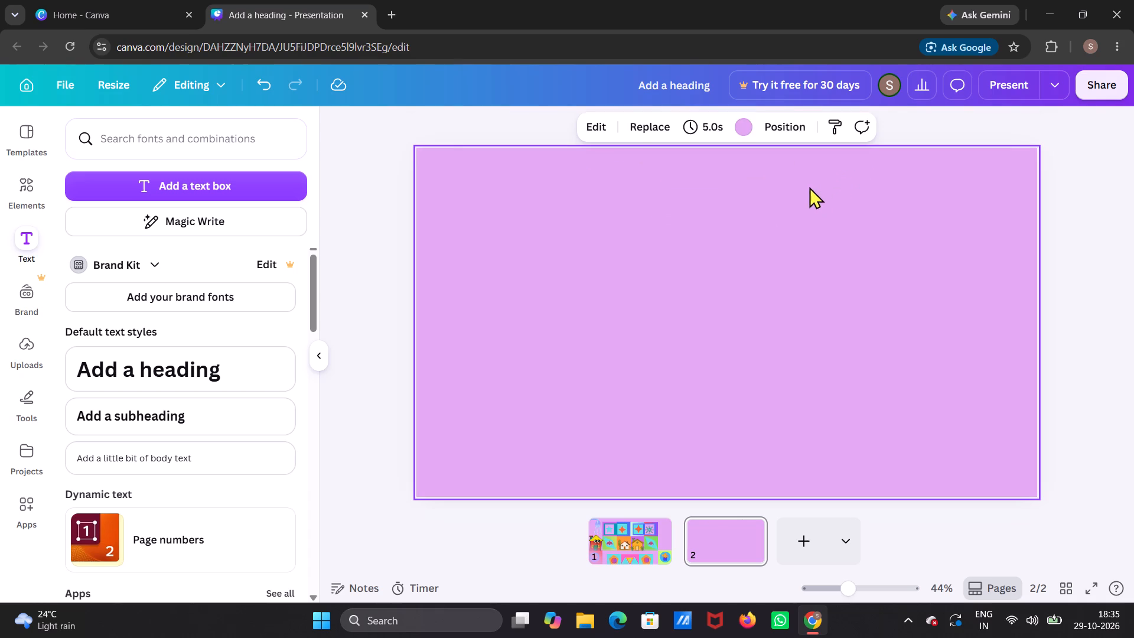
click(748, 185)
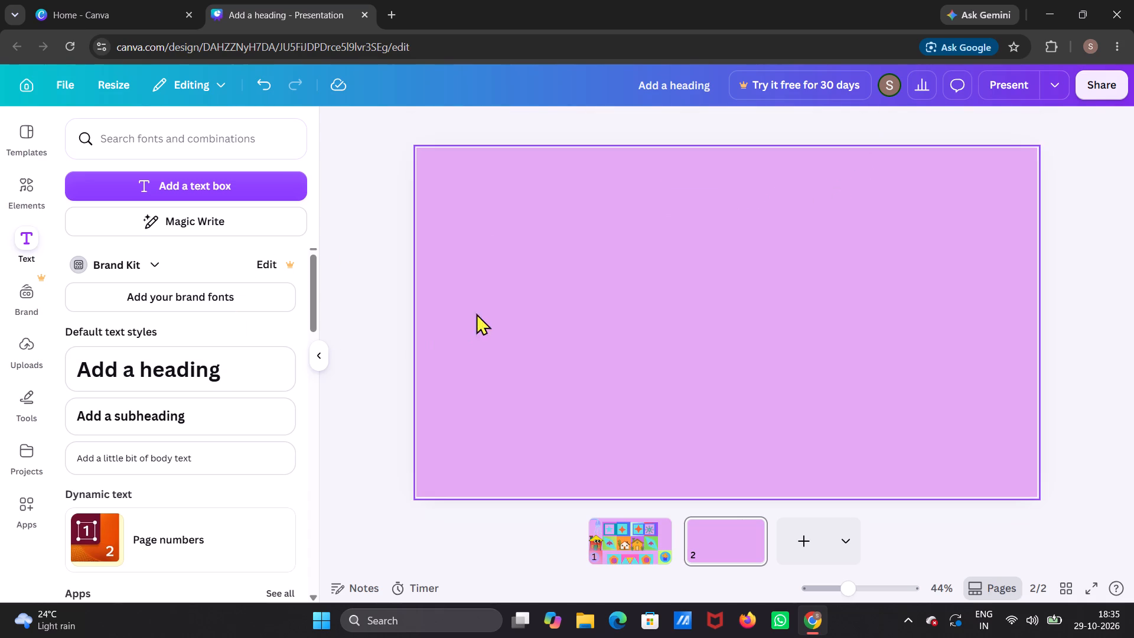
click(489, 308)
click(155, 372)
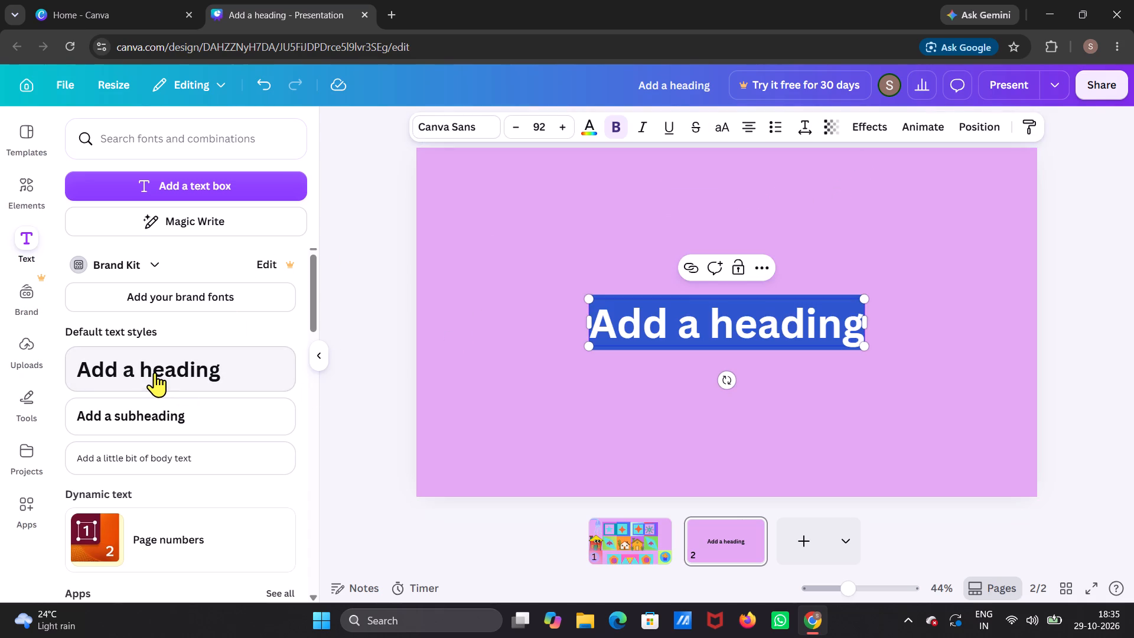
Replace the placeholder text of the heading on page 2 with "A toZ".
click(712, 334)
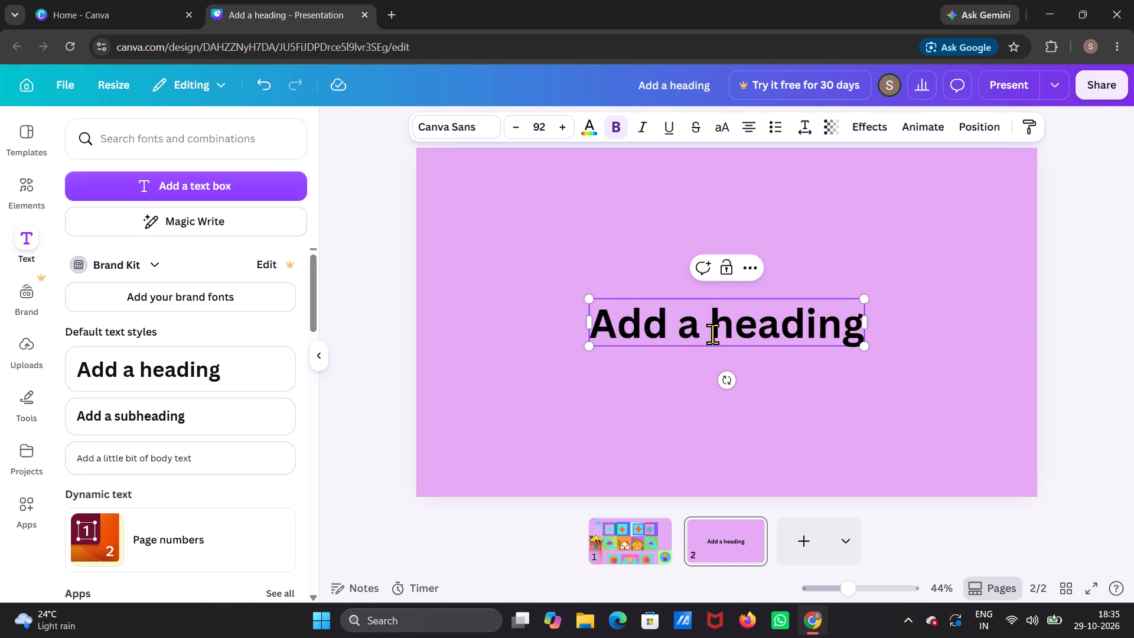
key(BackSpace)
key(BackSpace)
key(BackSpace)
key(BackSpace)
key(BackSpace)
key(BackSpace)
key(BackSpace)
key(BackSpace)
key(BackSpace)
key(BackSpace)
key(BackSpace)
key(BackSpace)
key(BackSpace)
key(BackSpace)
key(BackSpace)
key(BackSpace)
key(BackSpace)
key(BackSpace)
key(BackSpace)
key(BackSpace)
key(BackSpace)
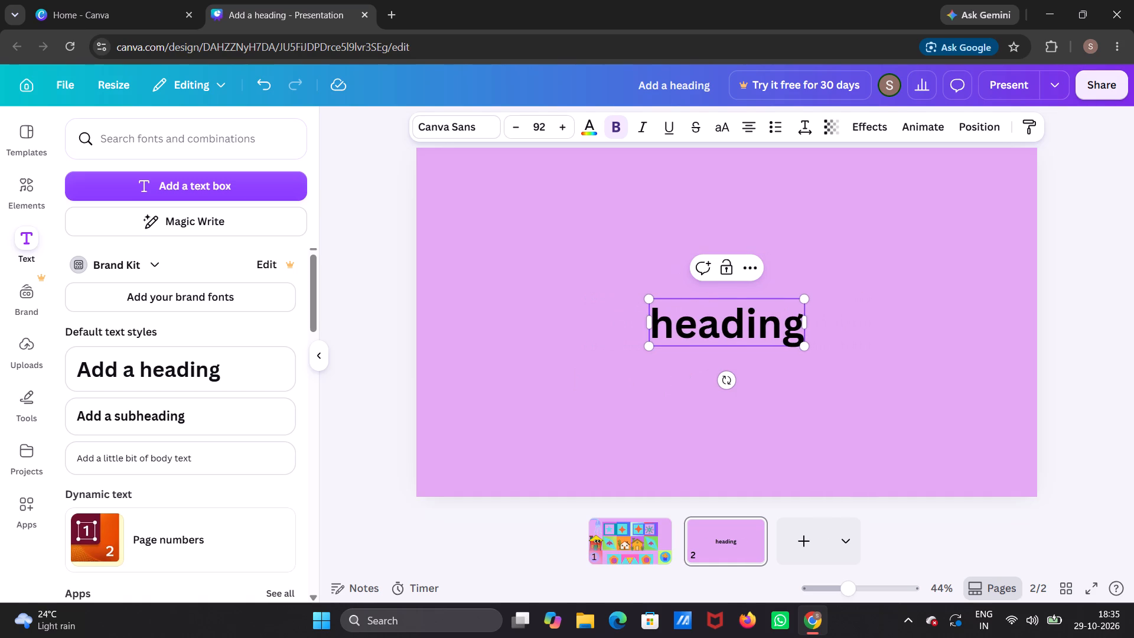
click(809, 336)
click(808, 339)
click(801, 340)
key(BackSpace)
key(BackSpace)
key(BackSpace)
key(BackSpace)
key(BackSpace)
key(BackSpace)
key(BackSpace)
key(BackSpace)
key(BackSpace)
key(BackSpace)
key(BackSpace)
key(BackSpace)
key(BackSpace)
key(BackSpace)
key(BackSpace)
key(BackSpace)
key(BackSpace)
key(BackSpace)
key(BackSpace)
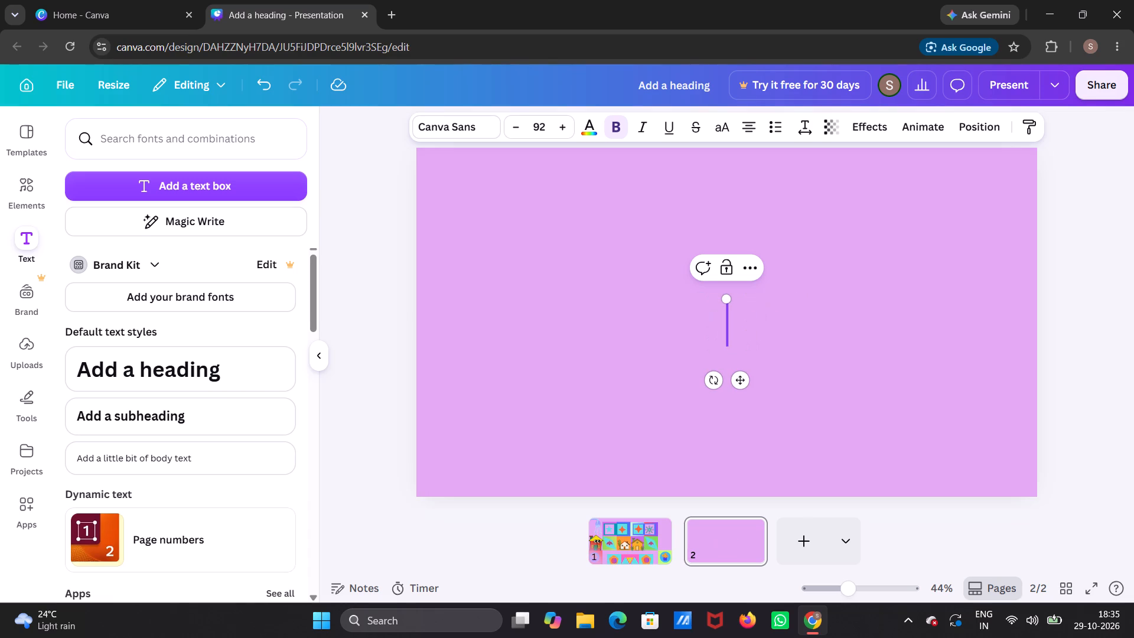
key(a)
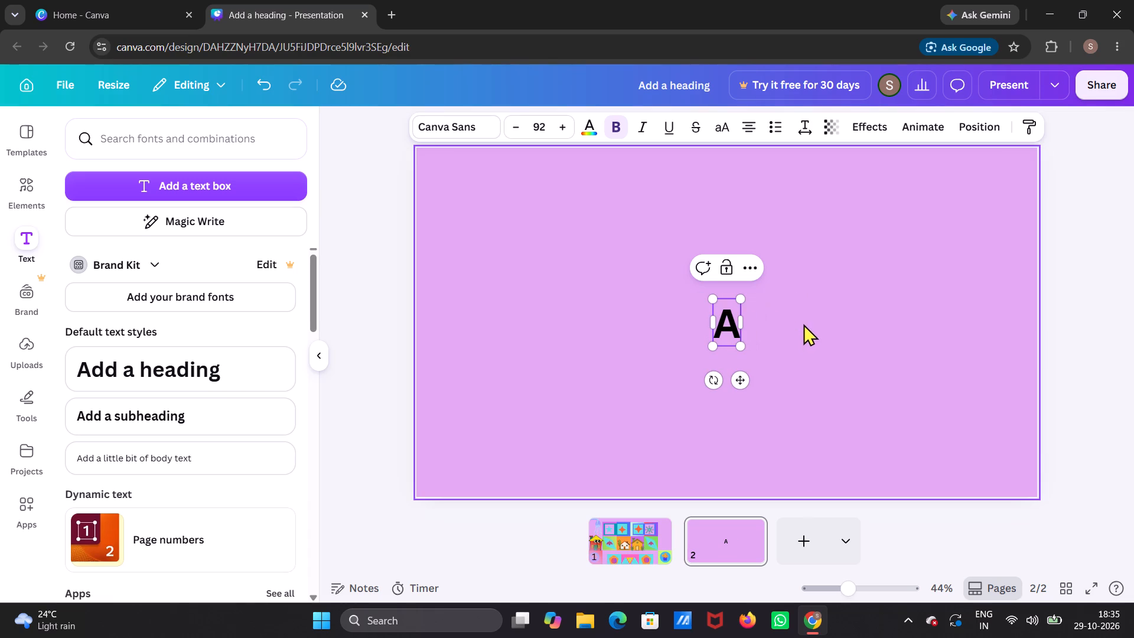
key(space)
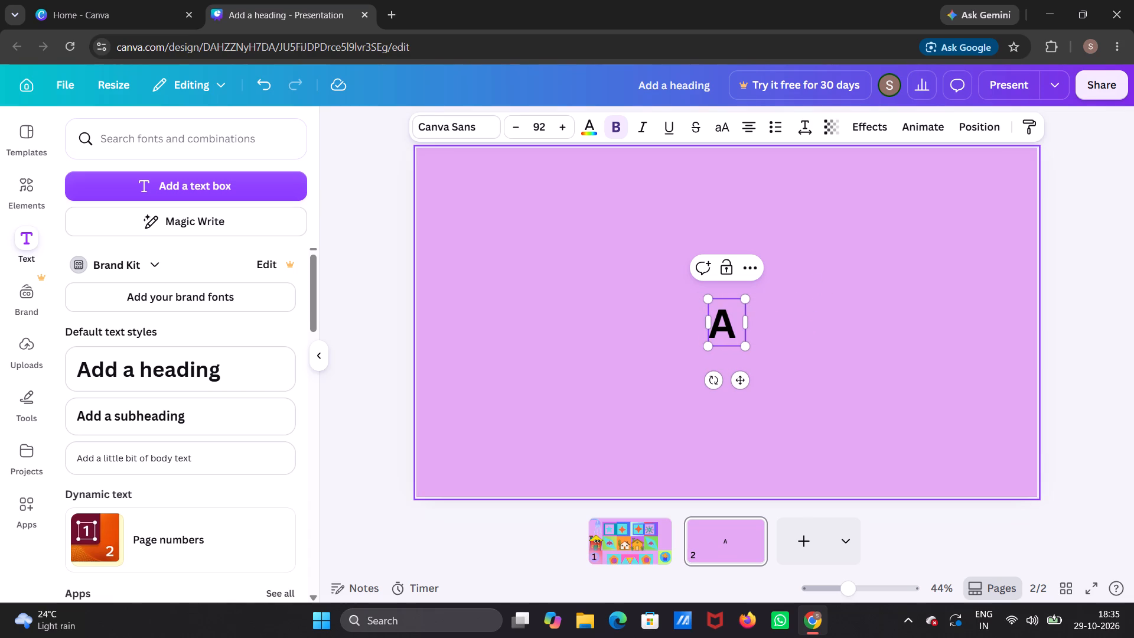
key(t)
key(o)
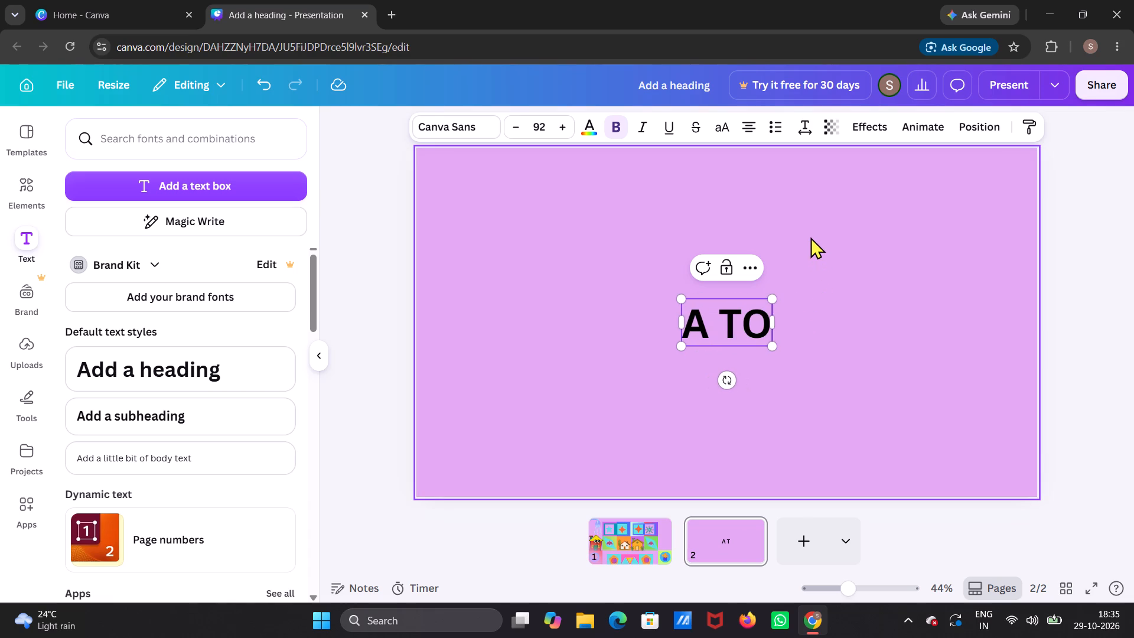
key(BackSpace)
key(BackSpace)
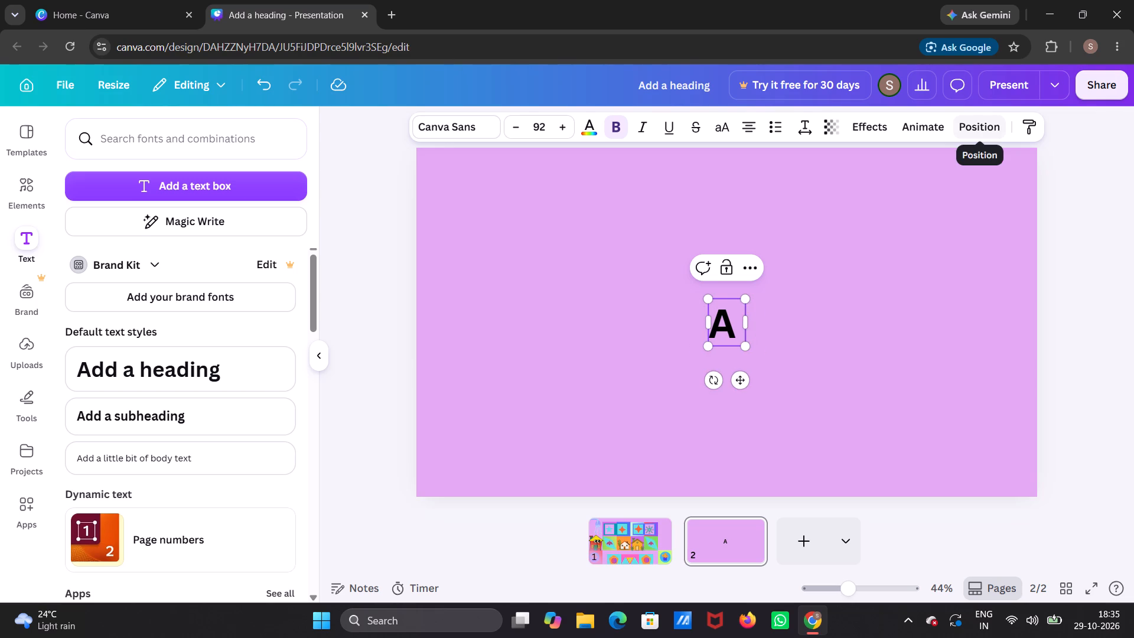
text(to)
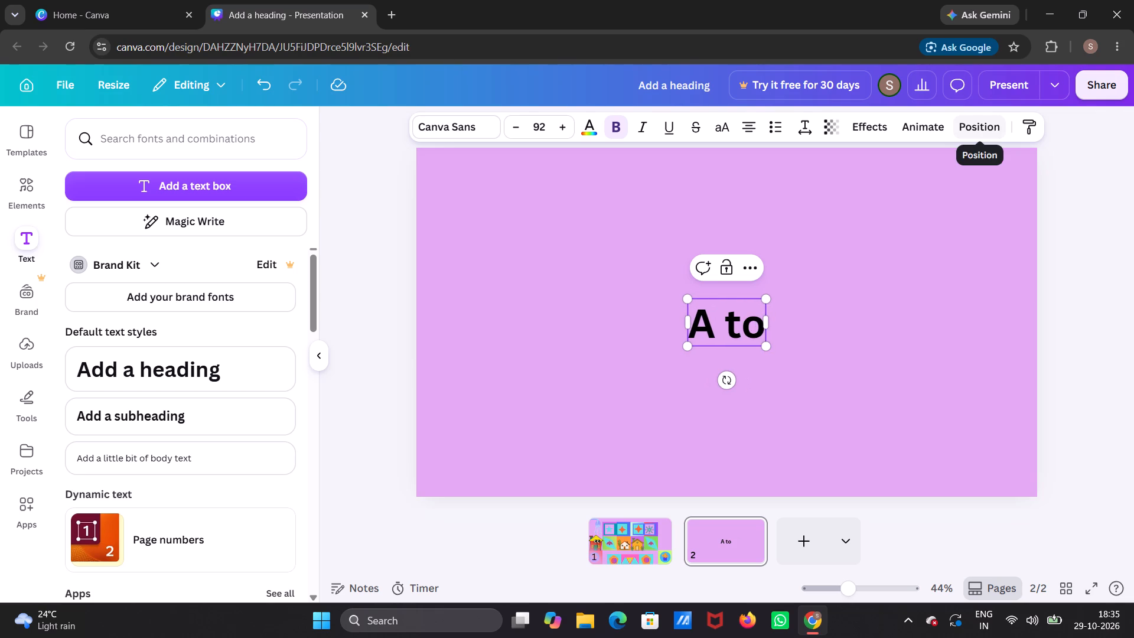
key(z)
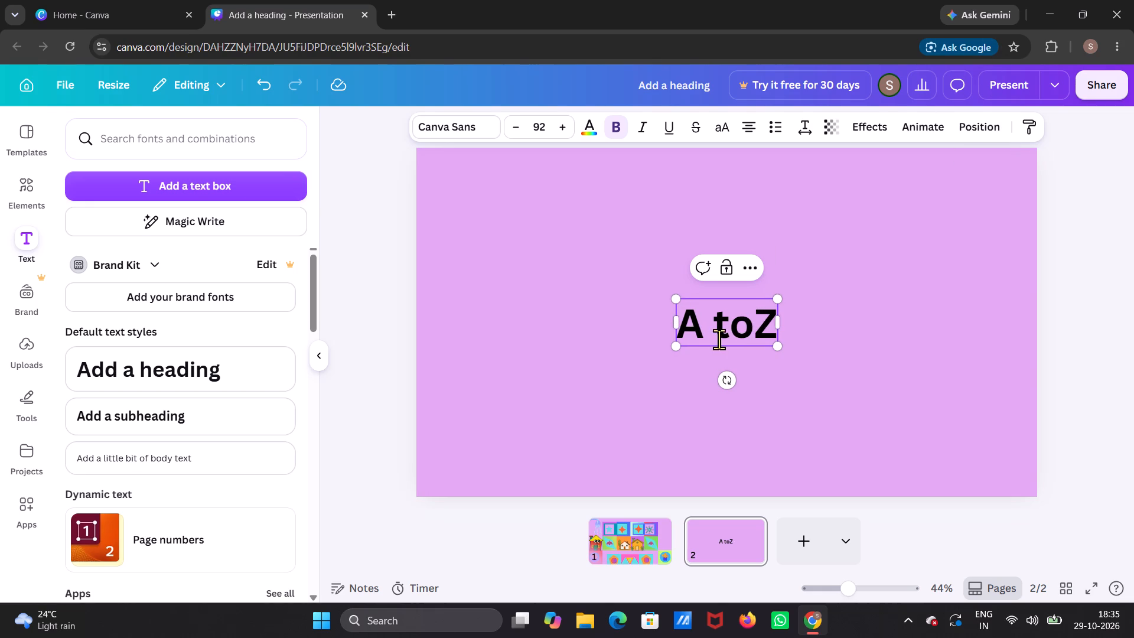
Set the colour of the whole "A toZ" heading to the dark pink already used in the design.
click(586, 134)
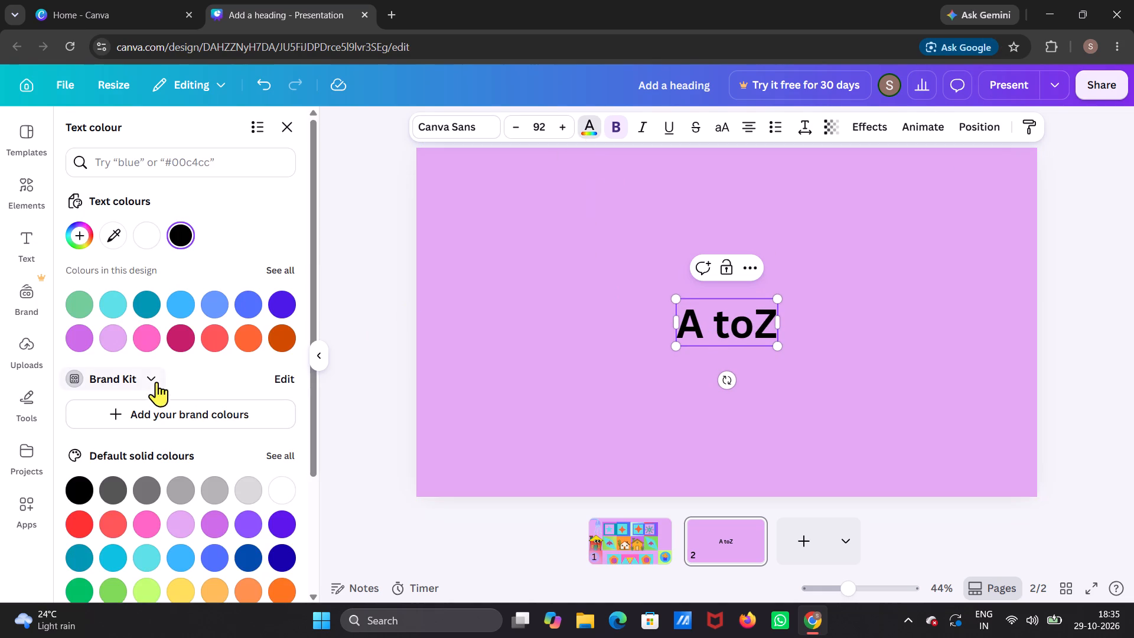
click(185, 339)
click(705, 333)
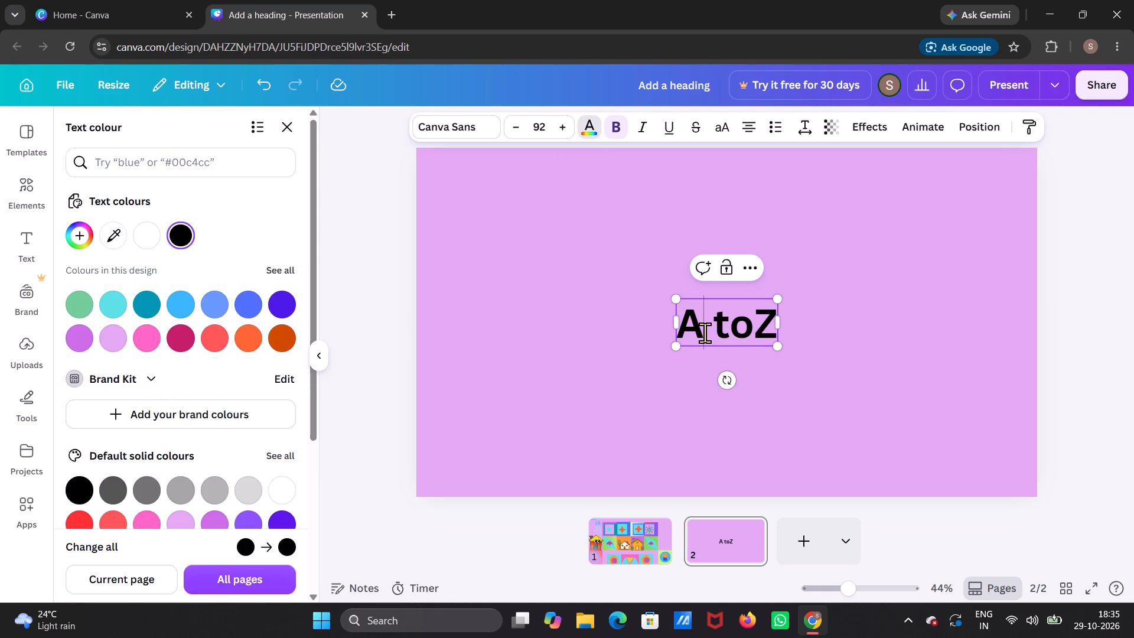
click(705, 333)
click(762, 328)
drag(683, 328, 705, 338)
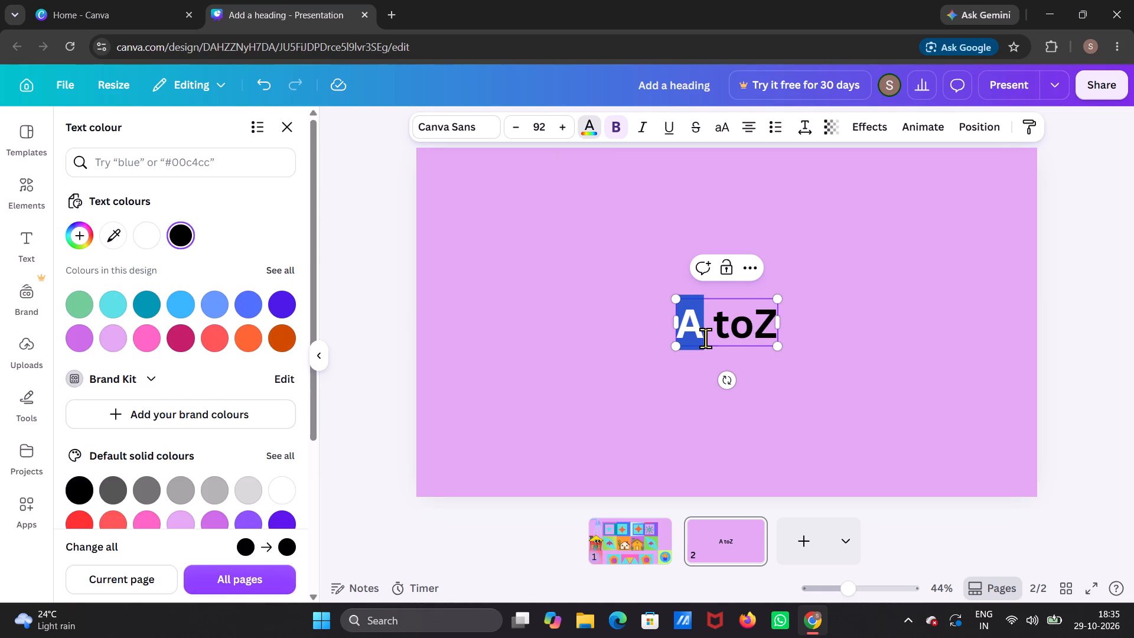
drag(705, 338, 768, 342)
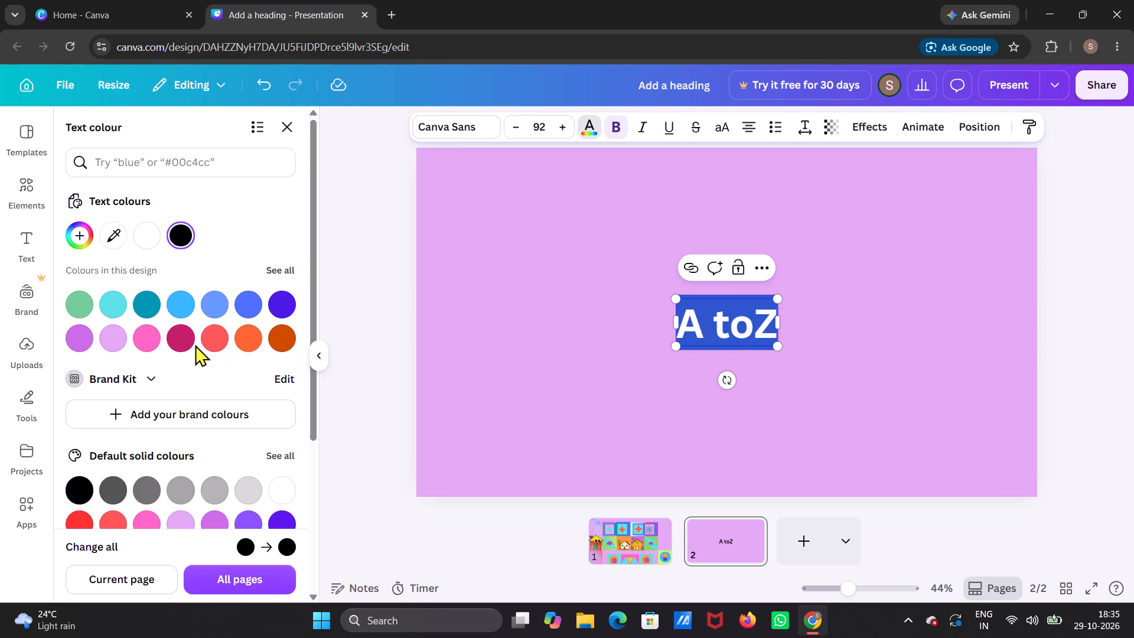
click(180, 341)
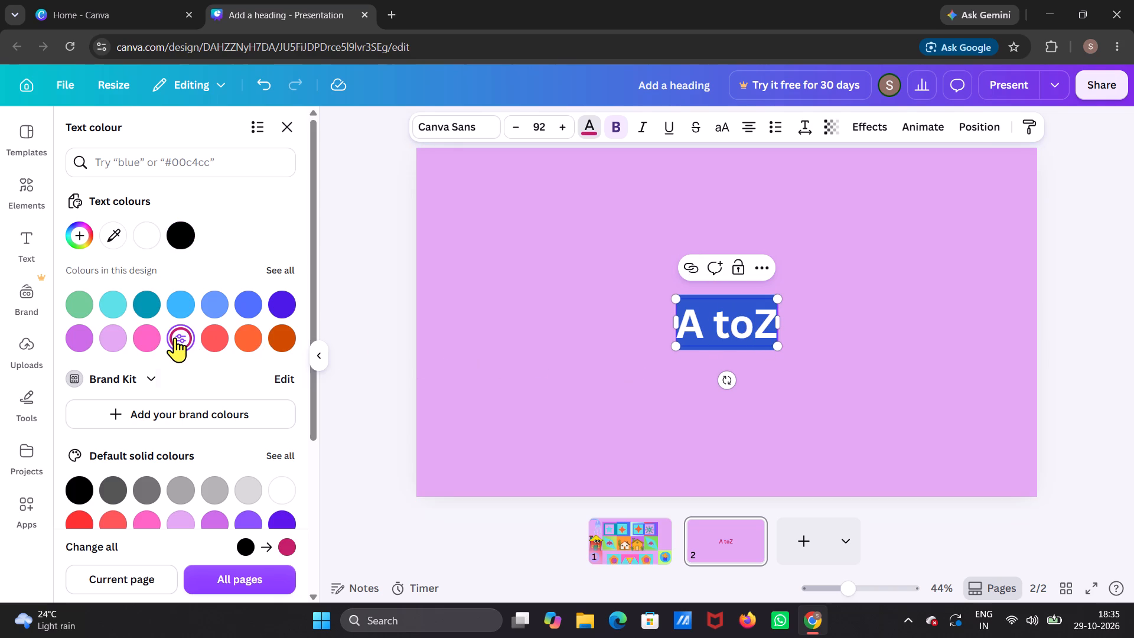
click(175, 337)
Move the "A toZ" heading to the top edge of page 2, near the horizontal centre.
drag(754, 333, 758, 332)
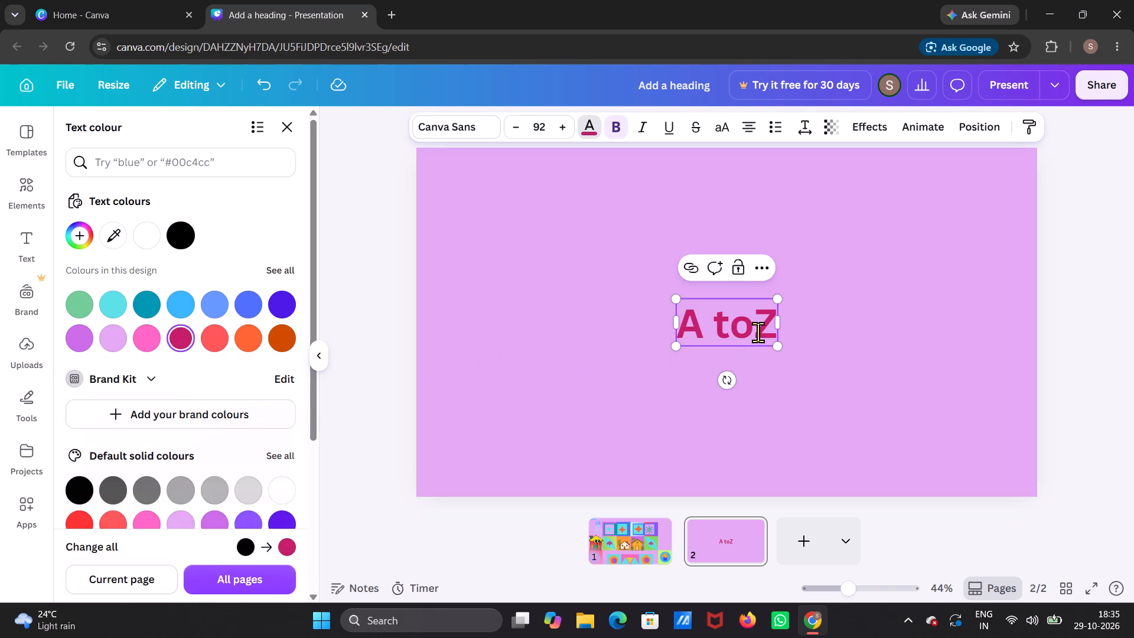
drag(758, 332, 758, 313)
click(721, 336)
click(724, 330)
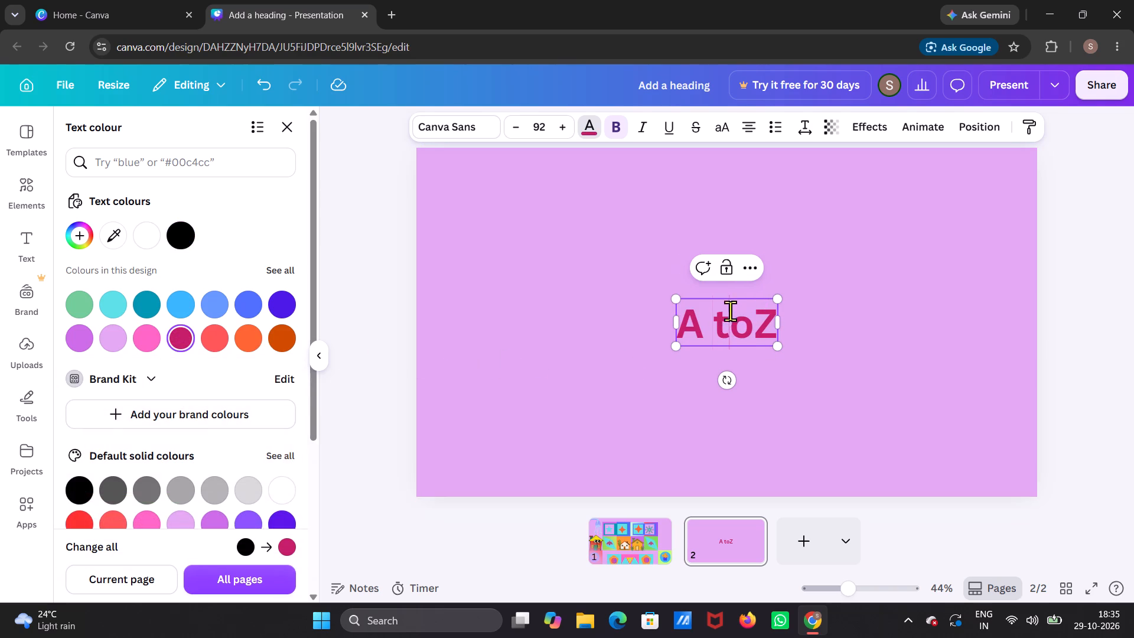
click(722, 330)
click(827, 337)
drag(725, 328, 726, 229)
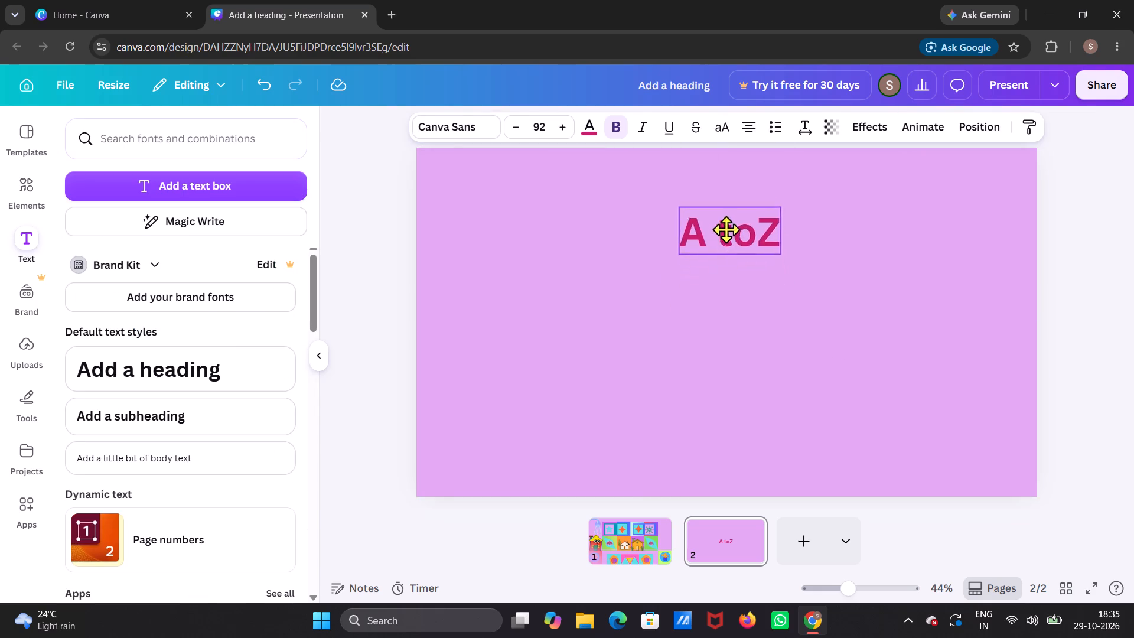
drag(726, 229, 717, 179)
click(750, 329)
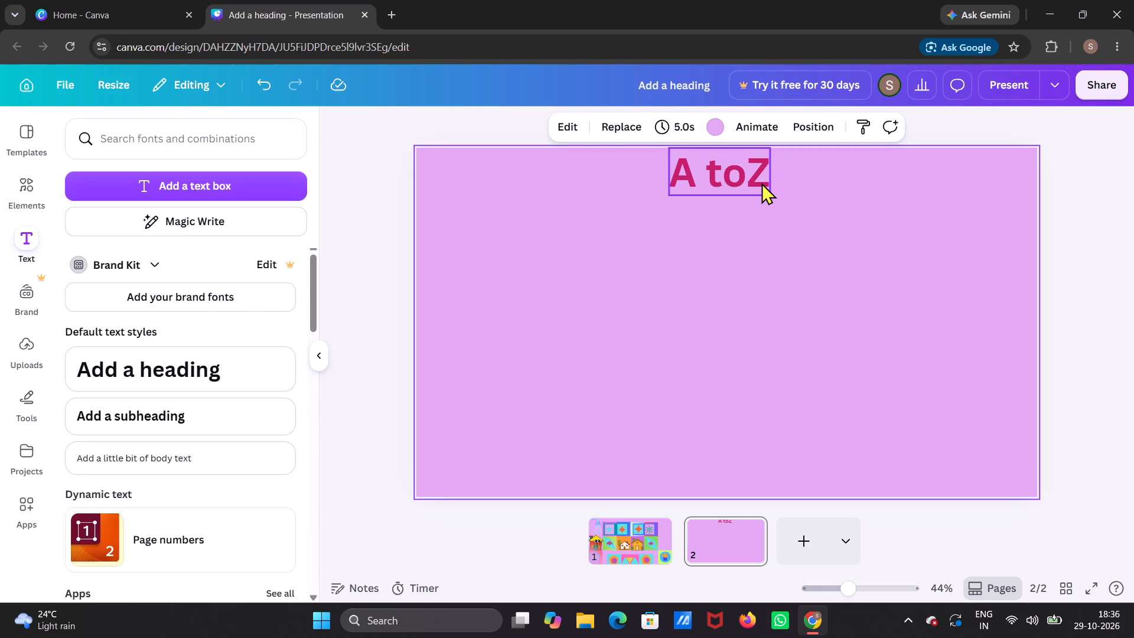
Insert a space before the Z so that the heading reads "A to Z".
click(748, 161)
click(750, 173)
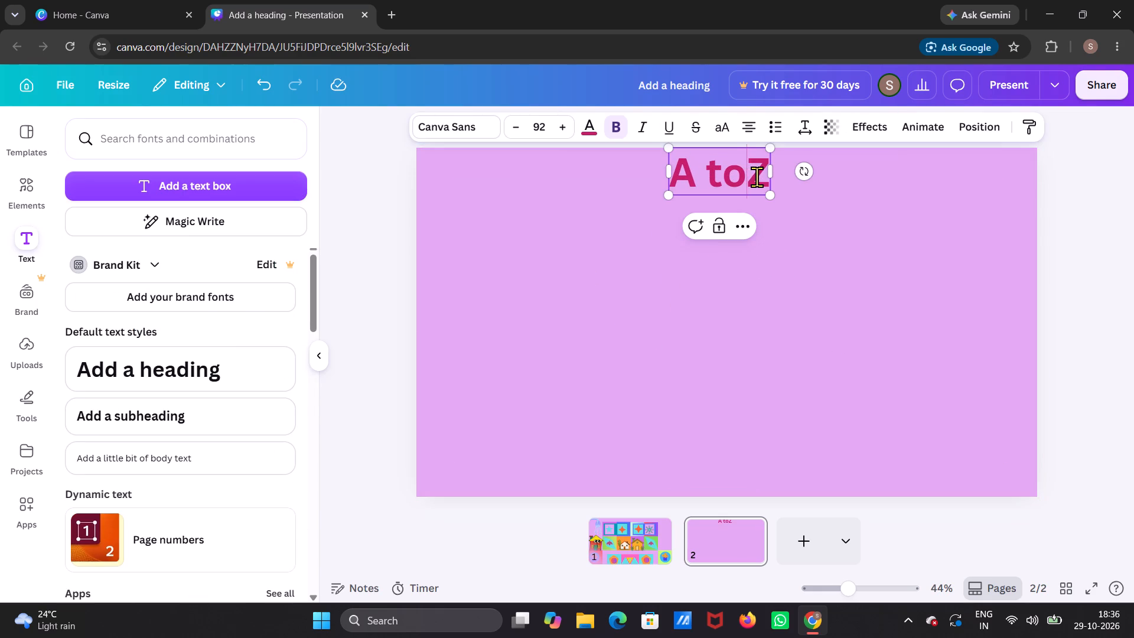
key(space)
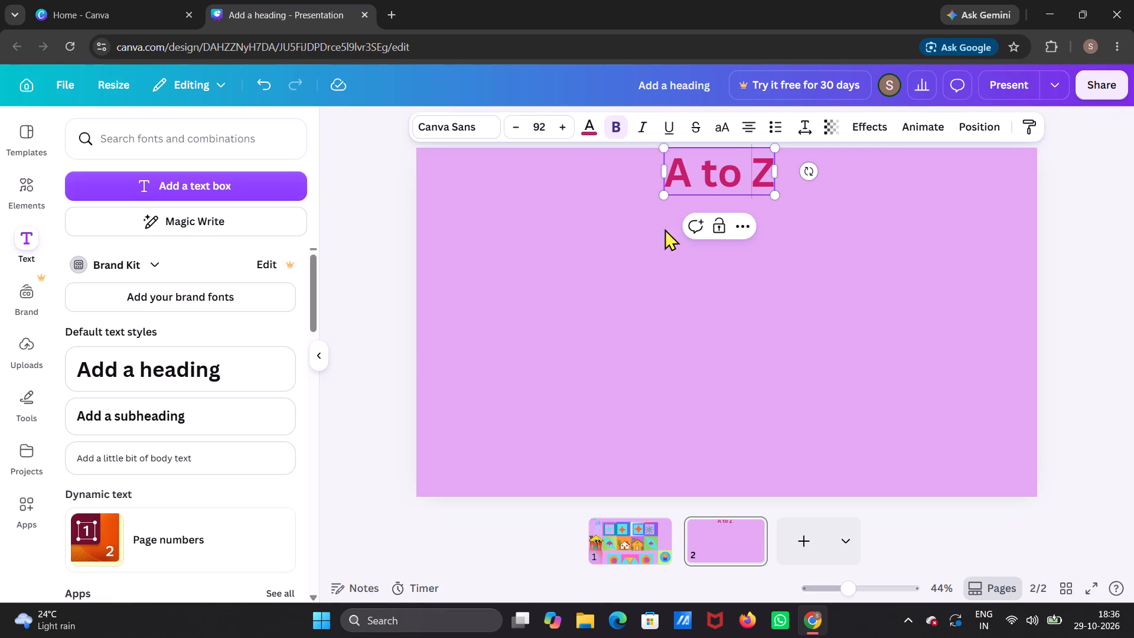
click(416, 405)
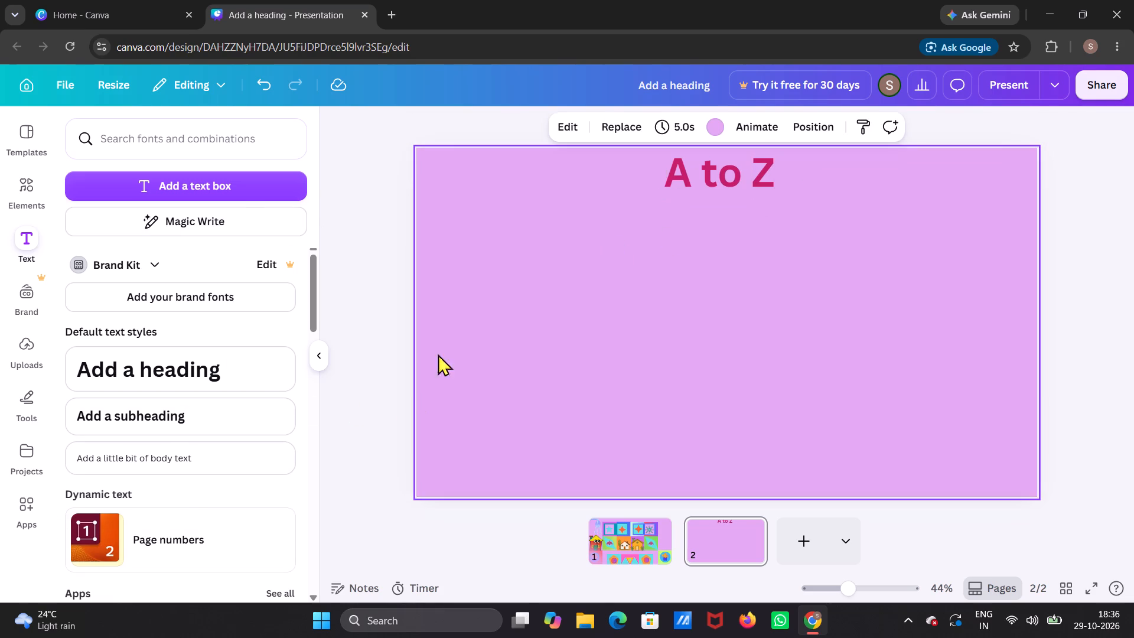
click(437, 220)
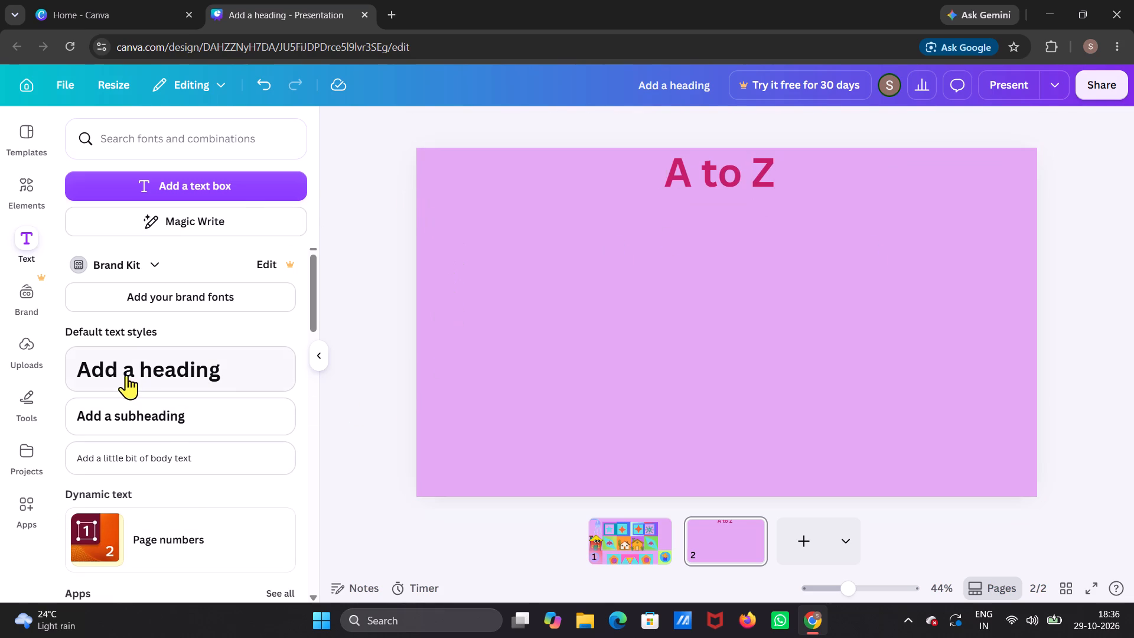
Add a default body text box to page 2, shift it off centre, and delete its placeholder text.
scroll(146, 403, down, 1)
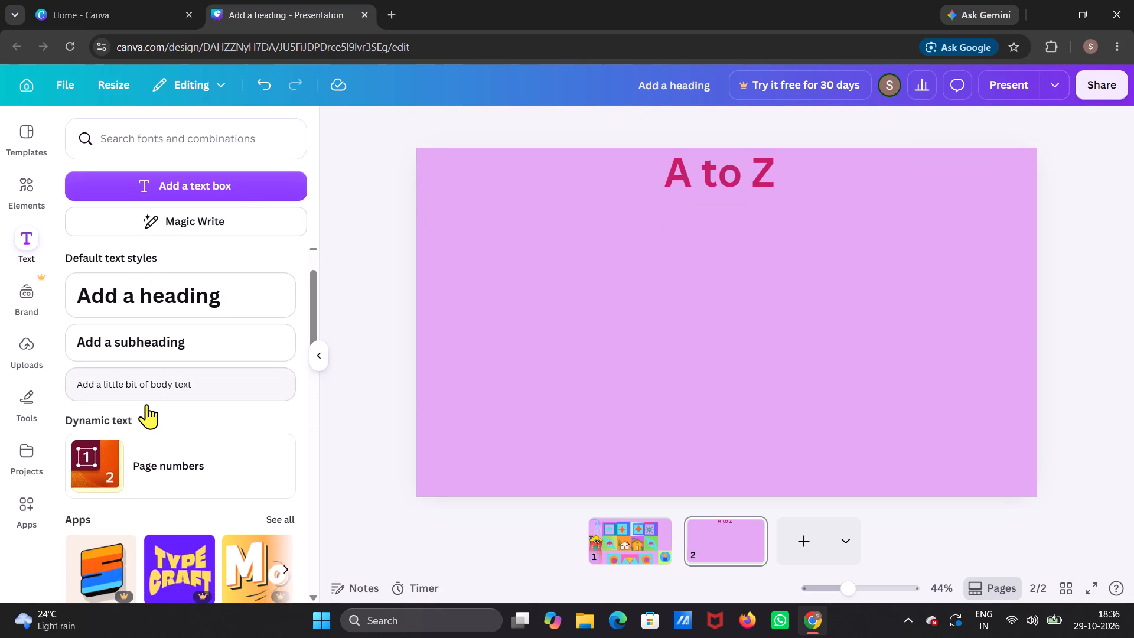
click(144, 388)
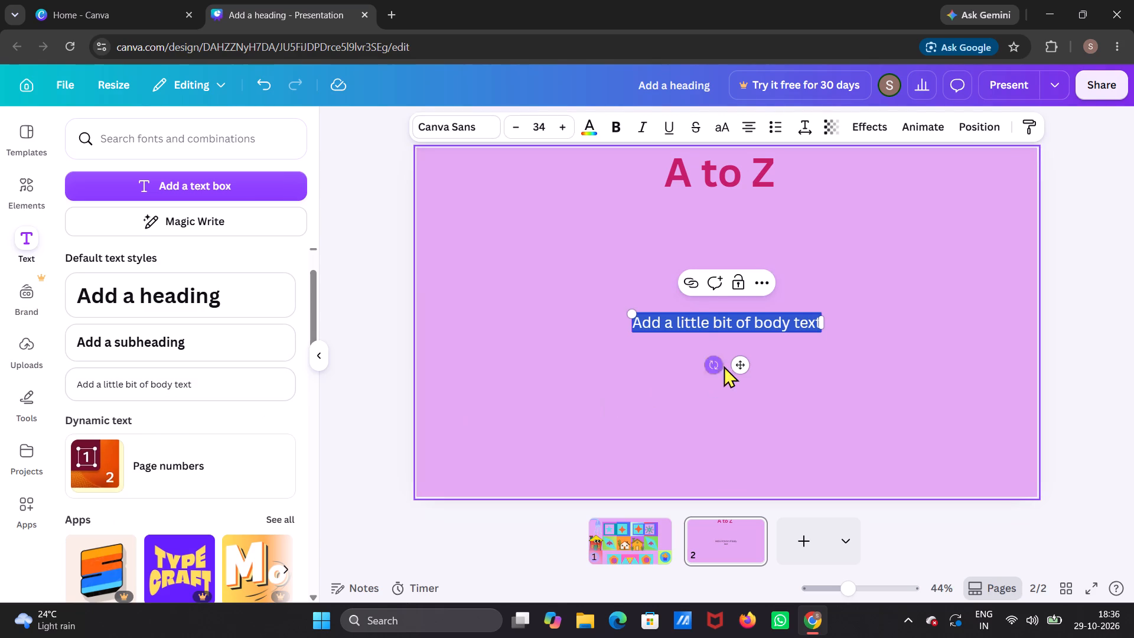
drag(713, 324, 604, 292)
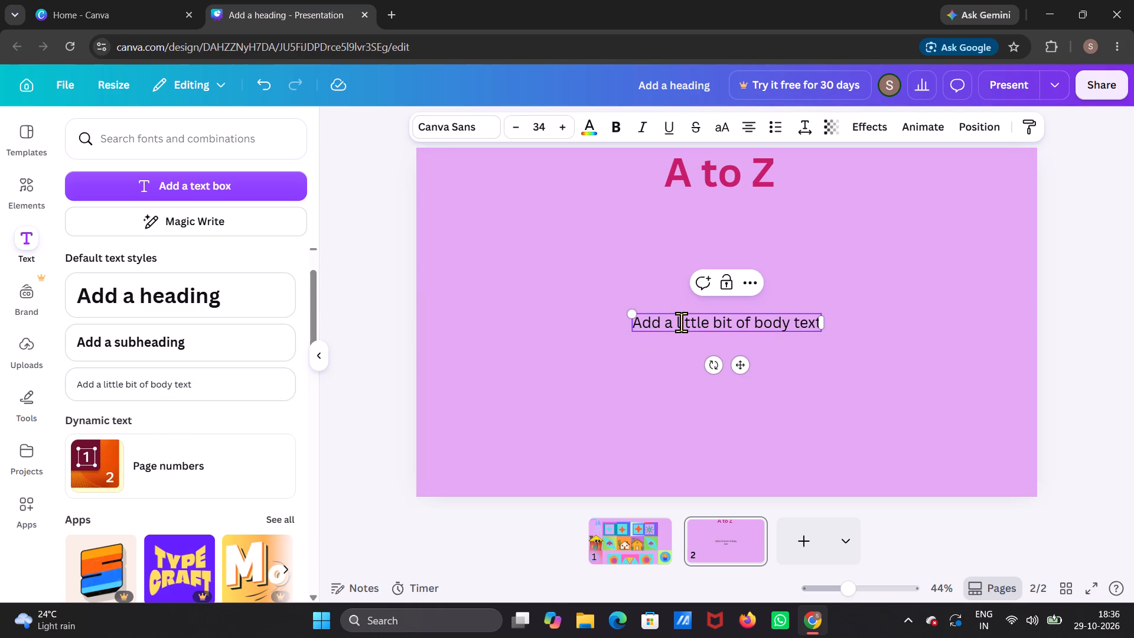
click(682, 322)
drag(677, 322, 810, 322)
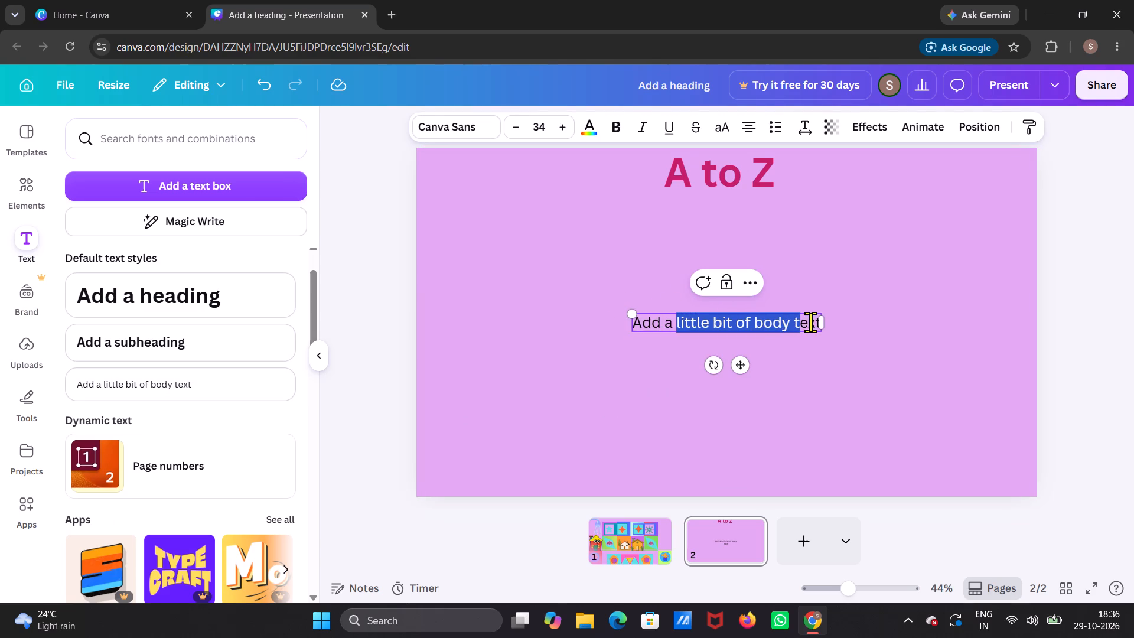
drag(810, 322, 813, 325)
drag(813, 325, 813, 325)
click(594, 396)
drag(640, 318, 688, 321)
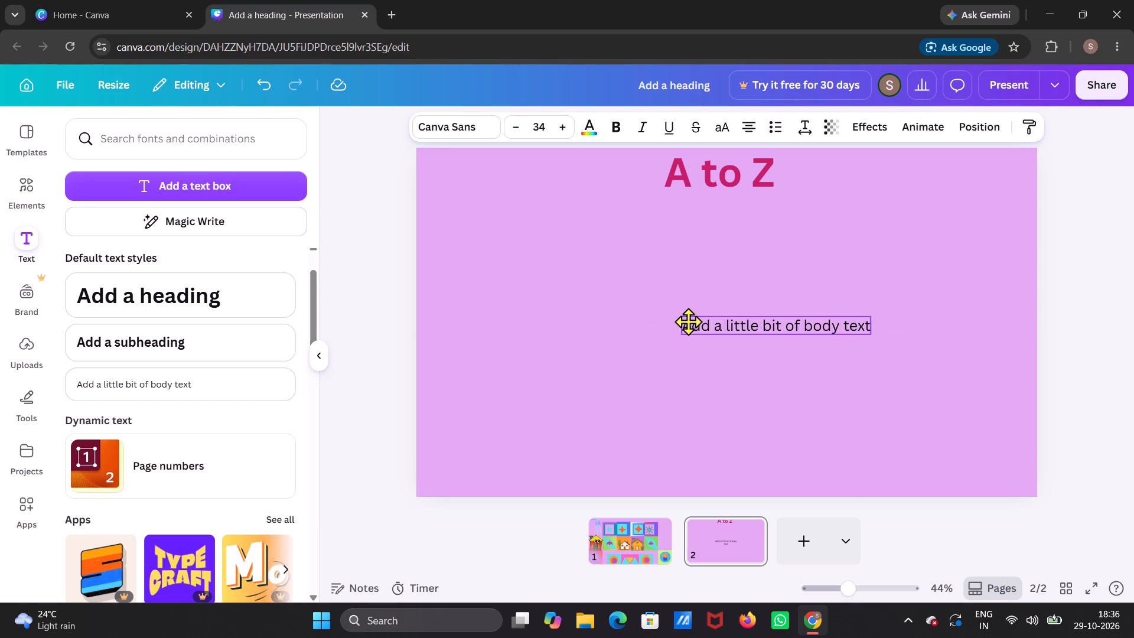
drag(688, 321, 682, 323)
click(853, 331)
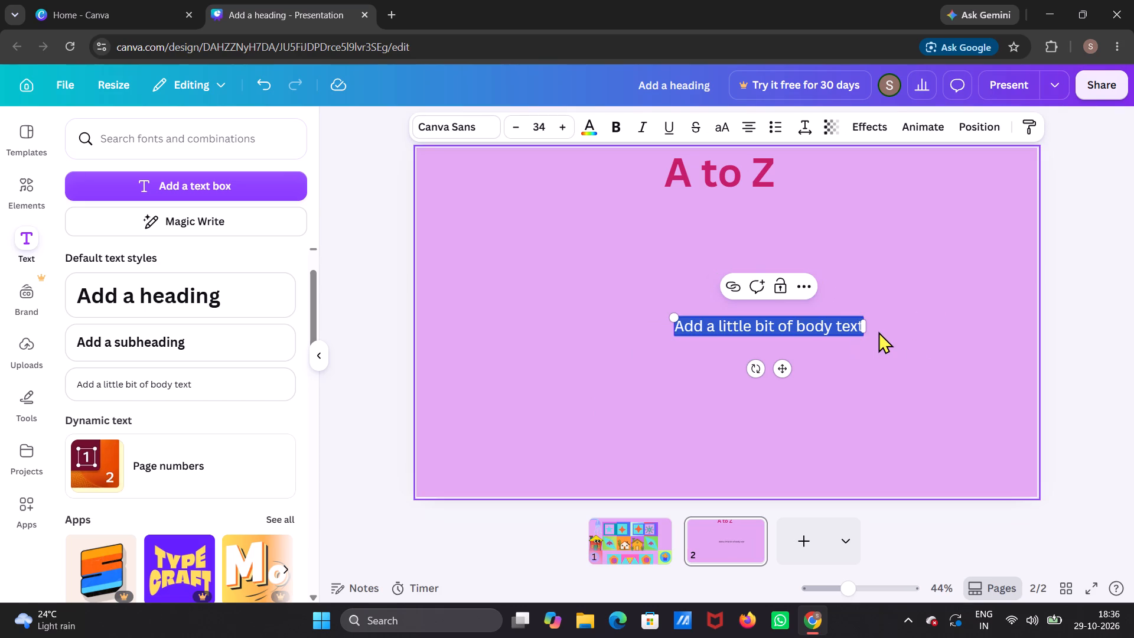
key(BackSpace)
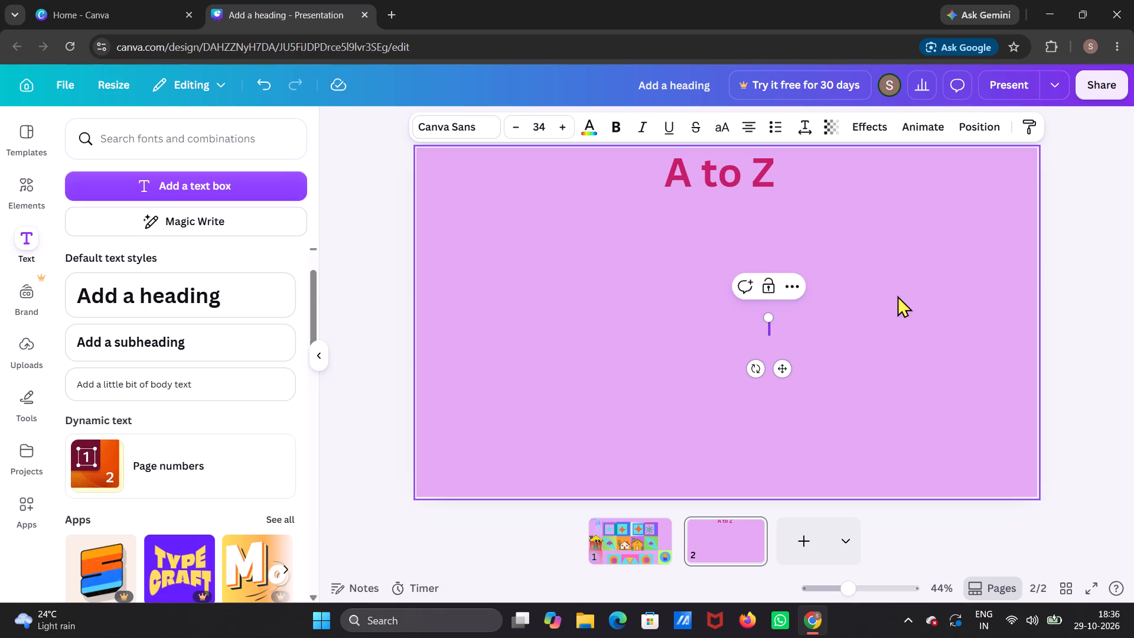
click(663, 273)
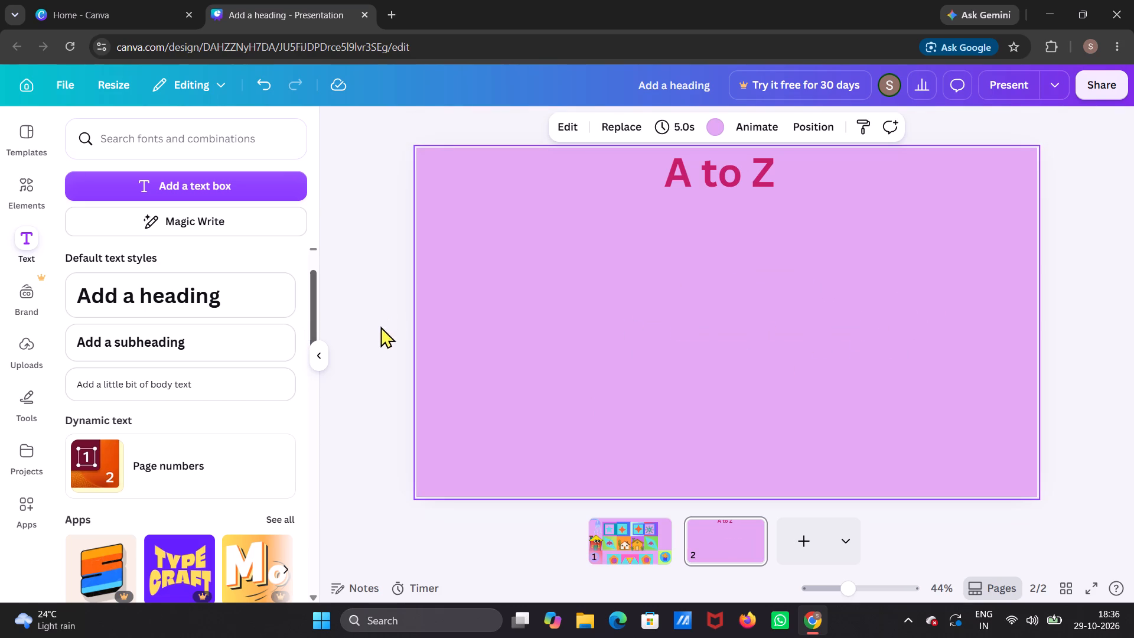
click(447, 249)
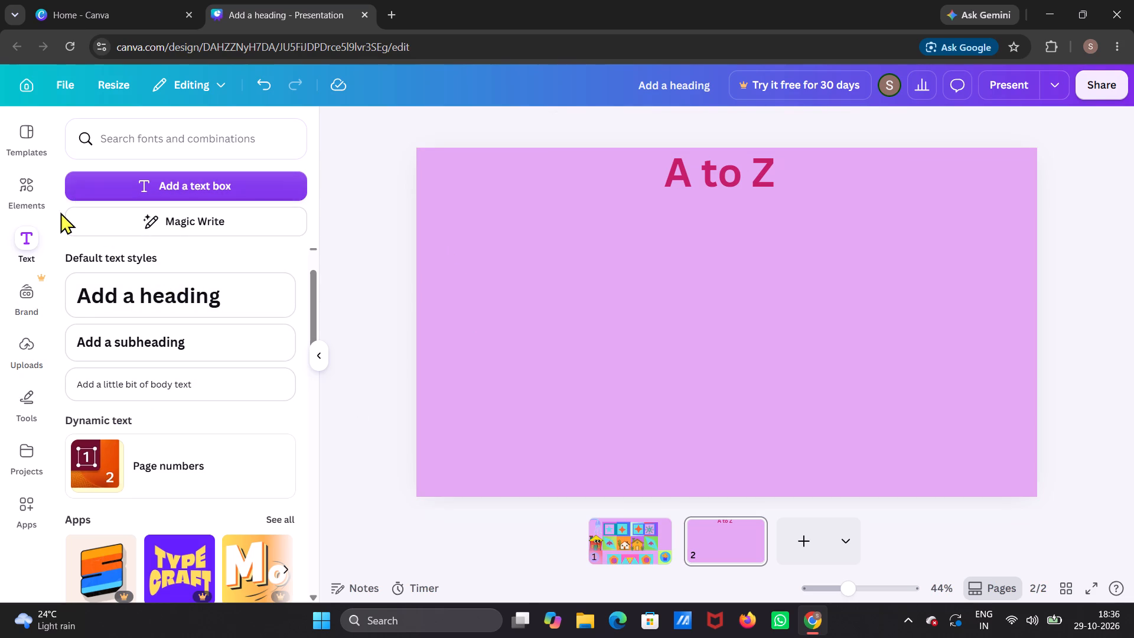
Search the 3D elements for "apple" and add the plain red apple to page 2.
click(25, 203)
scroll(134, 259, down, 1)
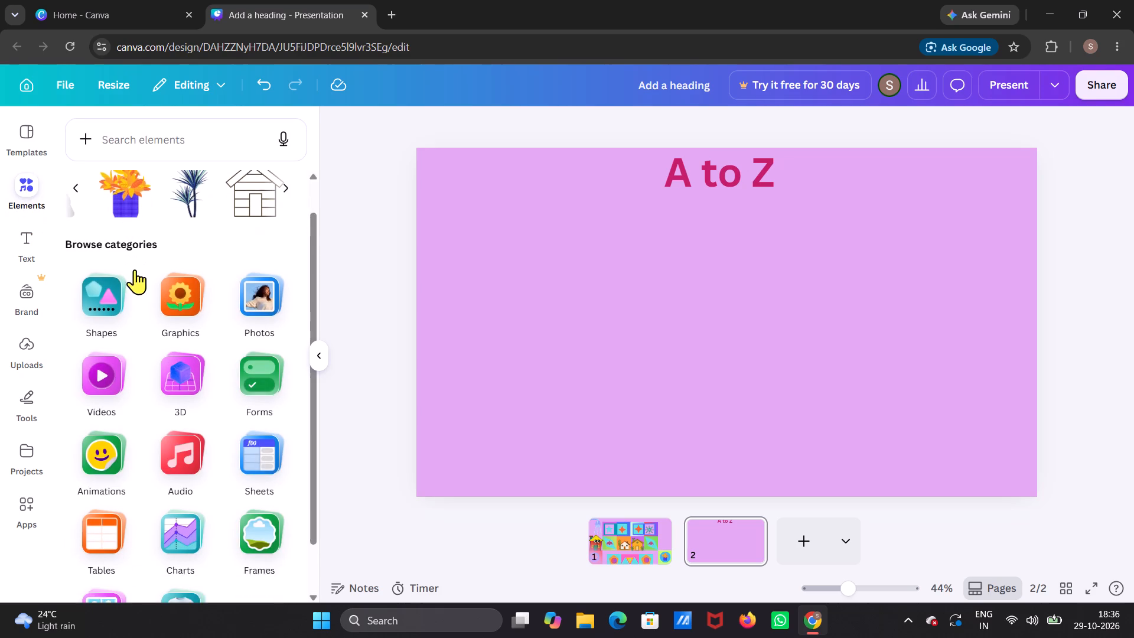
scroll(207, 322, down, 2)
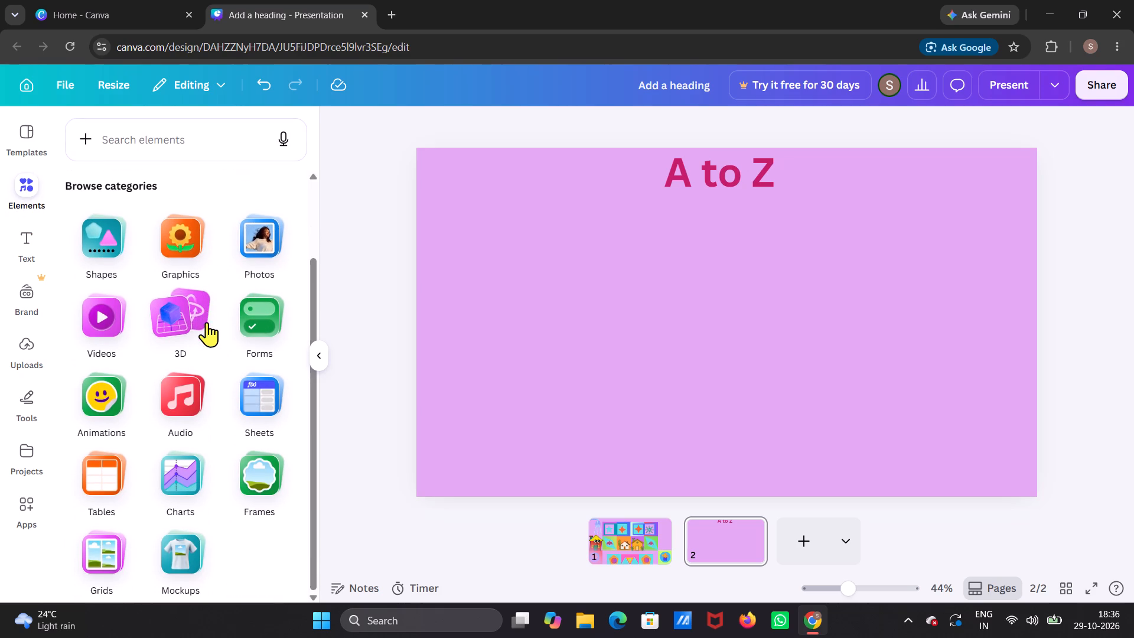
click(191, 297)
scroll(167, 279, down, 1)
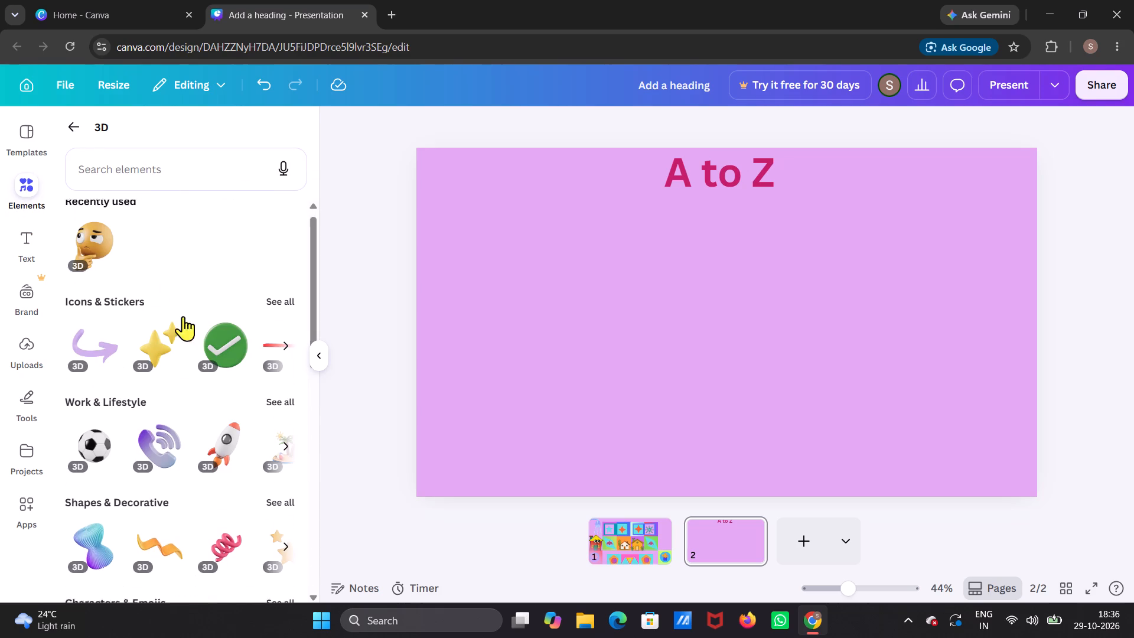
scroll(183, 316, down, 9)
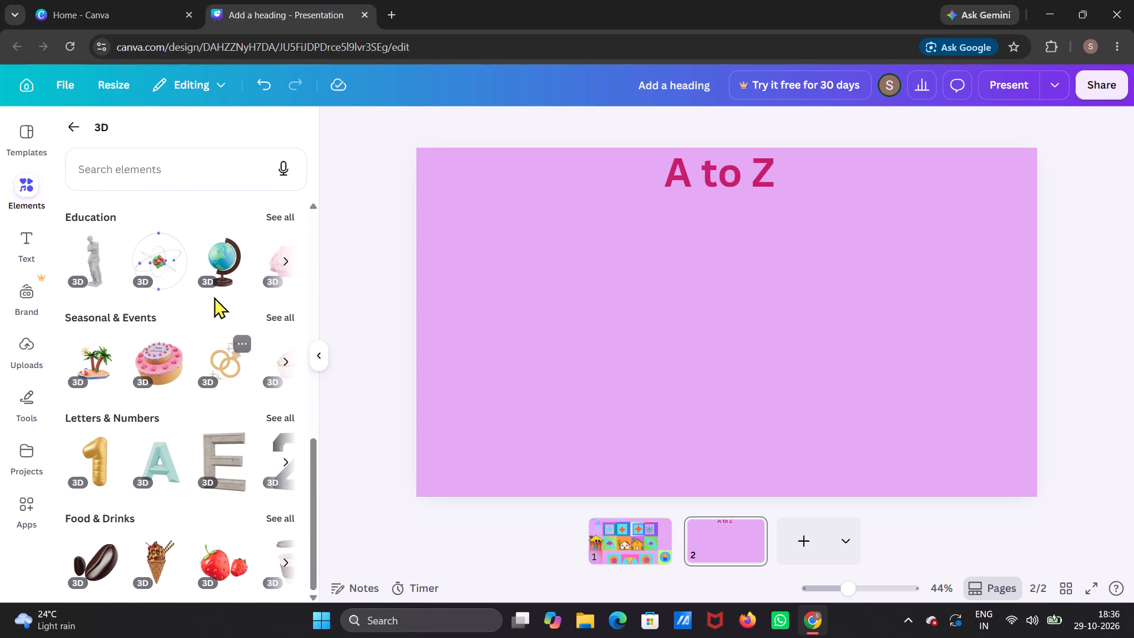
click(154, 167)
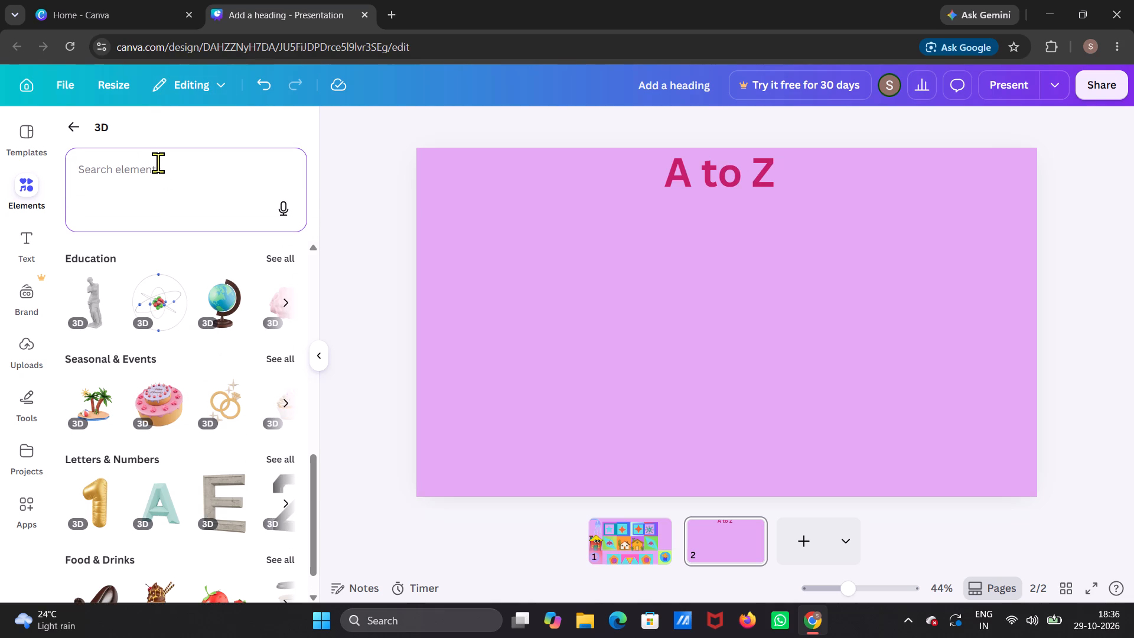
key(a)
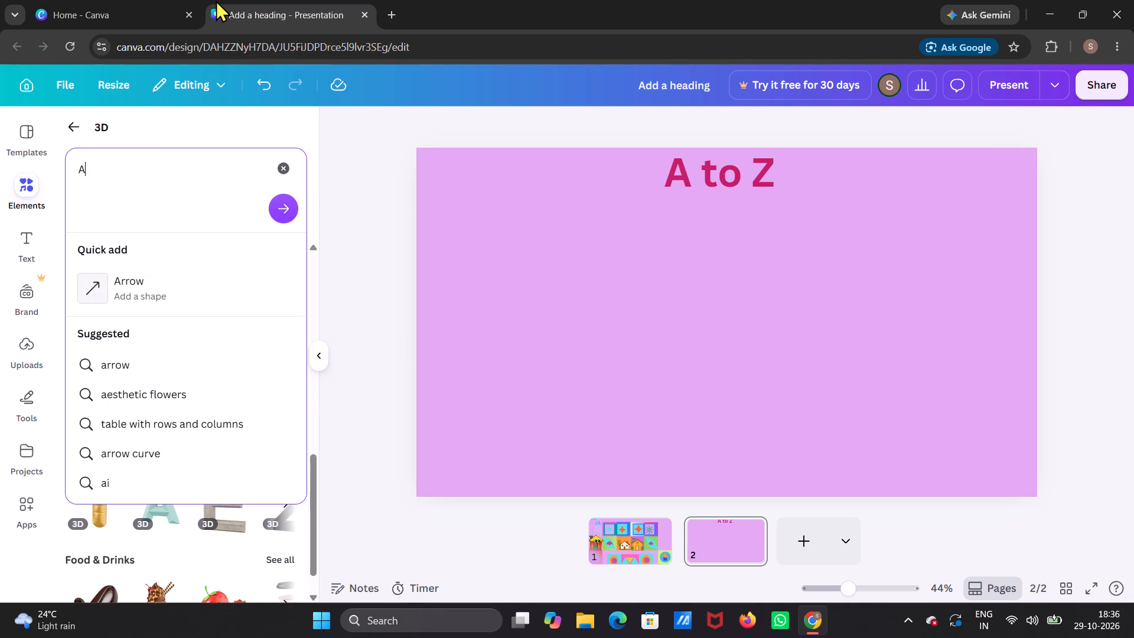
text(PP)
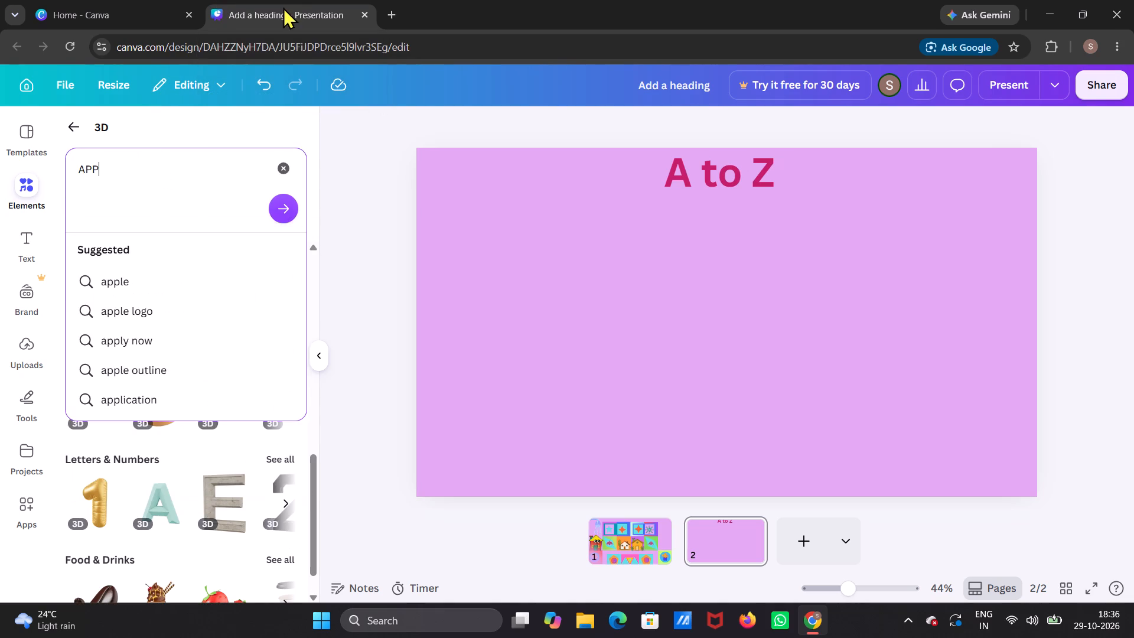
click(195, 294)
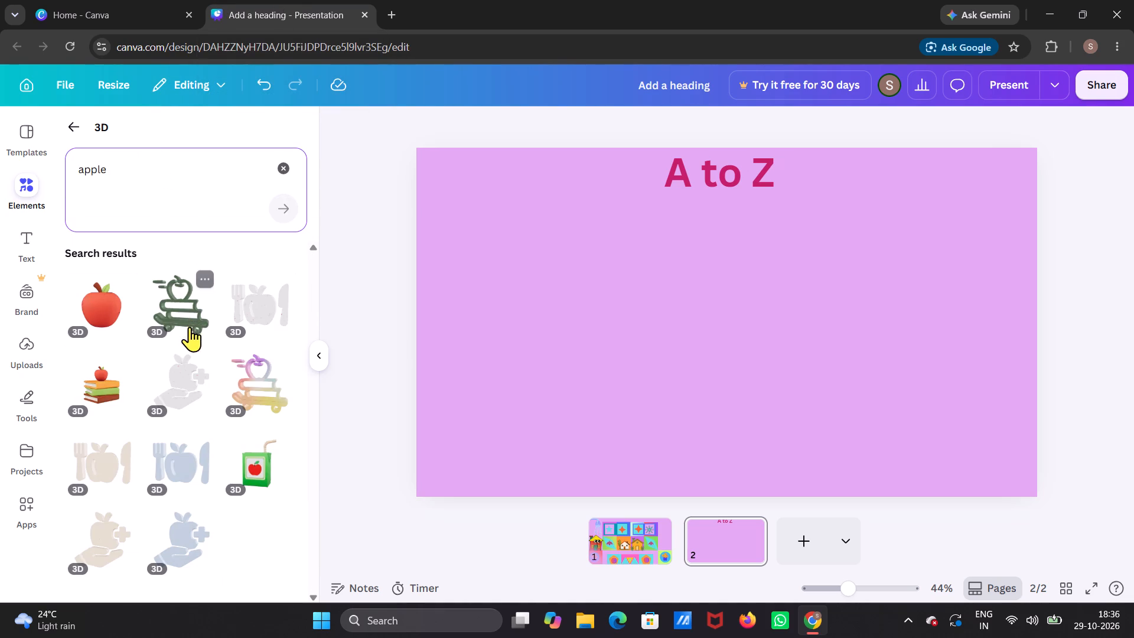
click(94, 313)
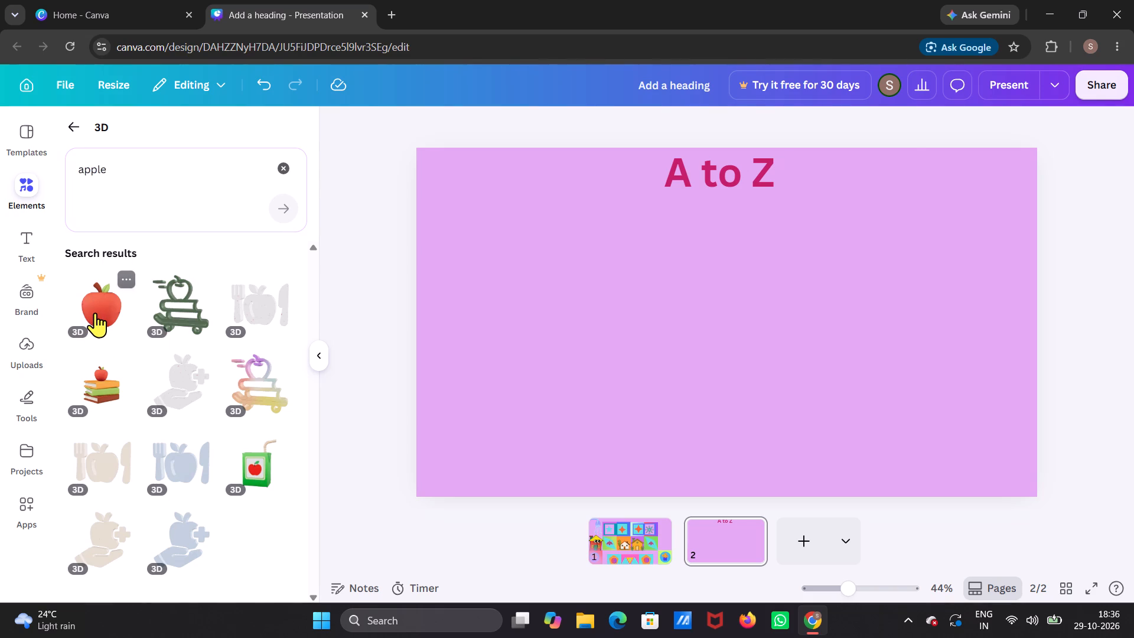
Shrink the red apple to a small picture and place it near page 2's left edge, just below the heading's level.
click(744, 308)
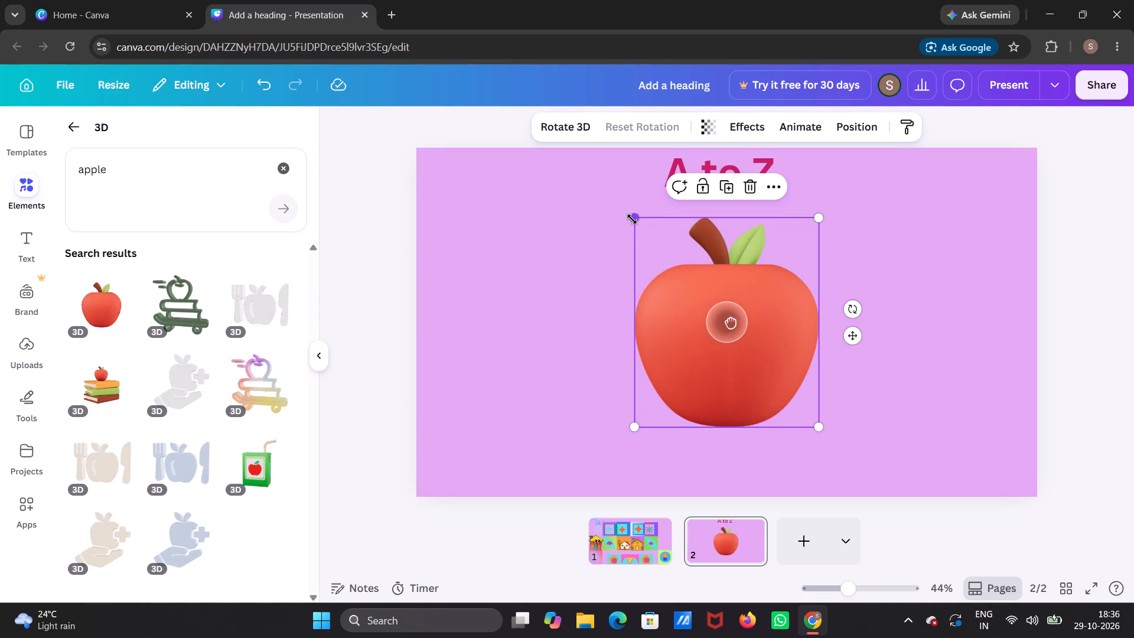
drag(632, 219, 772, 369)
drag(799, 406, 470, 243)
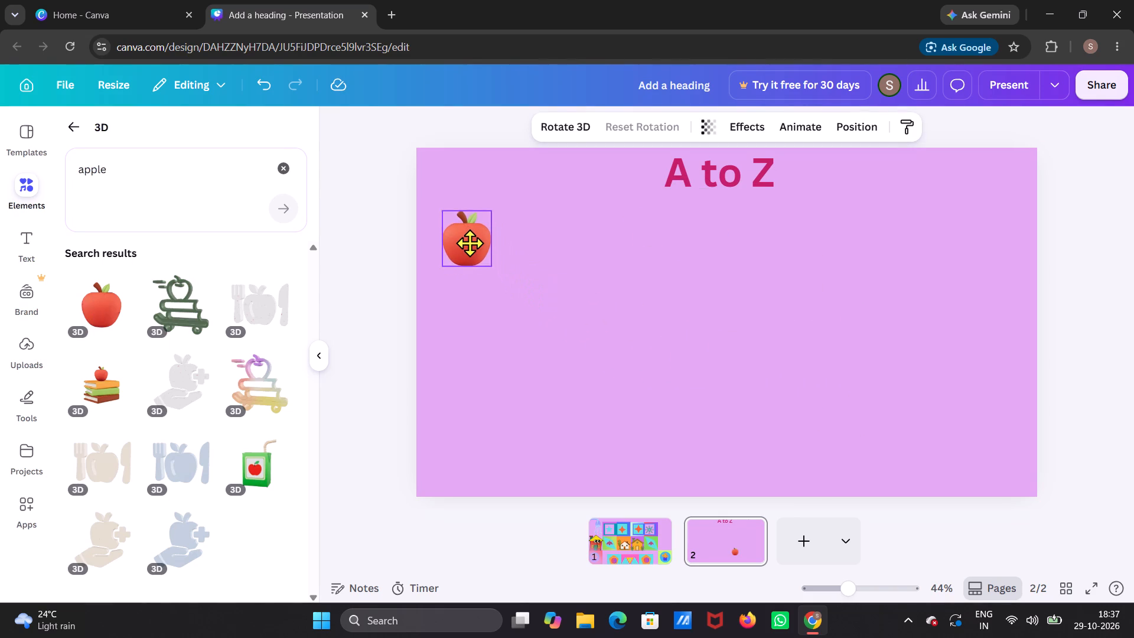
drag(470, 243, 455, 235)
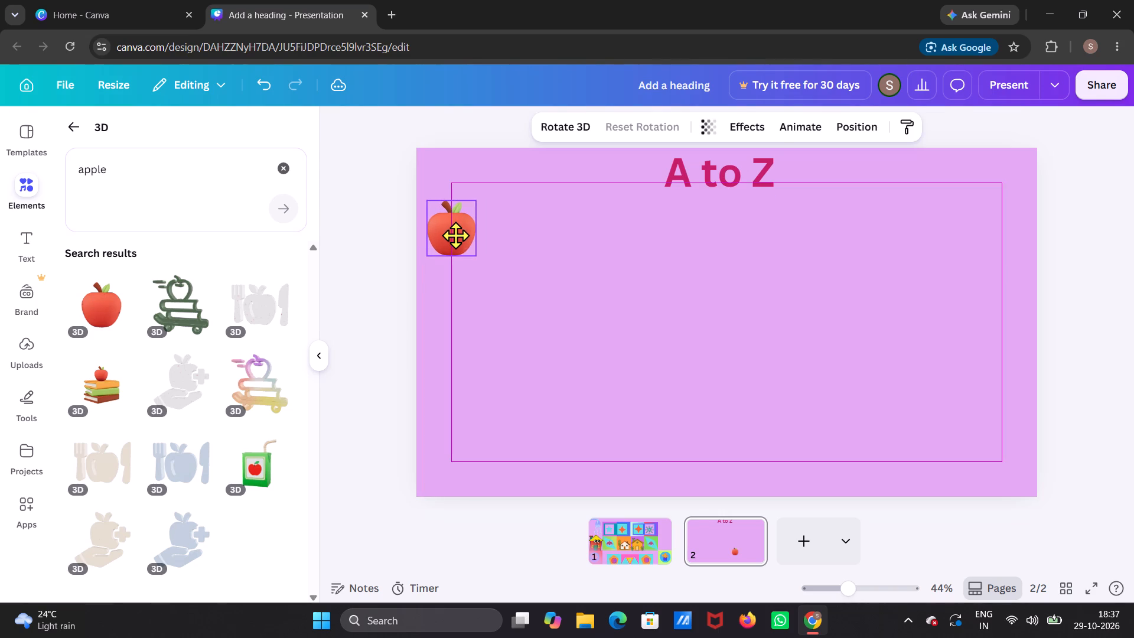
drag(455, 235, 456, 235)
click(558, 217)
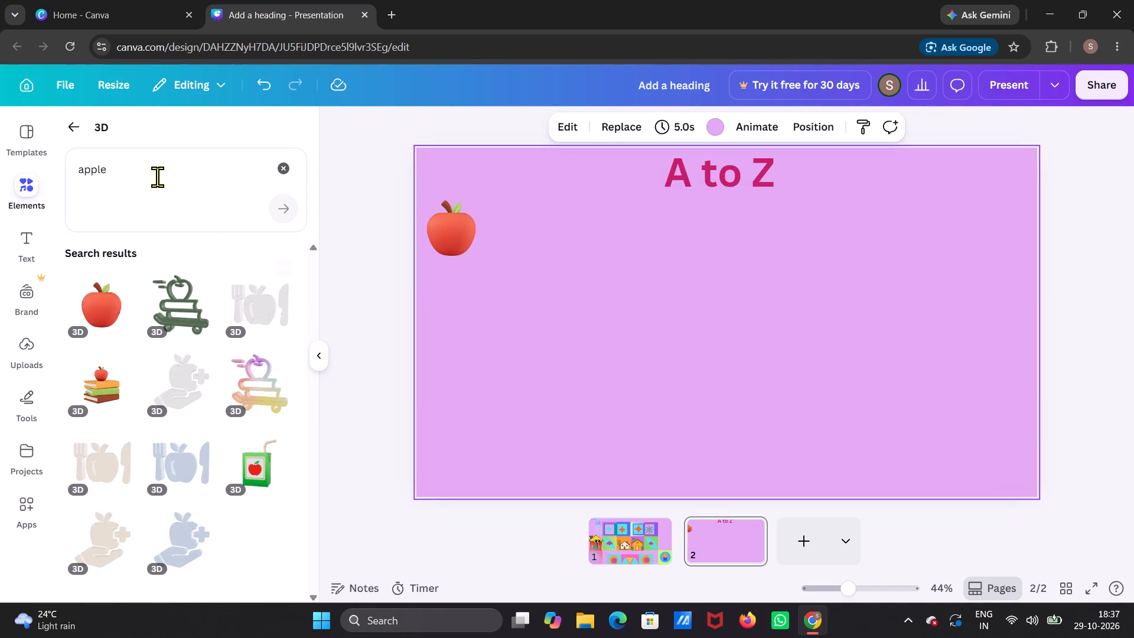
Search all elements for "bolloons" and add the white and gold balloon bunch graphic to page 2.
click(71, 119)
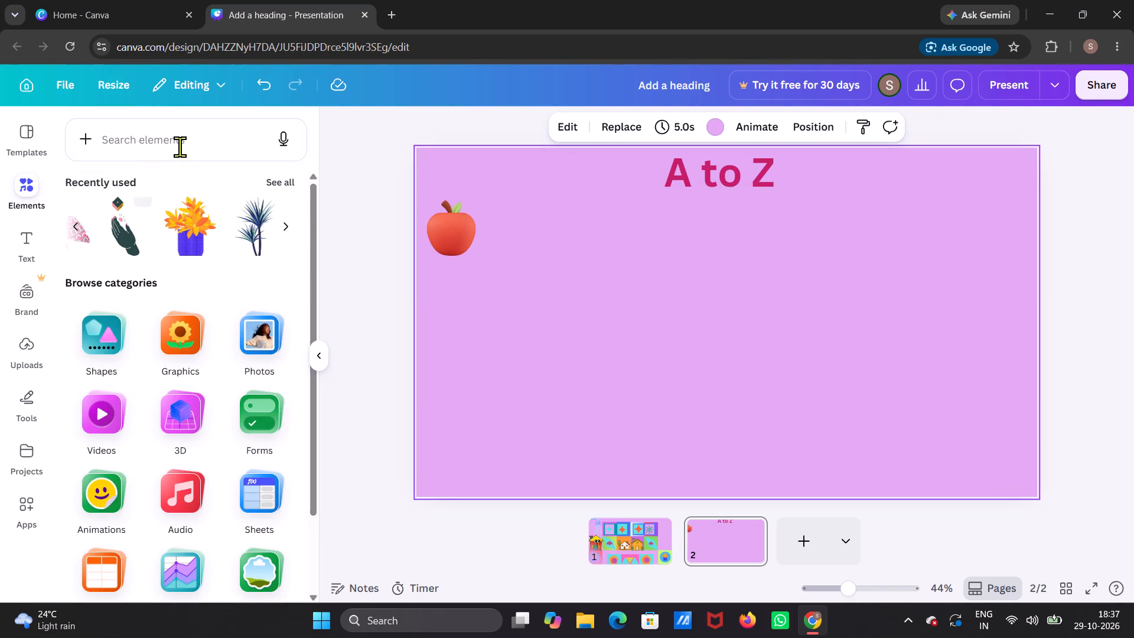
click(180, 147)
key(b)
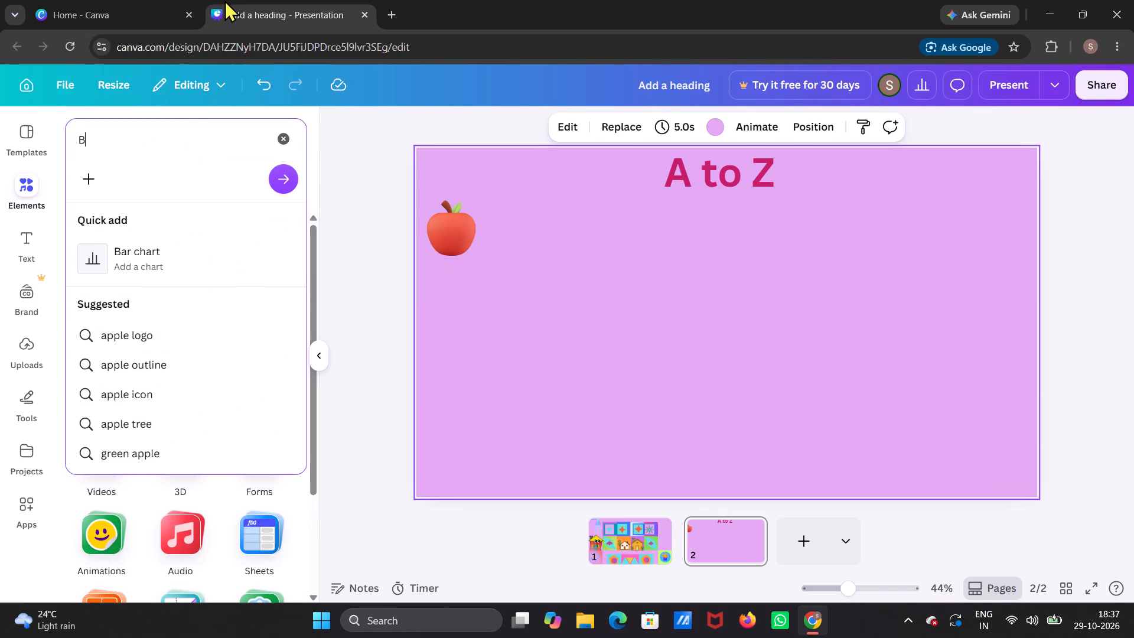
key(o)
text(LL)
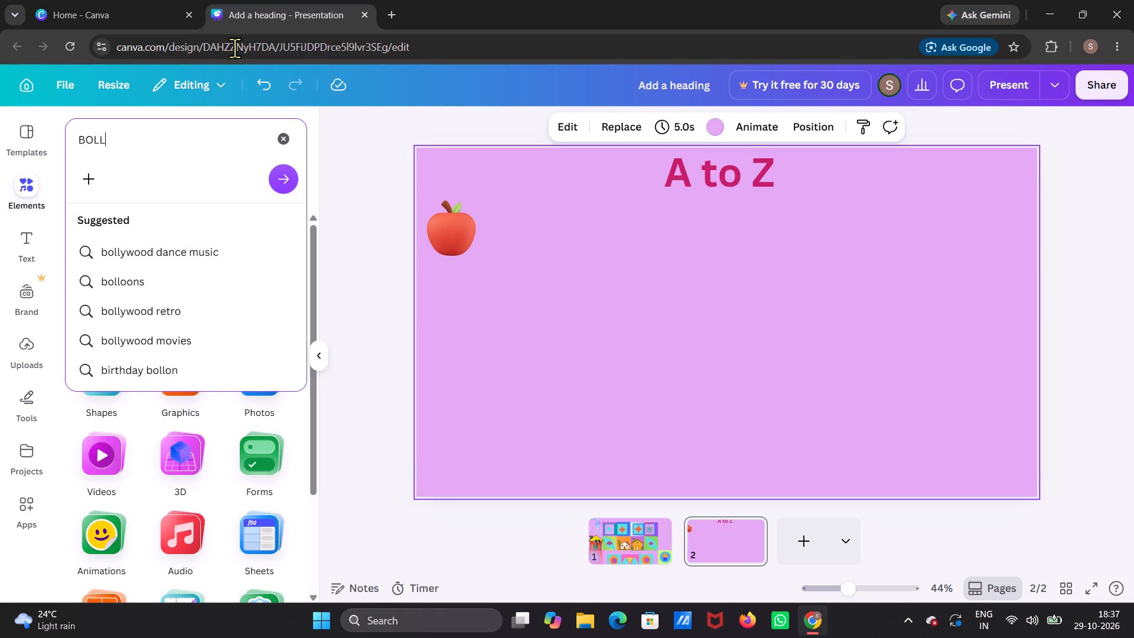
click(140, 285)
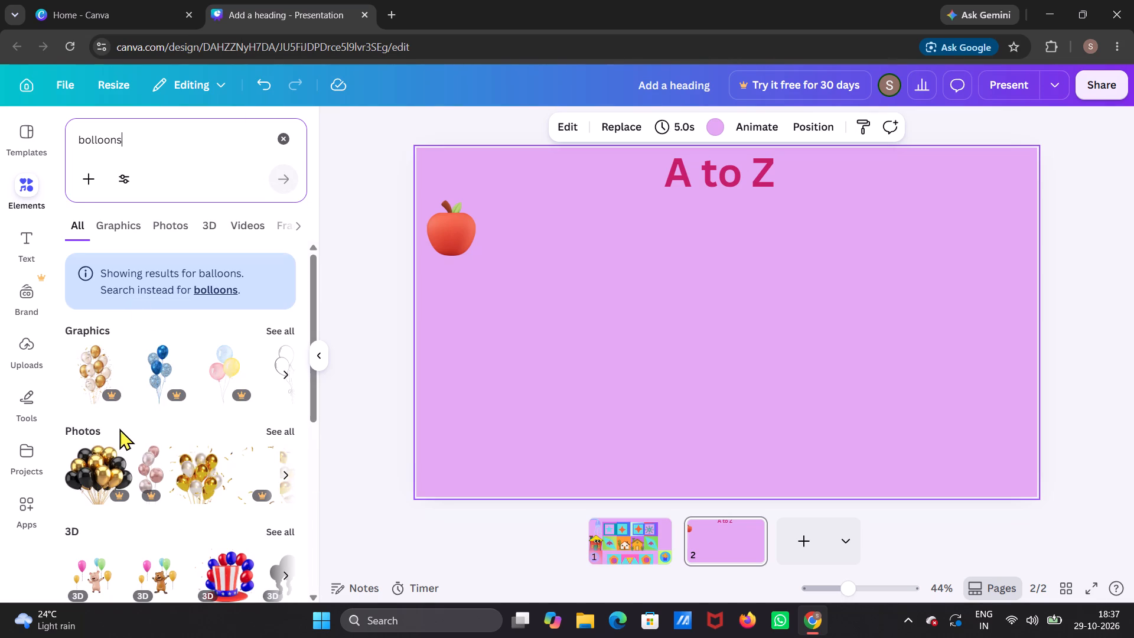
click(84, 378)
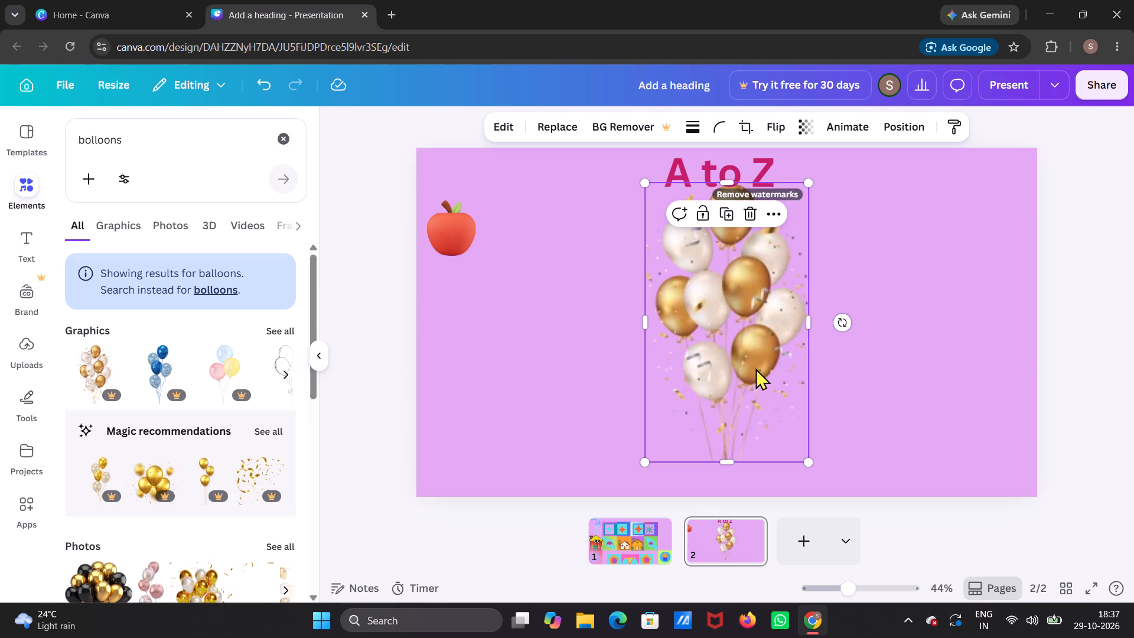
Shrink the balloon bunch to about the apple's height and place it to the right of the apple, leaving a gap.
click(755, 368)
click(649, 195)
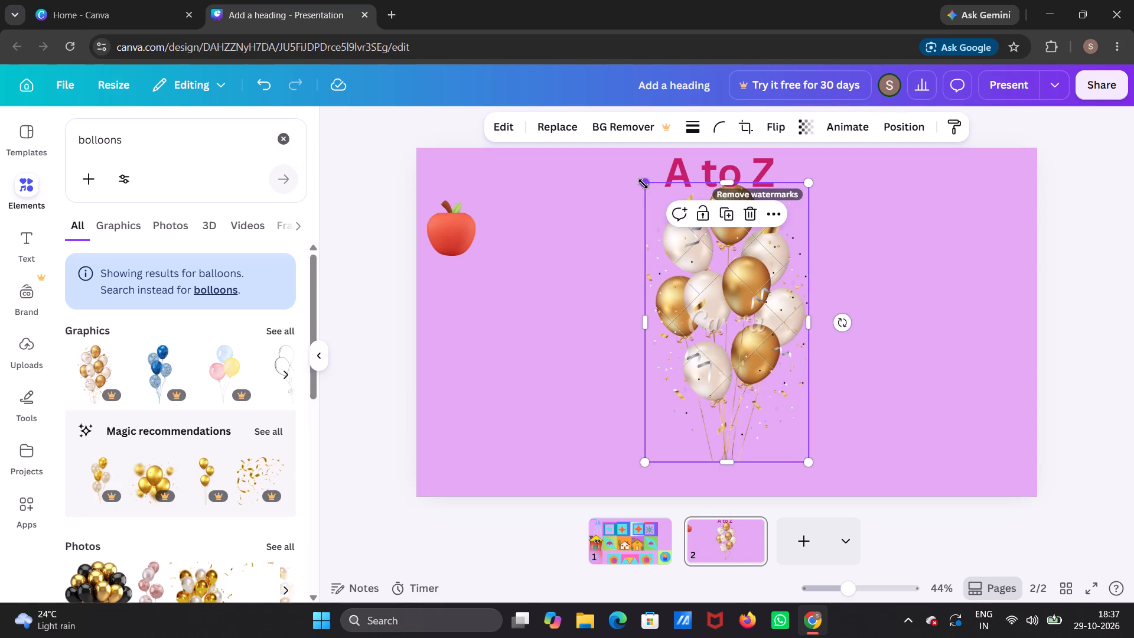
drag(643, 184, 787, 402)
drag(789, 428, 508, 217)
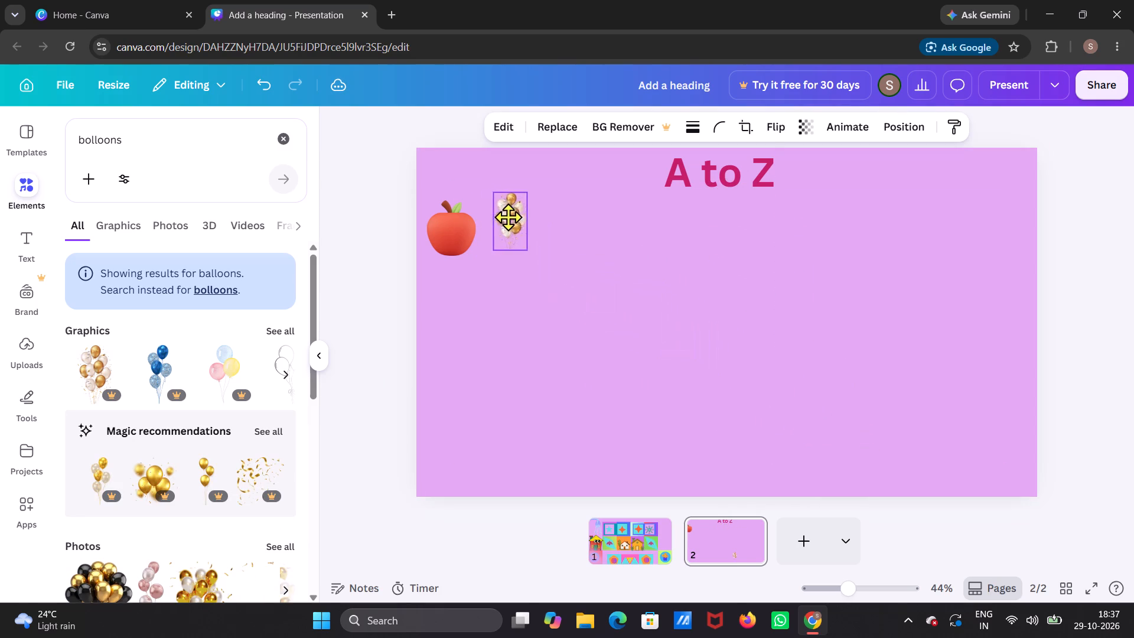
drag(508, 217, 525, 222)
click(607, 307)
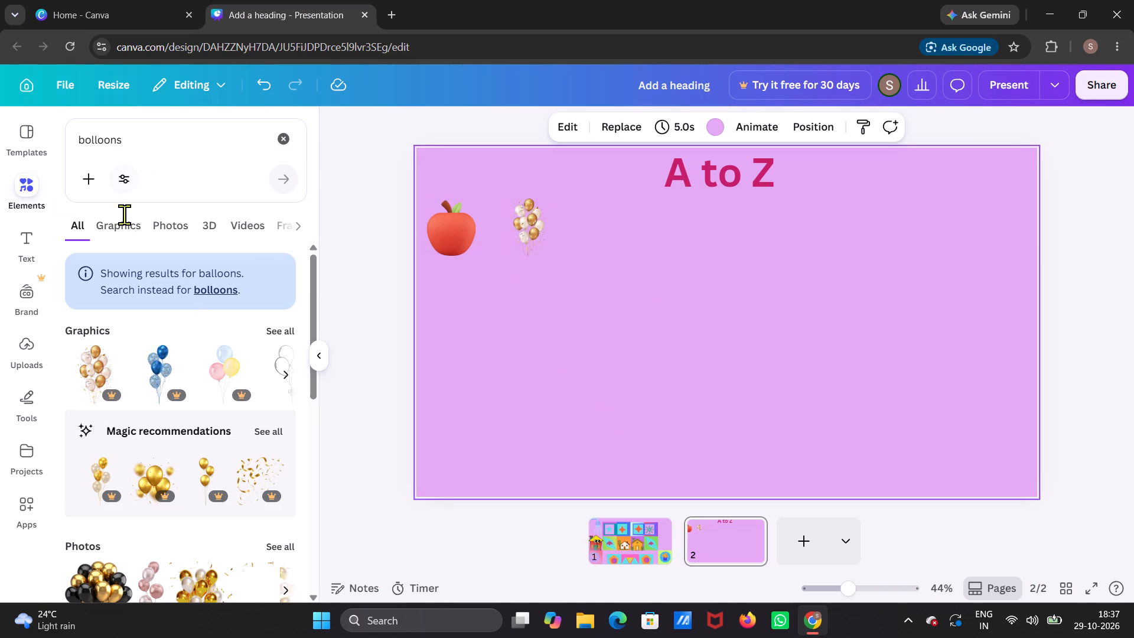
Look through the balloon photo results, then return to the results of all types.
click(74, 231)
click(28, 200)
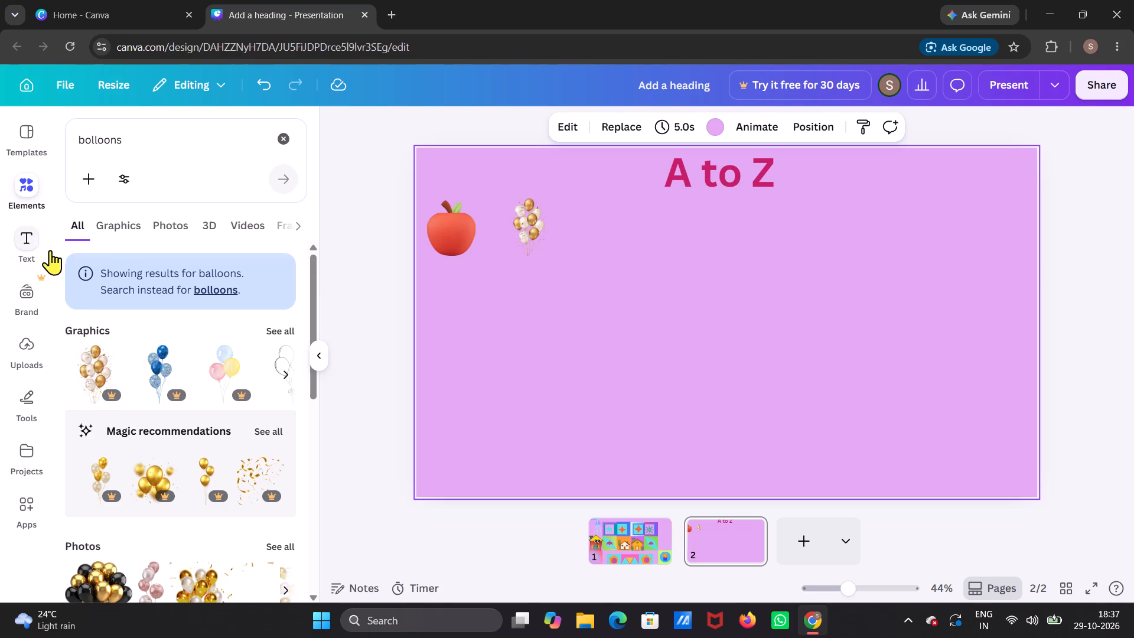
click(159, 233)
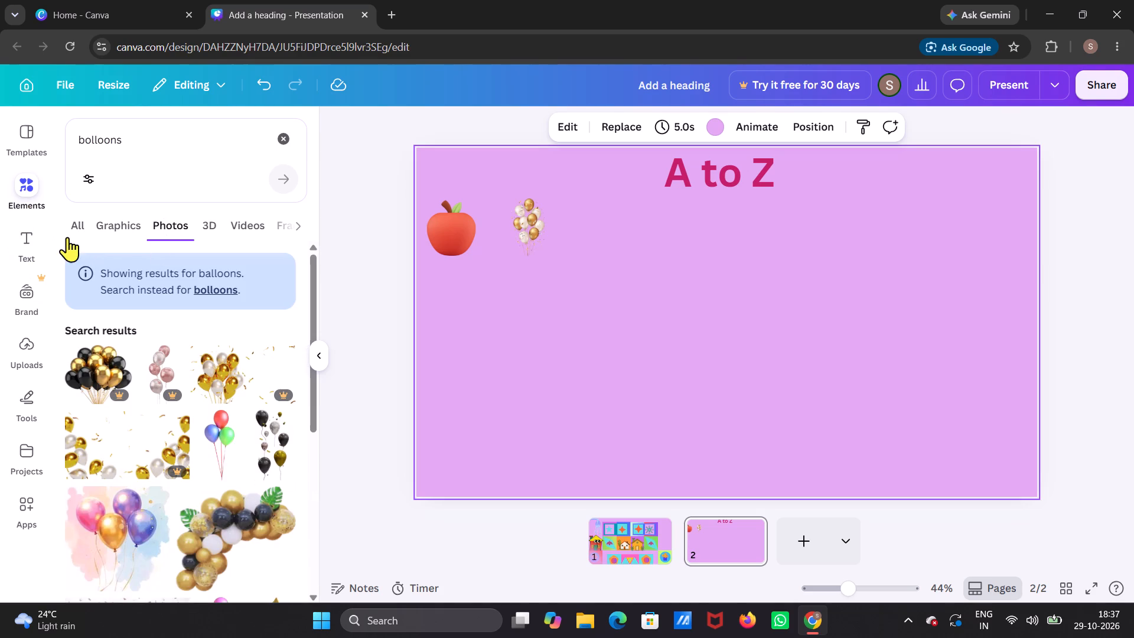
scroll(159, 425, down, 7)
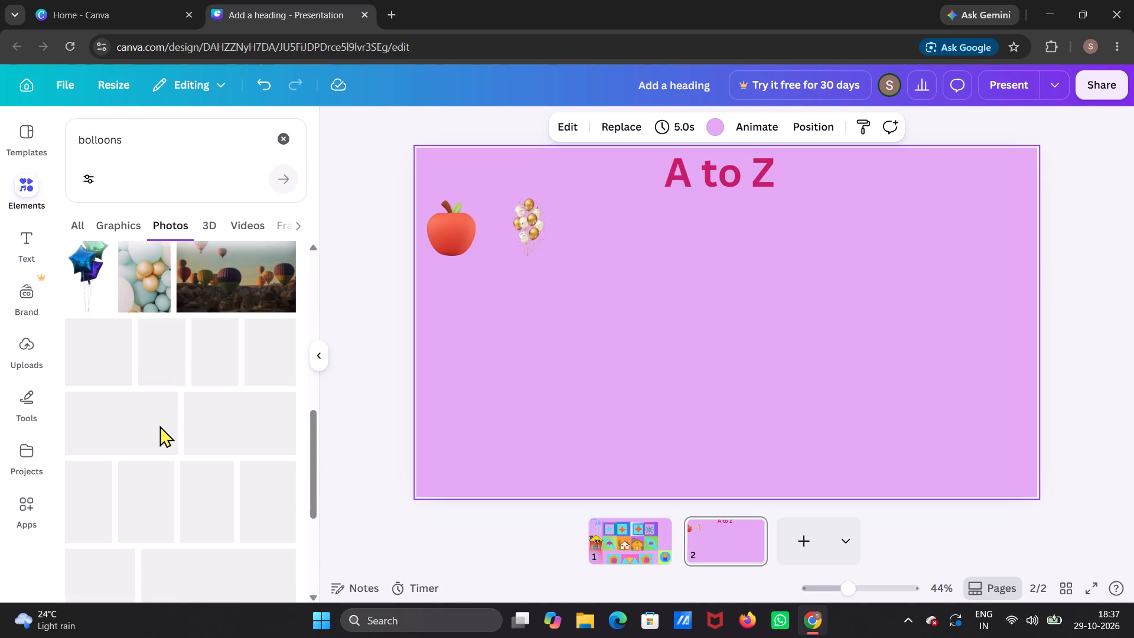
scroll(159, 425, down, 2)
scroll(159, 422, up, 8)
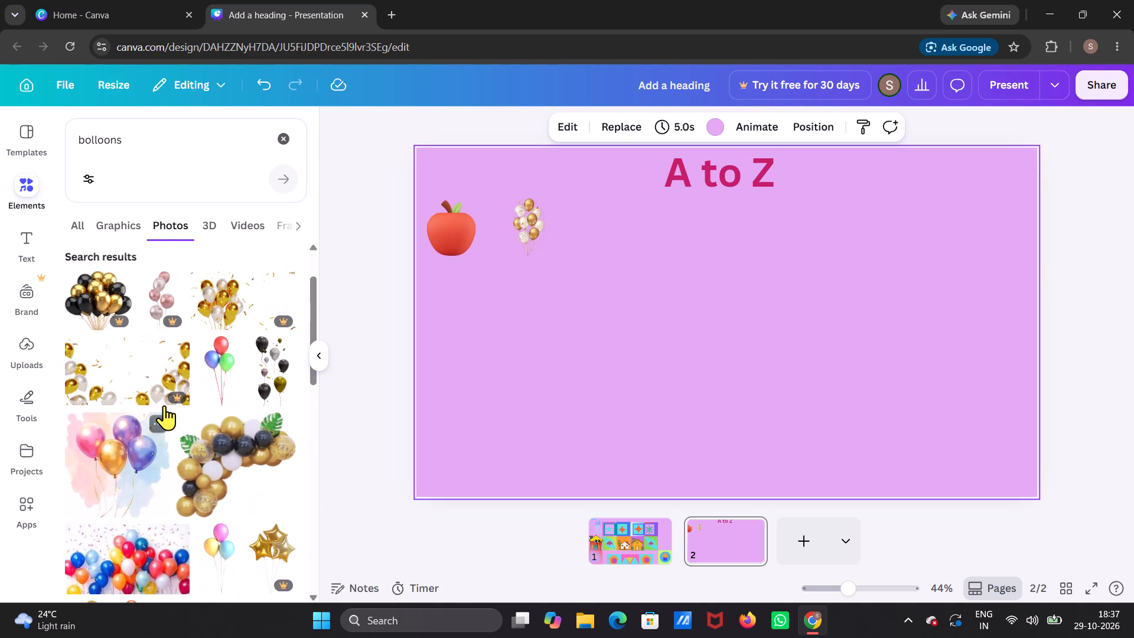
click(80, 239)
click(80, 235)
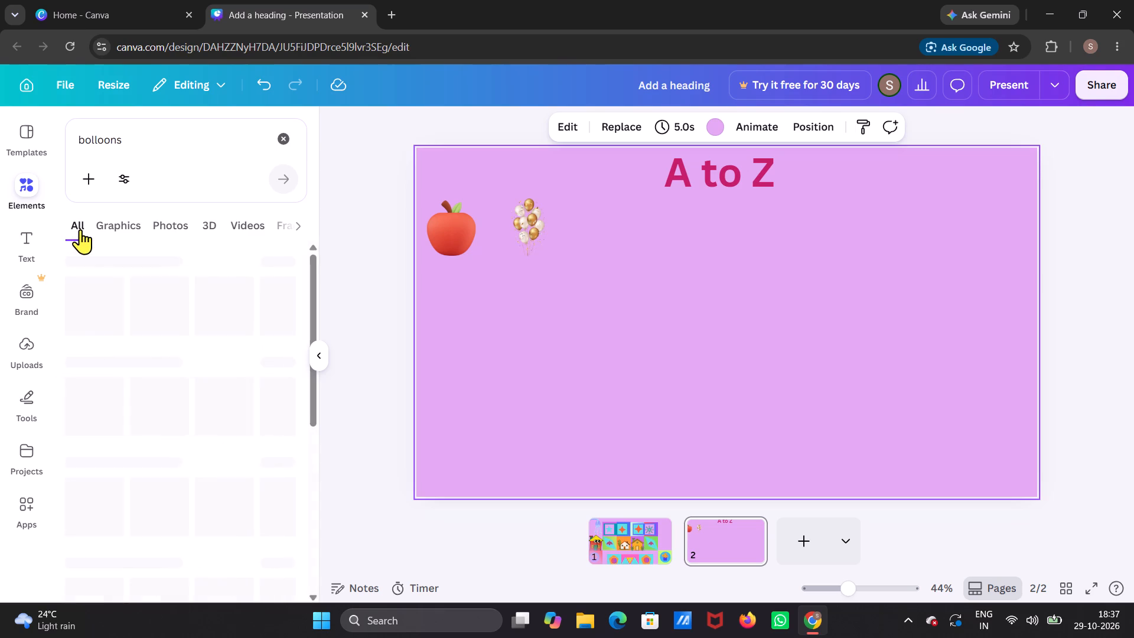
click(31, 207)
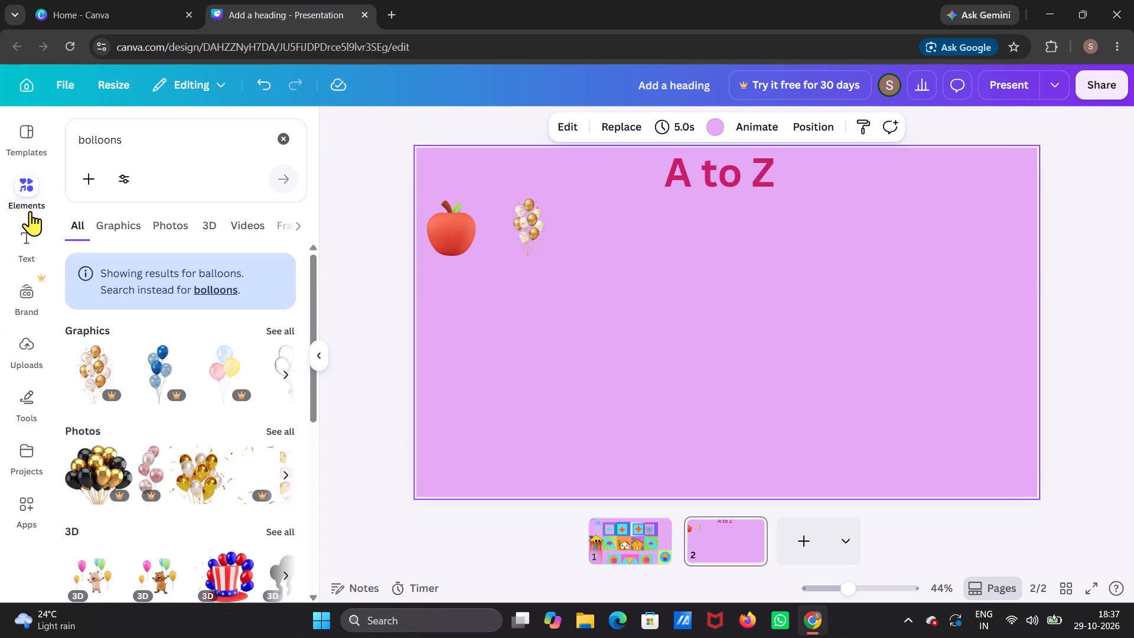
Clear the element search, look through the element categories and the Mockups collection, and open the Animations category.
click(283, 138)
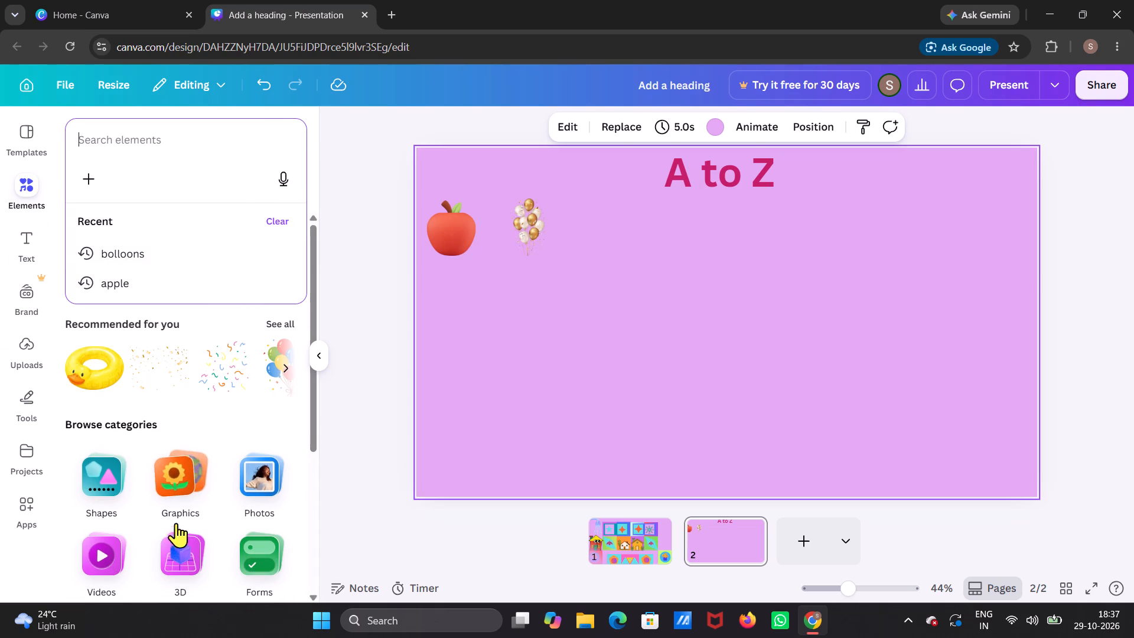
scroll(180, 483, down, 2)
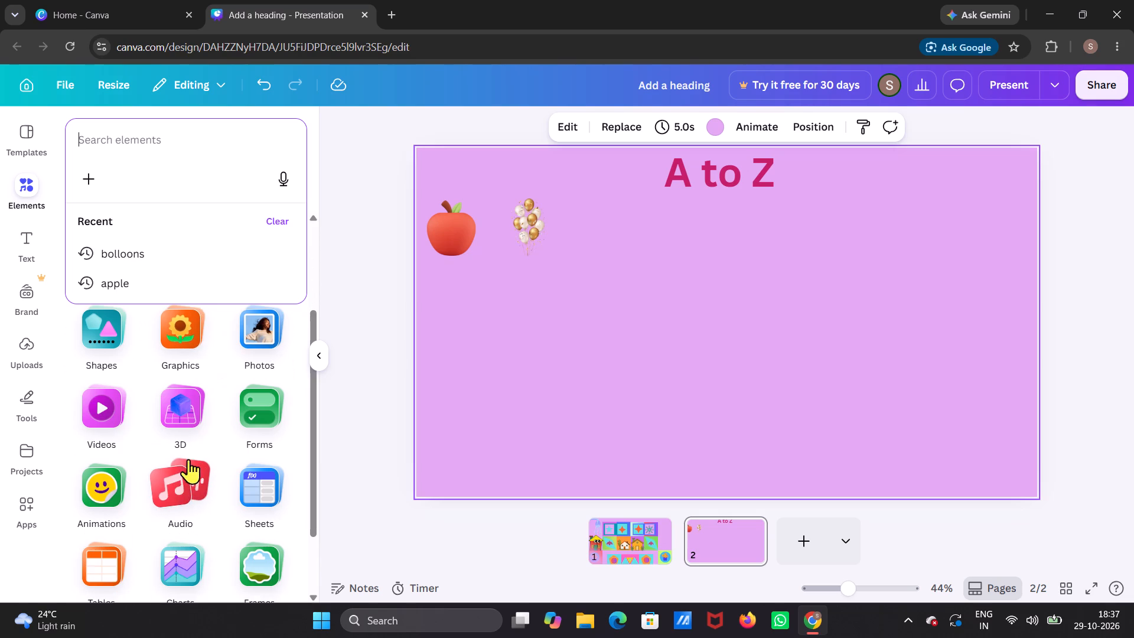
scroll(188, 476, down, 6)
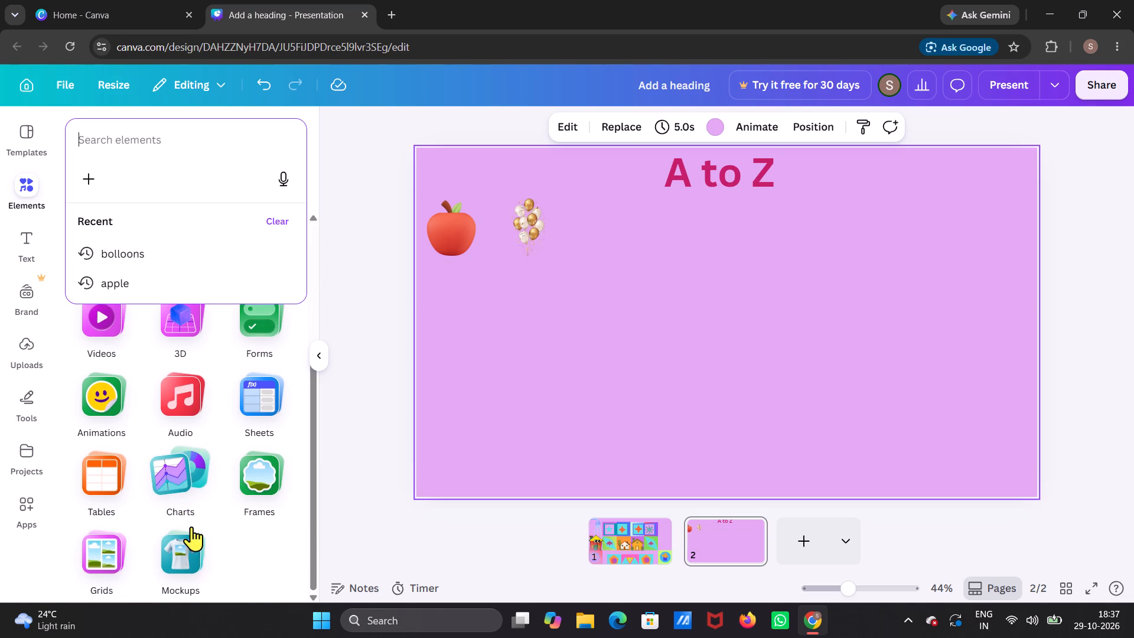
click(191, 560)
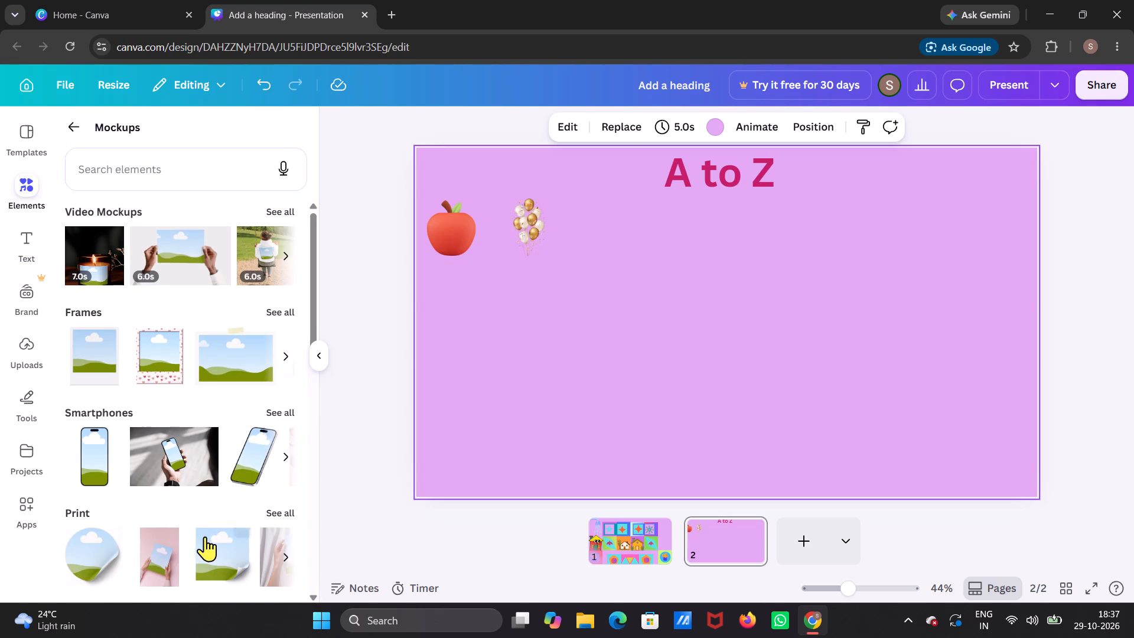
scroll(205, 536, down, 7)
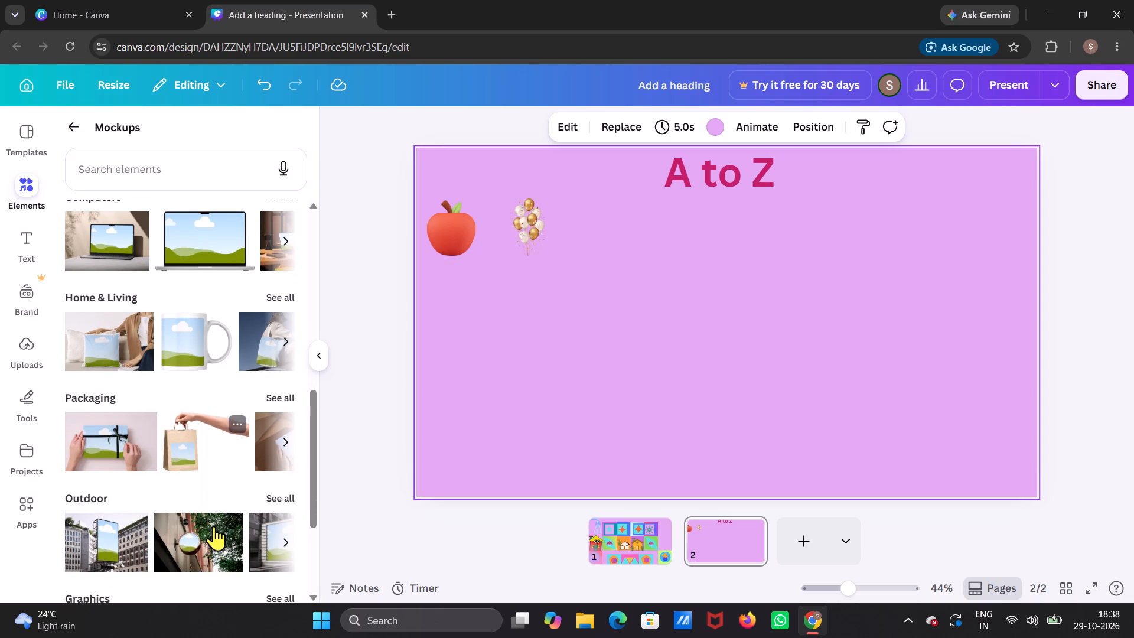
click(73, 121)
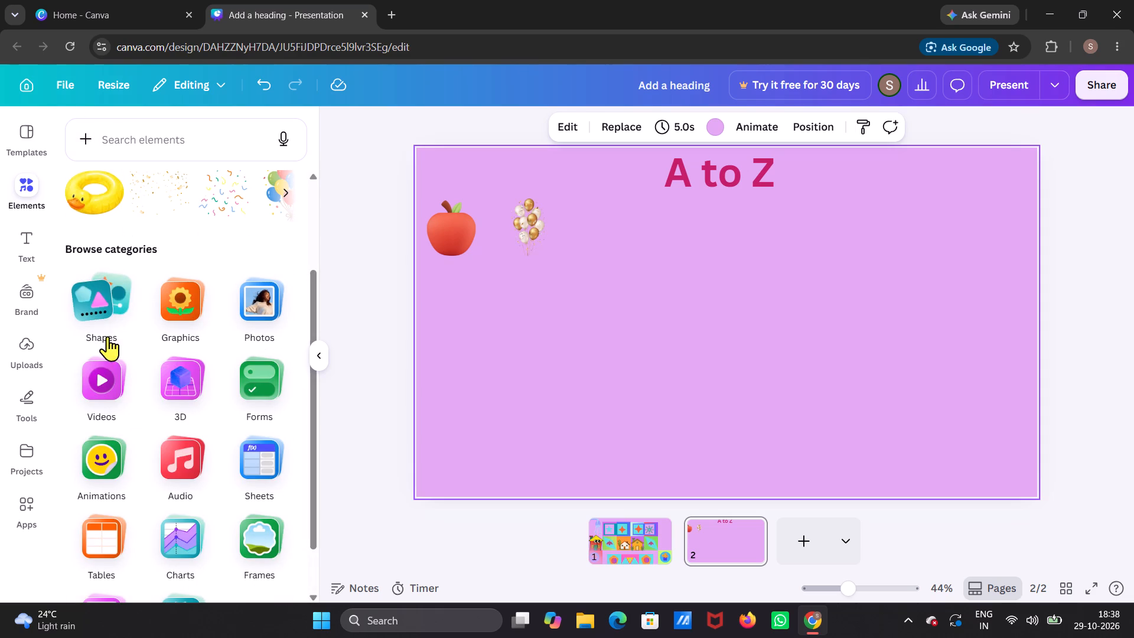
click(96, 477)
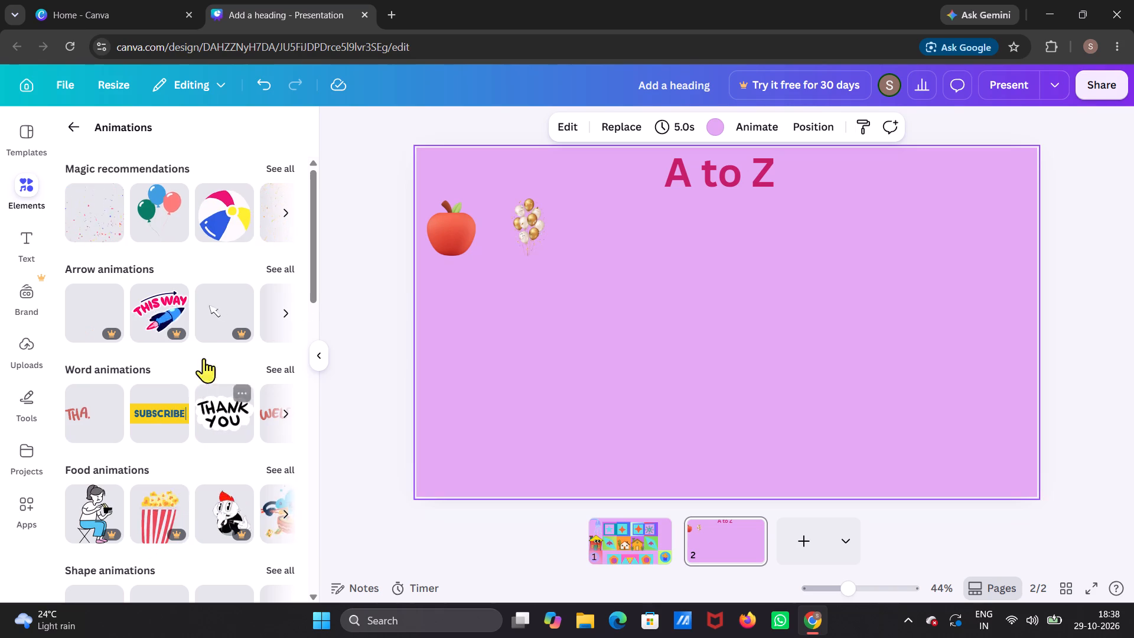
Delete the white and gold balloon bunch from page 2.
click(536, 235)
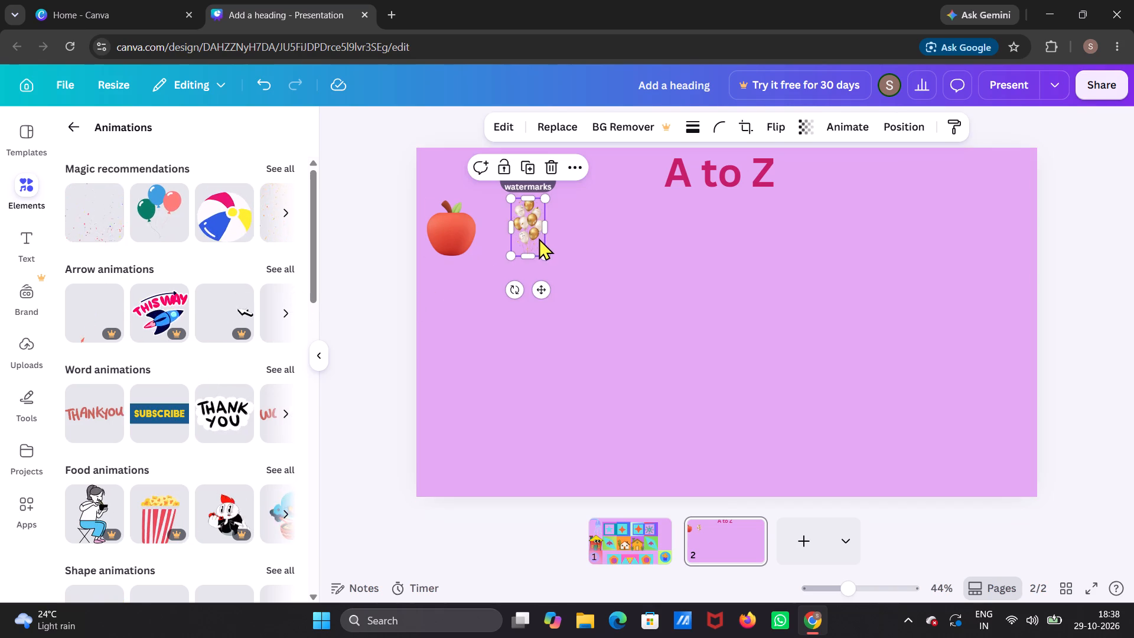
click(553, 172)
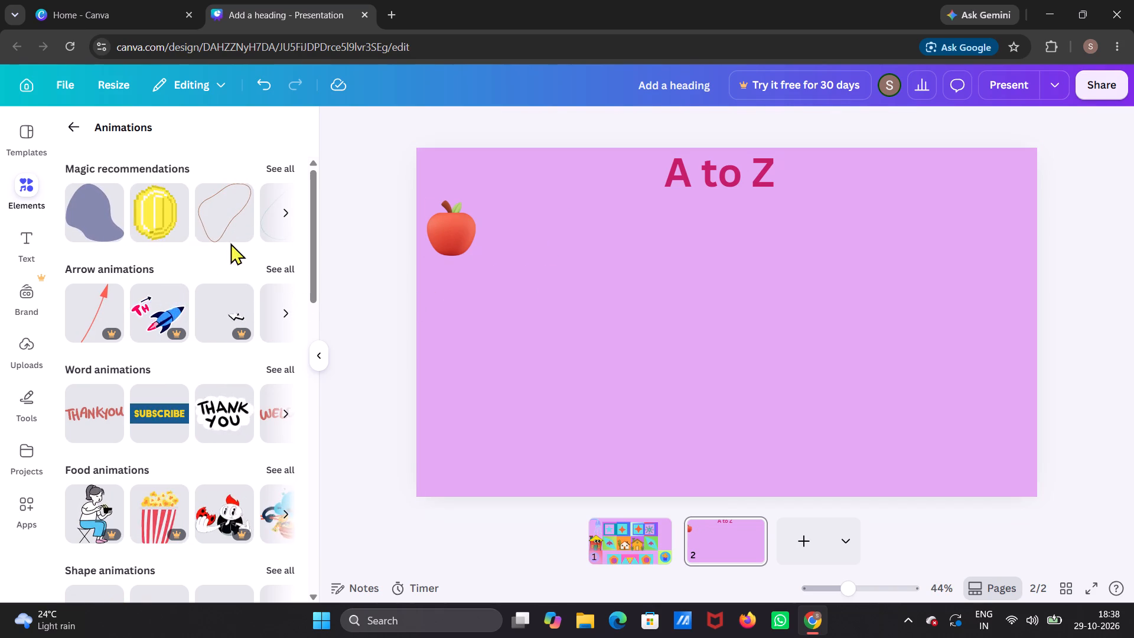
Look through the full set of Magic recommendations animations, then return to the Animations overview.
click(294, 219)
click(288, 219)
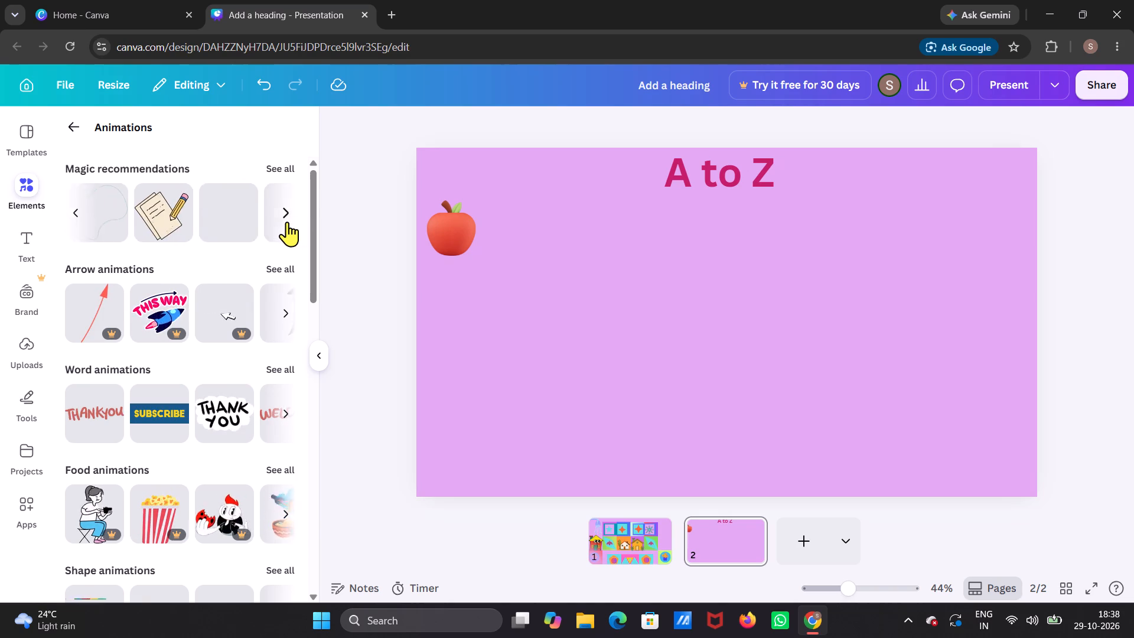
click(287, 222)
click(276, 170)
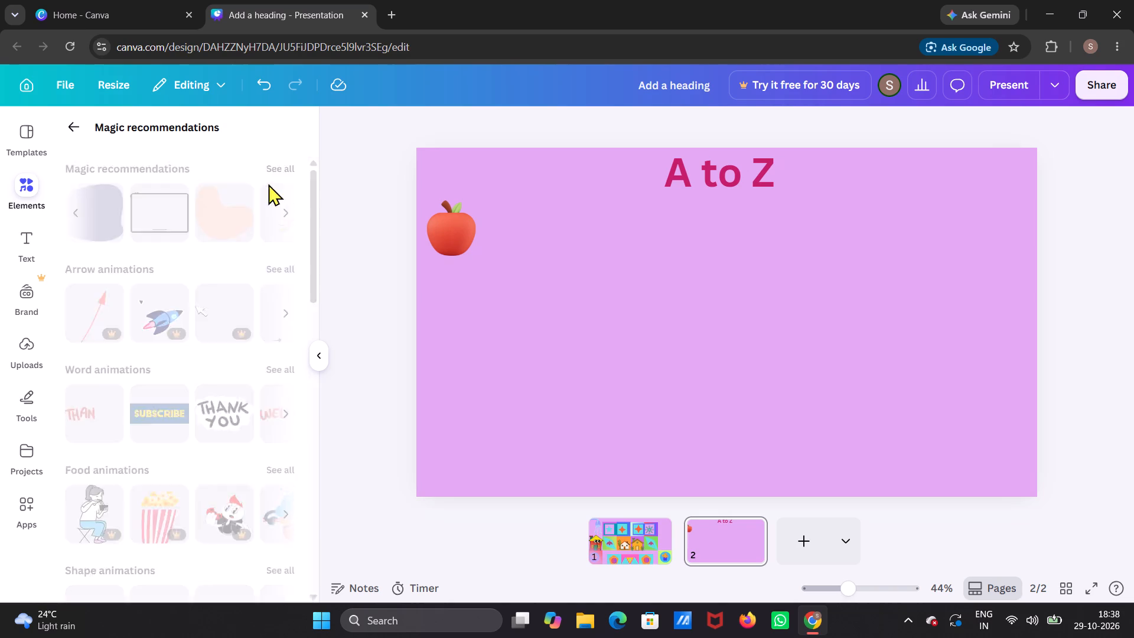
scroll(219, 334, down, 3)
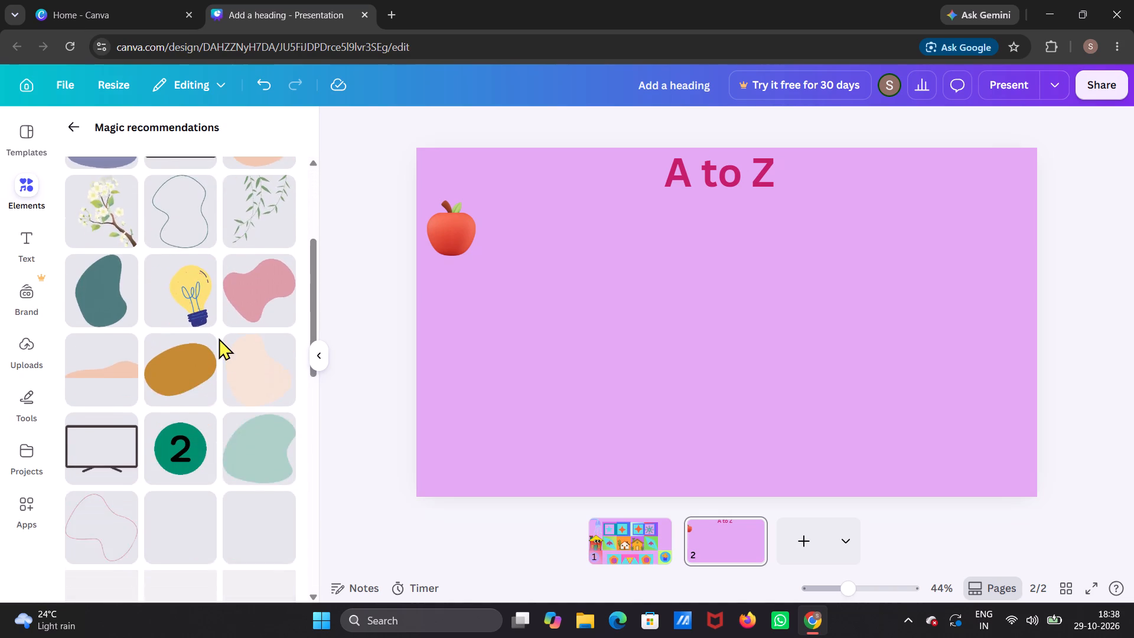
scroll(219, 338, down, 2)
scroll(219, 338, up, 1)
scroll(224, 331, down, 6)
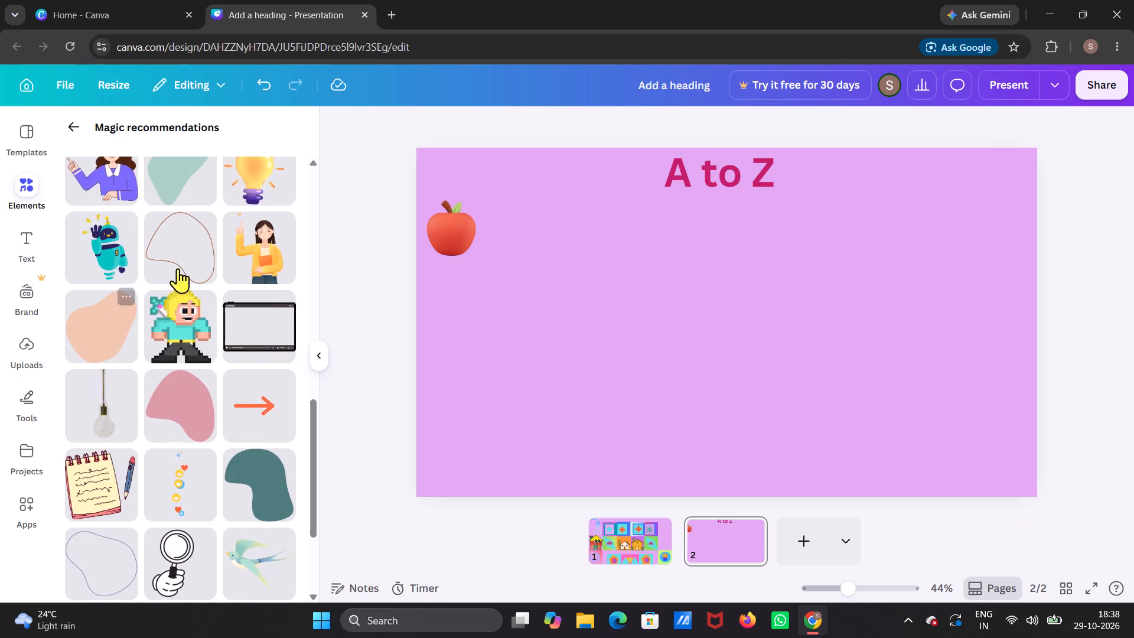
scroll(191, 349, down, 4)
scroll(210, 335, up, 3)
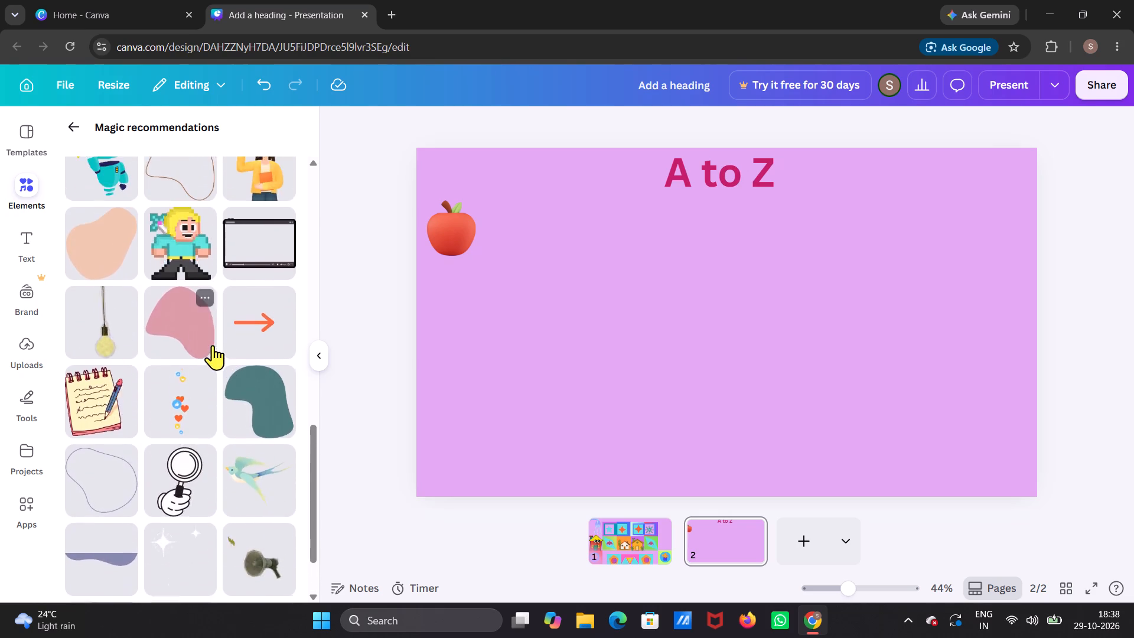
scroll(213, 345, up, 1)
scroll(211, 402, up, 7)
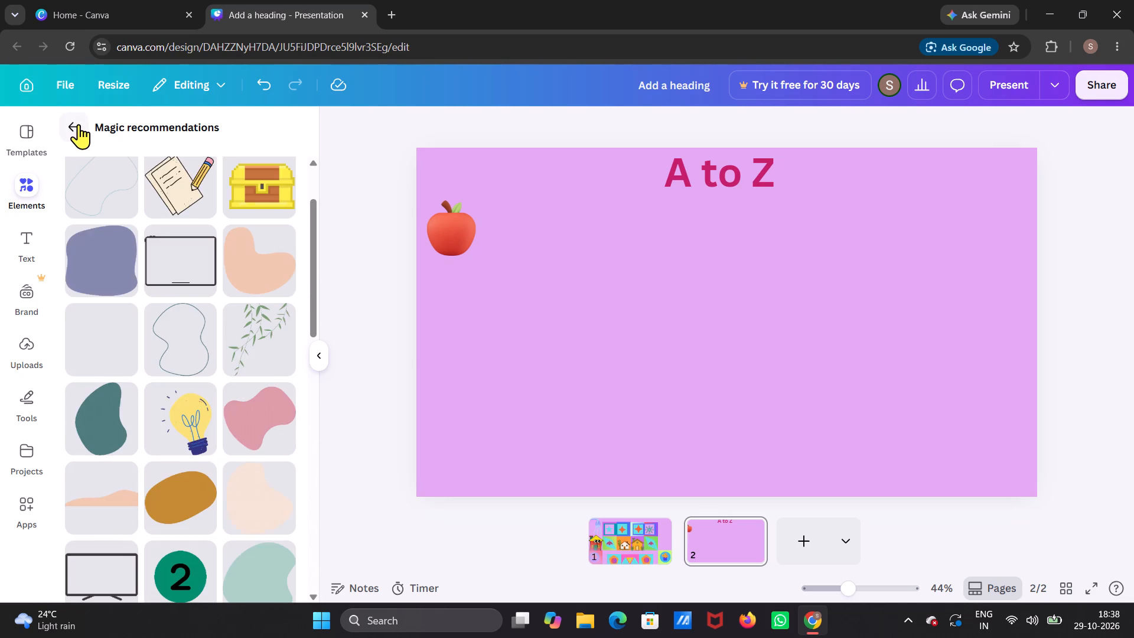
click(79, 124)
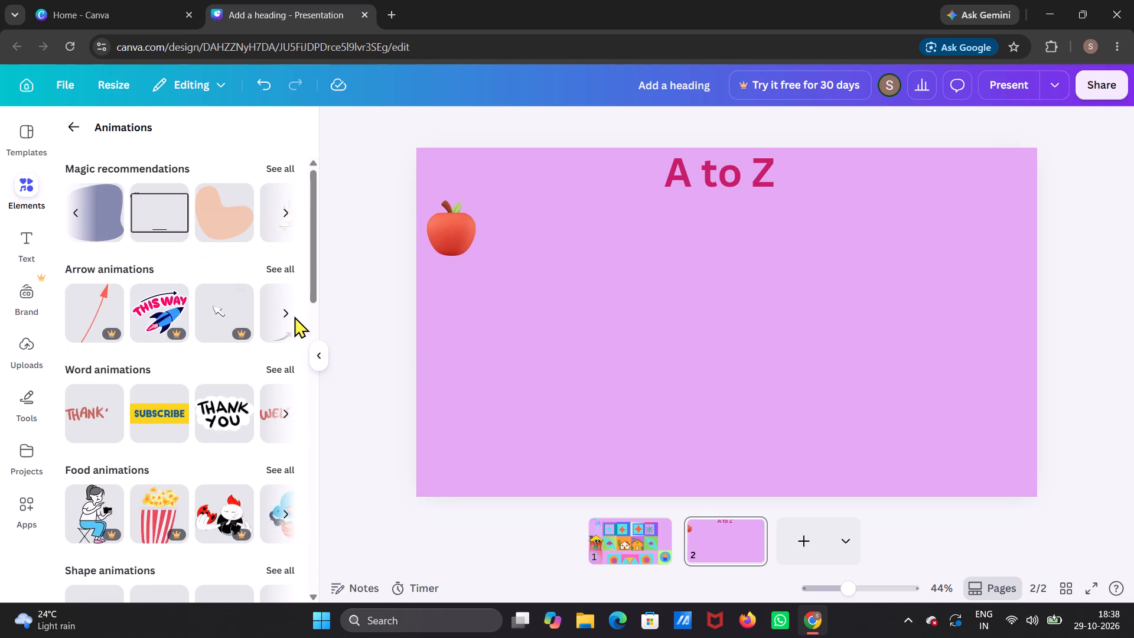
Look through the arrow and emoji animations and the other animation groups for a suitable picture.
click(271, 324)
click(283, 300)
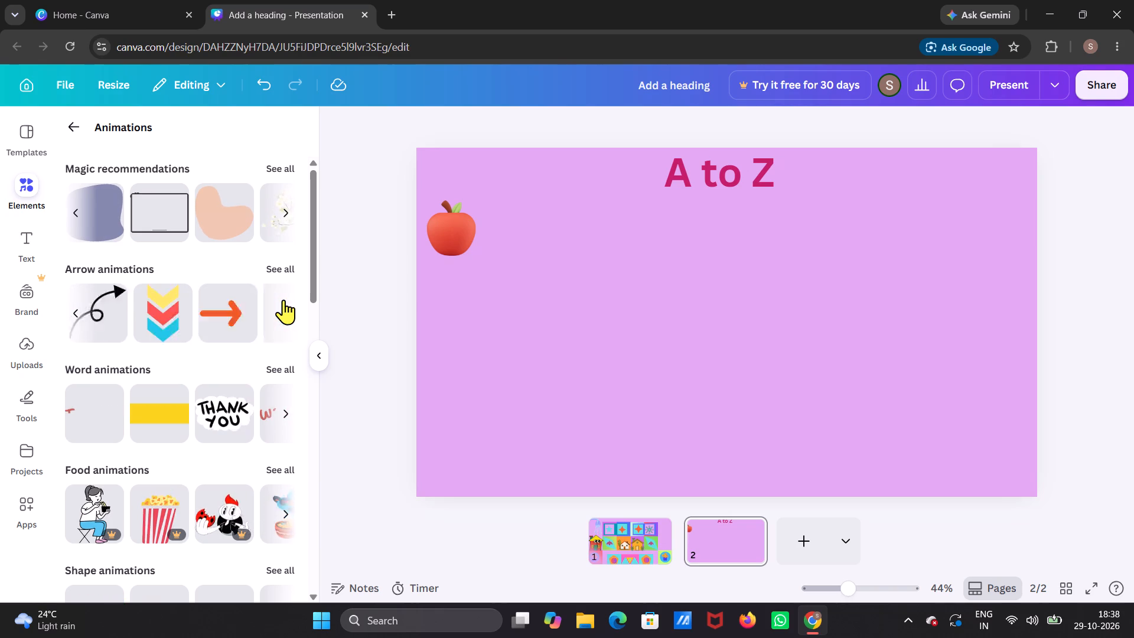
click(283, 300)
click(283, 300)
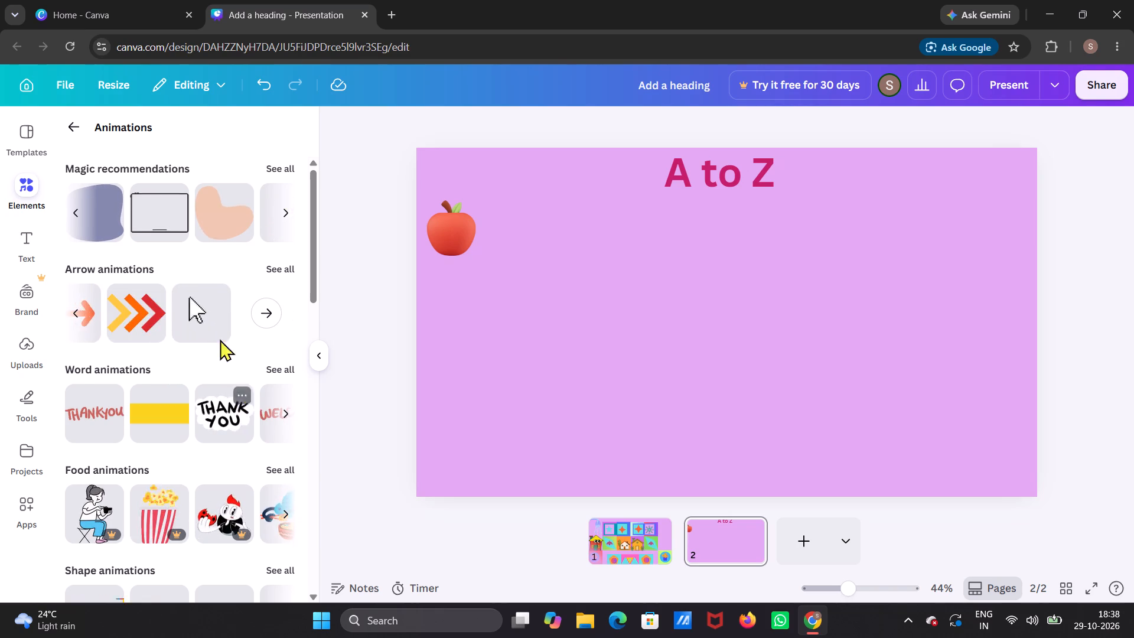
scroll(193, 304, down, 6)
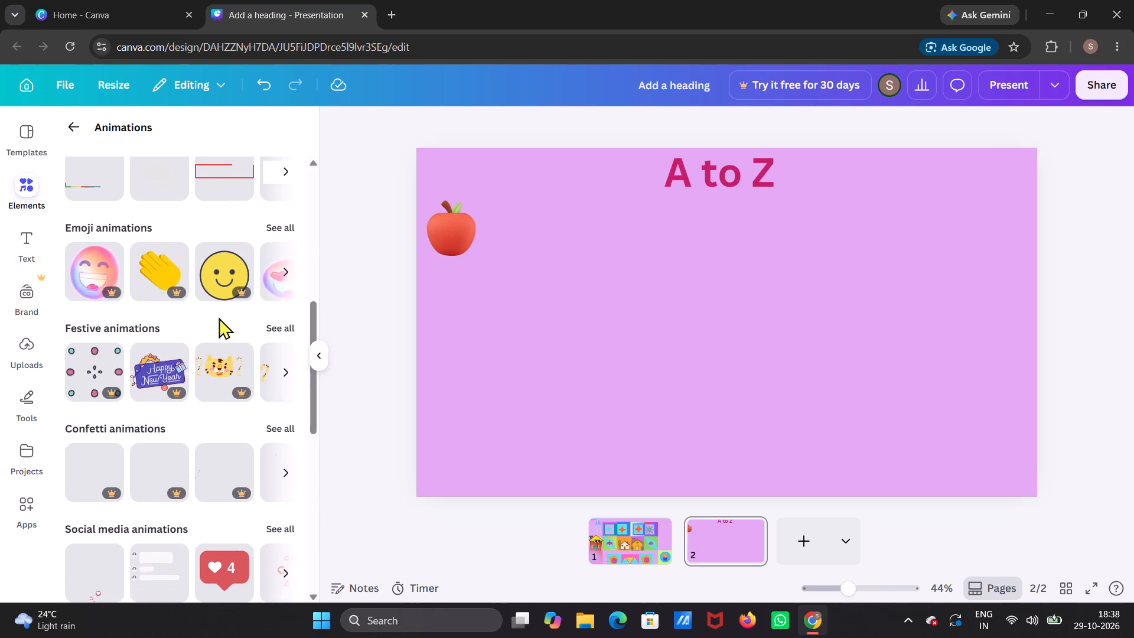
click(292, 274)
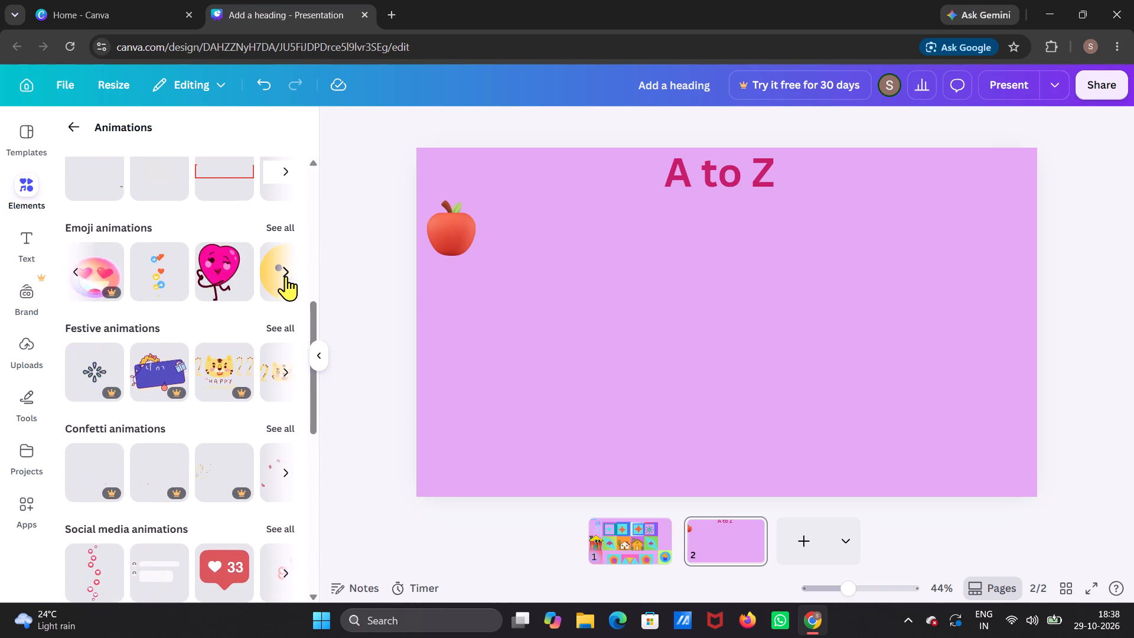
click(285, 281)
click(285, 281)
click(285, 281)
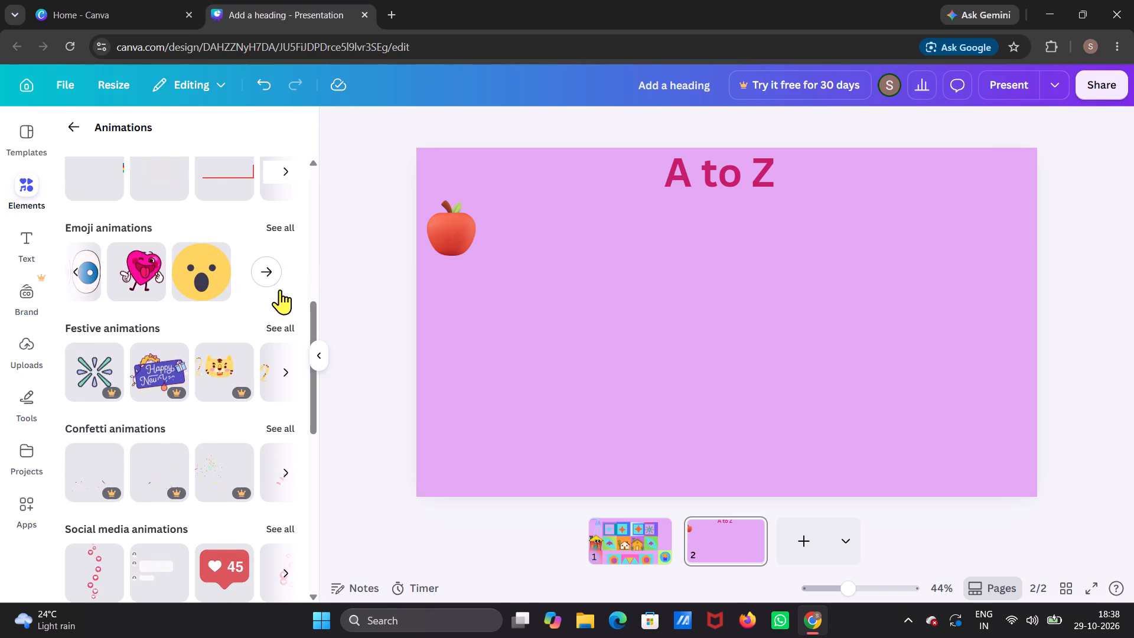
scroll(183, 306, down, 3)
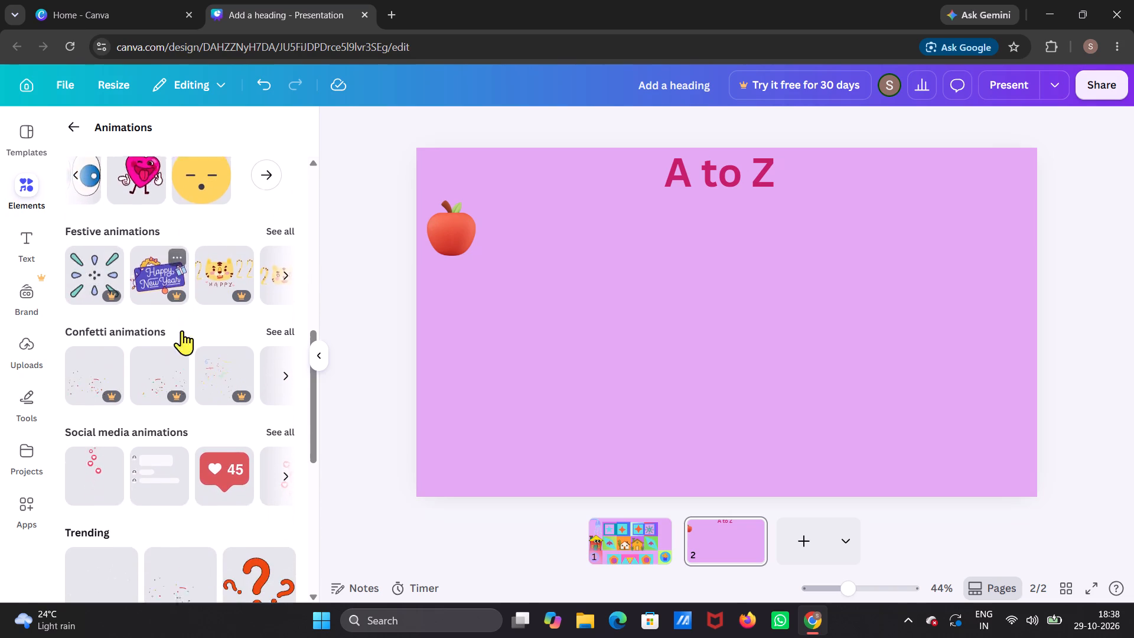
scroll(182, 340, down, 2)
scroll(194, 349, up, 17)
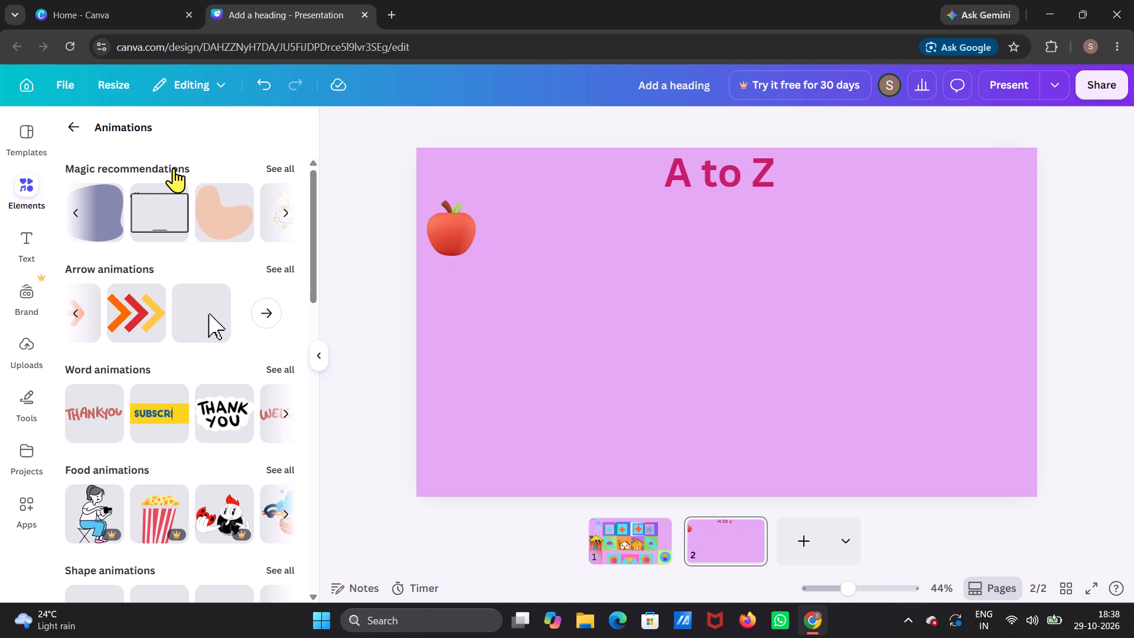
Reopen the Animations category from the element categories and look through its arrow and word animations.
click(76, 123)
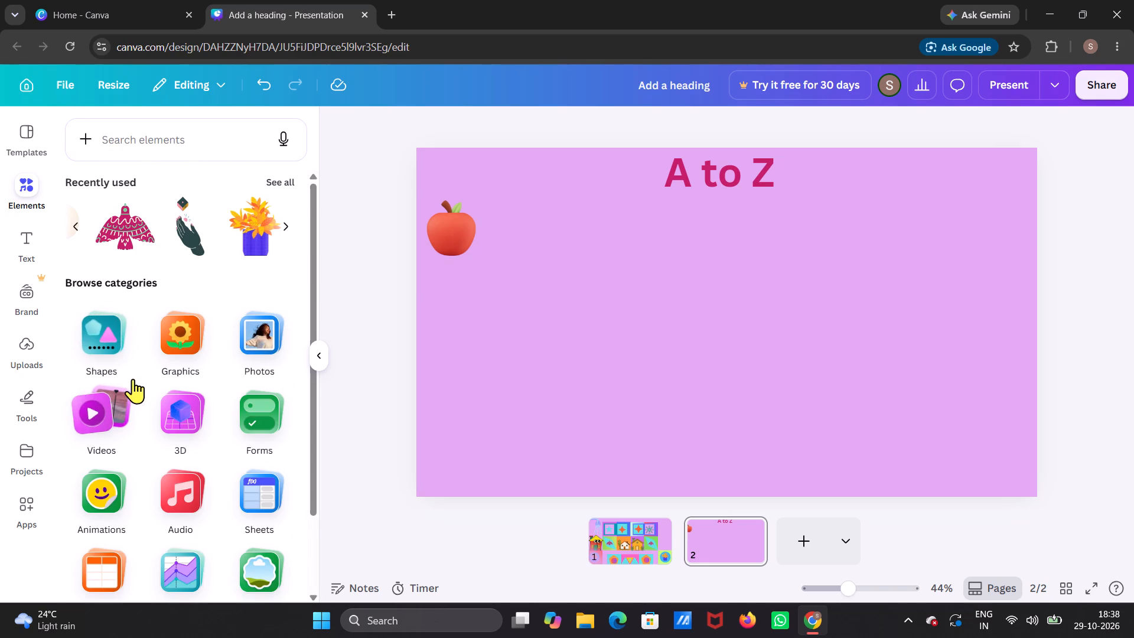
click(102, 509)
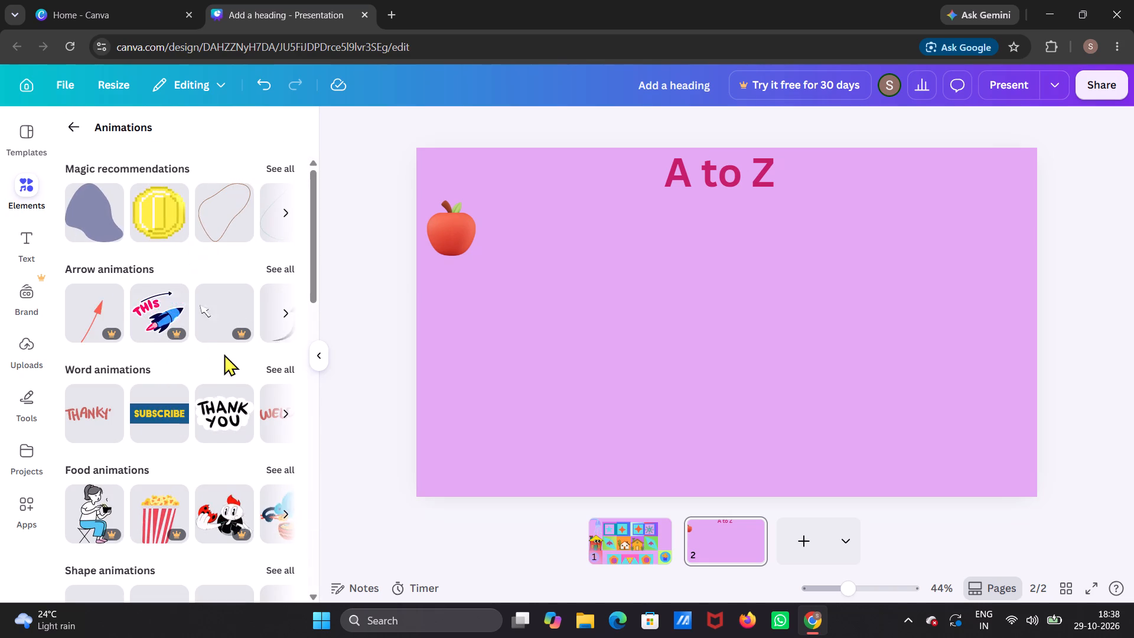
click(286, 328)
drag(293, 331, 301, 334)
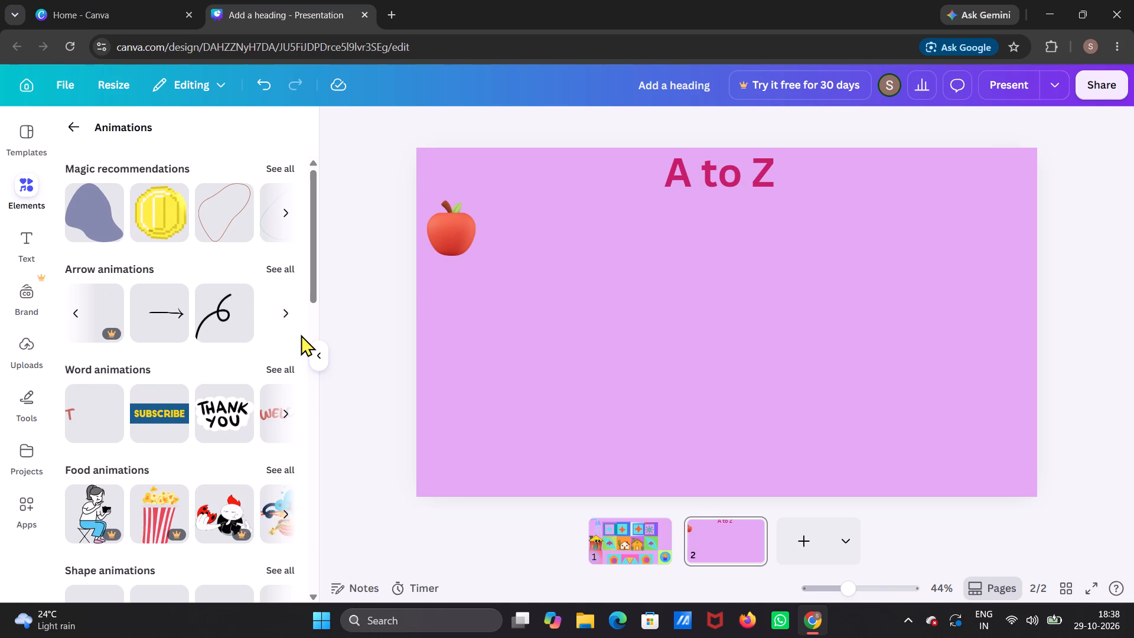
click(301, 334)
click(284, 325)
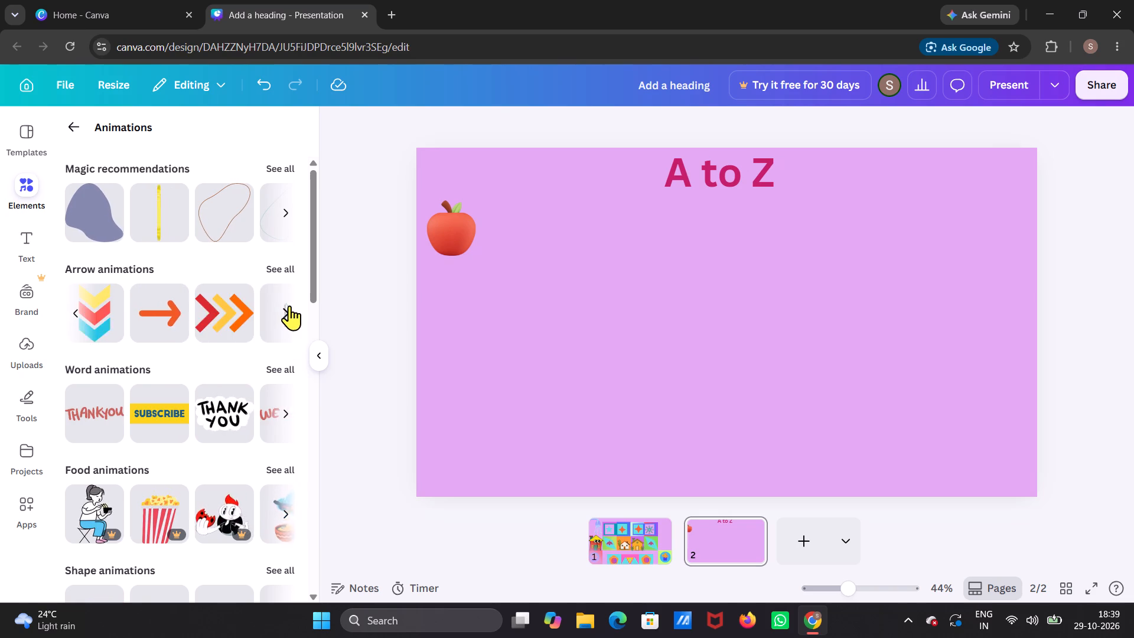
click(289, 305)
click(283, 408)
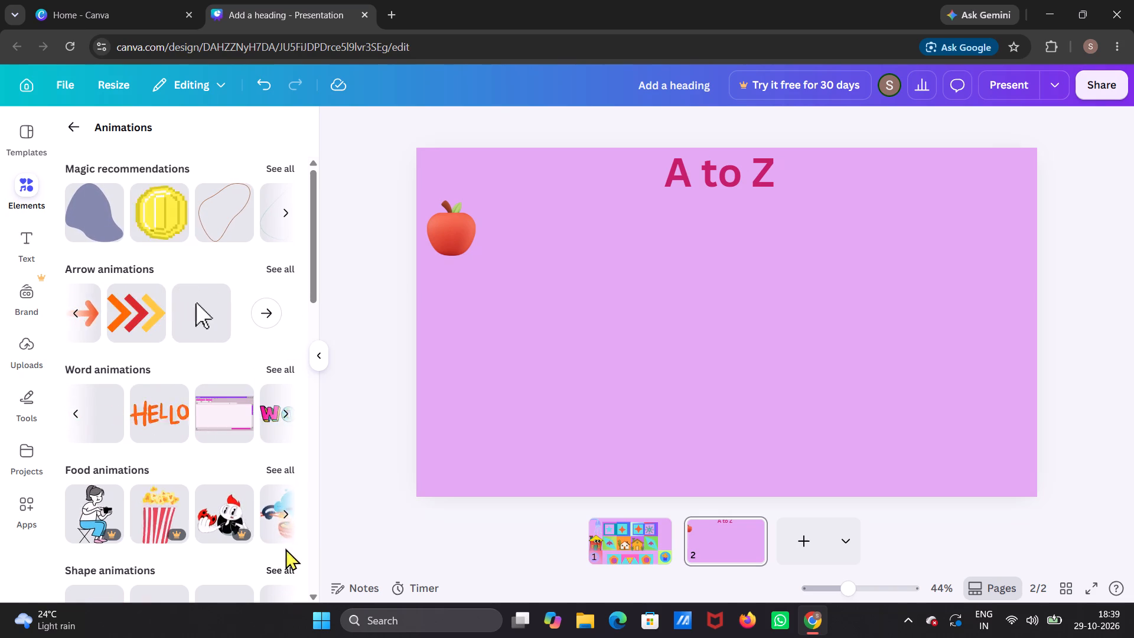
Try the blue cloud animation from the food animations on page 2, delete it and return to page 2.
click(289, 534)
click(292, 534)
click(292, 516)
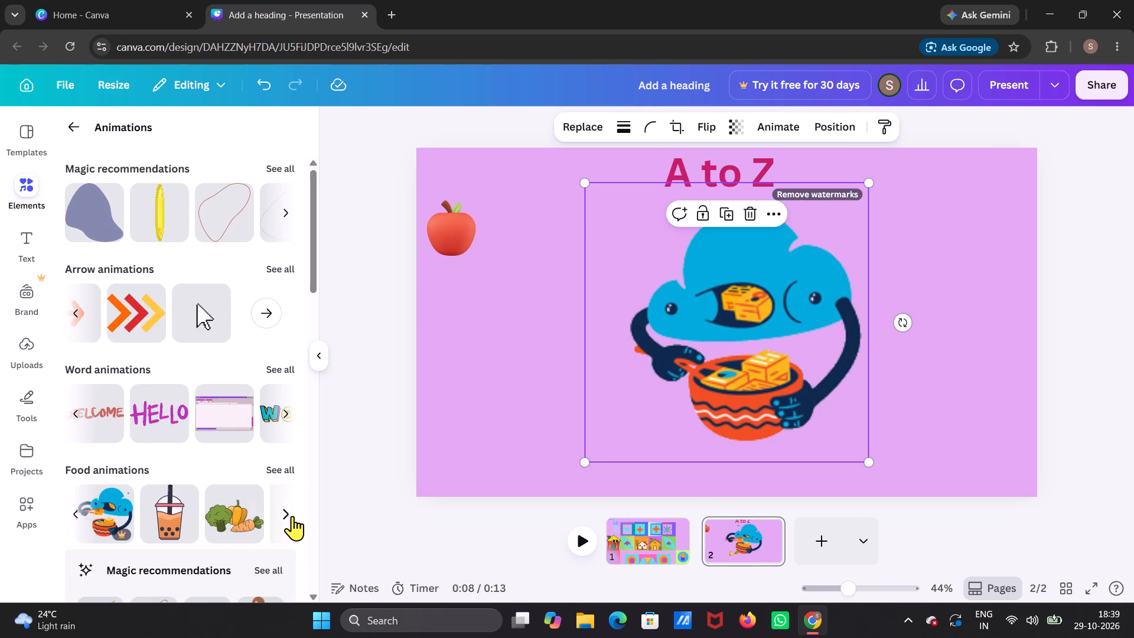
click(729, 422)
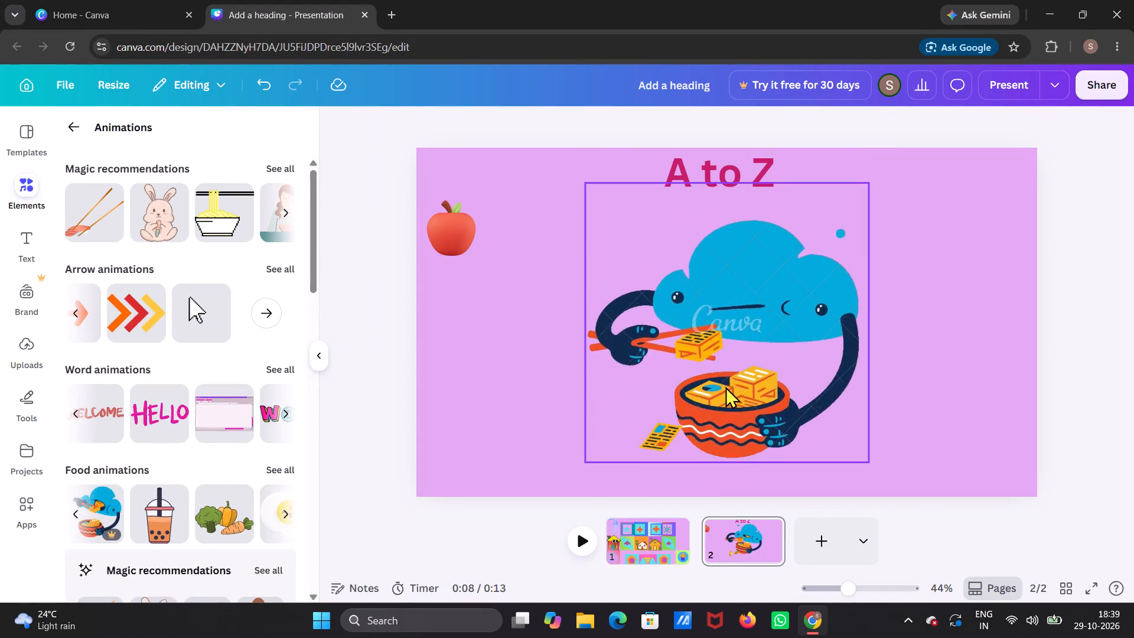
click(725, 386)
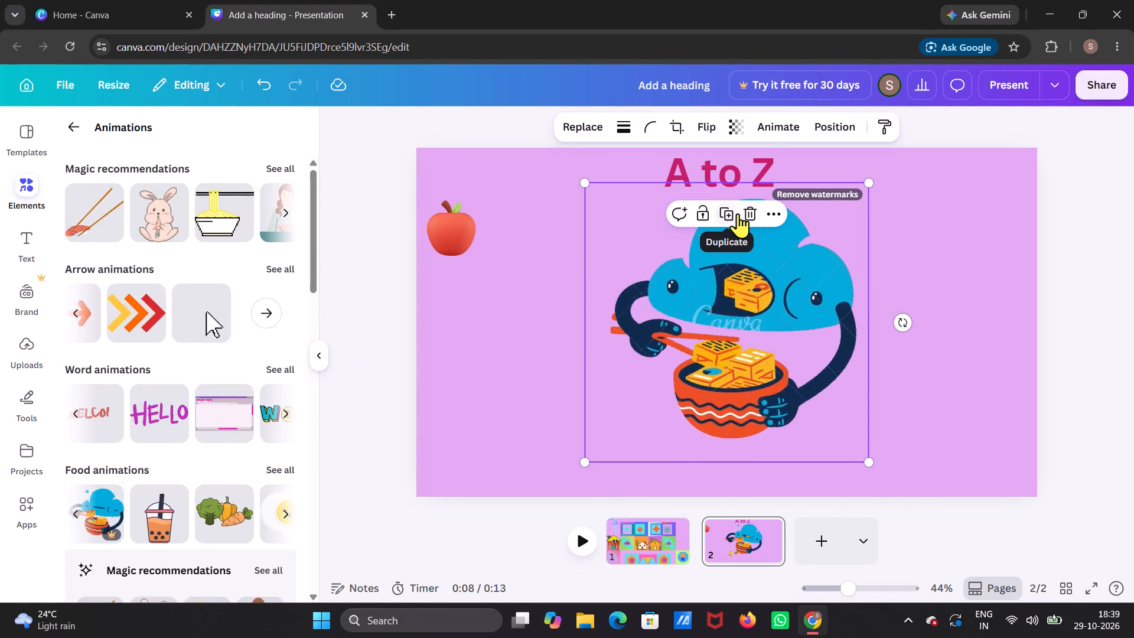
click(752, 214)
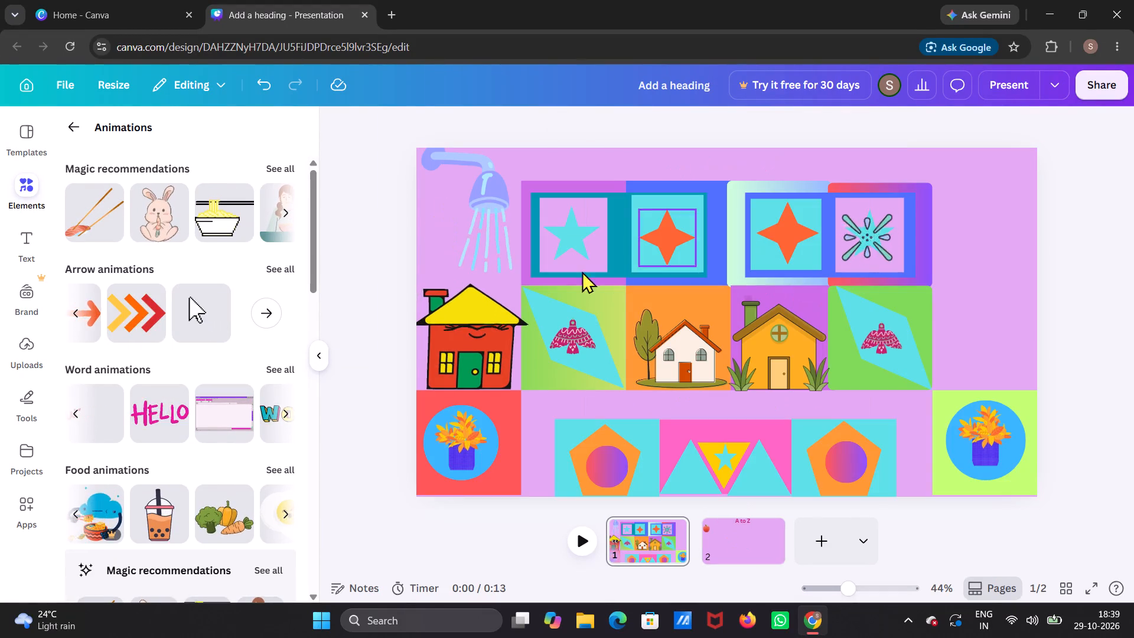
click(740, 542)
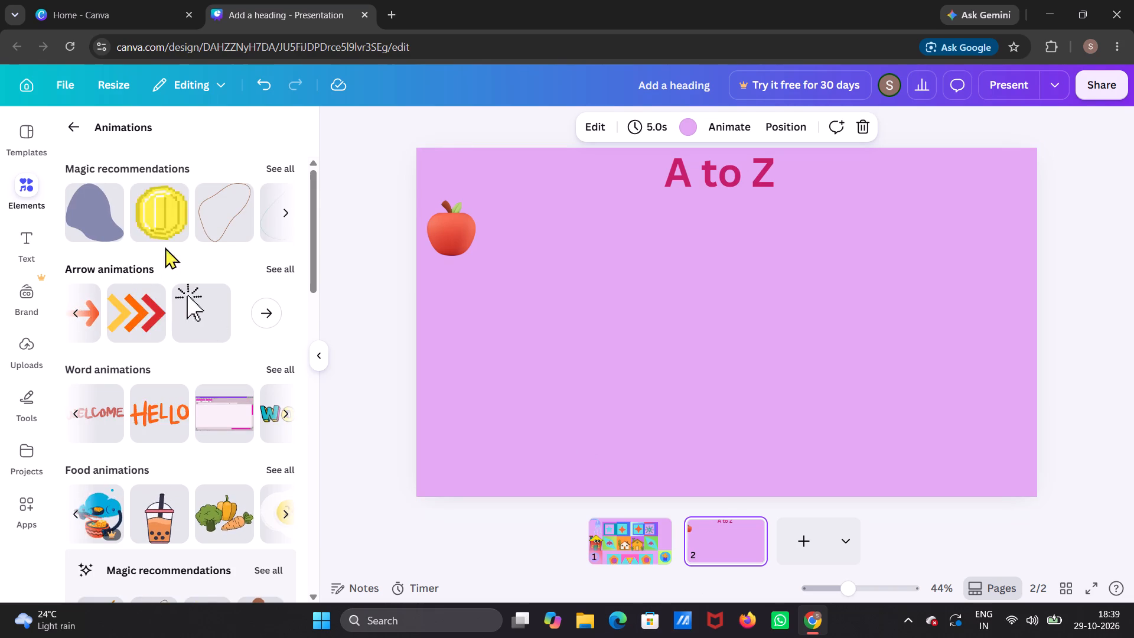
Look through the full set of Magic recommendations animations for a suitable picture, then return to the element categories.
click(282, 162)
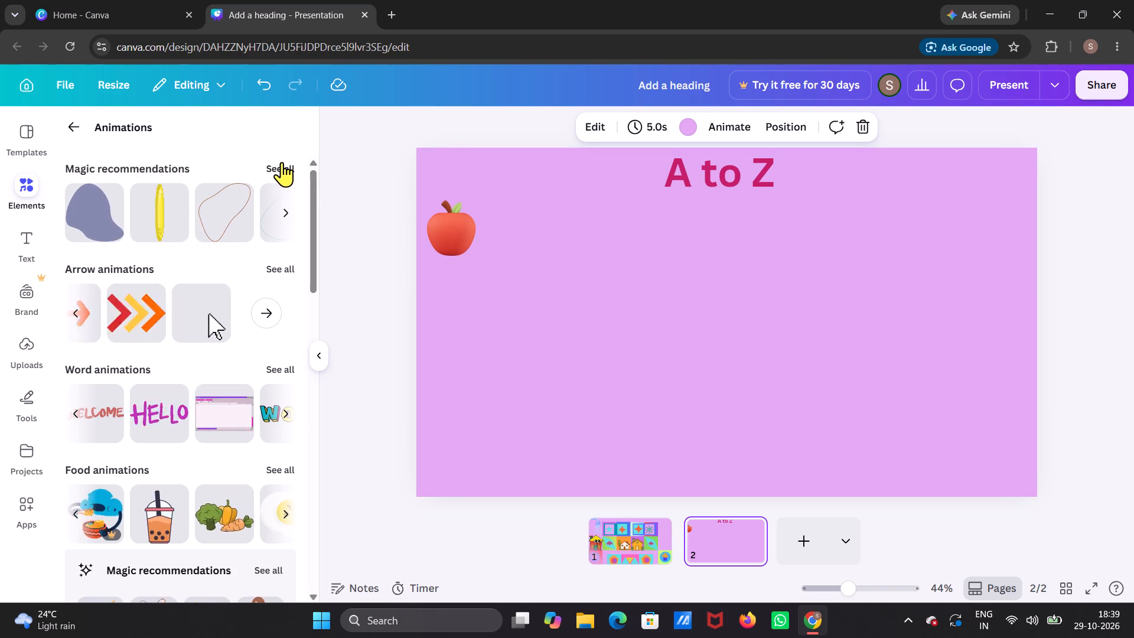
scroll(229, 241, down, 1)
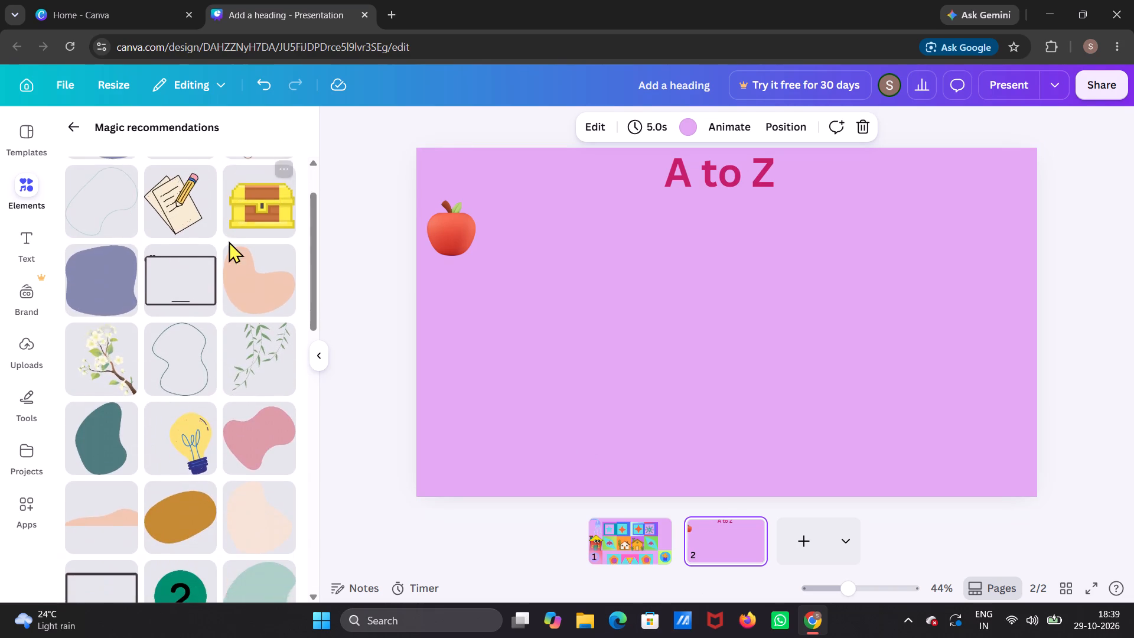
scroll(229, 241, down, 4)
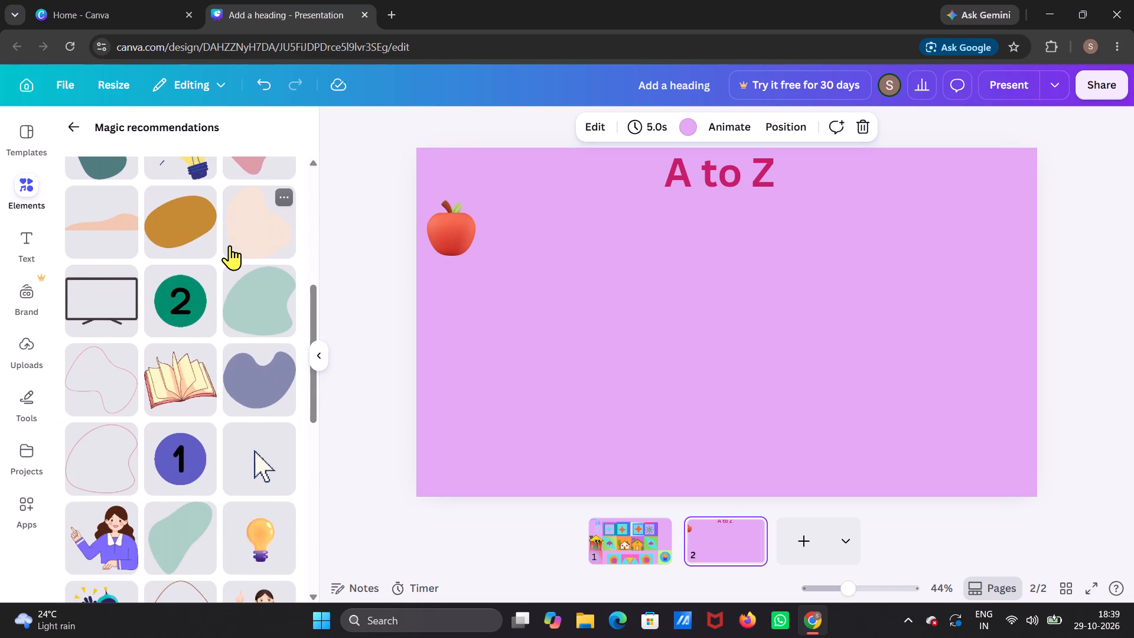
scroll(232, 242, down, 4)
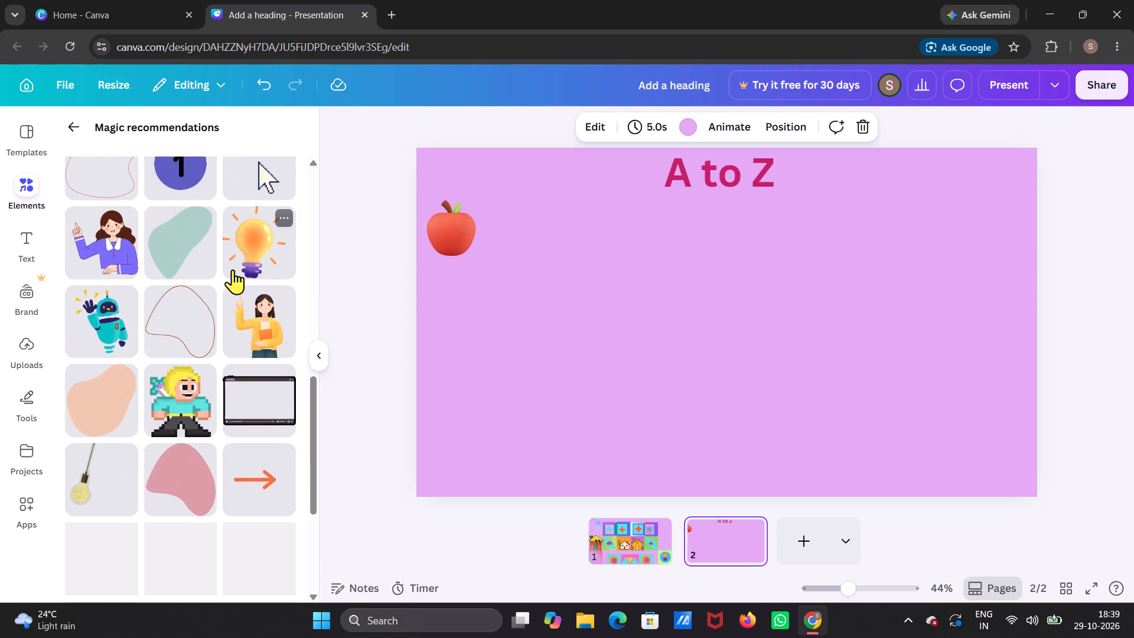
scroll(233, 269, down, 6)
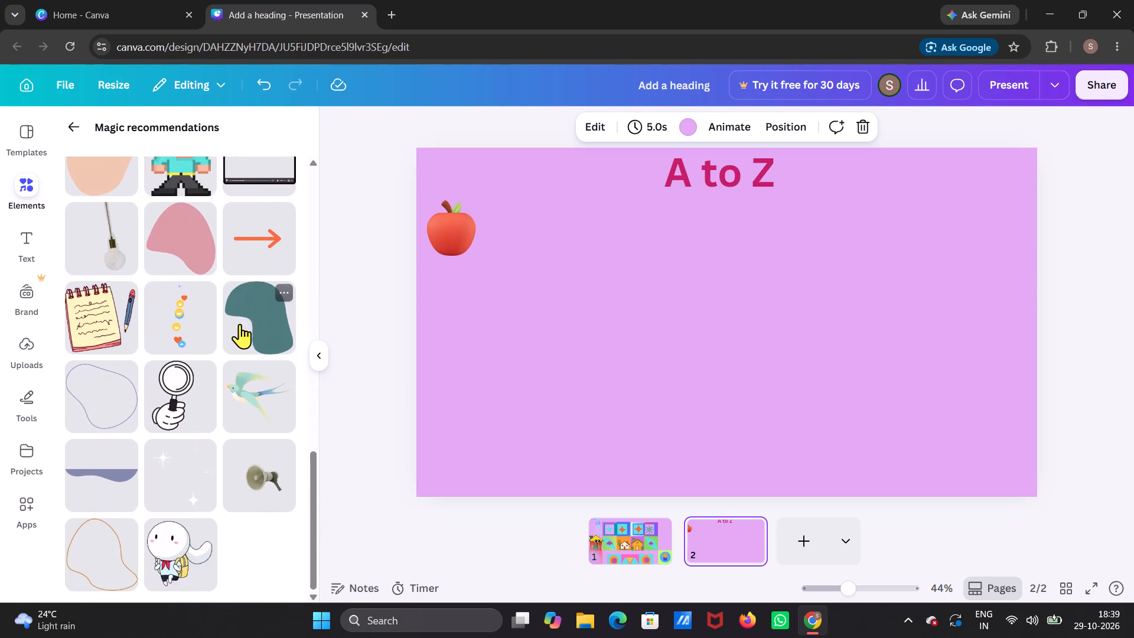
scroll(244, 332, down, 2)
click(75, 126)
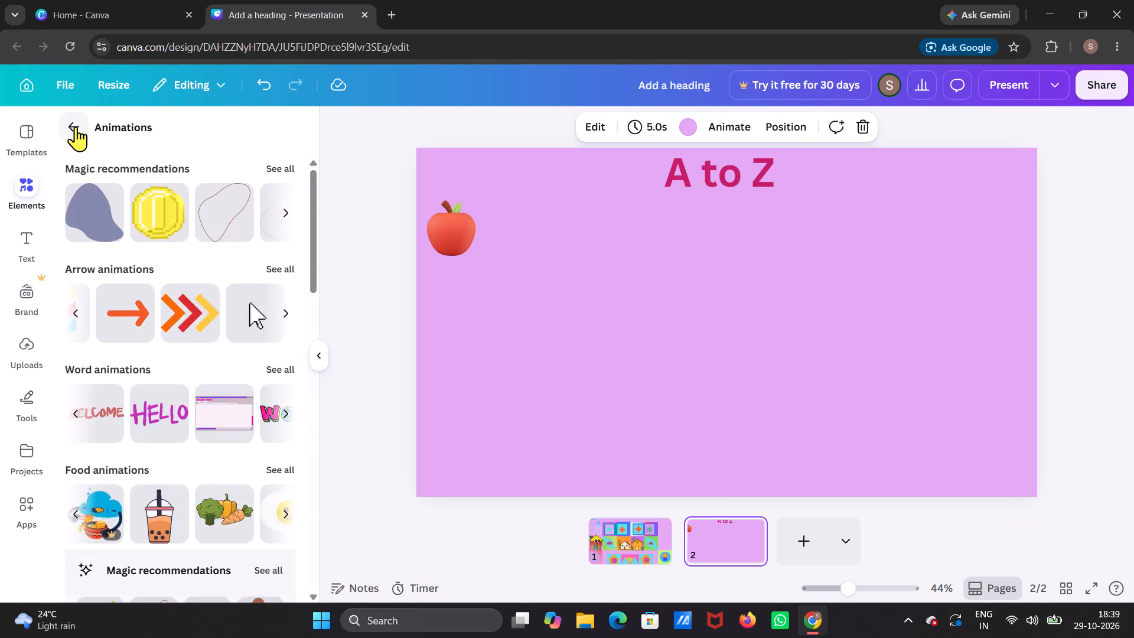
click(76, 126)
Search the elements for "bolloons", look through all the result types, then clear the search.
click(136, 151)
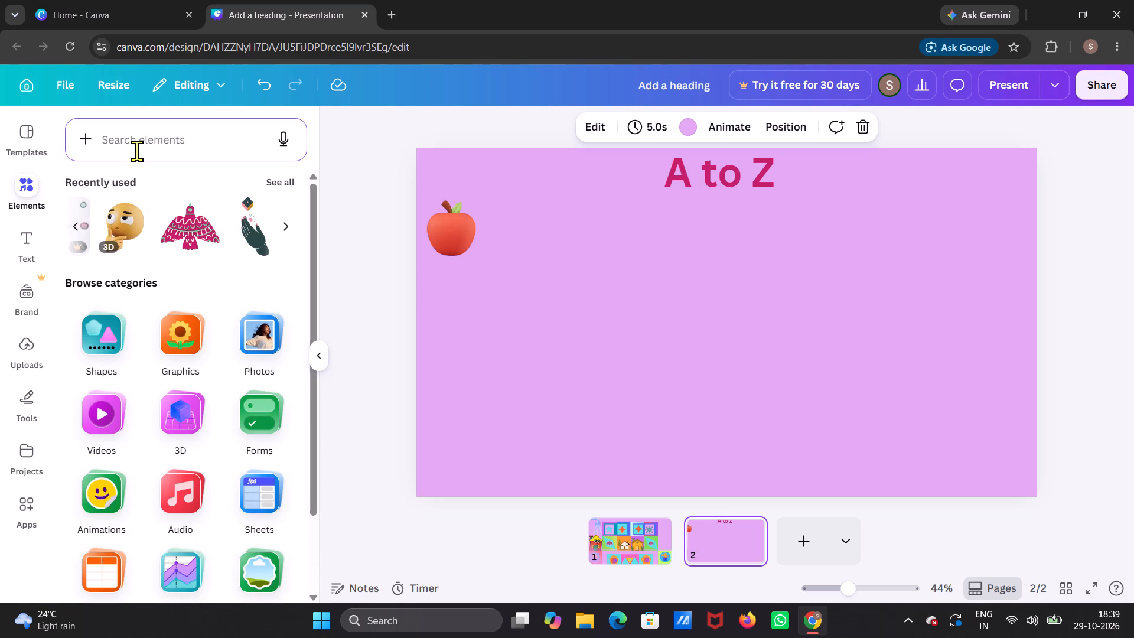
key(space)
key(b)
click(142, 138)
key(b)
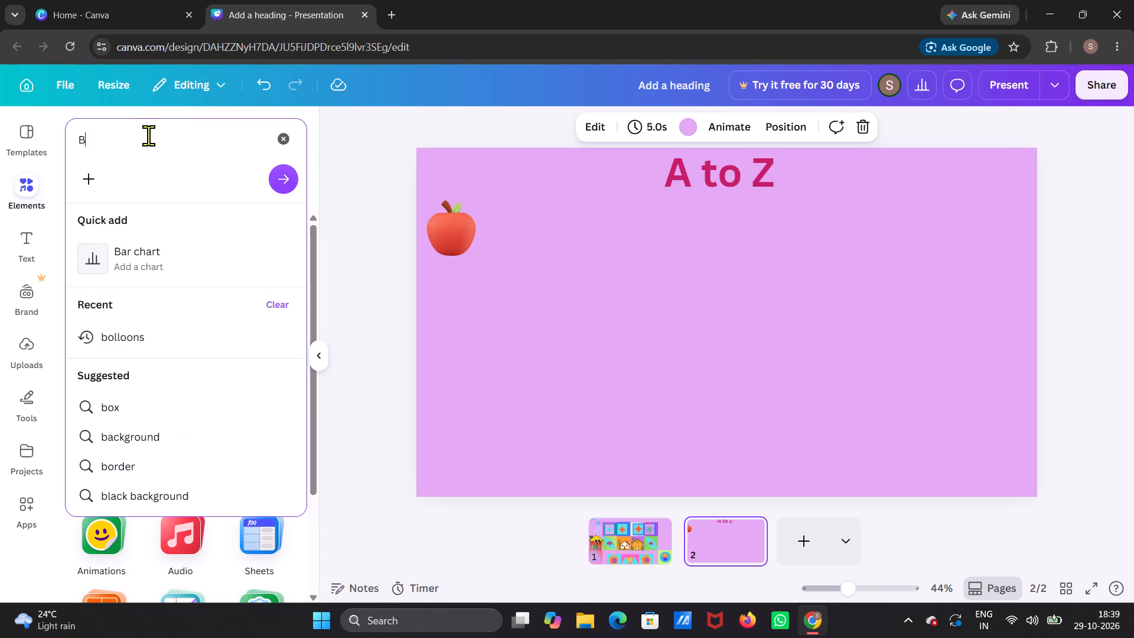
text(OLL)
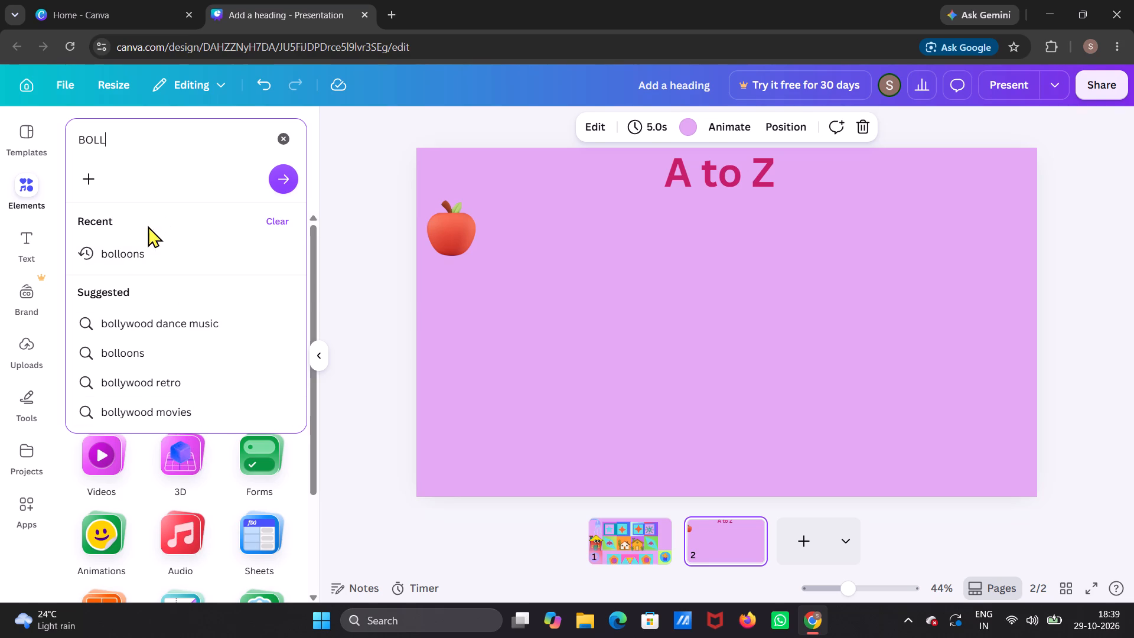
click(125, 247)
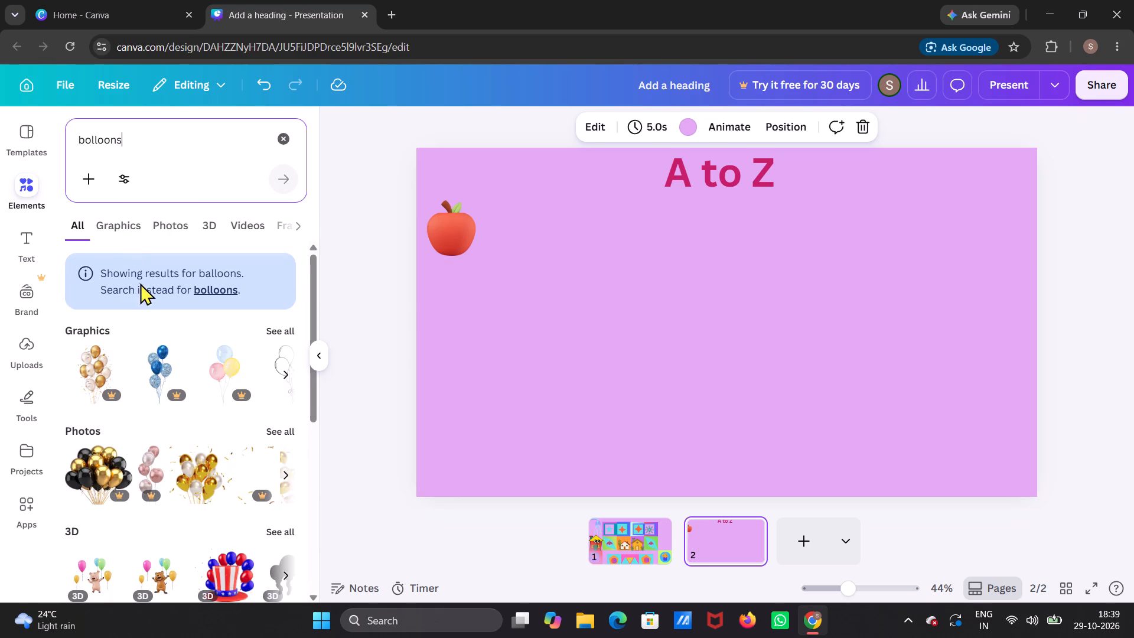
click(138, 151)
scroll(125, 297, down, 6)
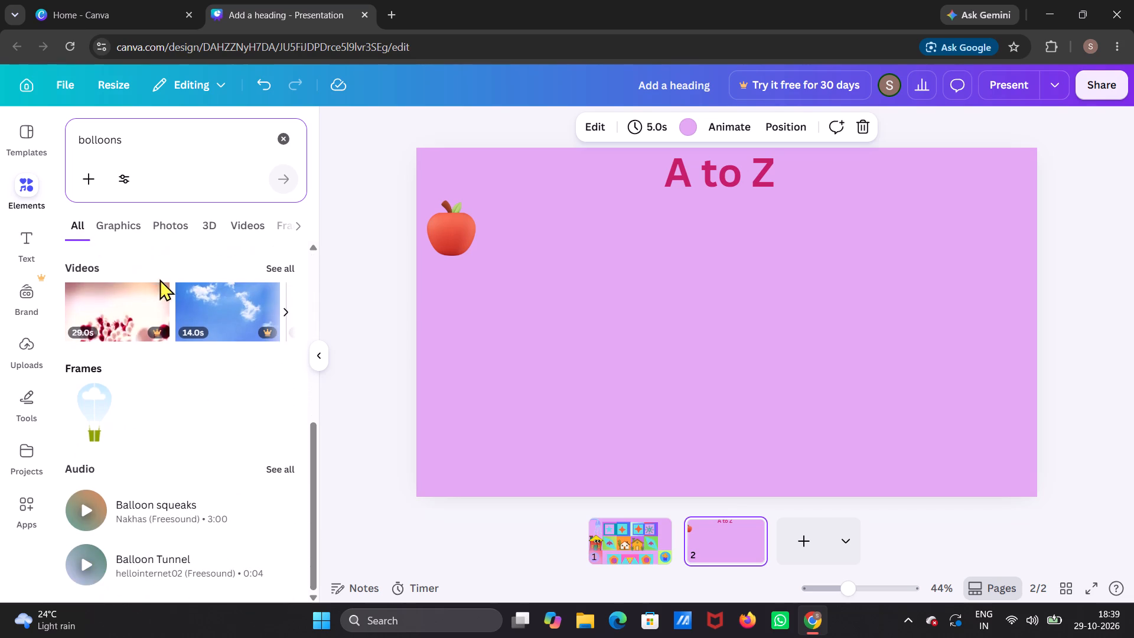
scroll(168, 275, down, 3)
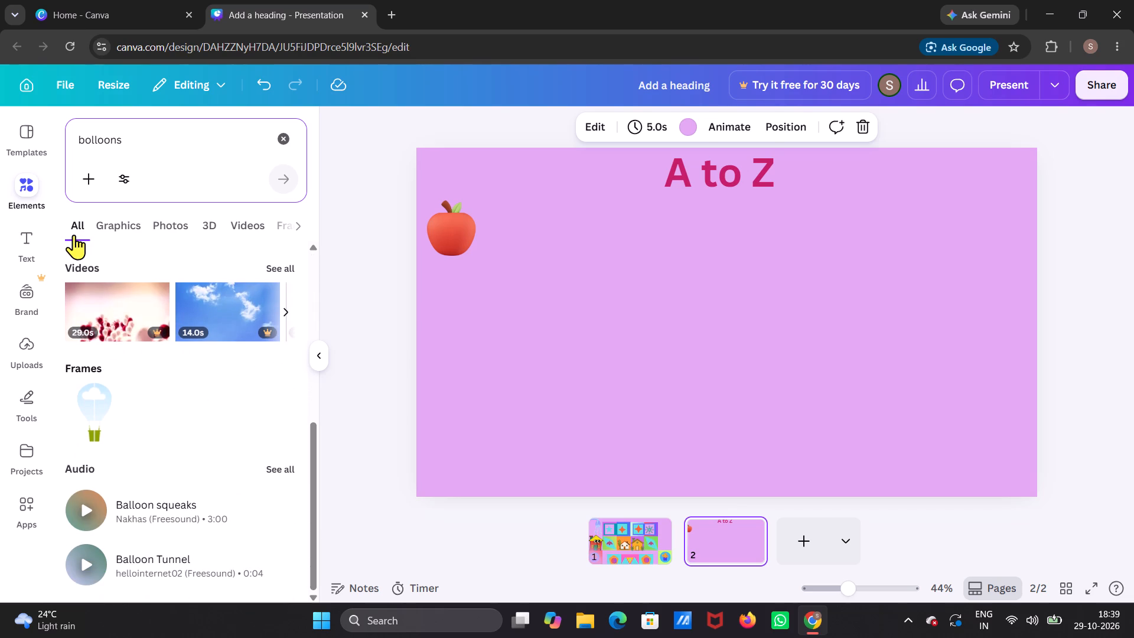
click(74, 235)
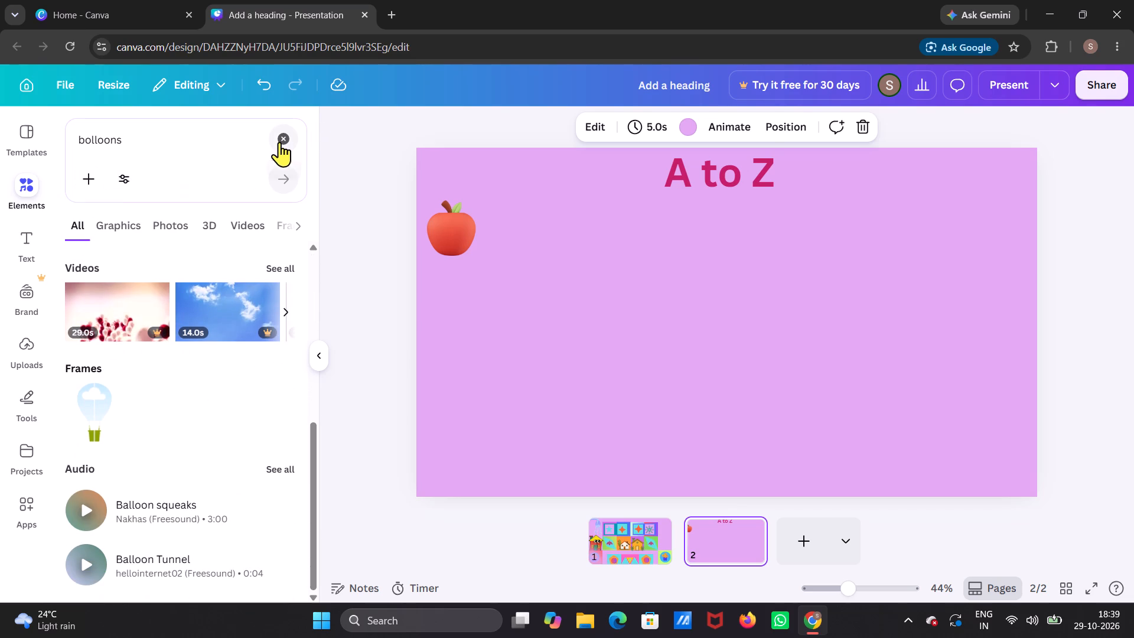
click(279, 141)
Look through the Animations category down to the Trending animations, then return to the element categories.
scroll(223, 353, down, 1)
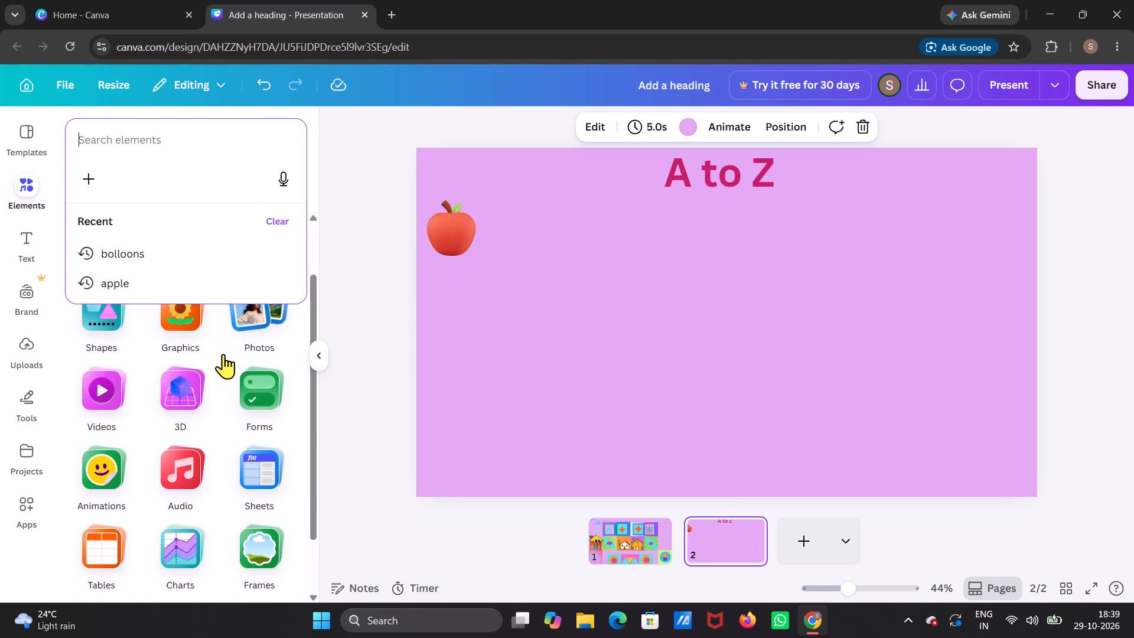
scroll(223, 354, down, 1)
scroll(223, 354, up, 1)
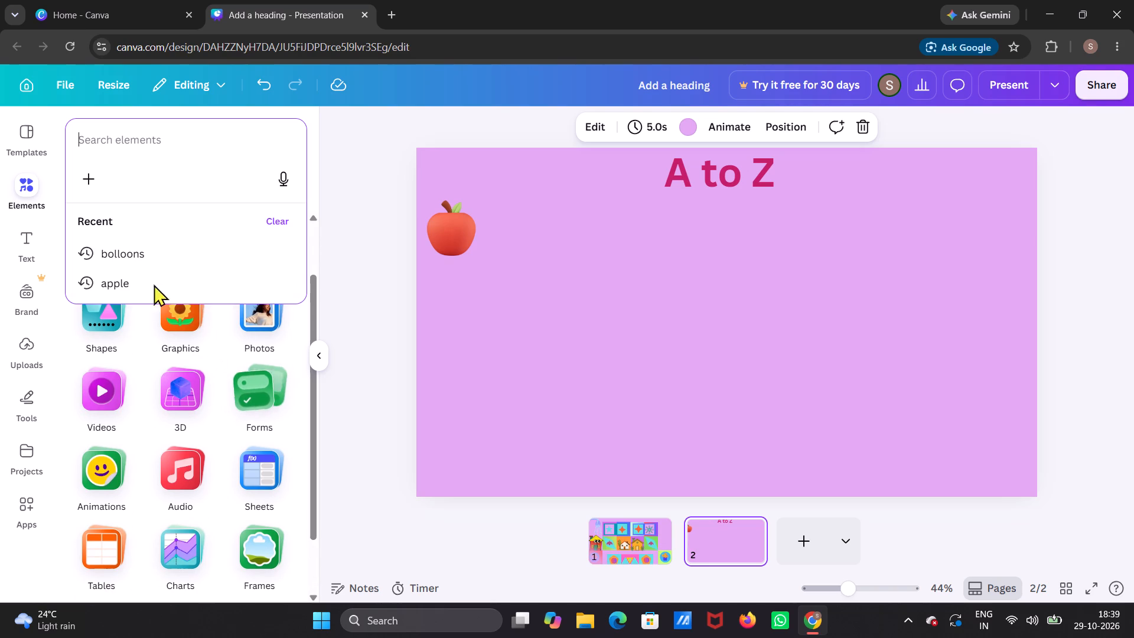
click(117, 497)
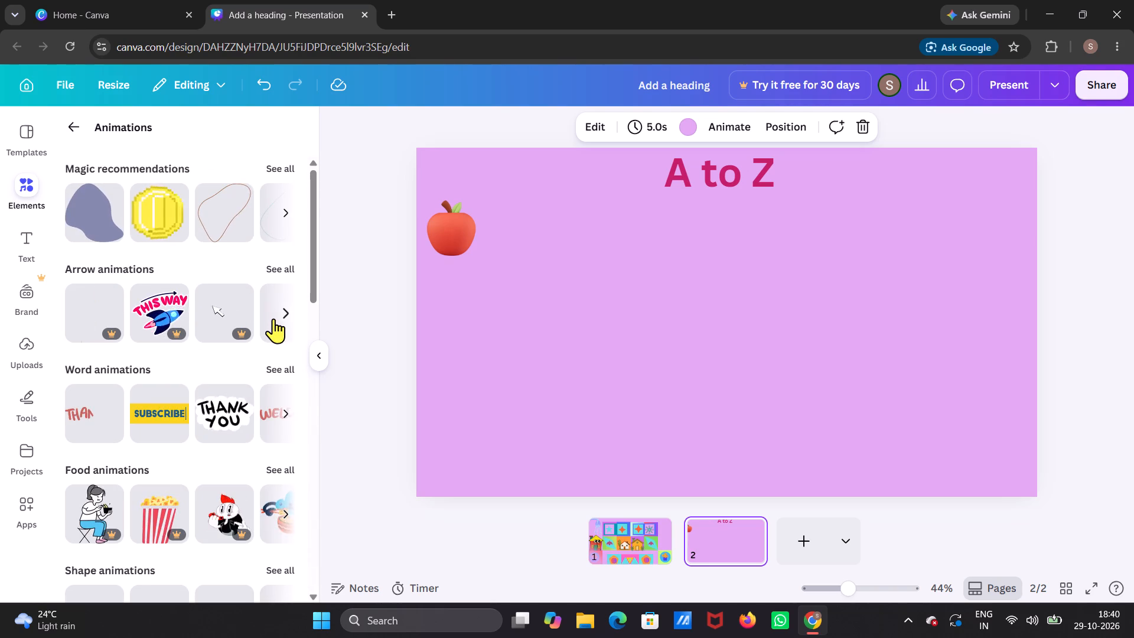
scroll(274, 329, down, 5)
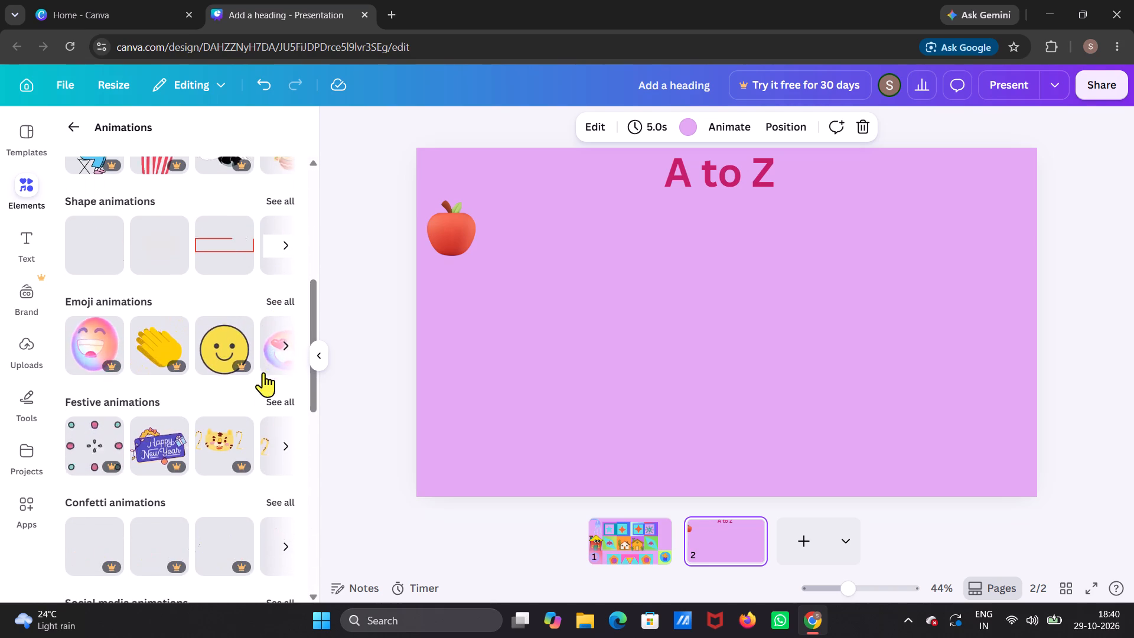
scroll(260, 381, down, 2)
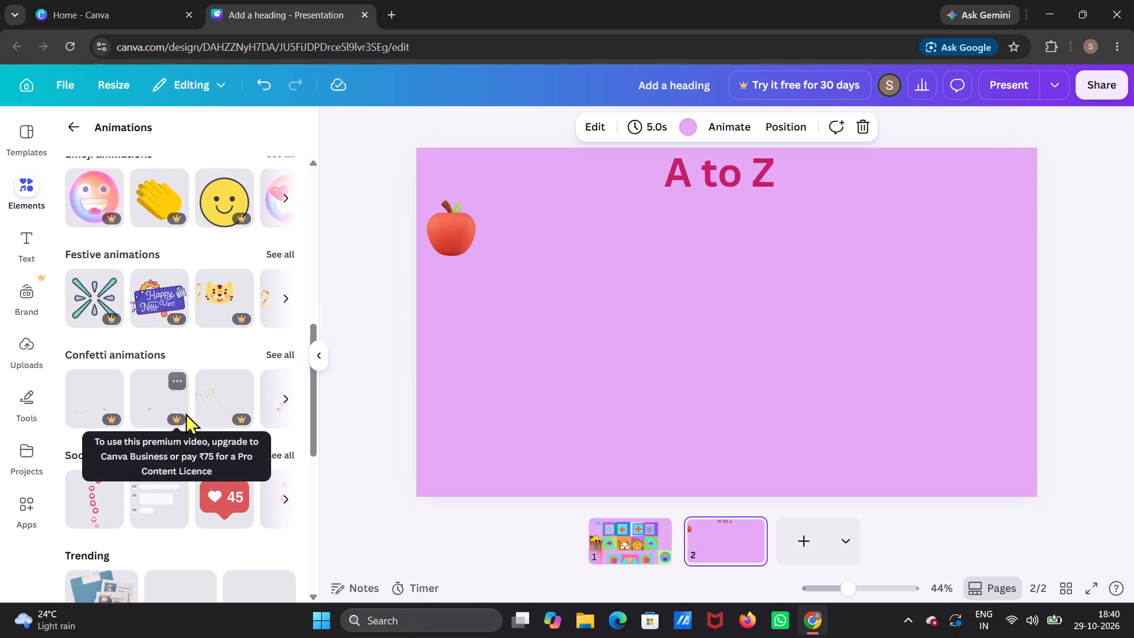
scroll(181, 285, down, 3)
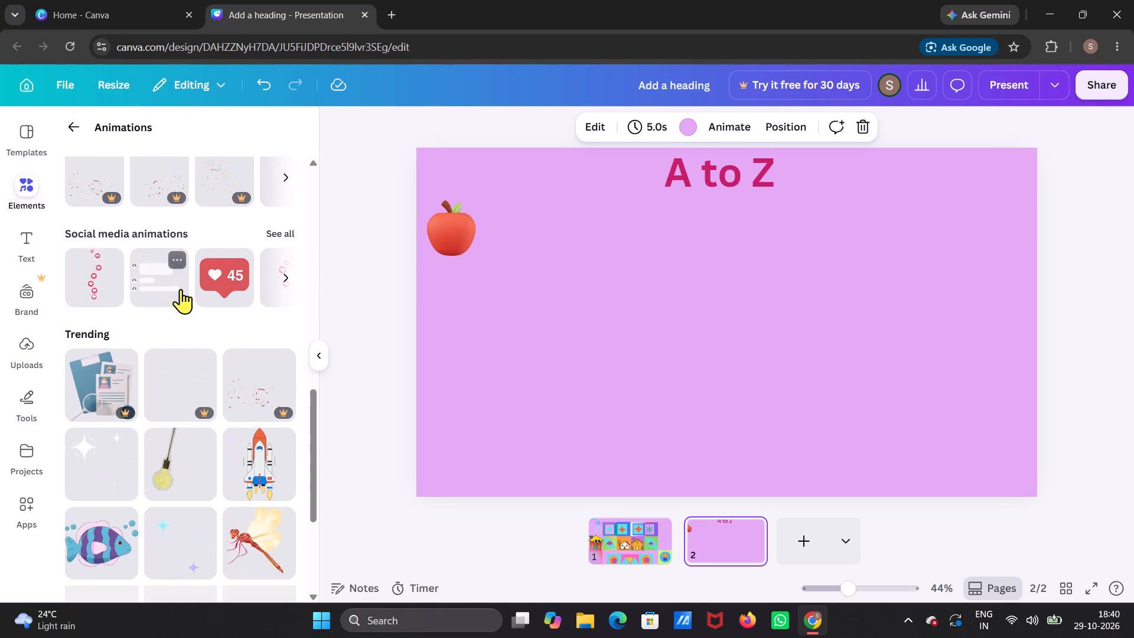
scroll(181, 289, down, 7)
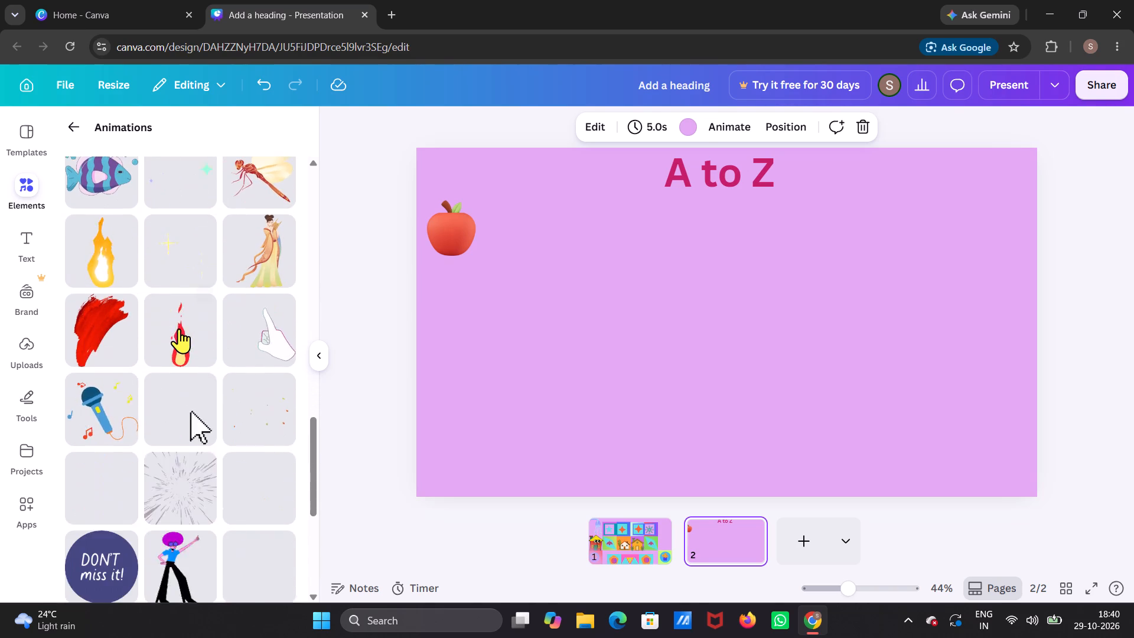
scroll(186, 333, up, 1)
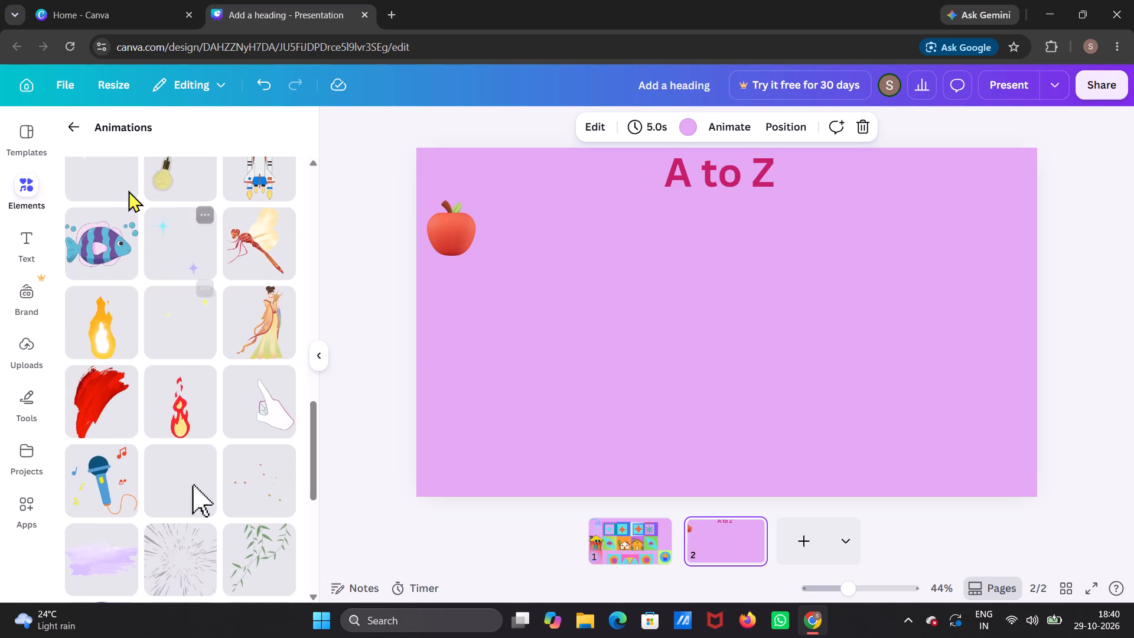
click(72, 121)
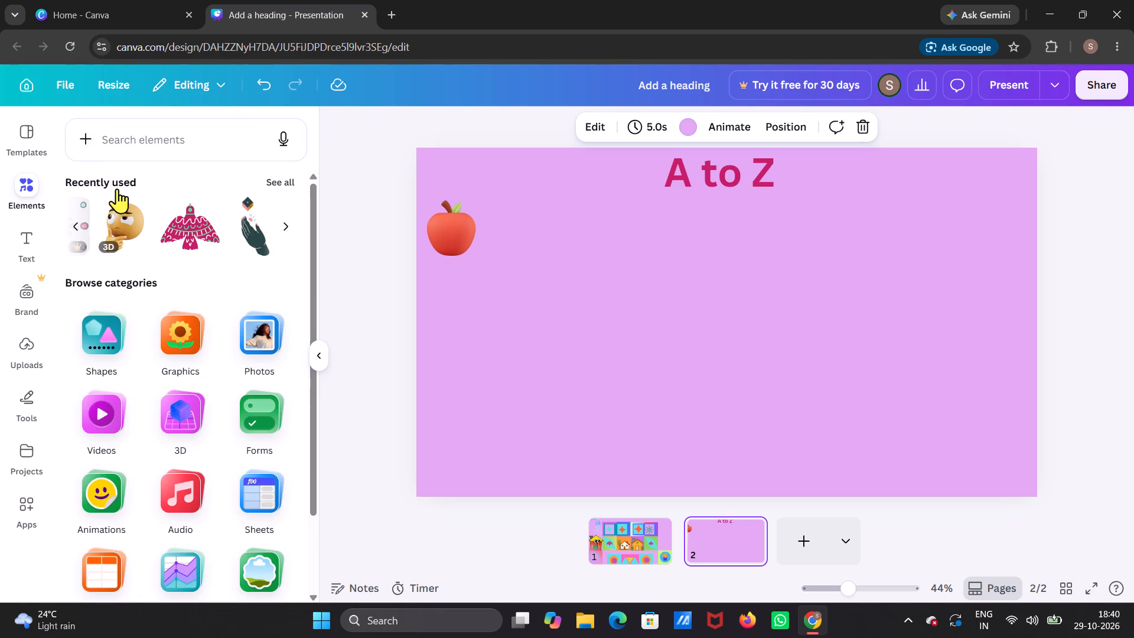
Add the sitting dog picture from the full set of recently used elements to page 2 and shift it right of centre.
click(282, 228)
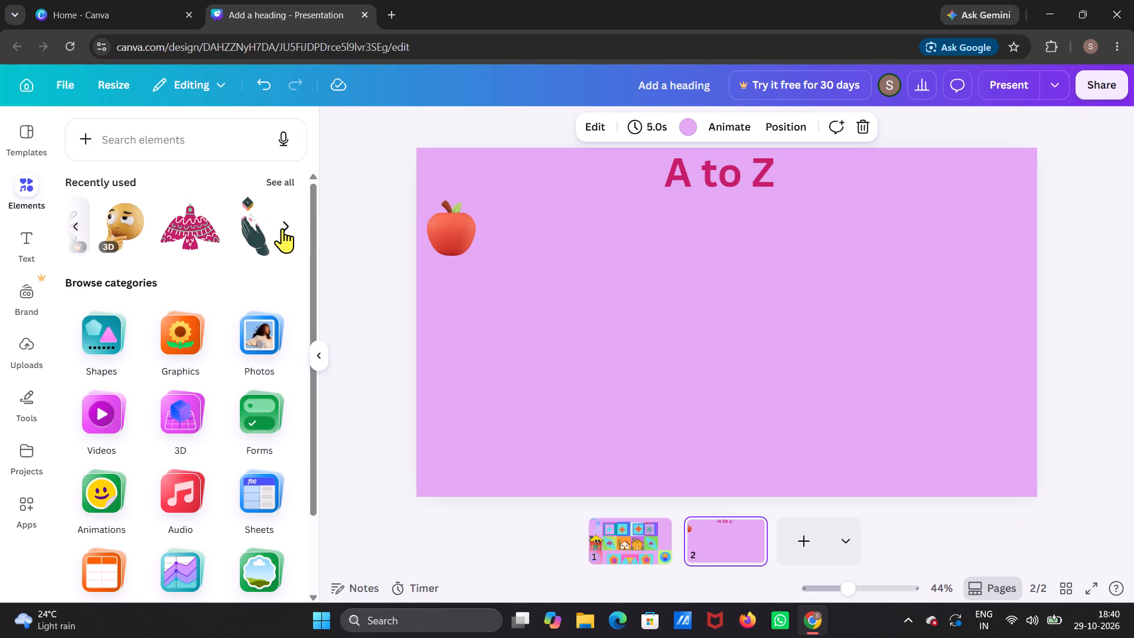
click(279, 235)
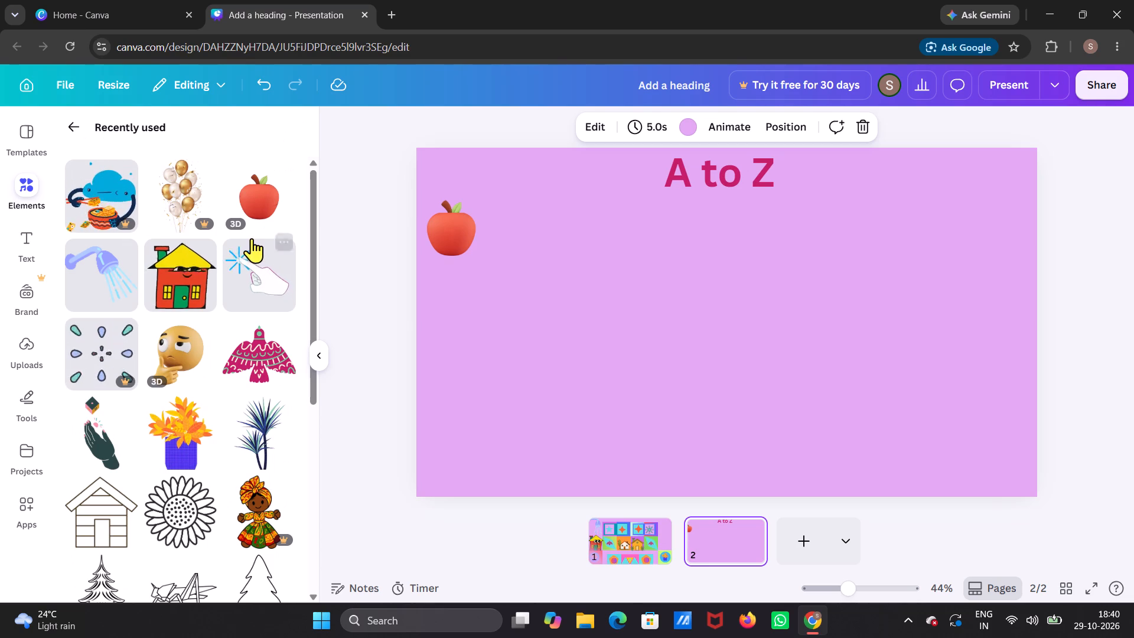
scroll(251, 242, down, 7)
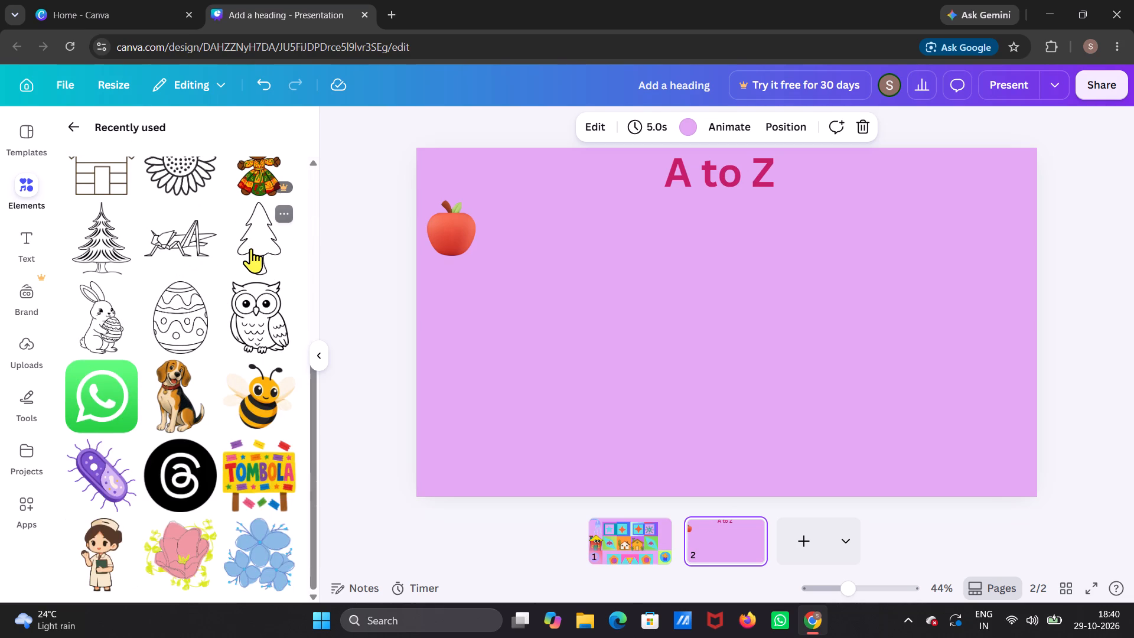
scroll(251, 248, up, 1)
scroll(251, 248, down, 5)
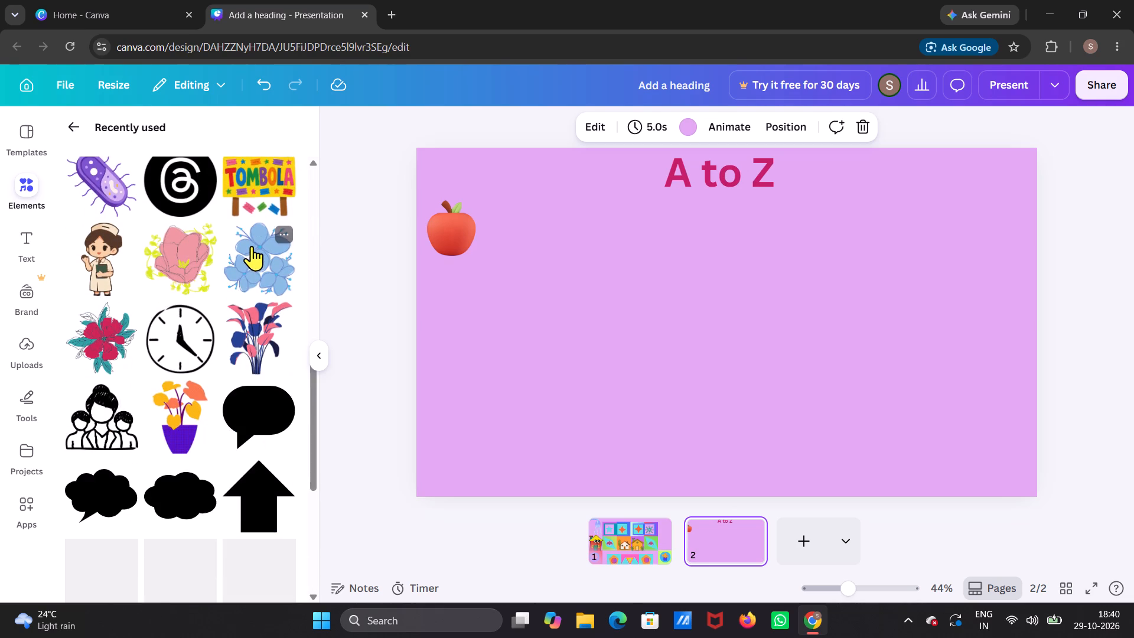
scroll(252, 246, down, 1)
scroll(258, 228, up, 4)
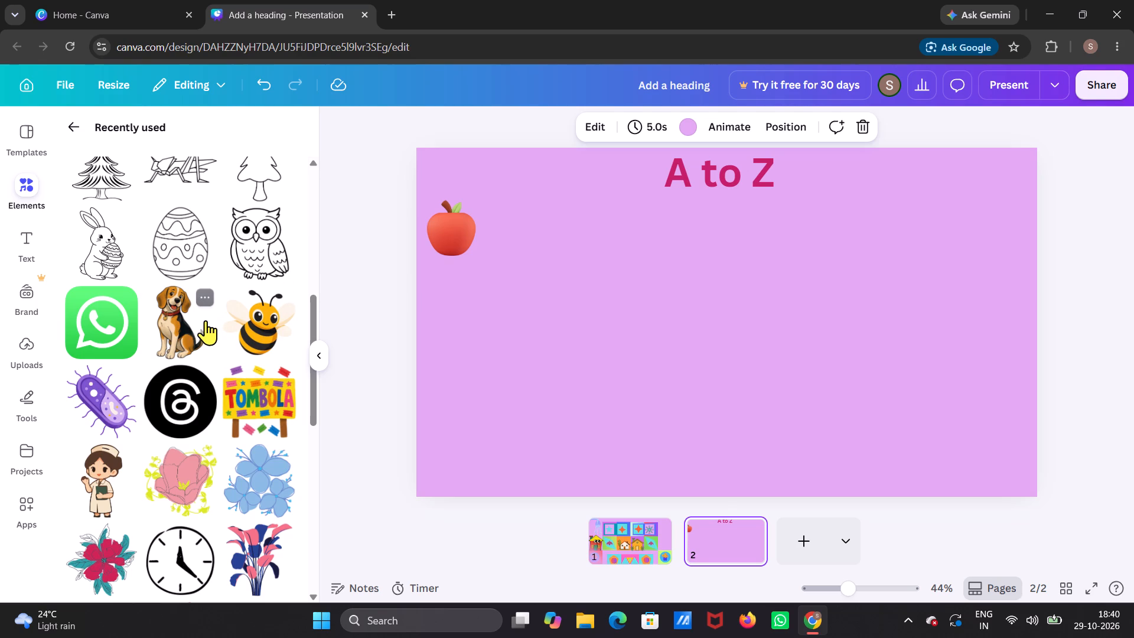
click(191, 329)
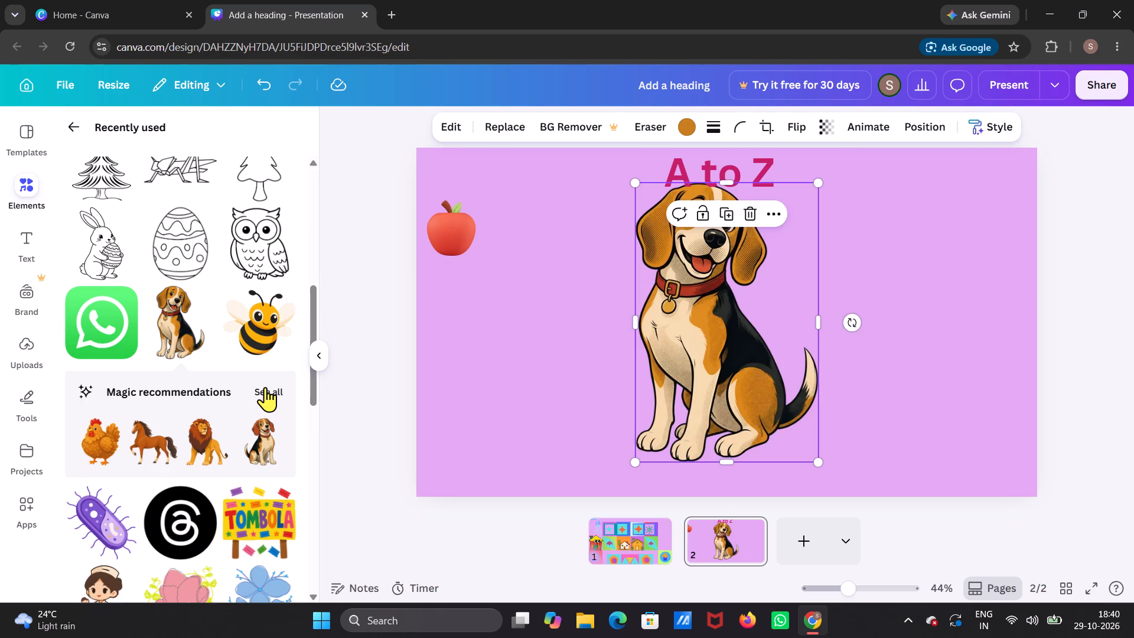
click(258, 343)
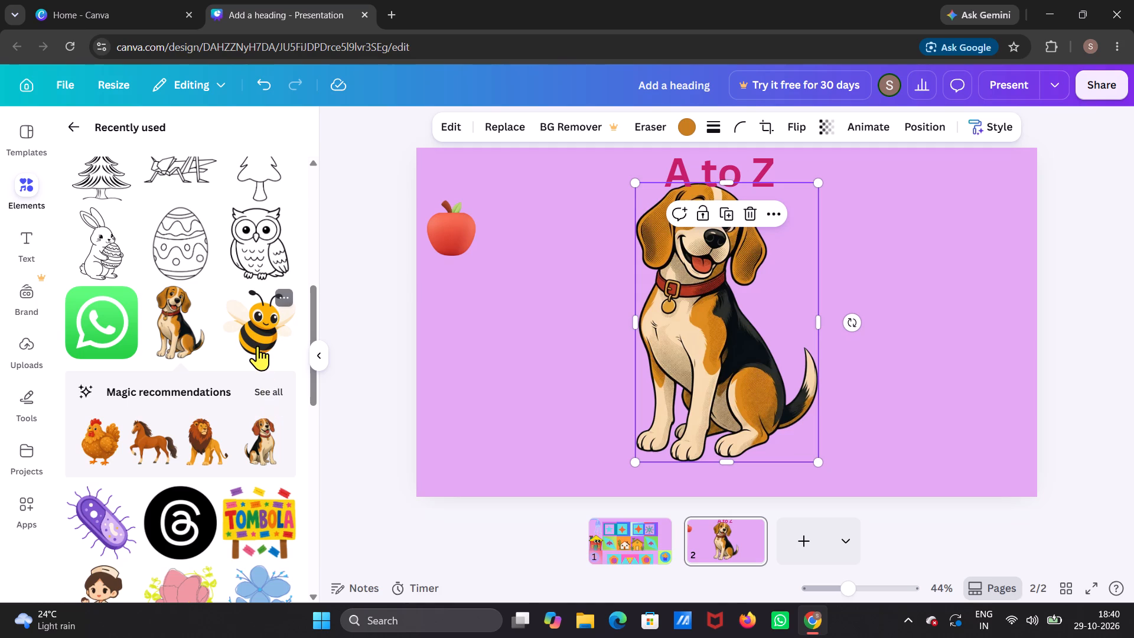
drag(683, 356, 757, 355)
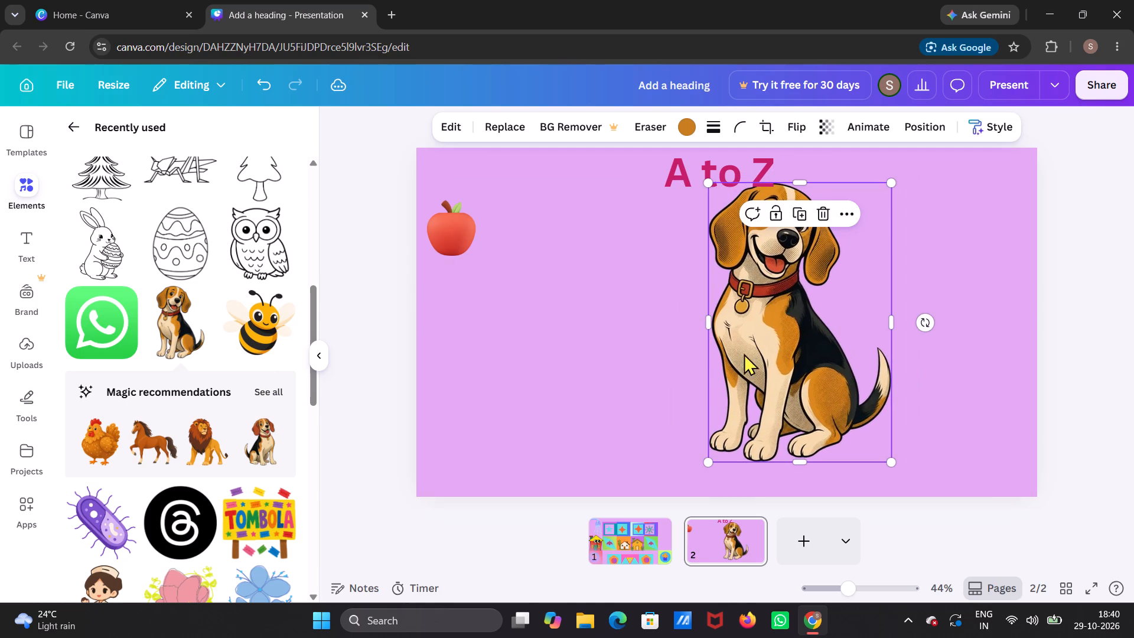
Add the bee picture from the recently used elements to page 2 and shrink it to a small size over the dog's lower right.
click(252, 339)
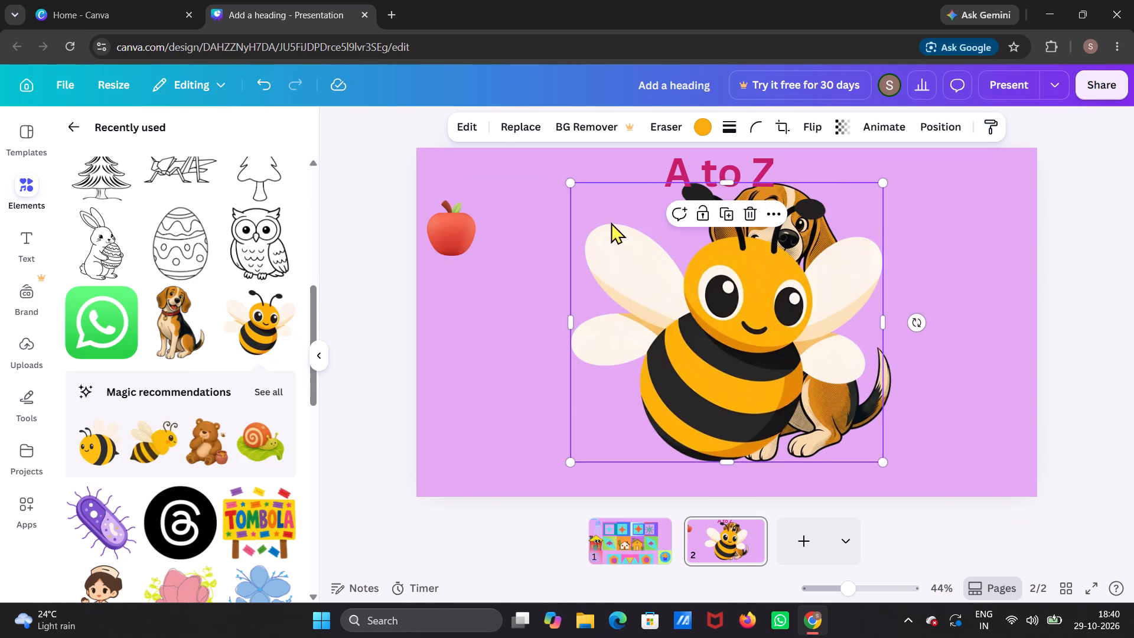
drag(573, 181, 653, 274)
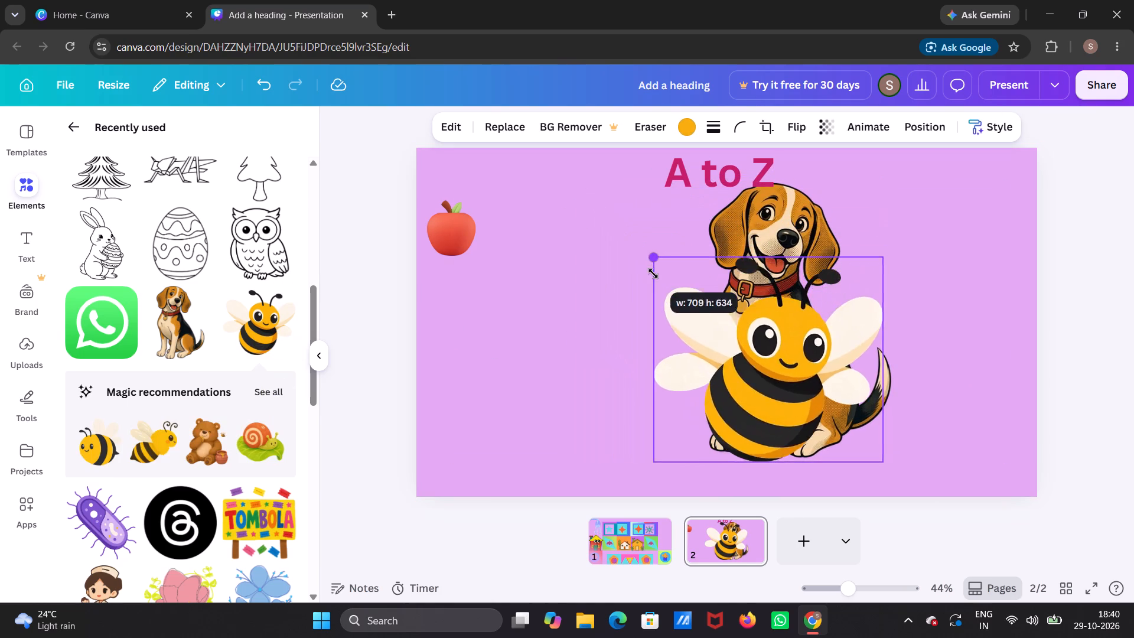
drag(653, 274, 812, 359)
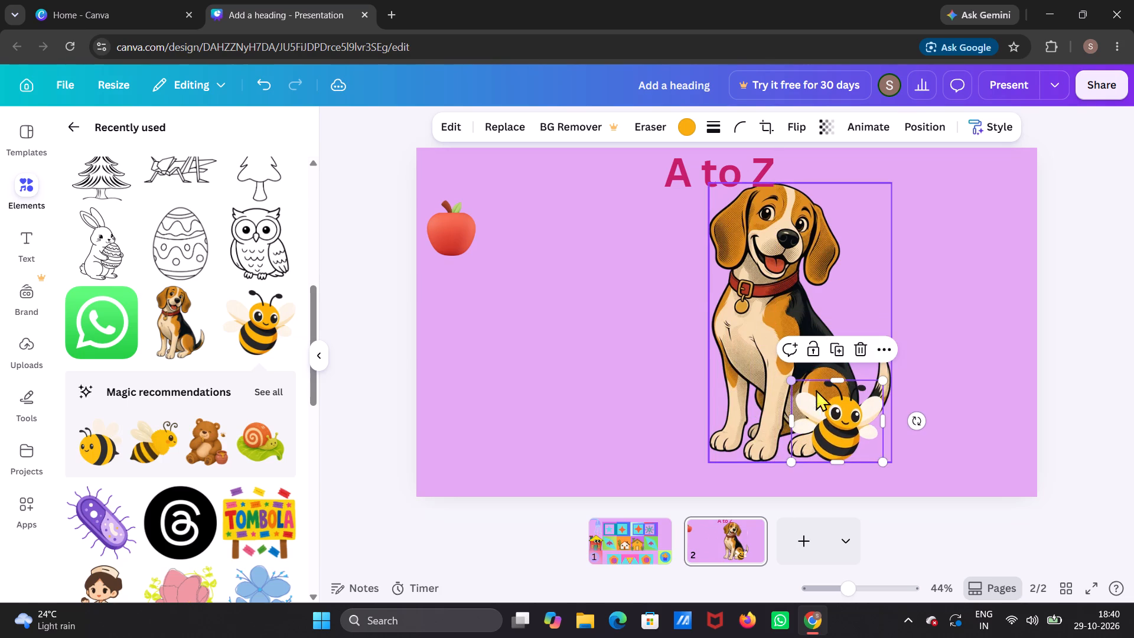
Move the bee beside the apple in the top row of page 2 and shrink it slightly.
drag(839, 421, 549, 224)
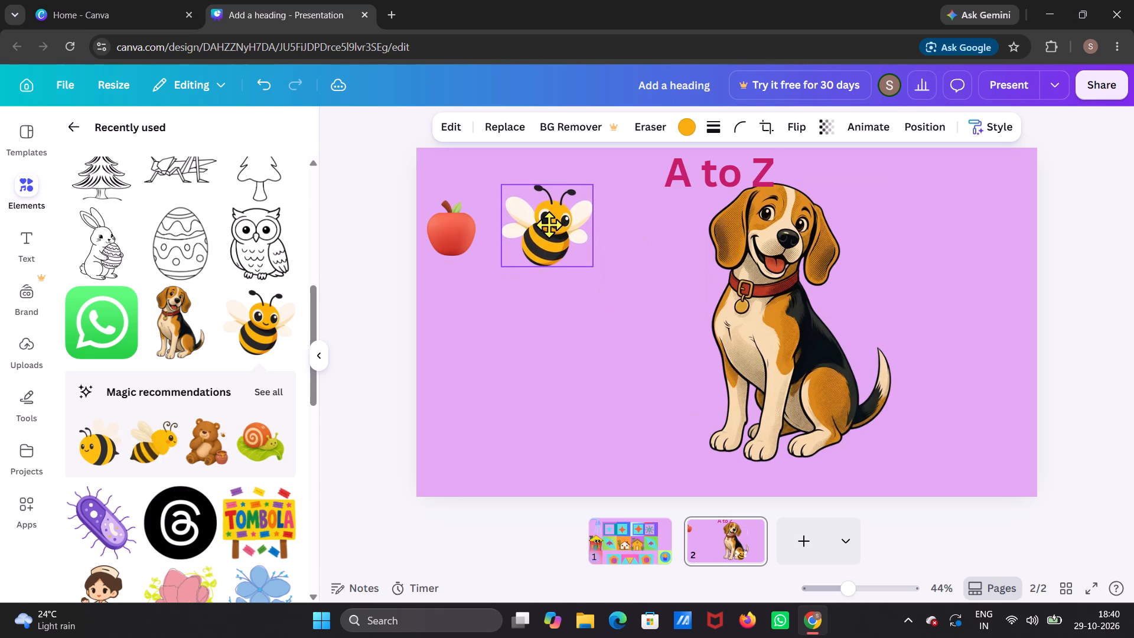
drag(549, 224, 549, 225)
drag(503, 183, 513, 189)
click(543, 429)
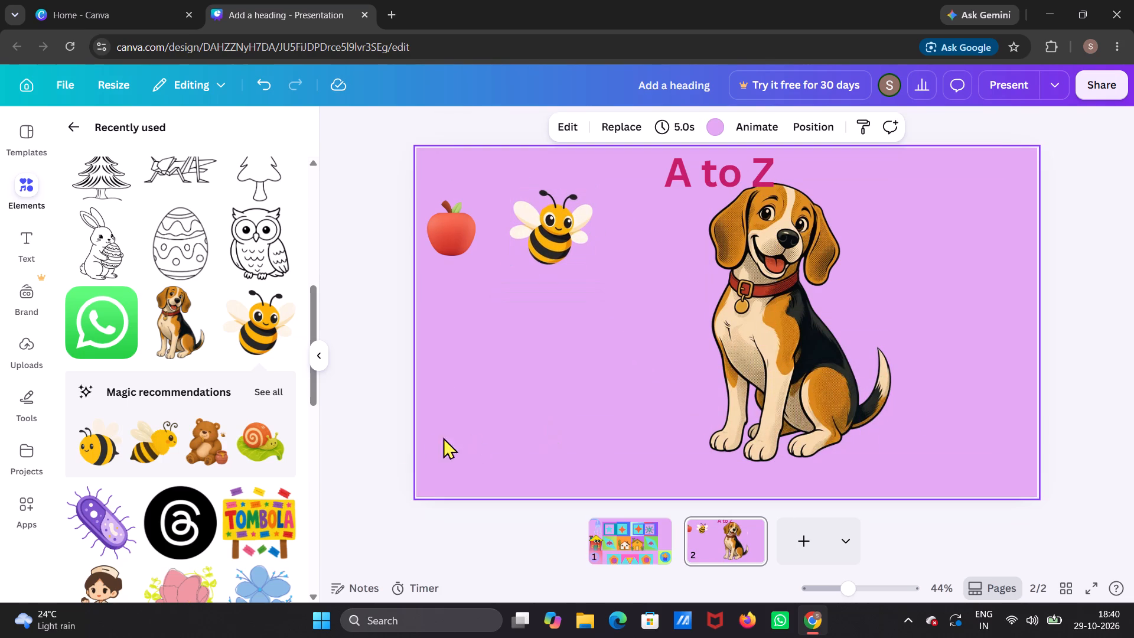
Look through the full set of recently used elements for more alphabet pictures.
scroll(273, 383, down, 3)
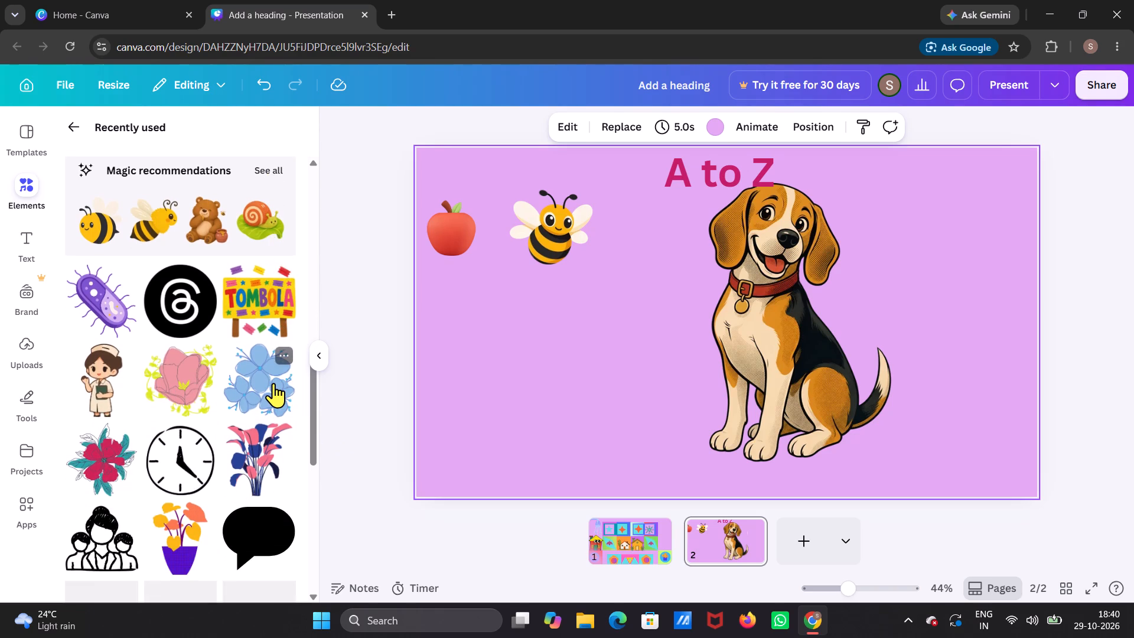
scroll(273, 383, down, 3)
scroll(273, 383, up, 7)
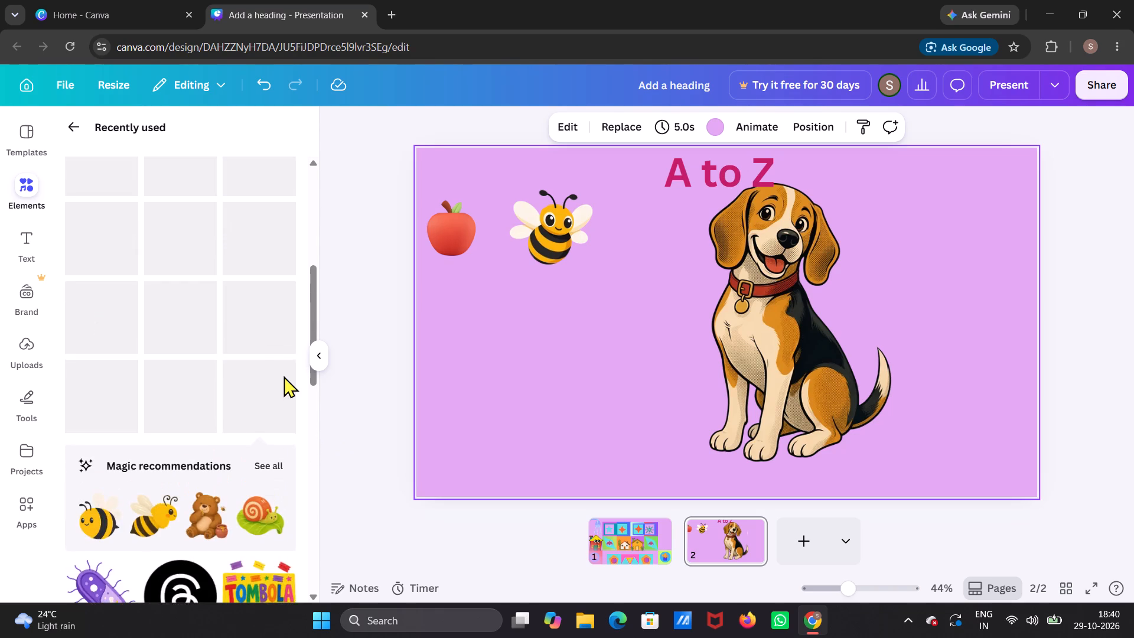
scroll(283, 376, up, 4)
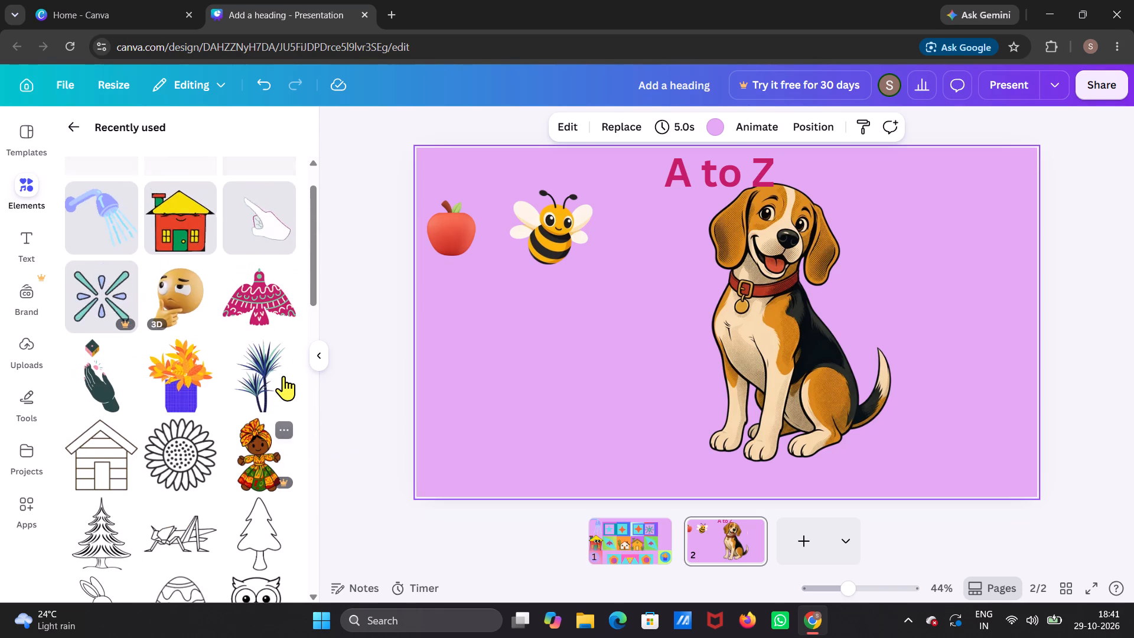
scroll(283, 376, up, 5)
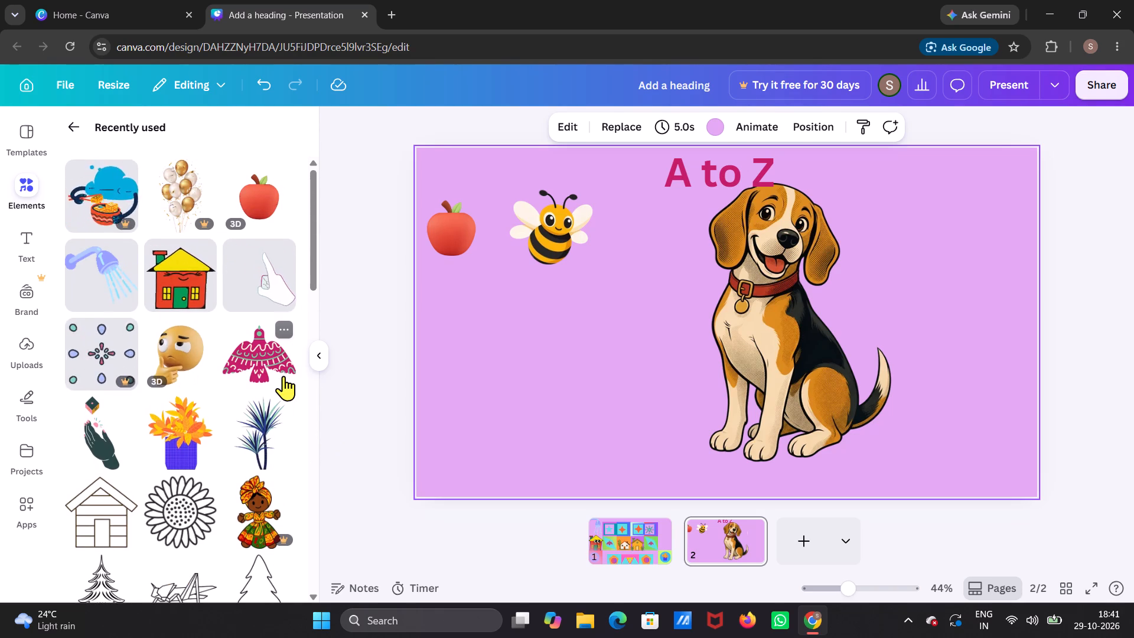
scroll(283, 376, down, 4)
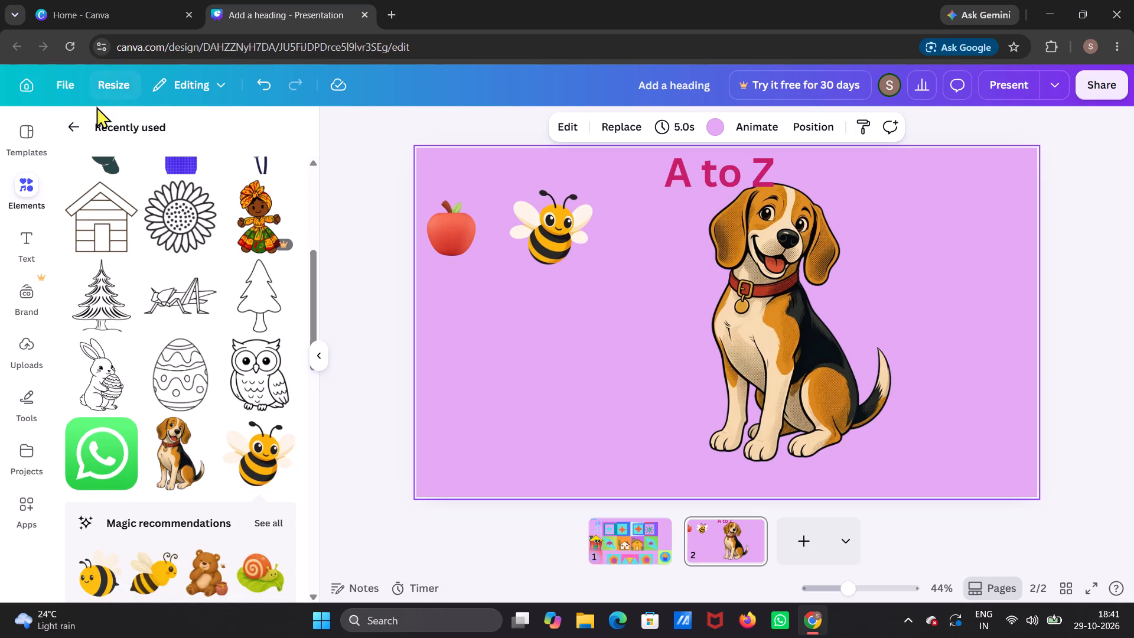
Return to the element categories, browse the recommended elements and open their full set.
click(73, 123)
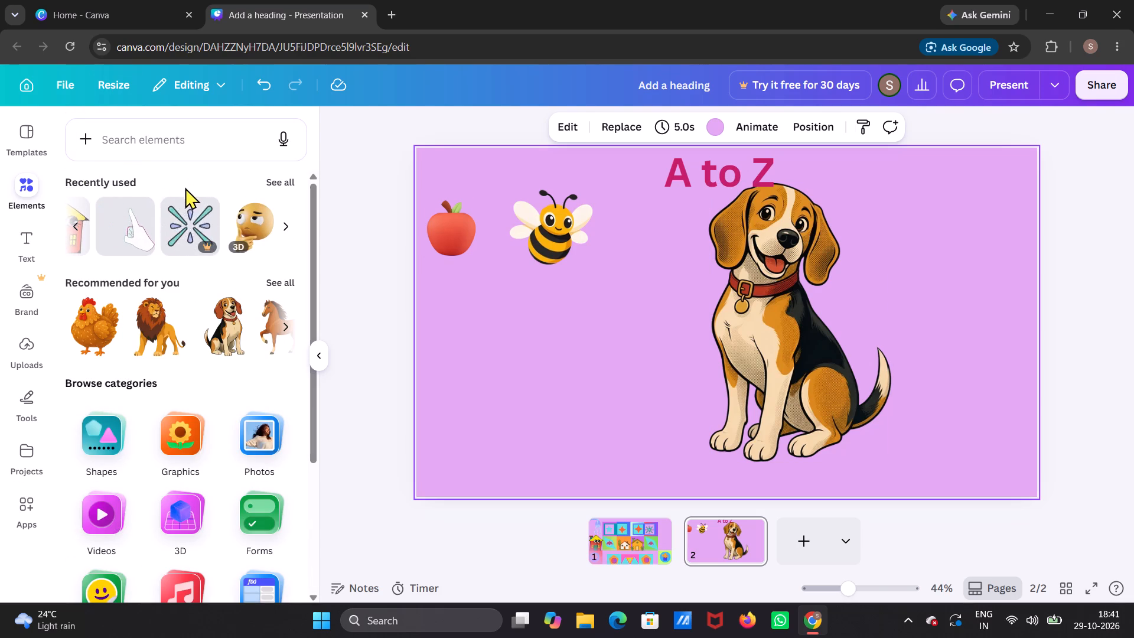
click(285, 336)
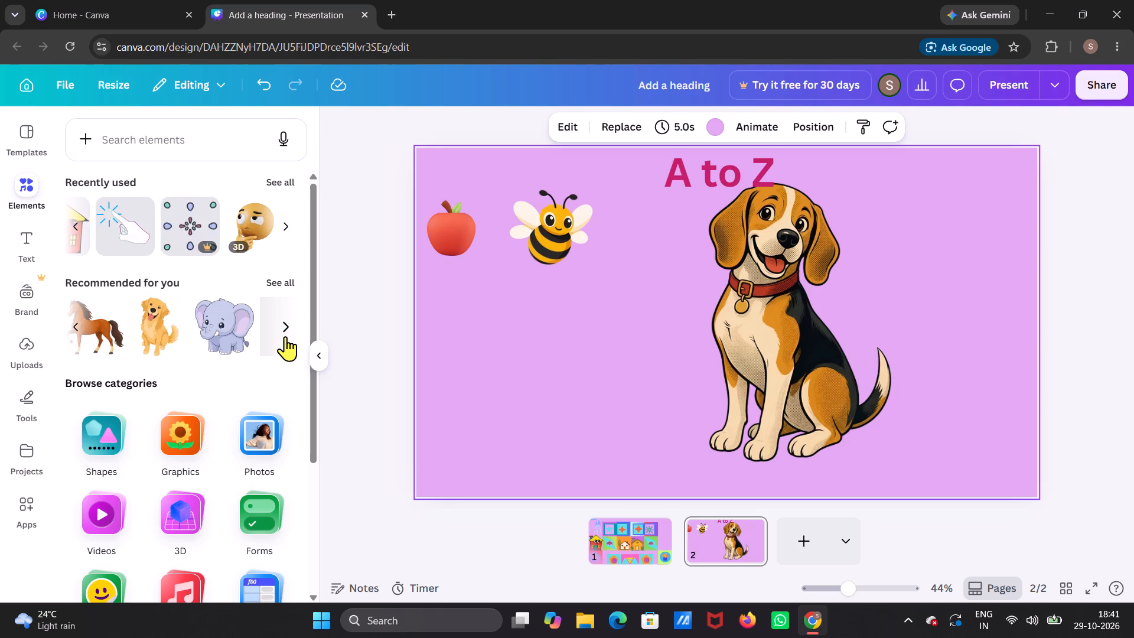
click(283, 321)
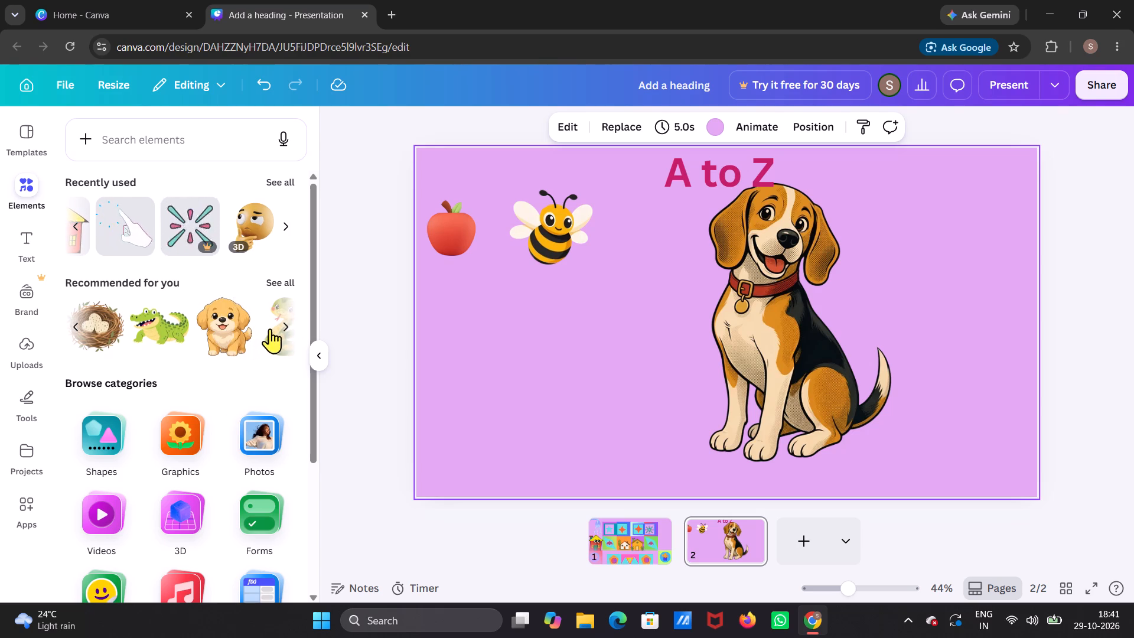
click(278, 324)
click(278, 328)
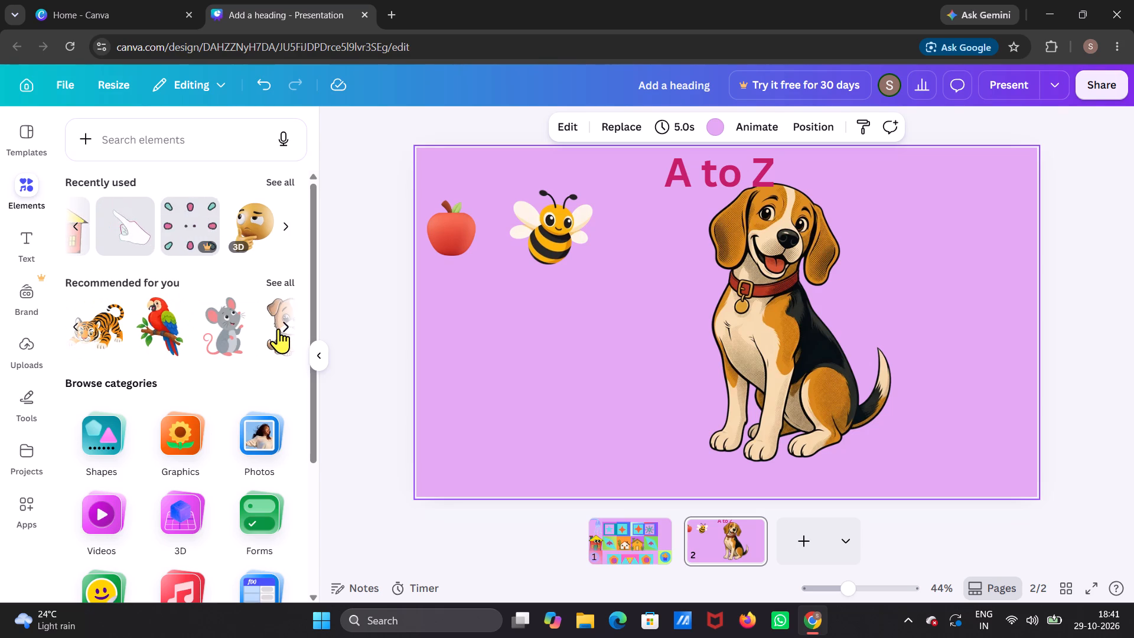
click(278, 328)
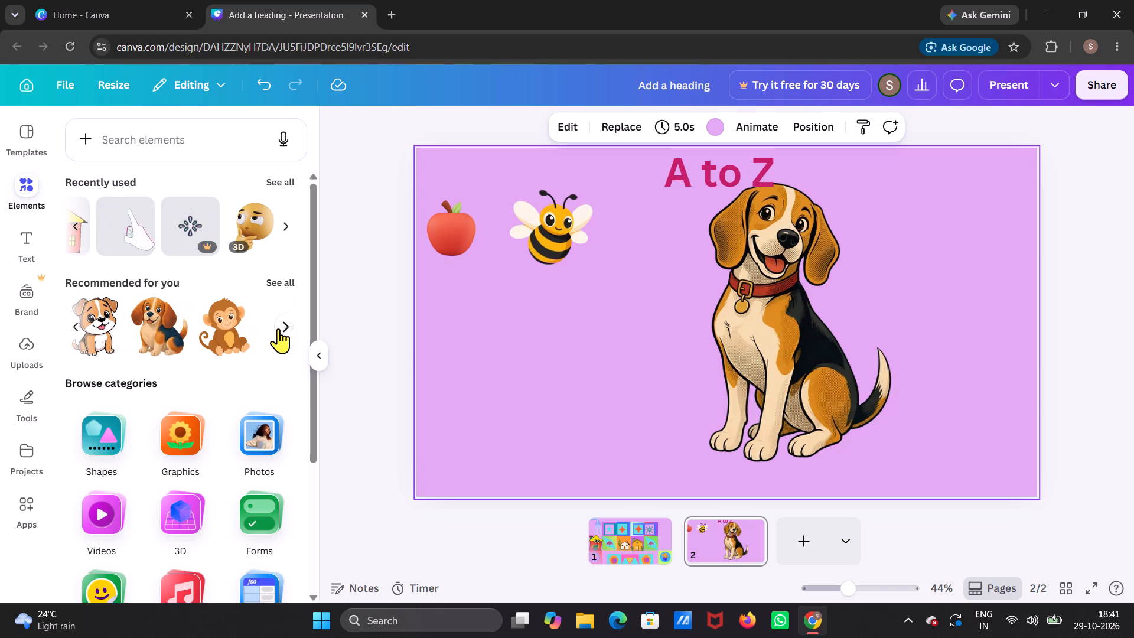
click(278, 328)
click(278, 328)
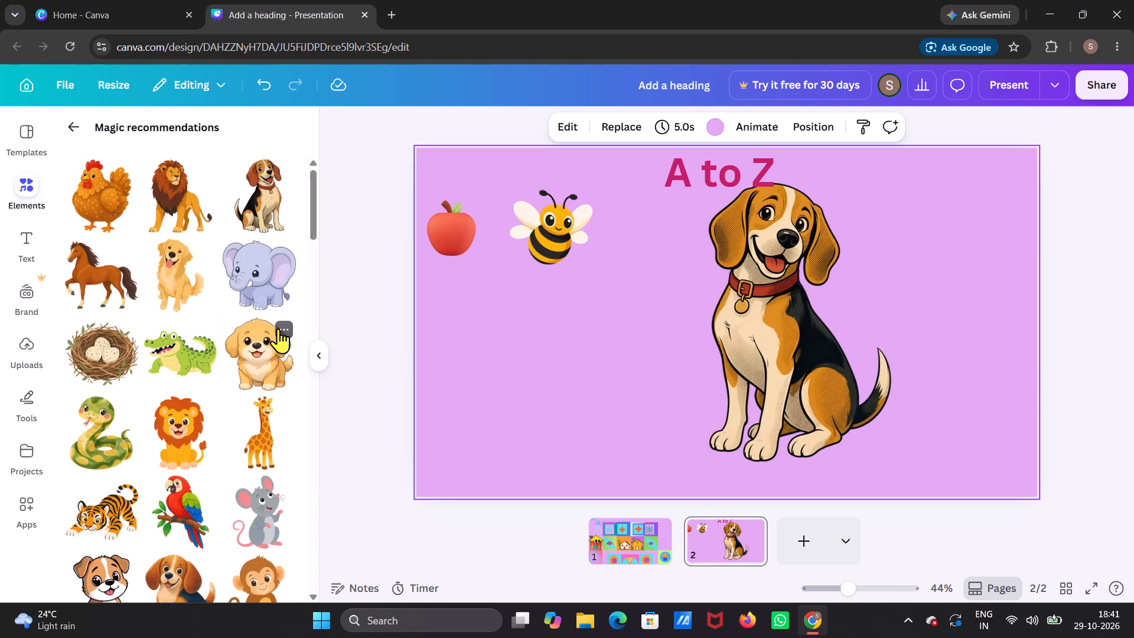
Add the sitting grey cat from the recommendations to page 2, shrink it and place it just right of the bee.
scroll(141, 358, down, 3)
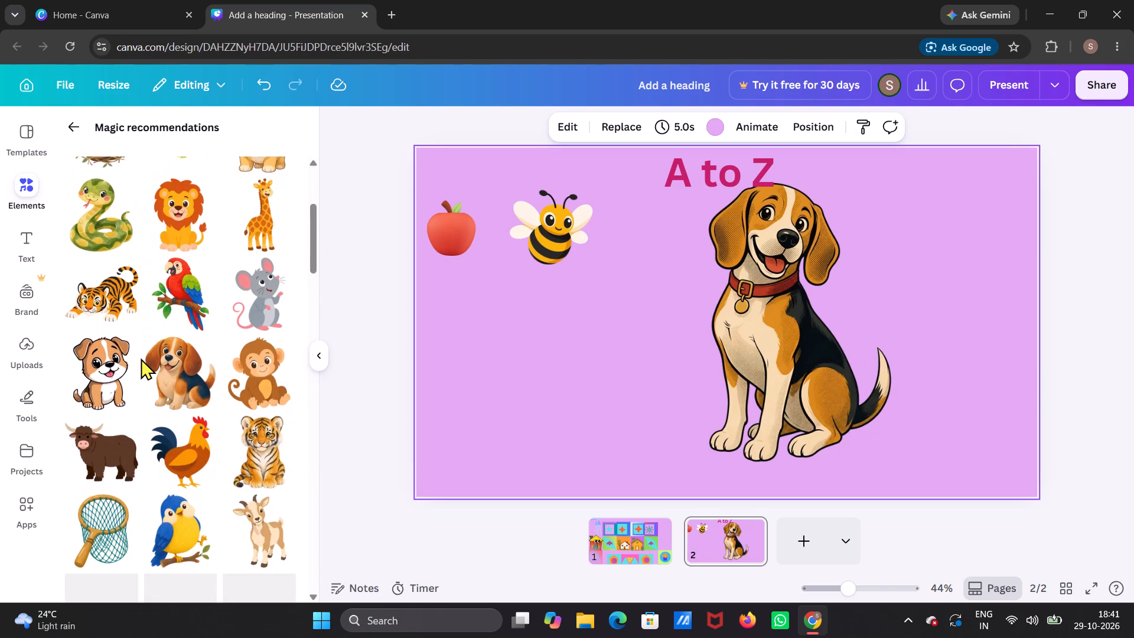
scroll(141, 358, down, 2)
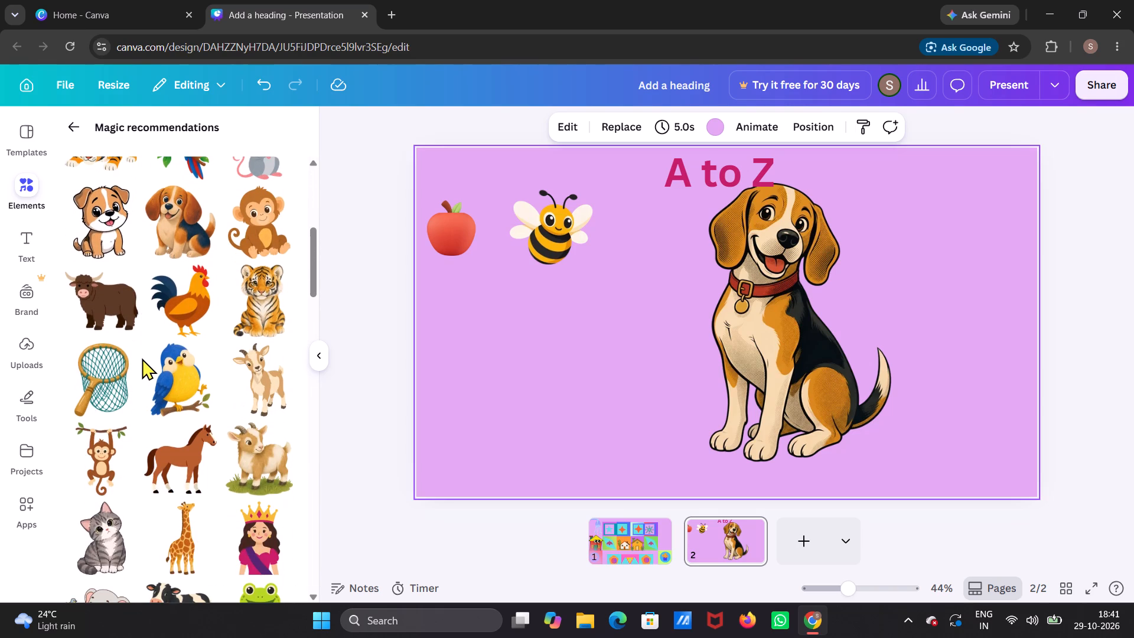
scroll(142, 358, down, 2)
click(120, 393)
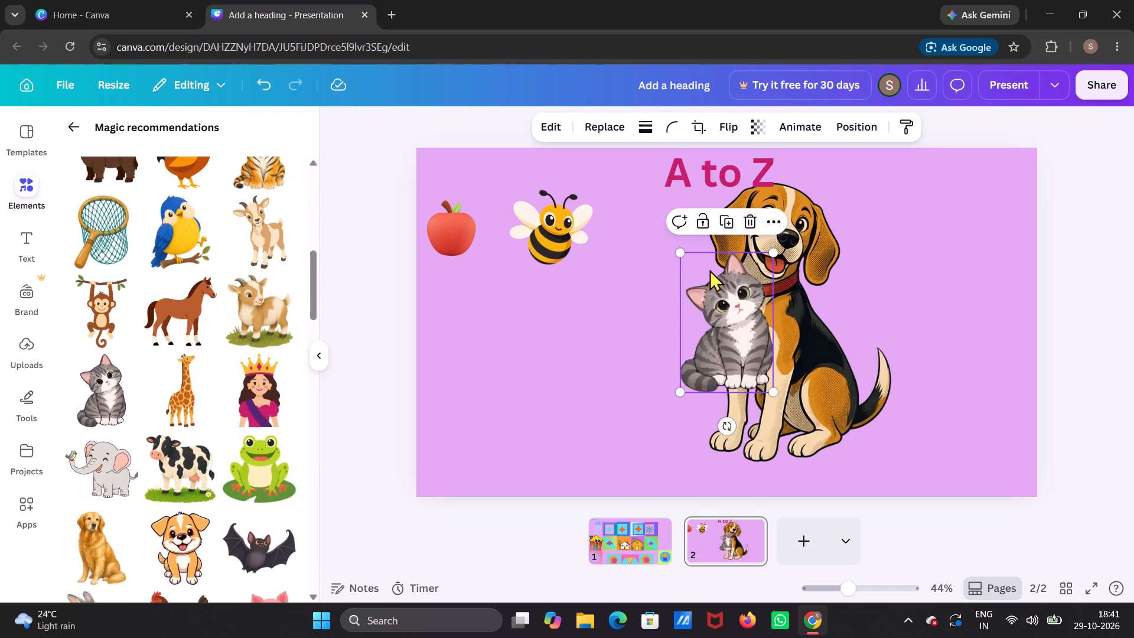
click(699, 304)
click(683, 265)
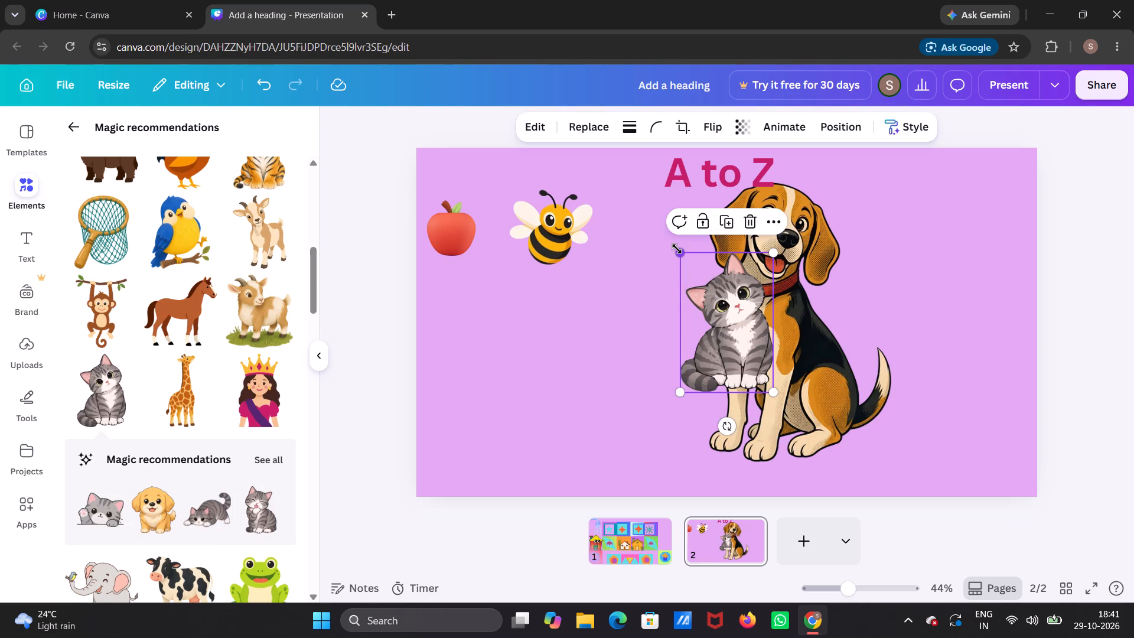
drag(677, 249, 728, 307)
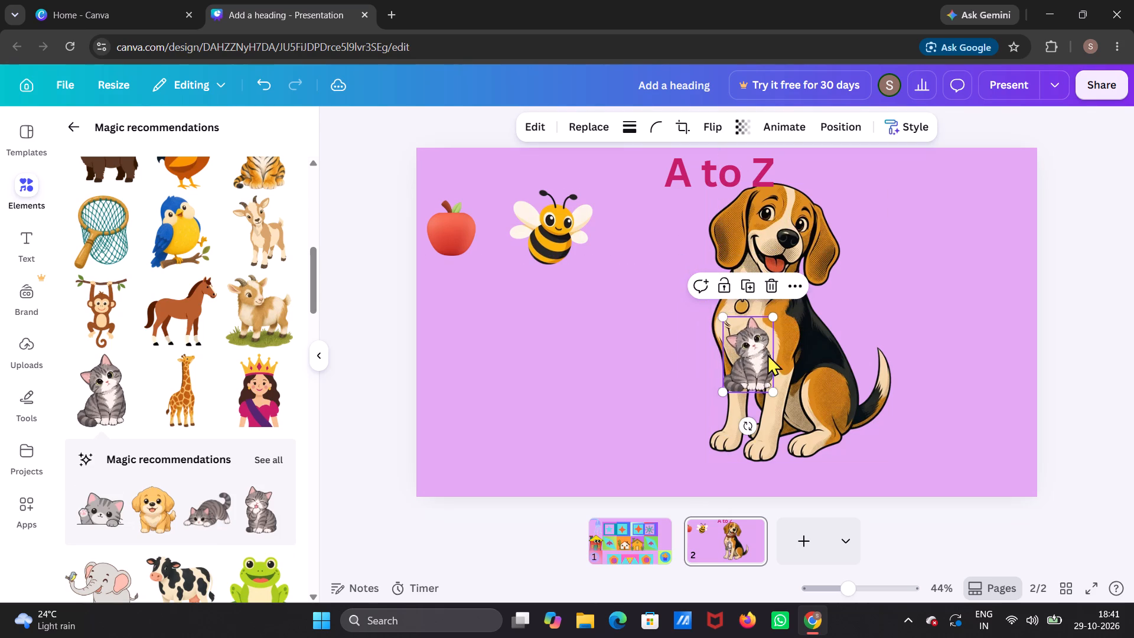
drag(746, 356, 654, 230)
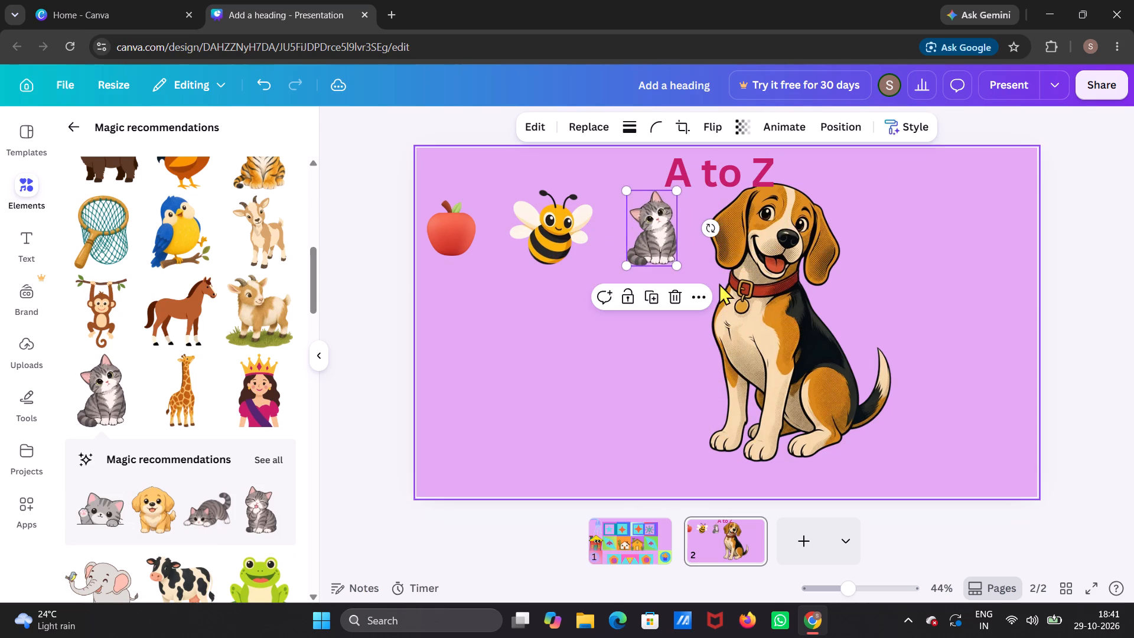
Shrink the sitting dog to about 160 wide and place it right of the cat in the picture row.
click(771, 295)
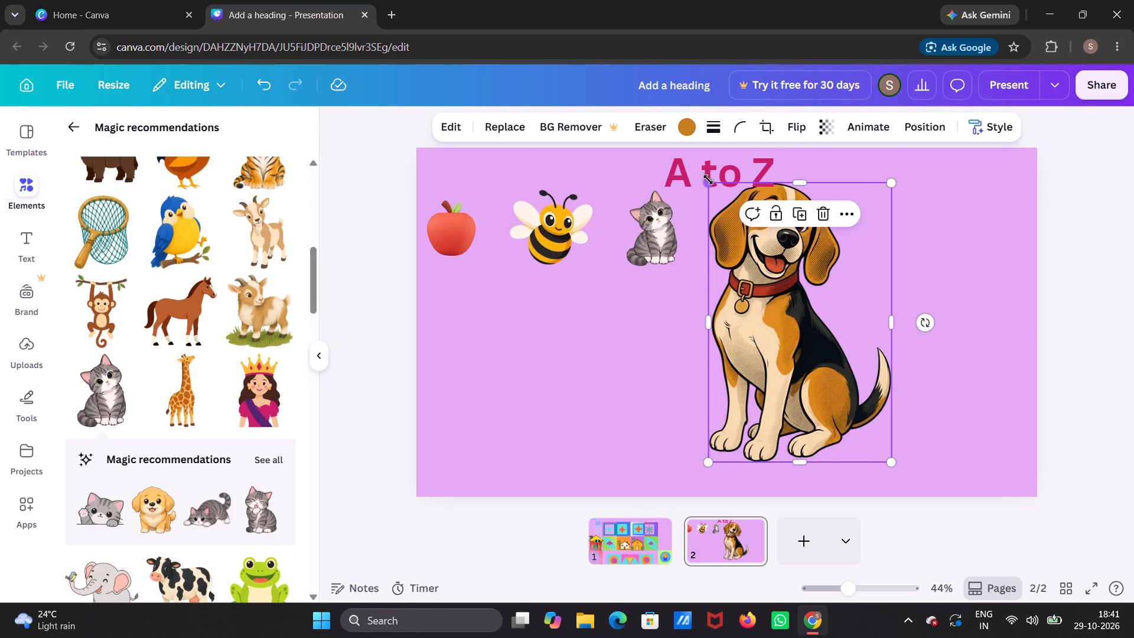
drag(708, 181, 833, 361)
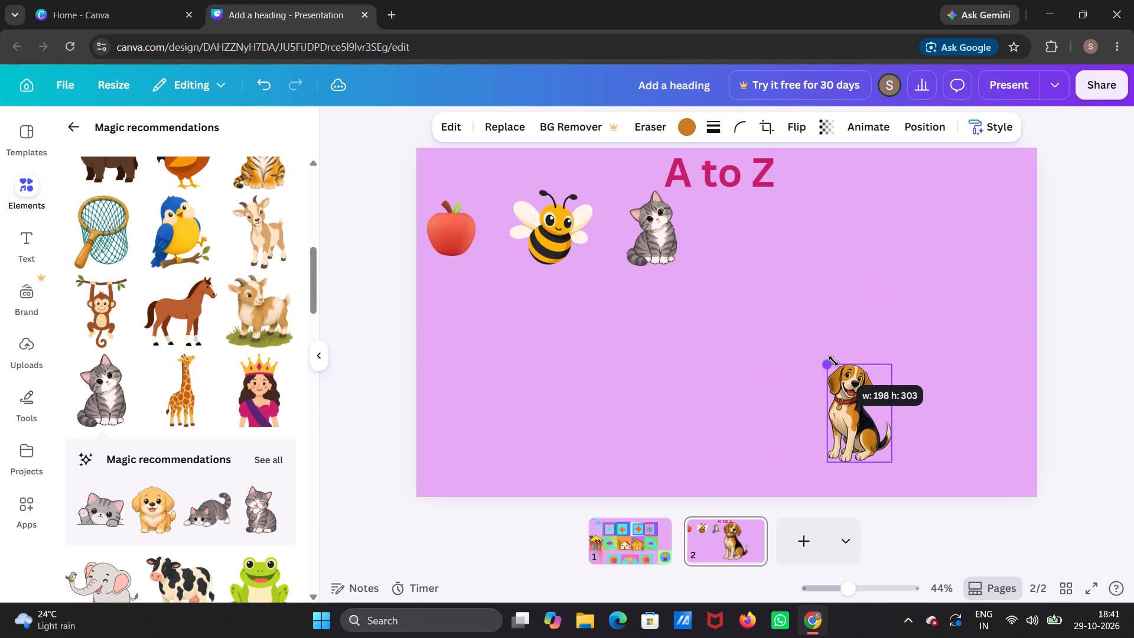
drag(833, 361, 839, 381)
drag(862, 409, 788, 277)
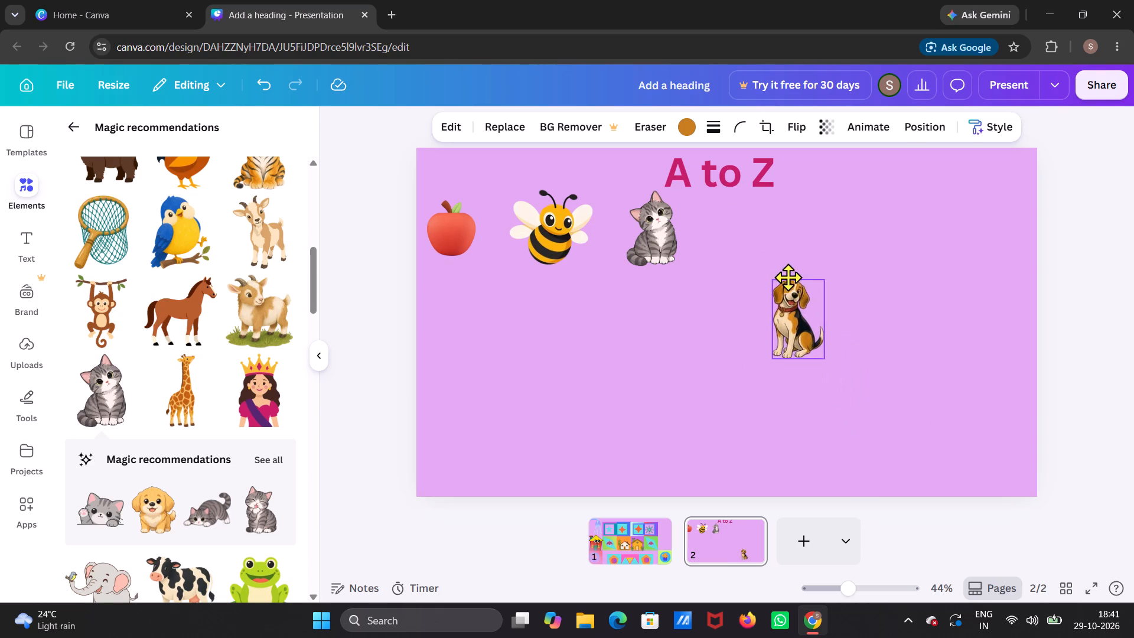
drag(788, 277, 751, 216)
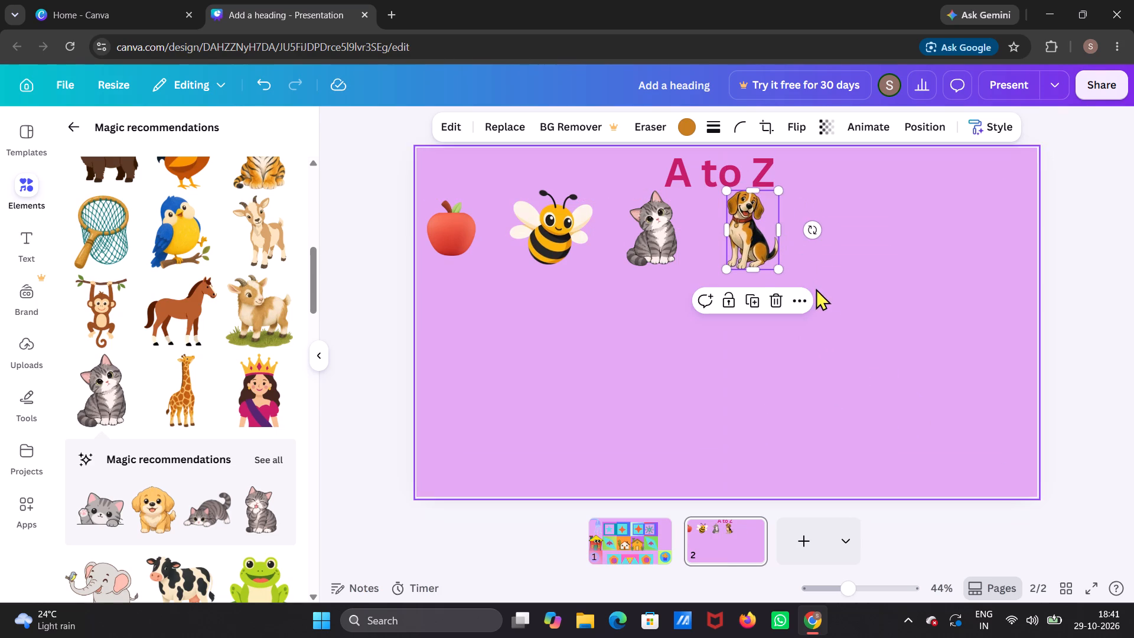
click(756, 270)
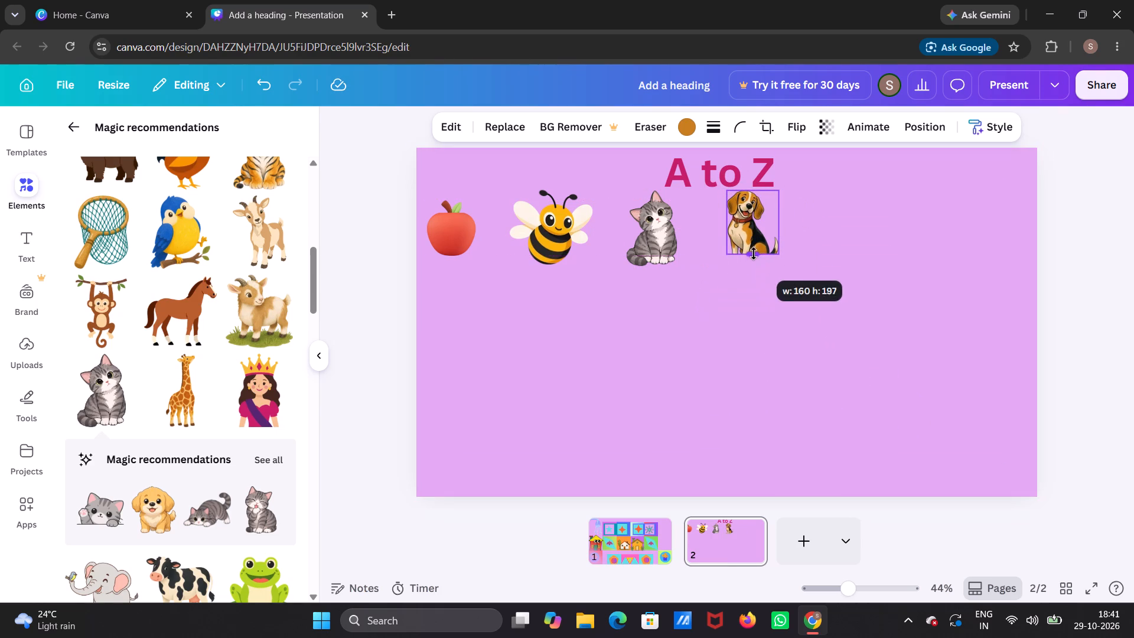
drag(756, 237, 745, 240)
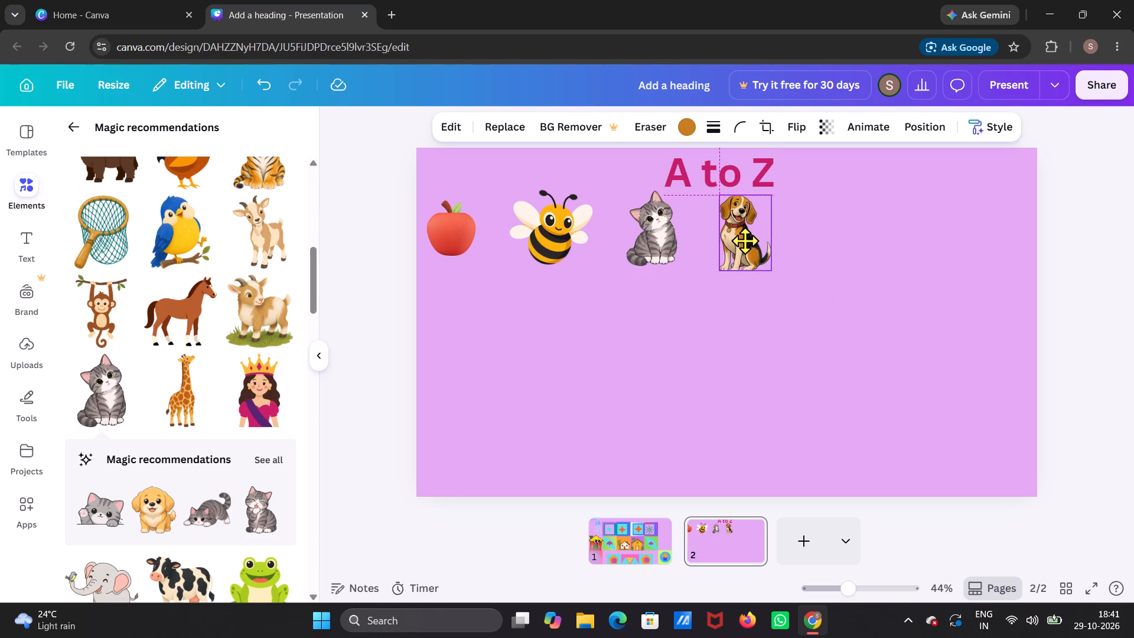
drag(745, 240, 750, 239)
click(890, 367)
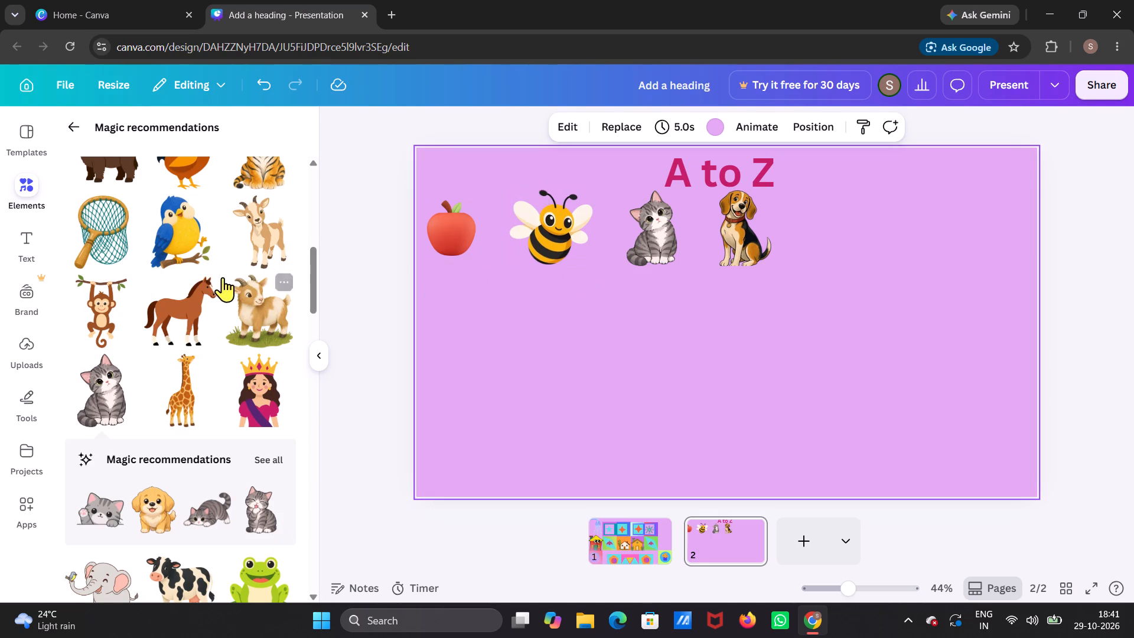
Add the blue-grey elephant from the recommendations to page 2, shrink it and place it right of the dog.
scroll(222, 277, up, 2)
scroll(245, 330, up, 3)
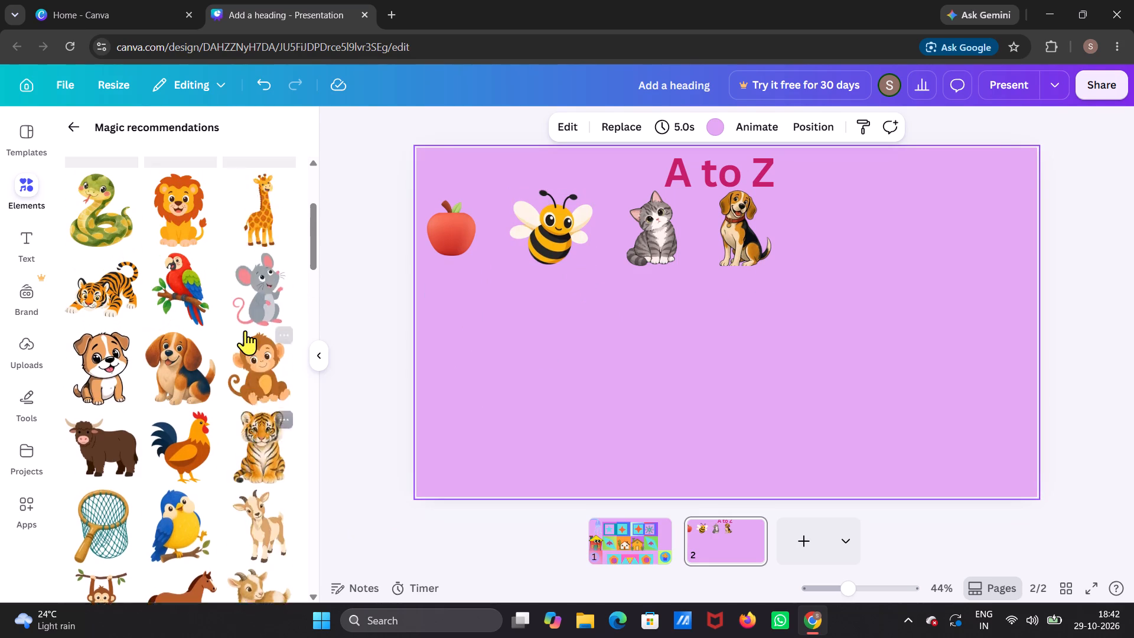
scroll(245, 330, up, 2)
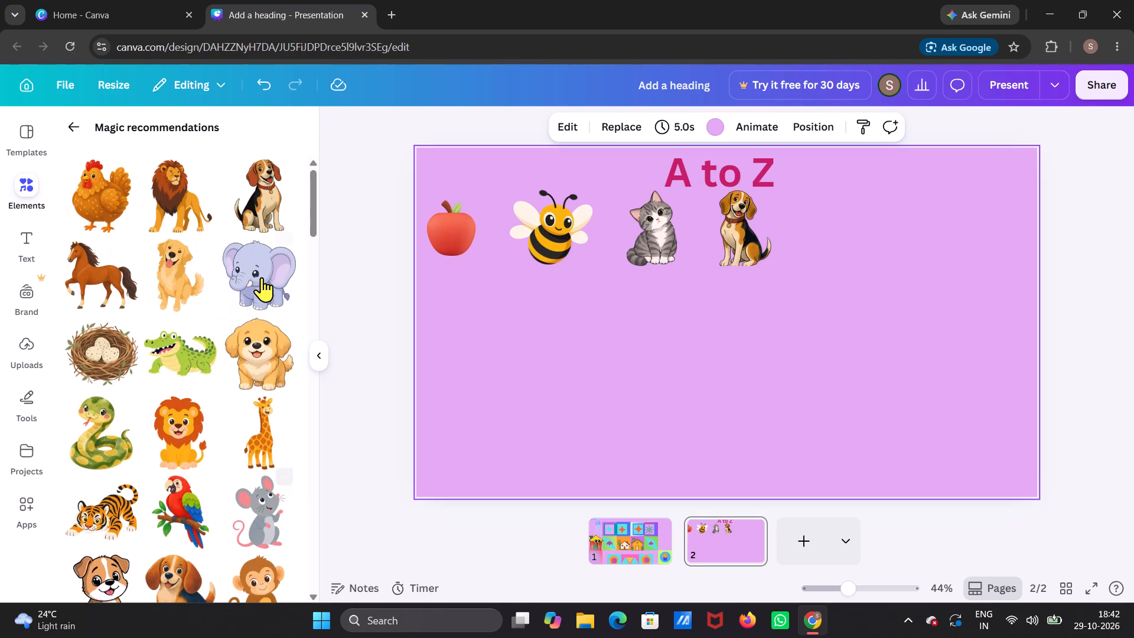
click(262, 274)
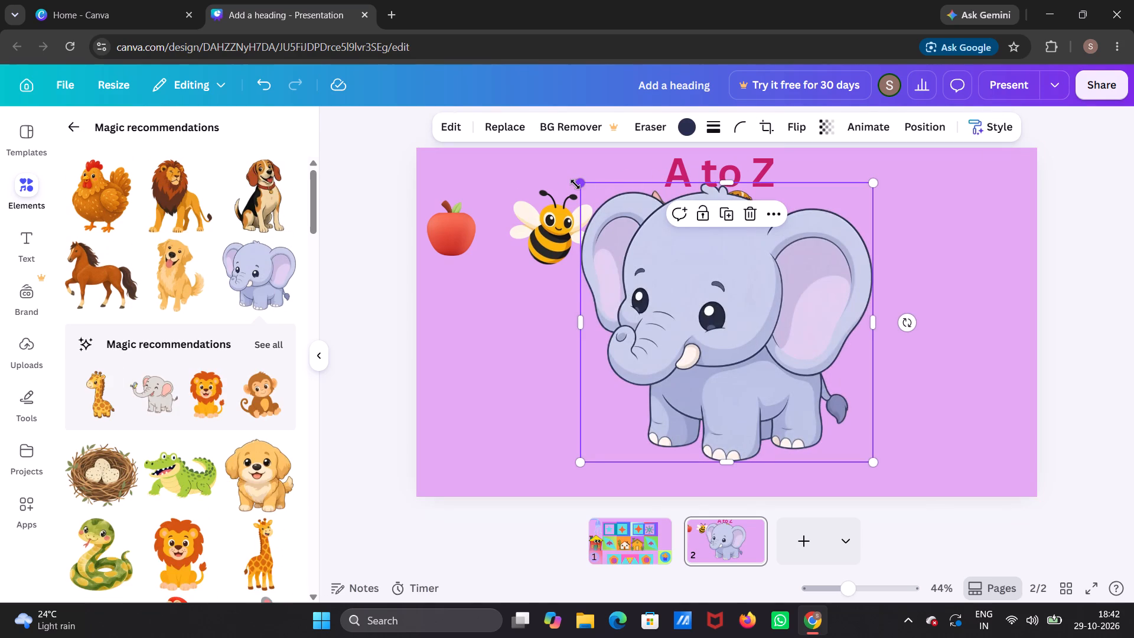
drag(576, 181, 816, 323)
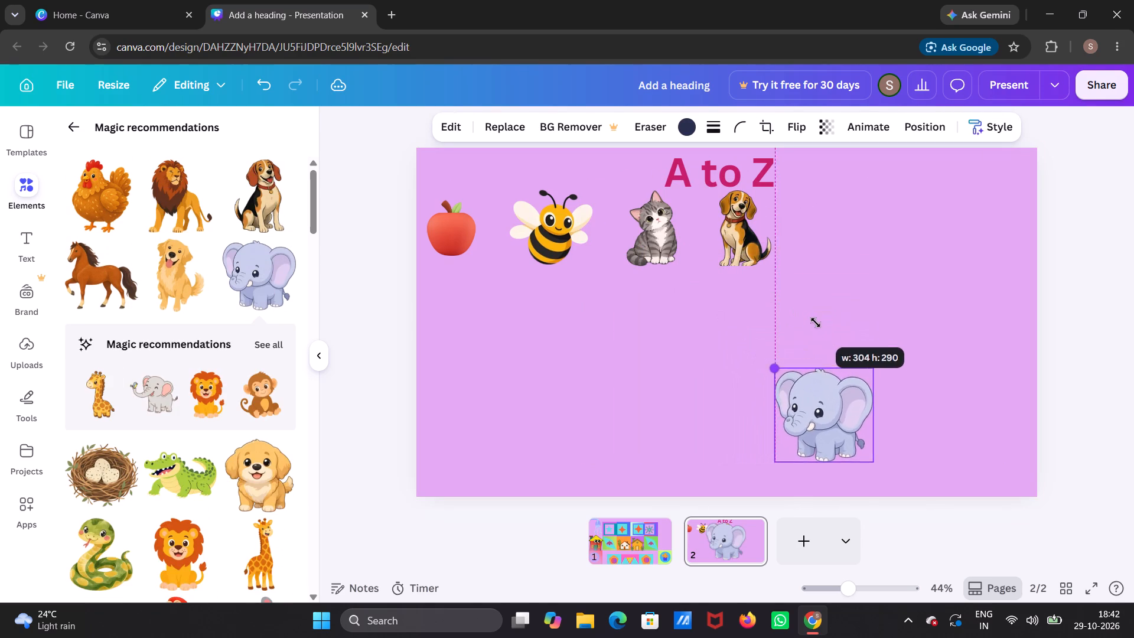
drag(816, 323, 827, 343)
drag(812, 420, 820, 290)
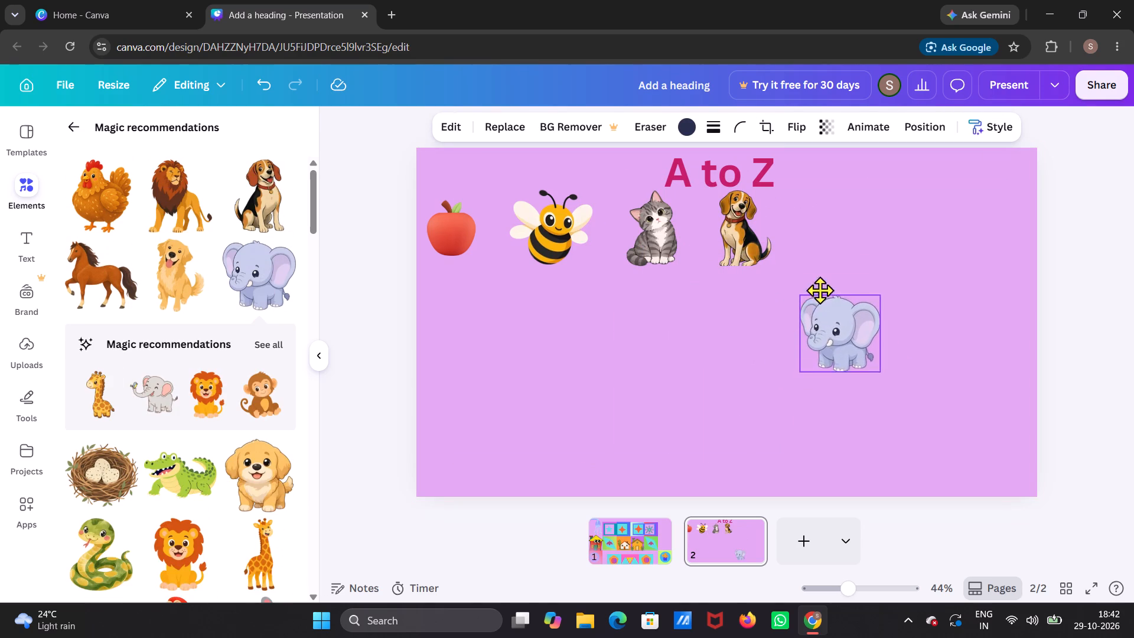
drag(820, 290, 817, 226)
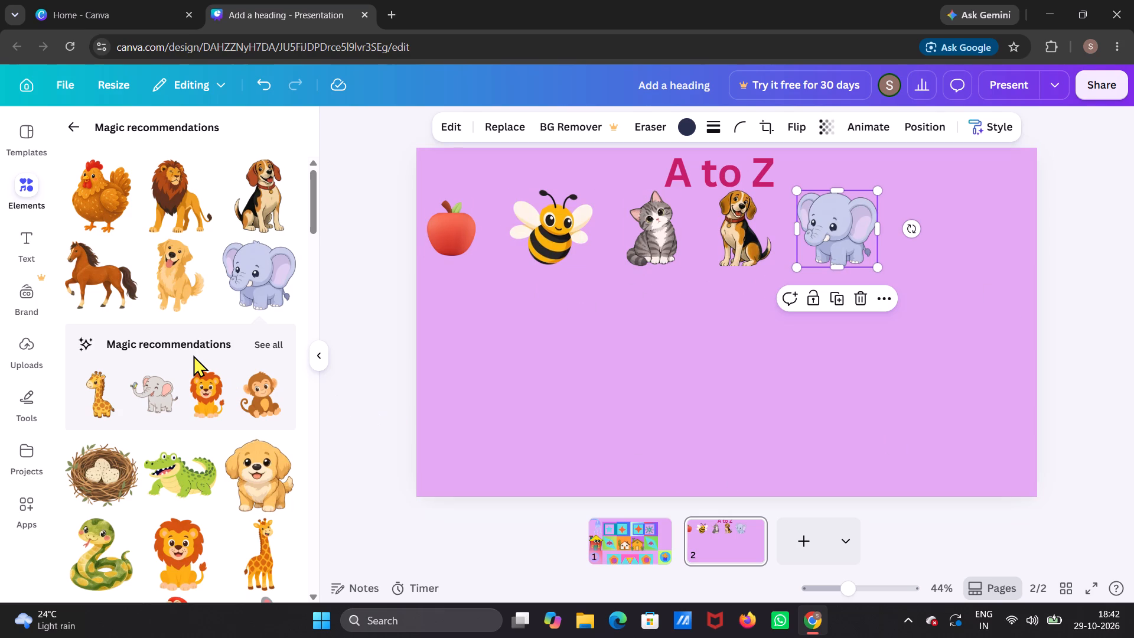
Add the green frog on a lily pad from the recommendations to page 2, shrink it and place it right of the elephant.
scroll(193, 355, down, 6)
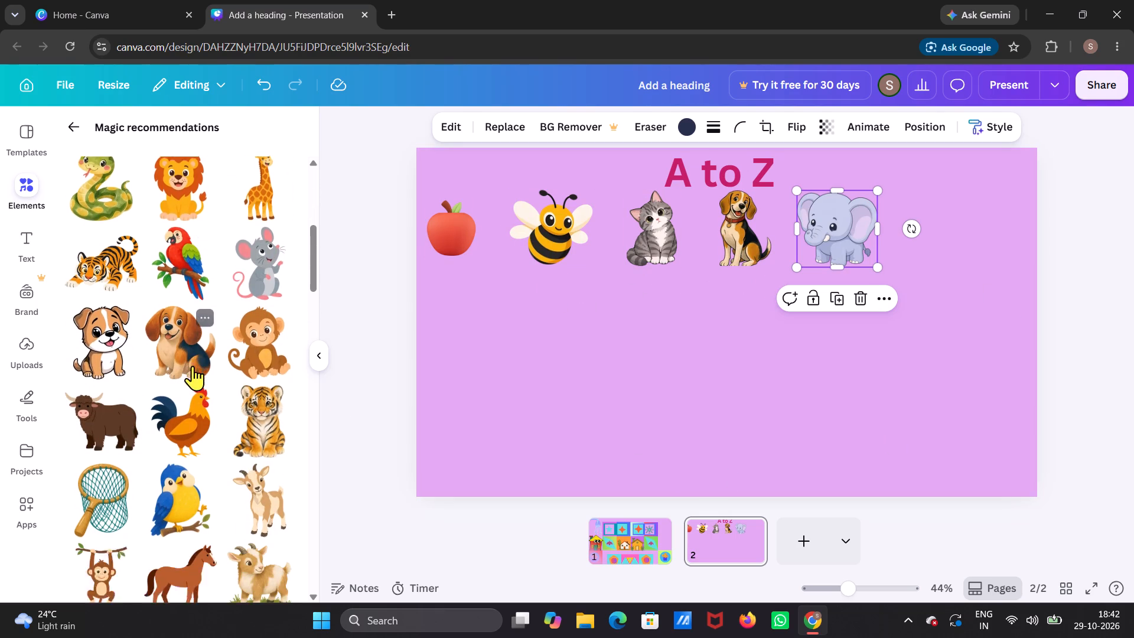
scroll(193, 366, down, 5)
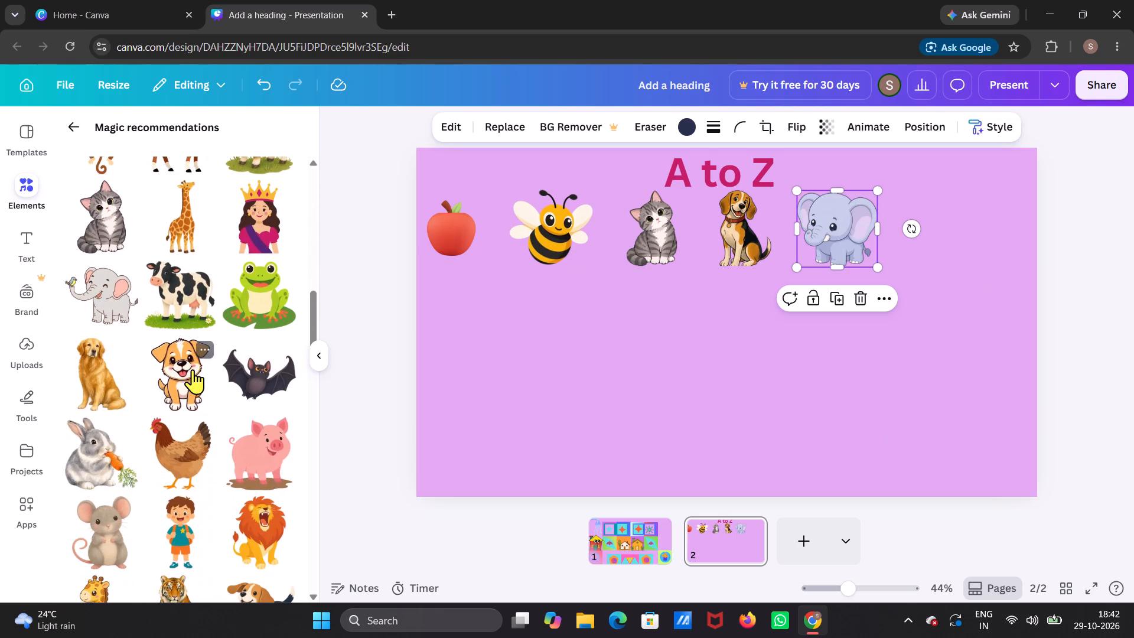
click(247, 327)
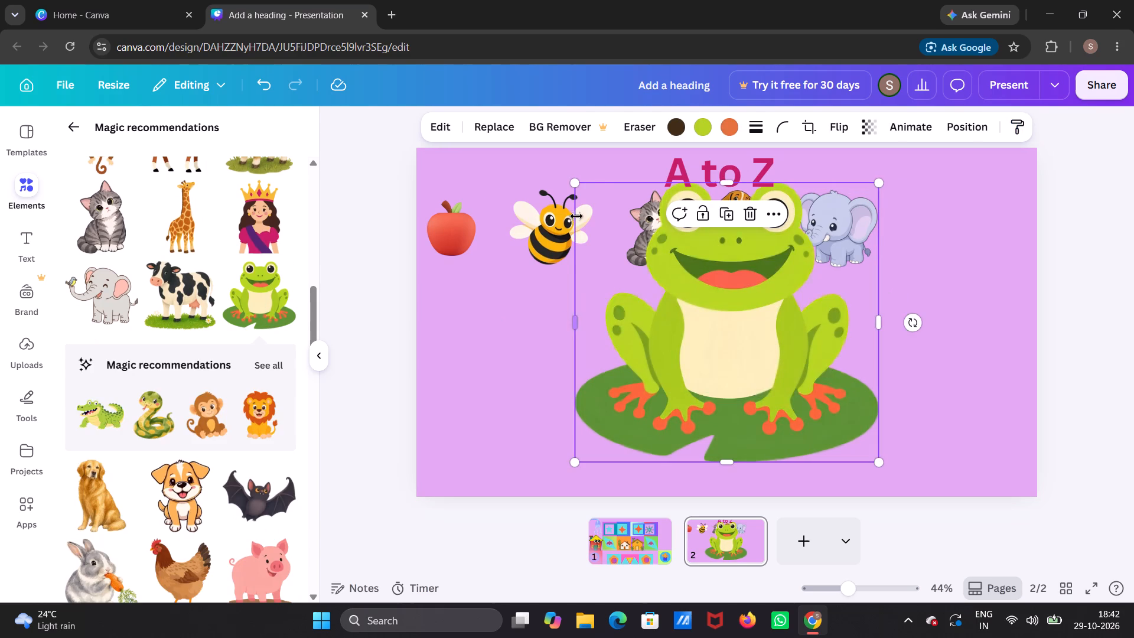
drag(577, 185, 629, 256)
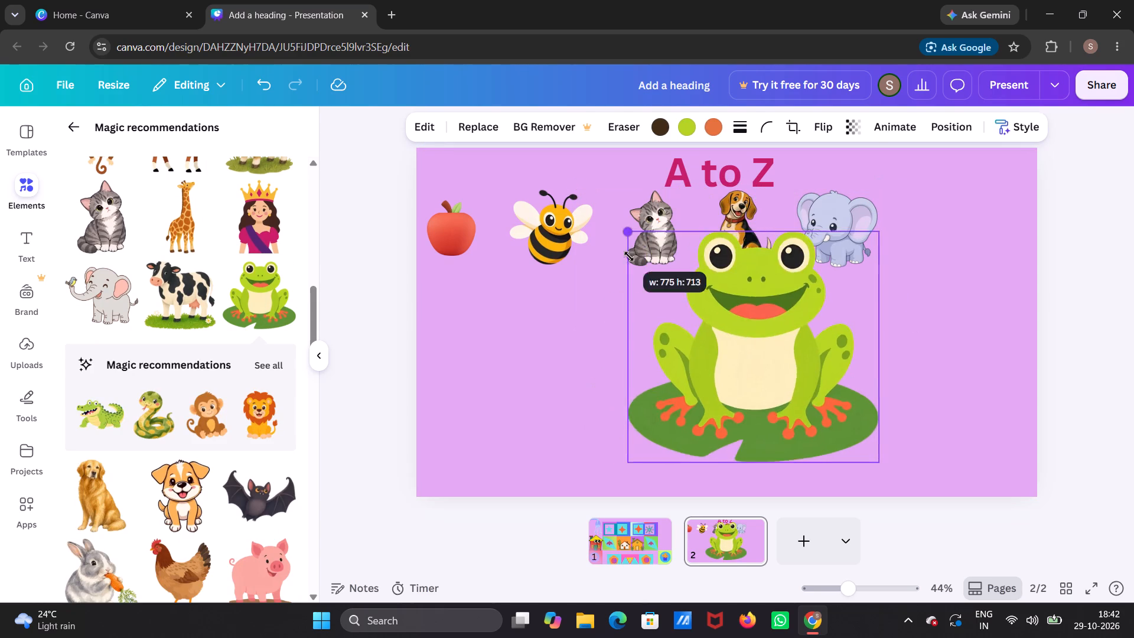
drag(629, 256, 789, 388)
drag(831, 431, 930, 246)
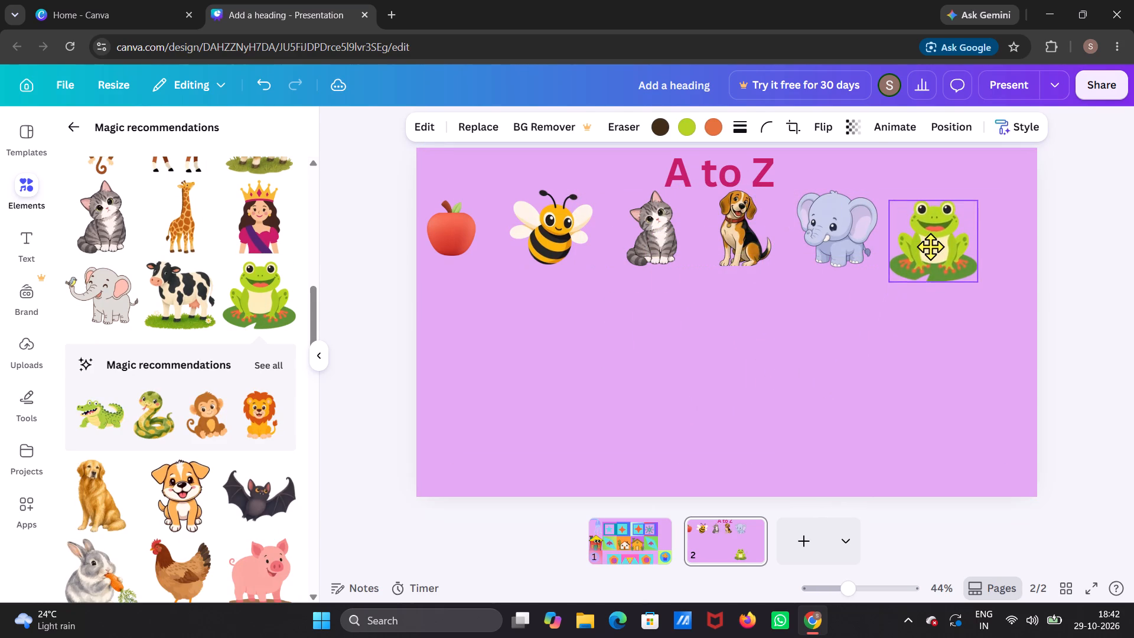
drag(930, 246, 930, 235)
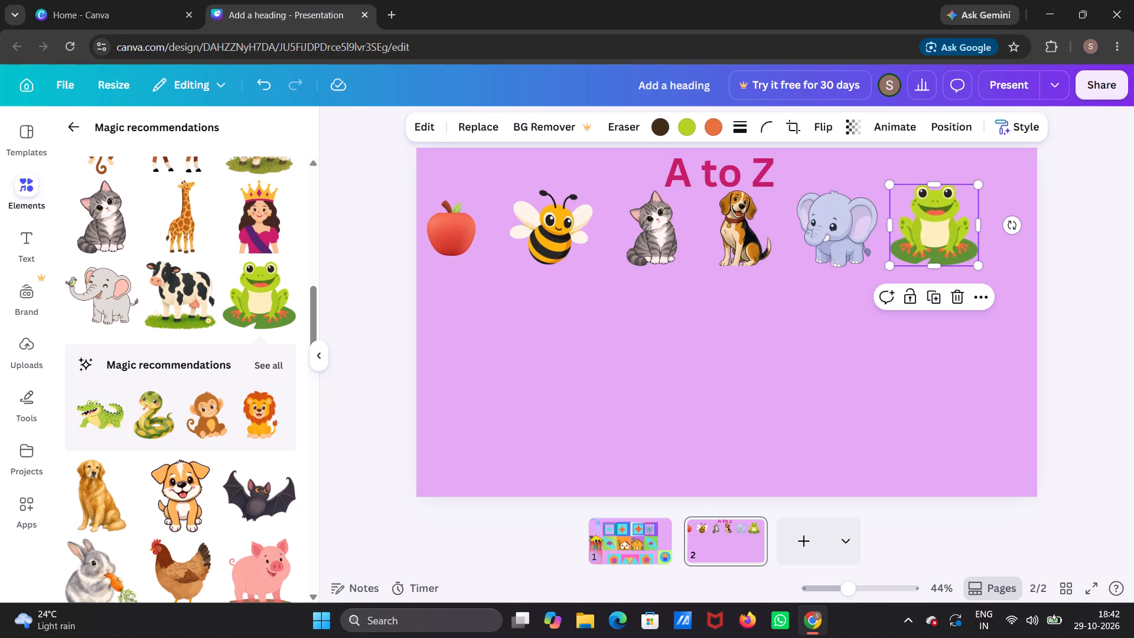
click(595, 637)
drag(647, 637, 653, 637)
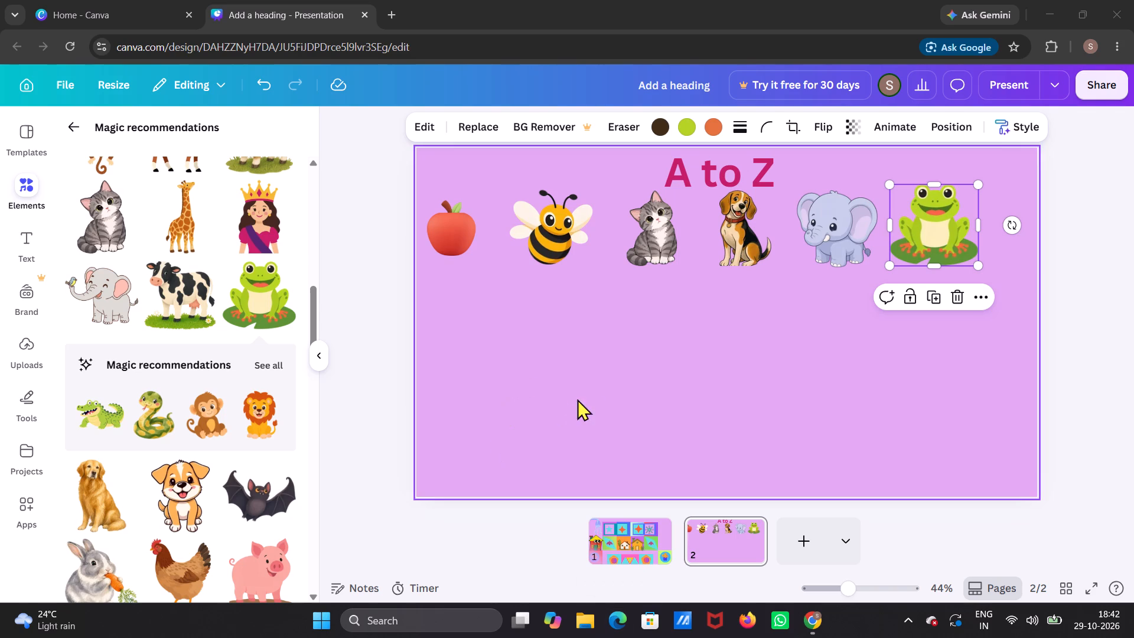
Shrink the frog slightly to about 240 wide so it matches the other pictures in the row.
click(917, 201)
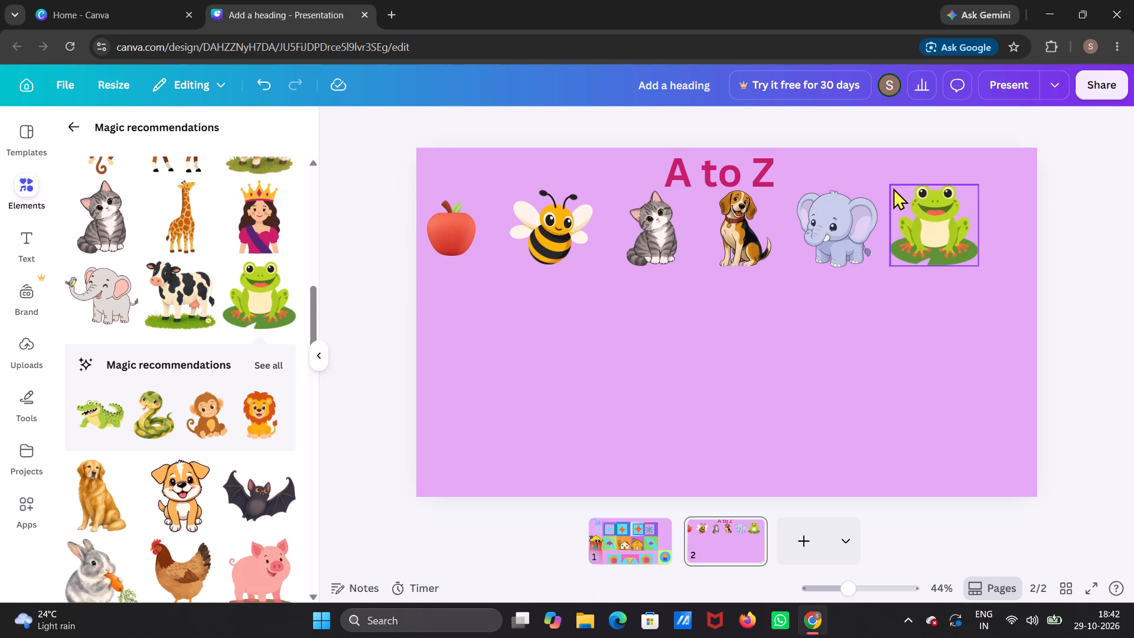
click(896, 188)
drag(888, 184, 900, 192)
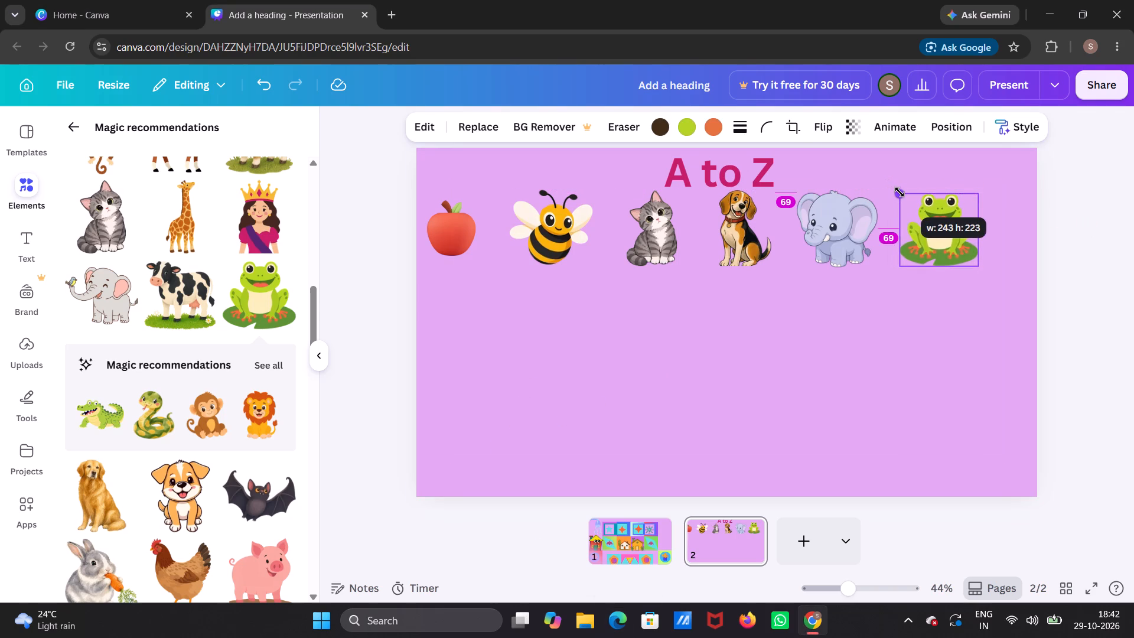
drag(900, 192, 901, 193)
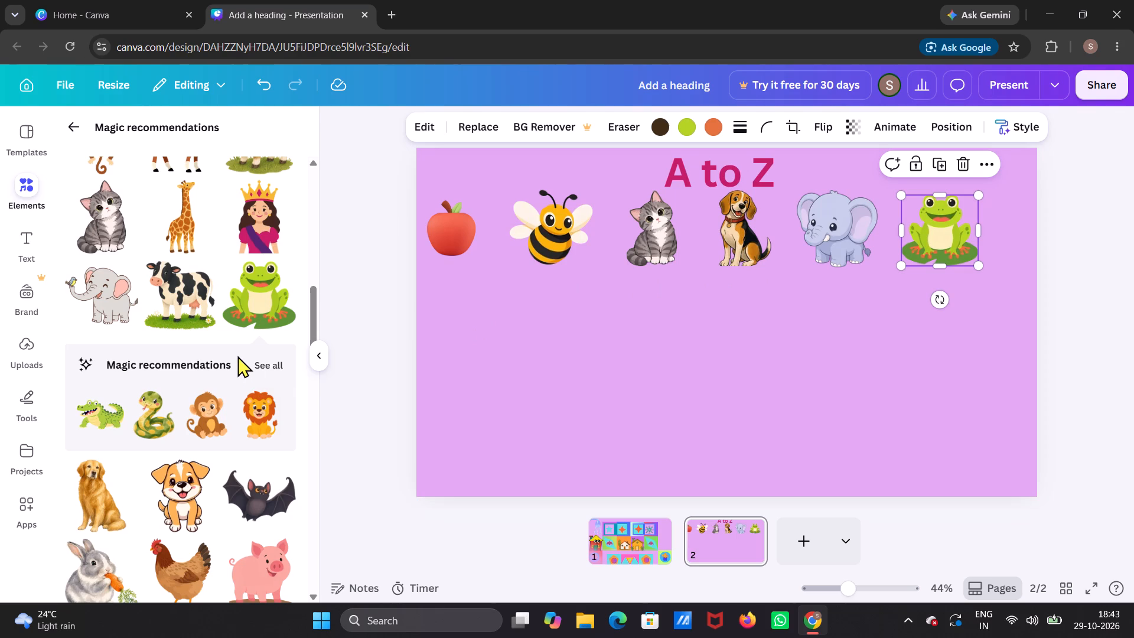
Look through the remaining magic recommendations below the frog, down to the end of the list, for a next alphabet picture.
scroll(234, 354, down, 3)
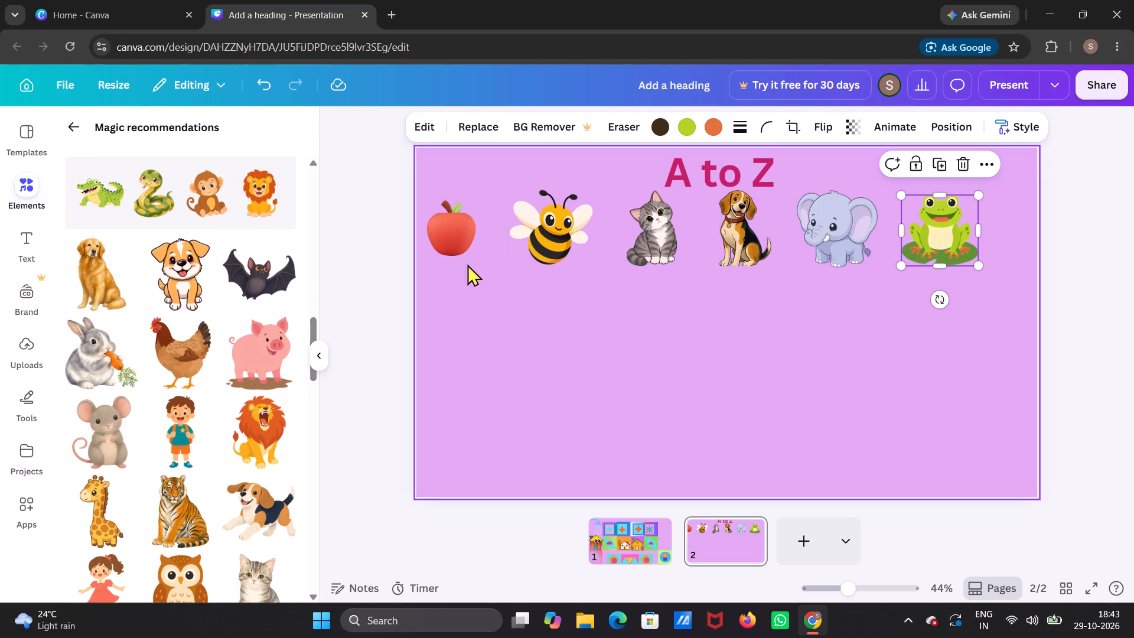
scroll(172, 340, down, 1)
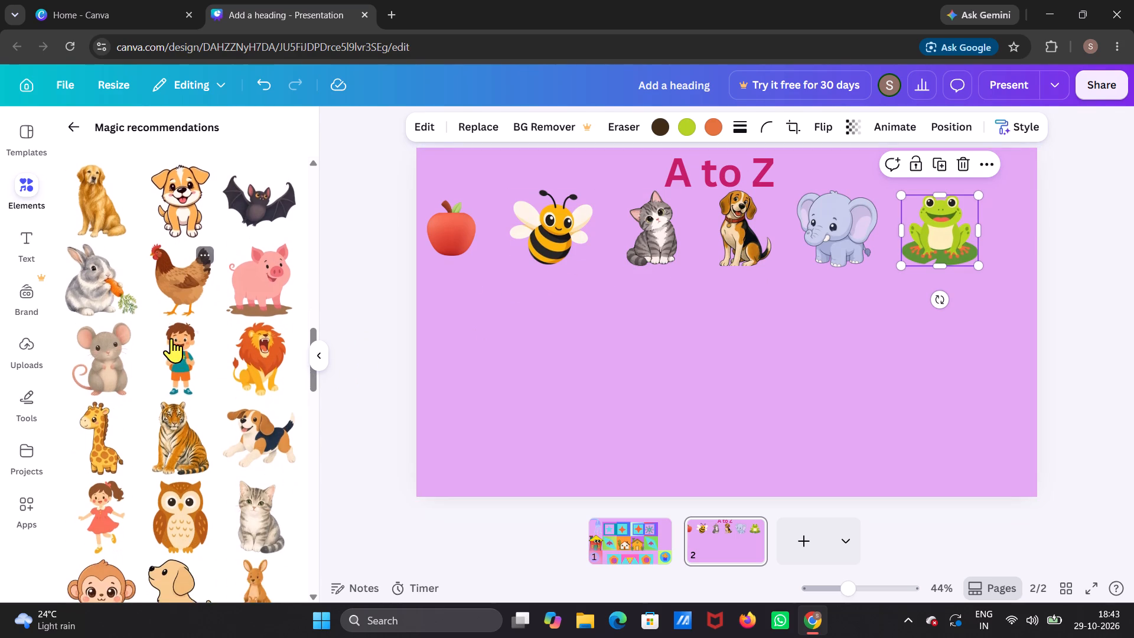
scroll(168, 341, down, 5)
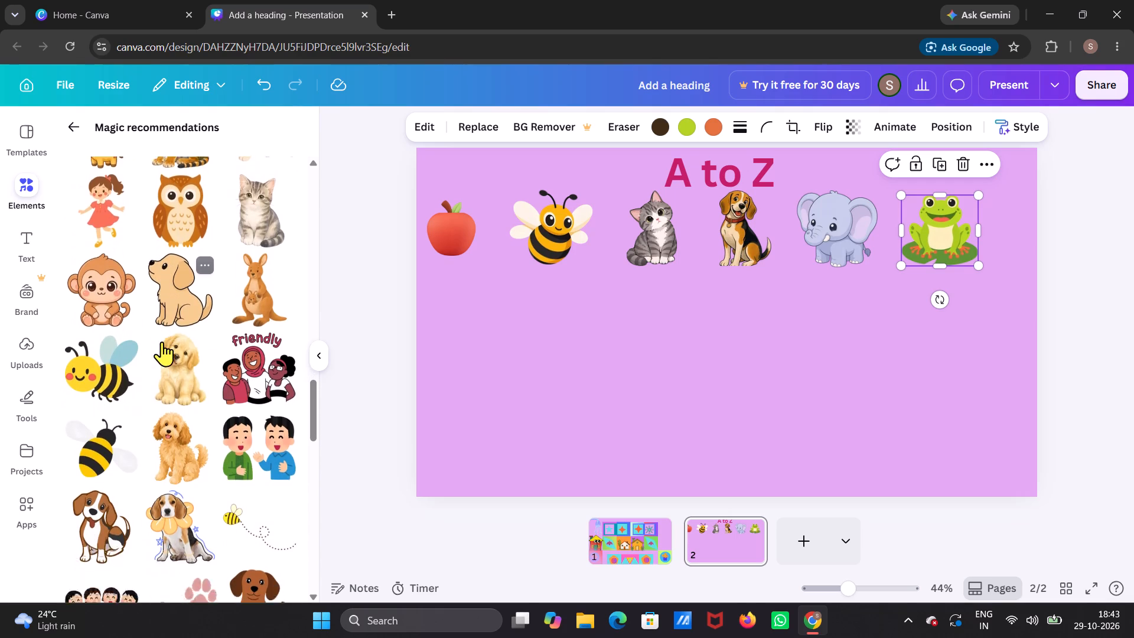
scroll(162, 341, down, 4)
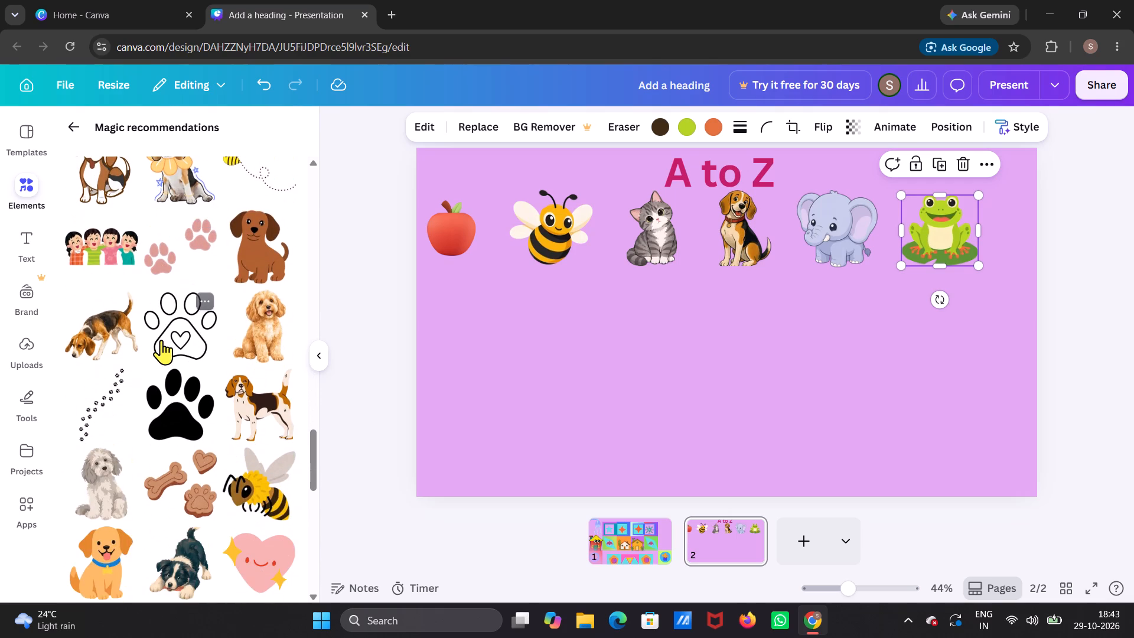
scroll(161, 340, down, 5)
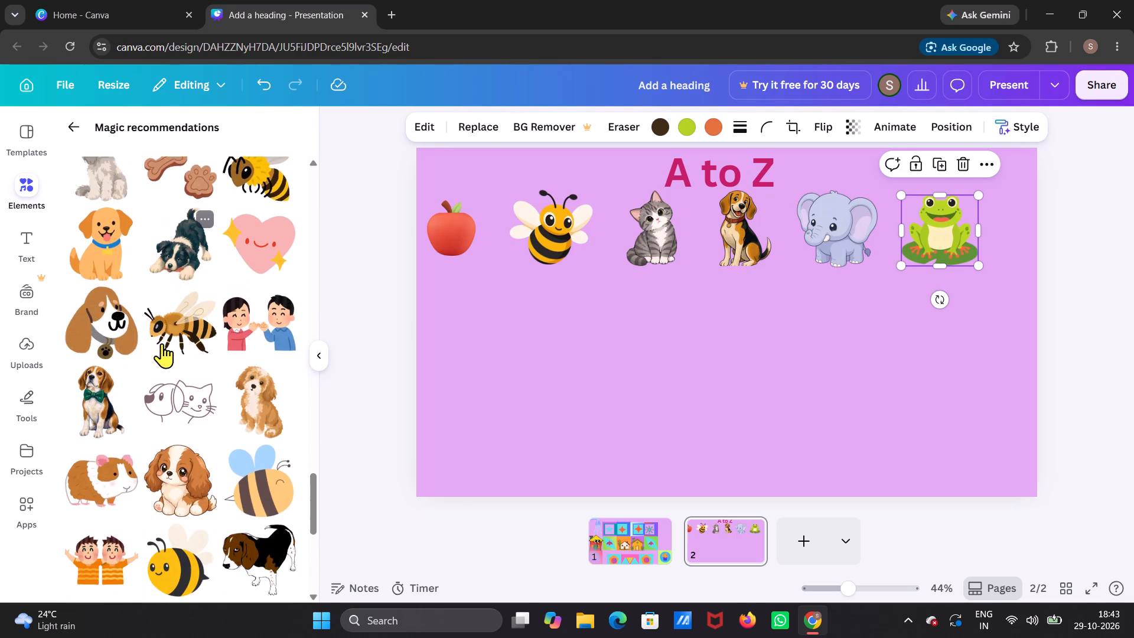
scroll(162, 343, down, 4)
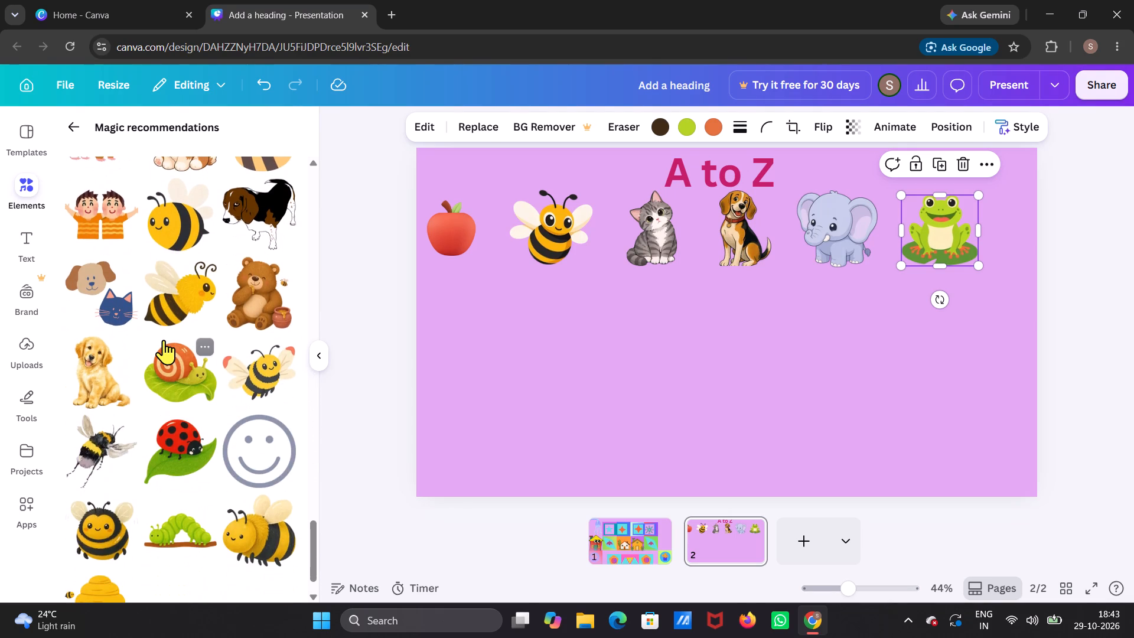
scroll(164, 339, down, 1)
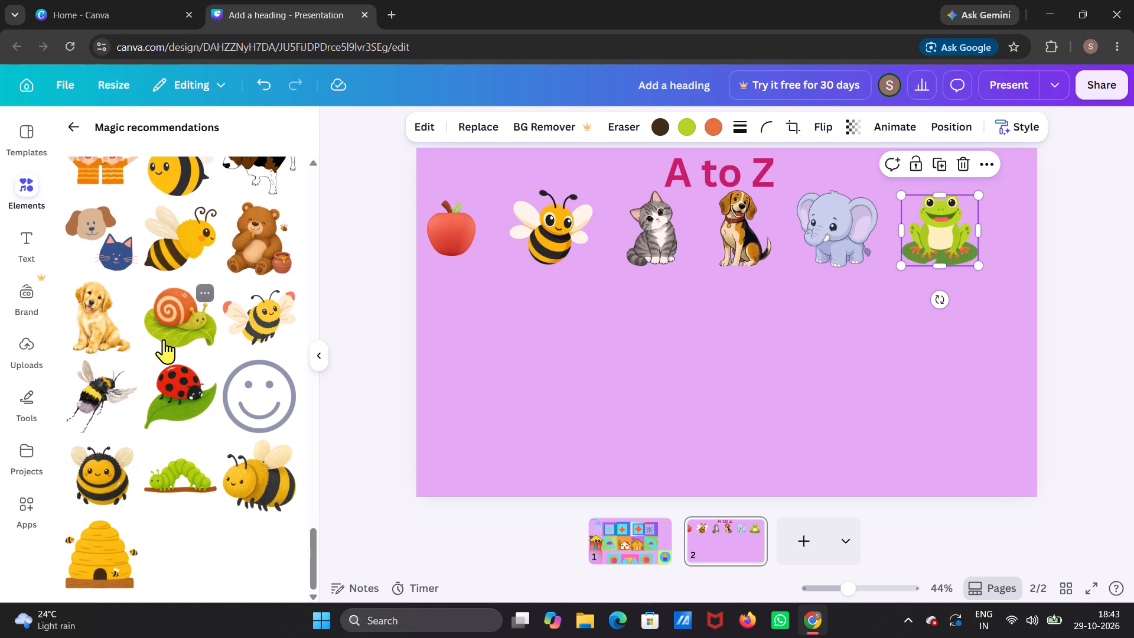
Look back through the magic recommendations up to the start of the list for a picture to follow the frog.
scroll(169, 321, up, 1)
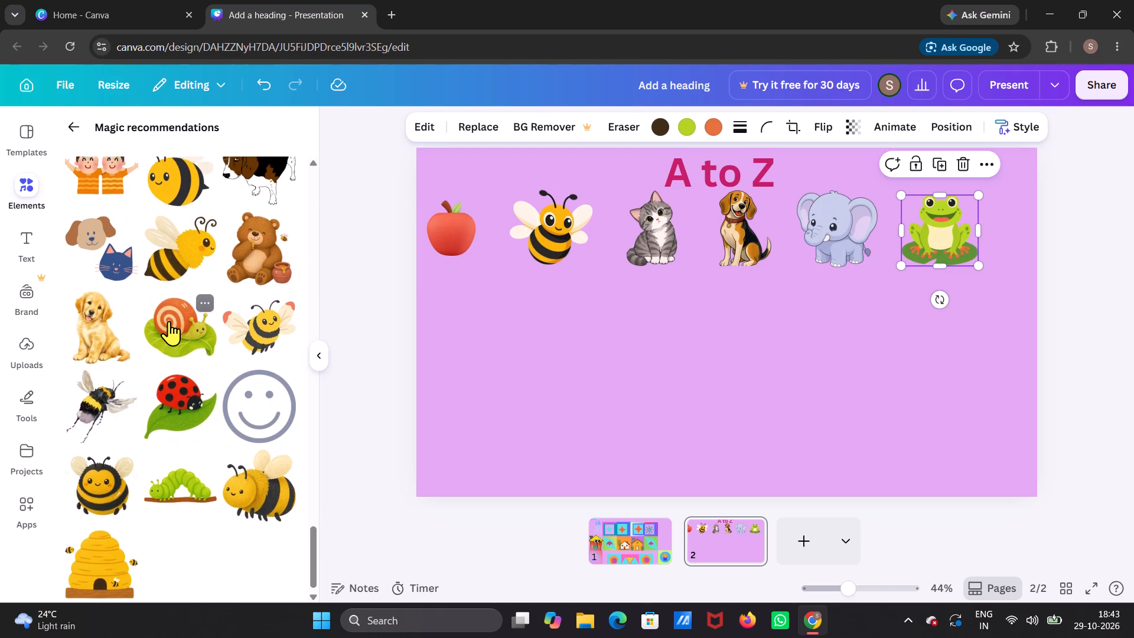
scroll(169, 321, up, 5)
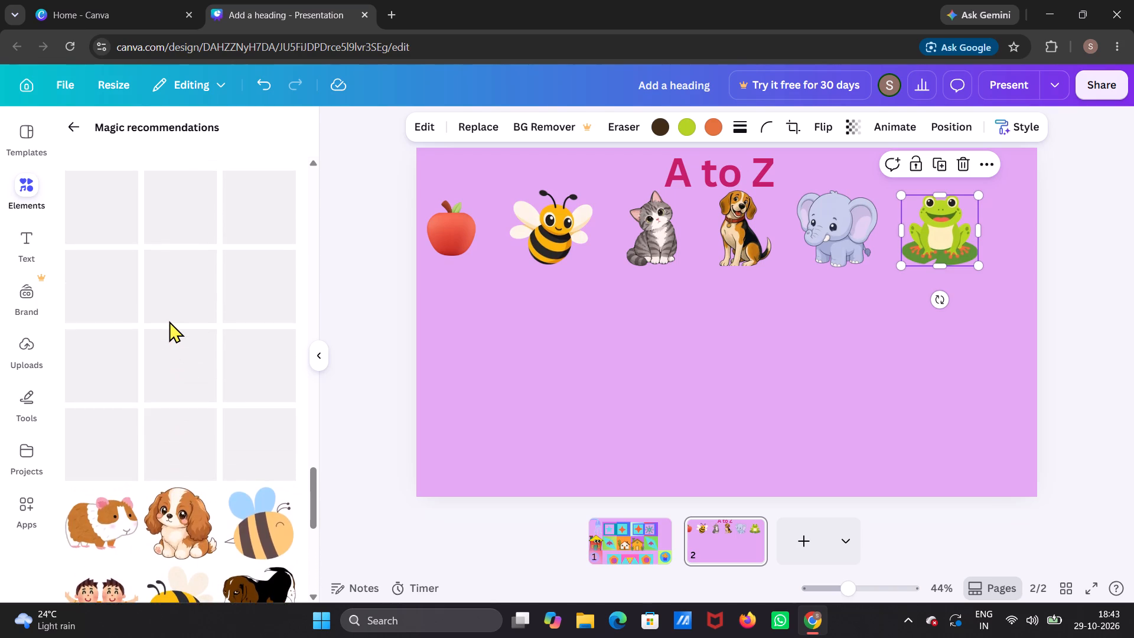
scroll(165, 322, up, 2)
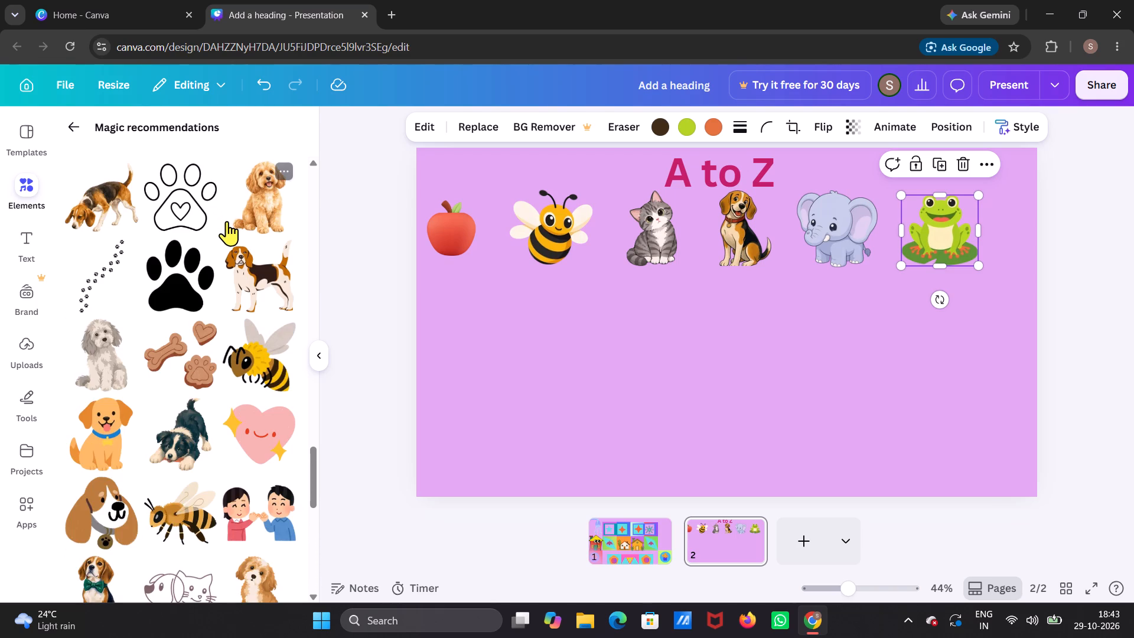
scroll(214, 236, up, 1)
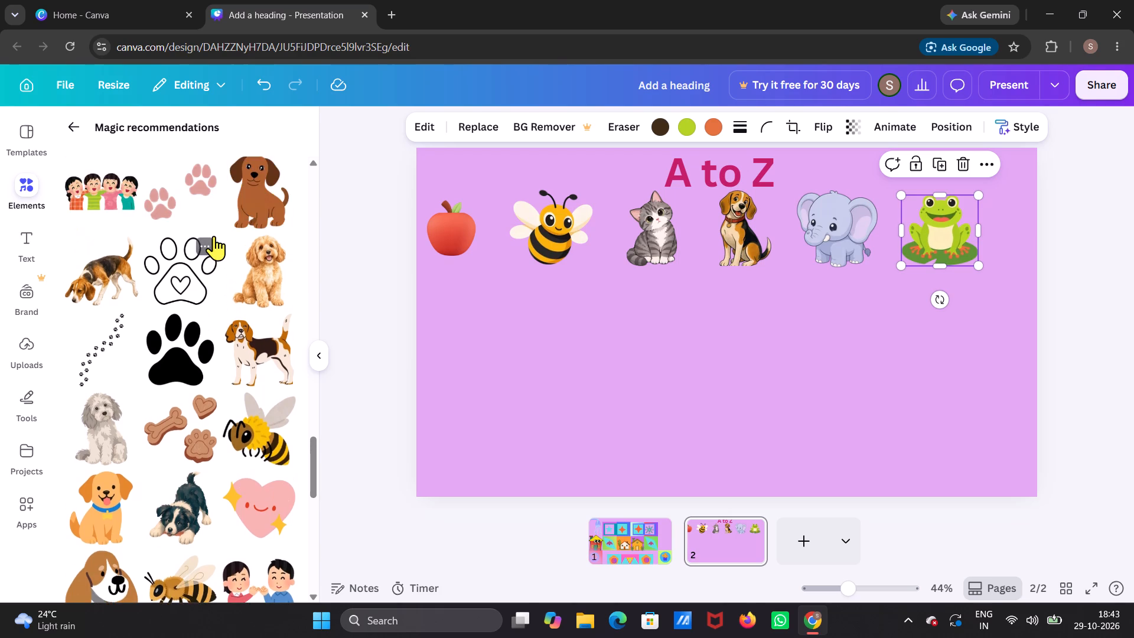
scroll(214, 236, up, 5)
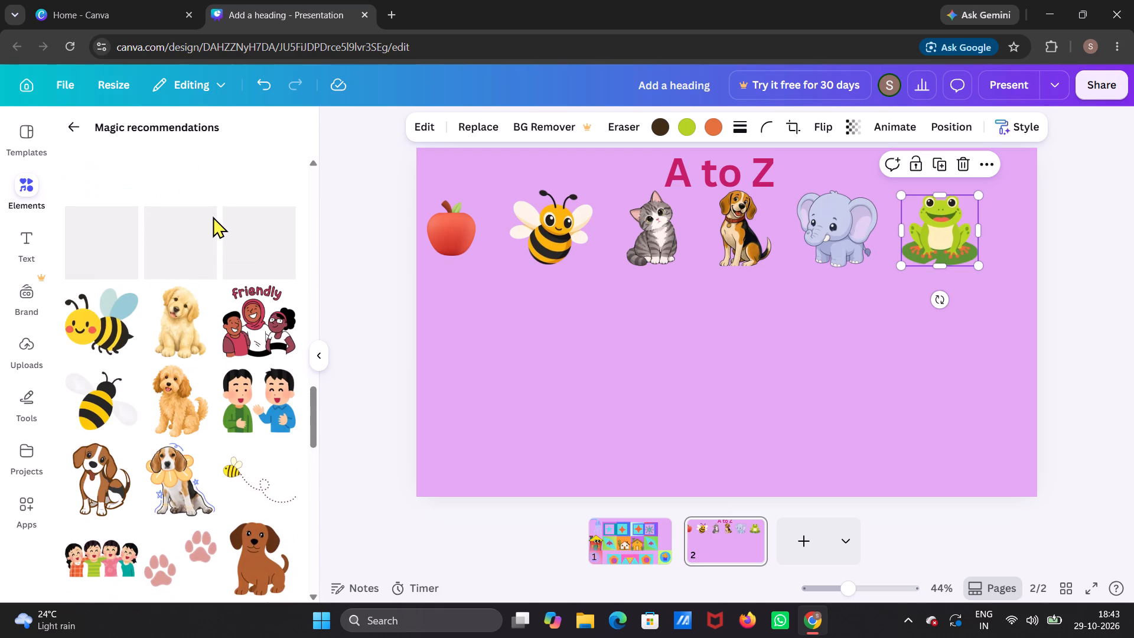
scroll(213, 229, up, 3)
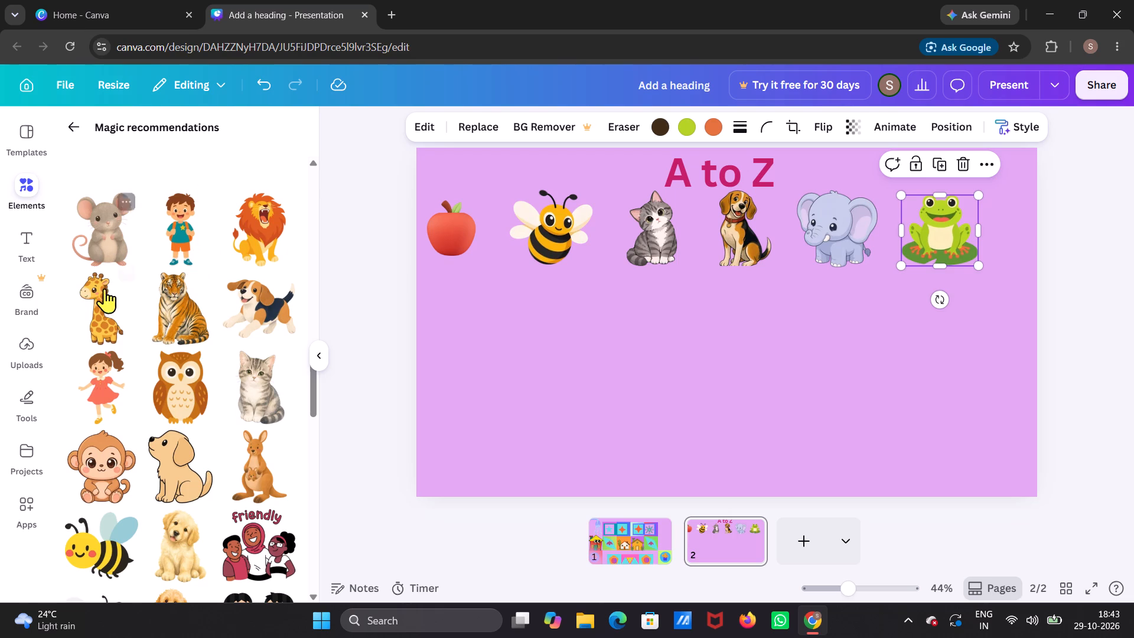
scroll(108, 247, up, 1)
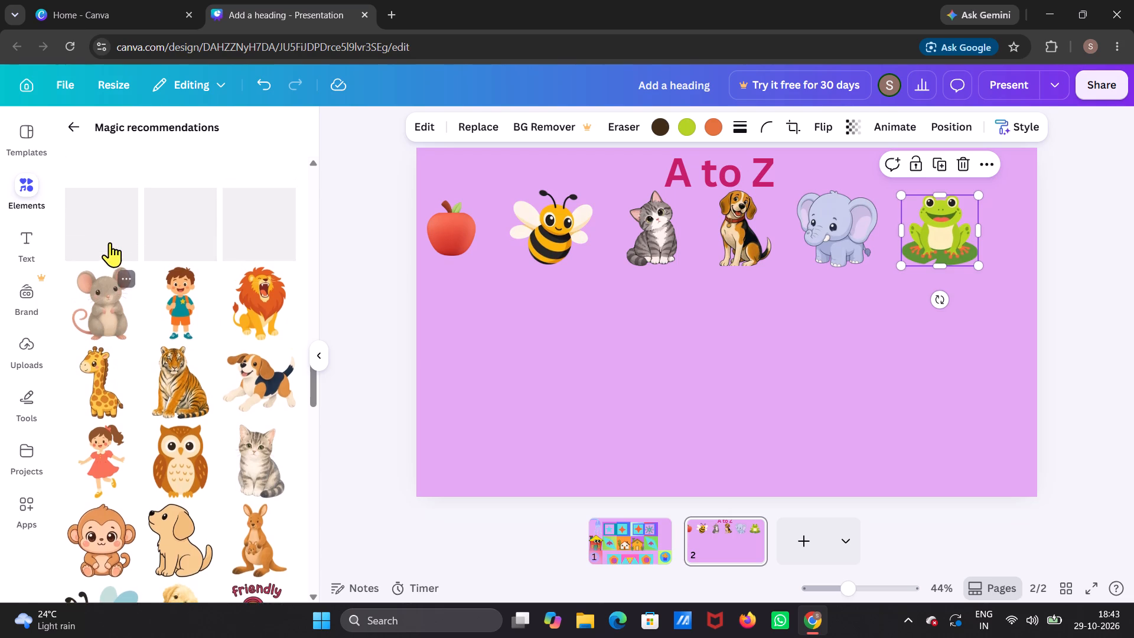
scroll(110, 242, up, 6)
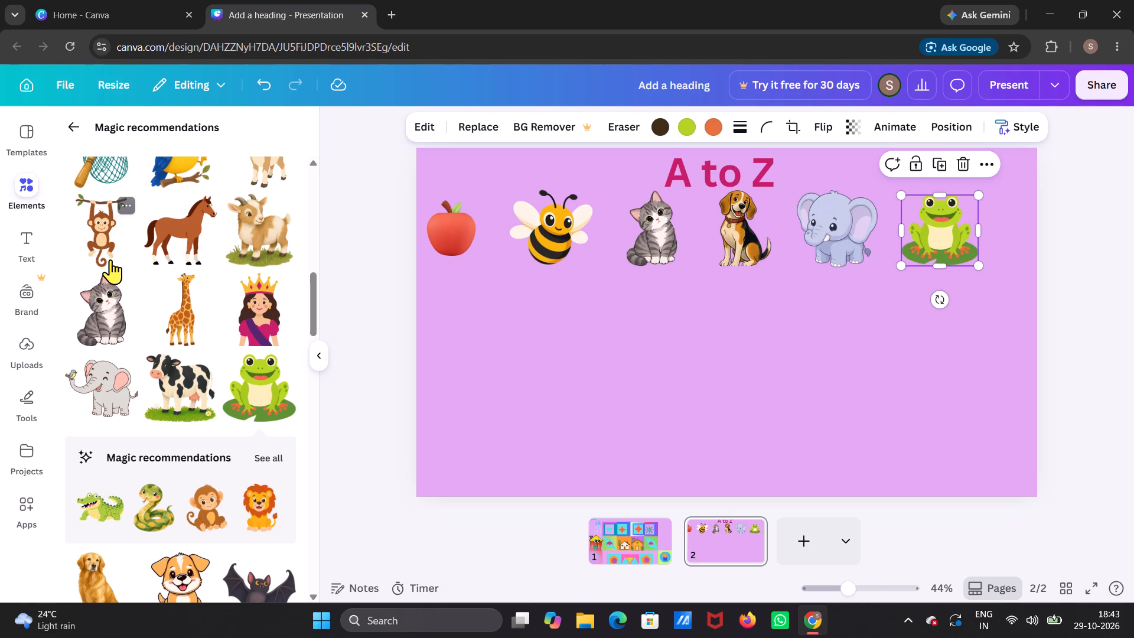
scroll(111, 259, down, 3)
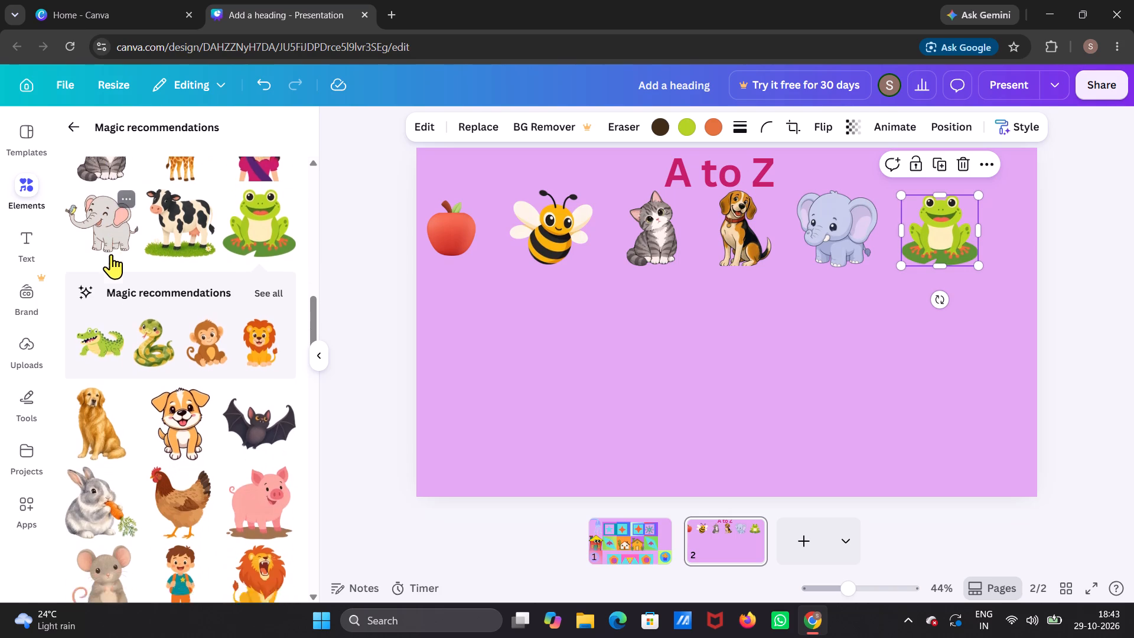
scroll(111, 254, down, 2)
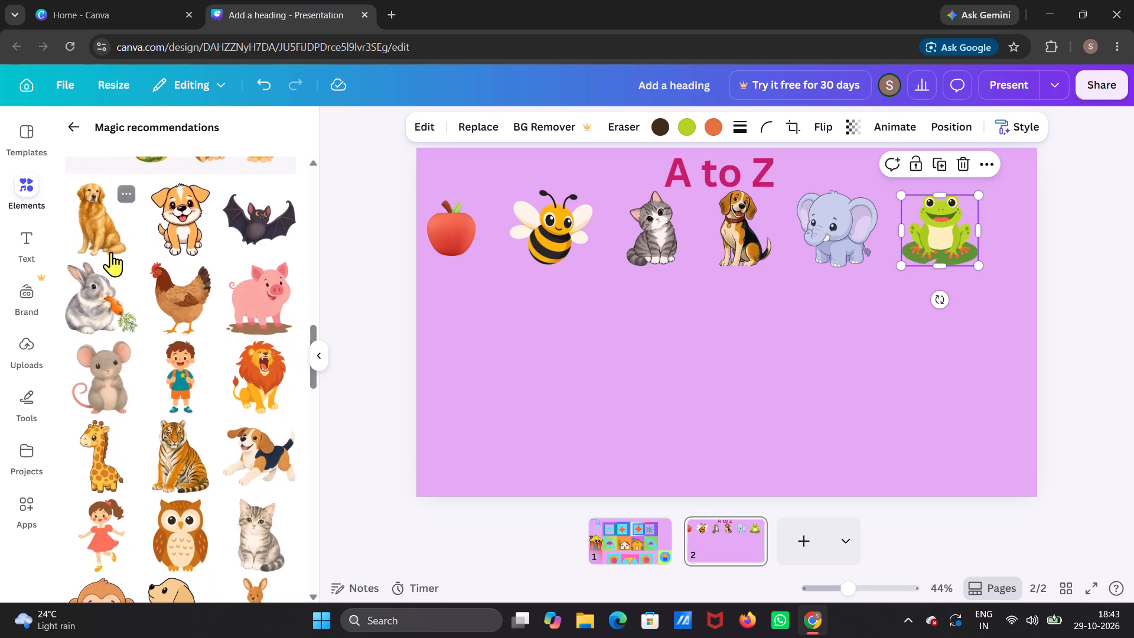
scroll(113, 235, up, 6)
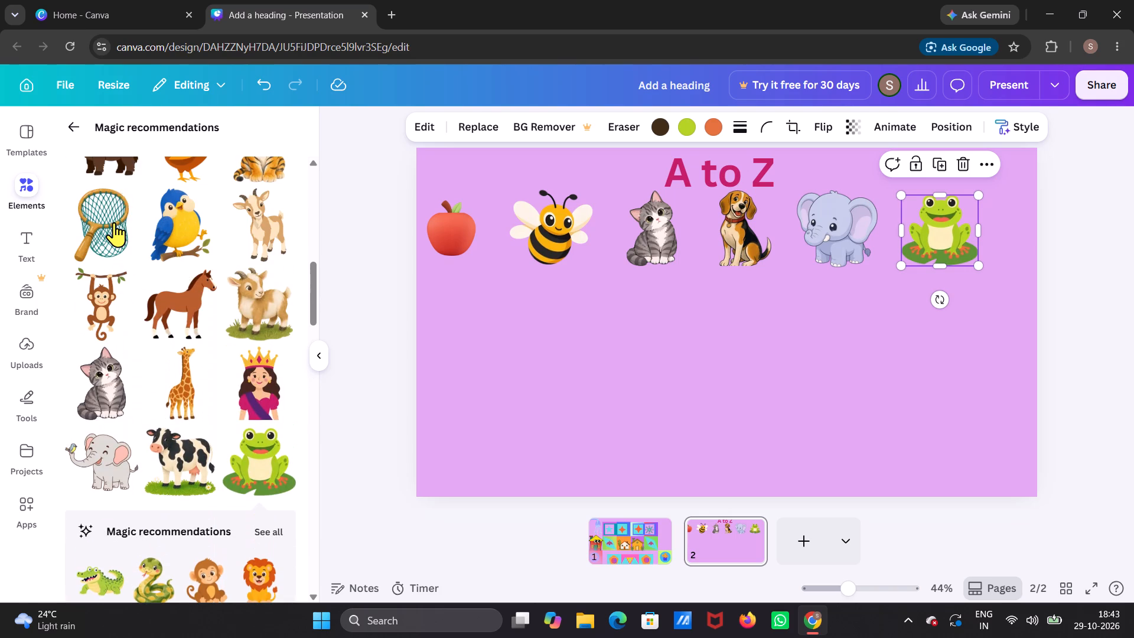
scroll(114, 222, up, 1)
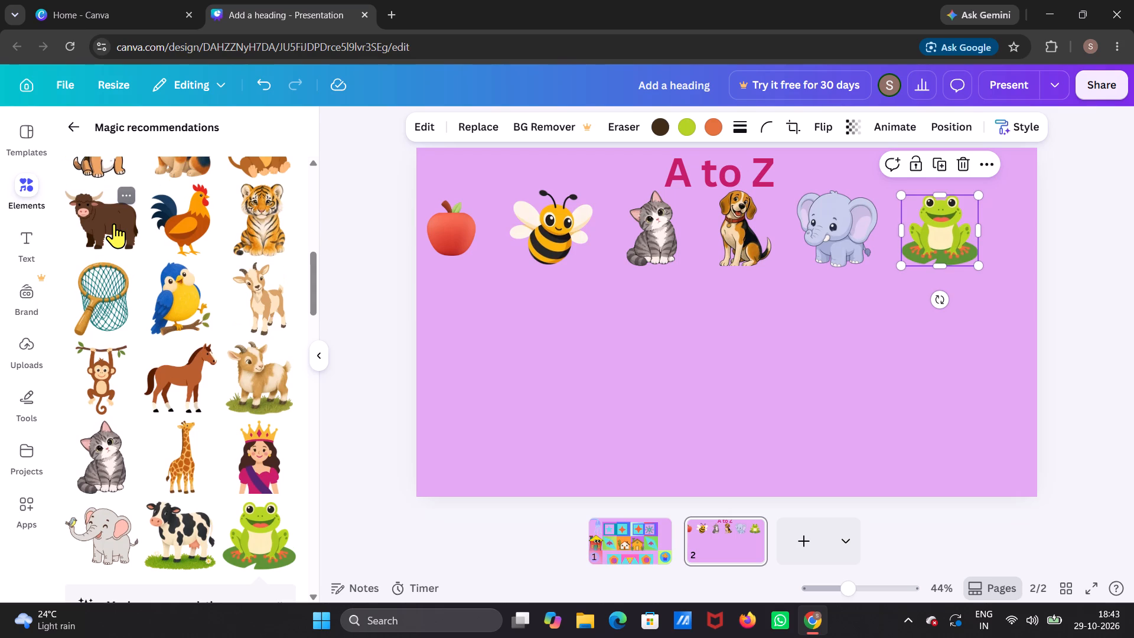
scroll(113, 221, up, 5)
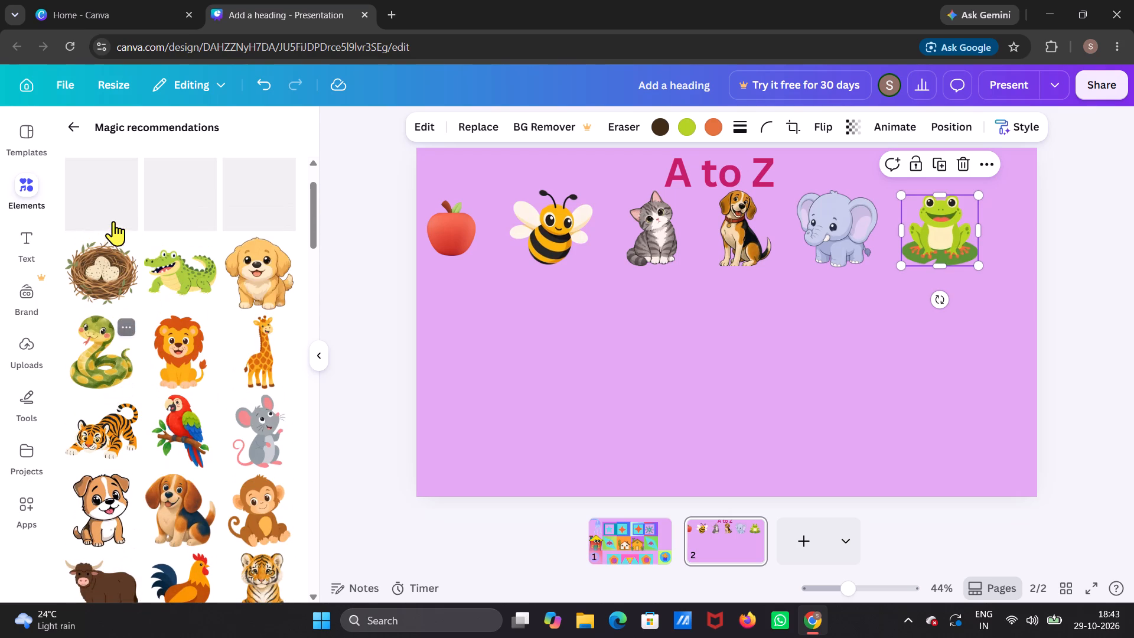
scroll(113, 226, up, 3)
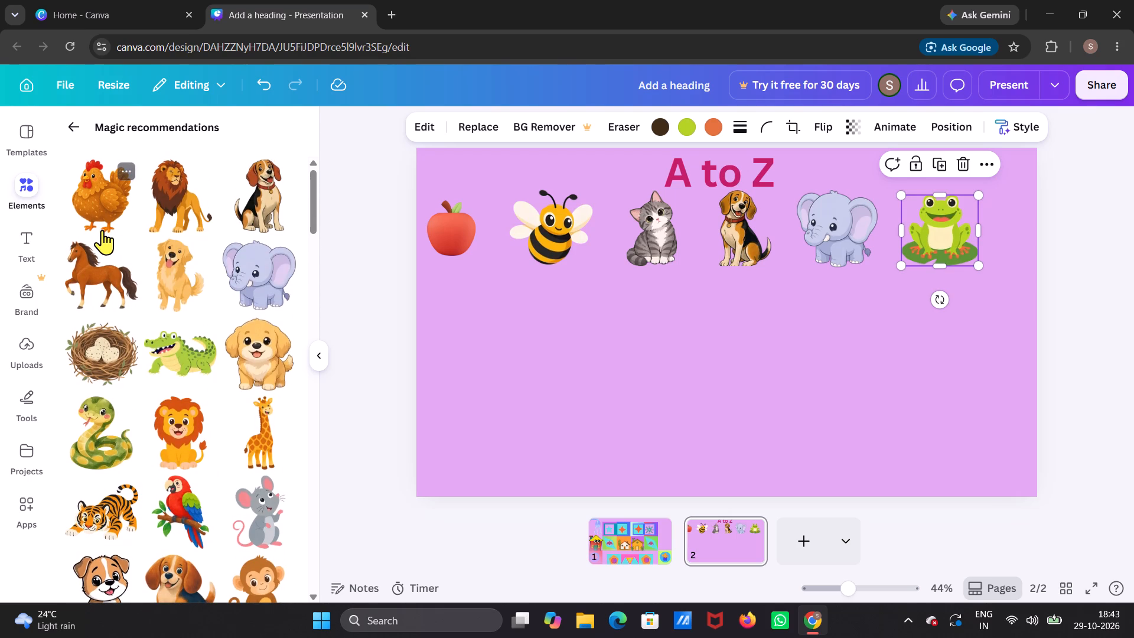
scroll(102, 230, up, 1)
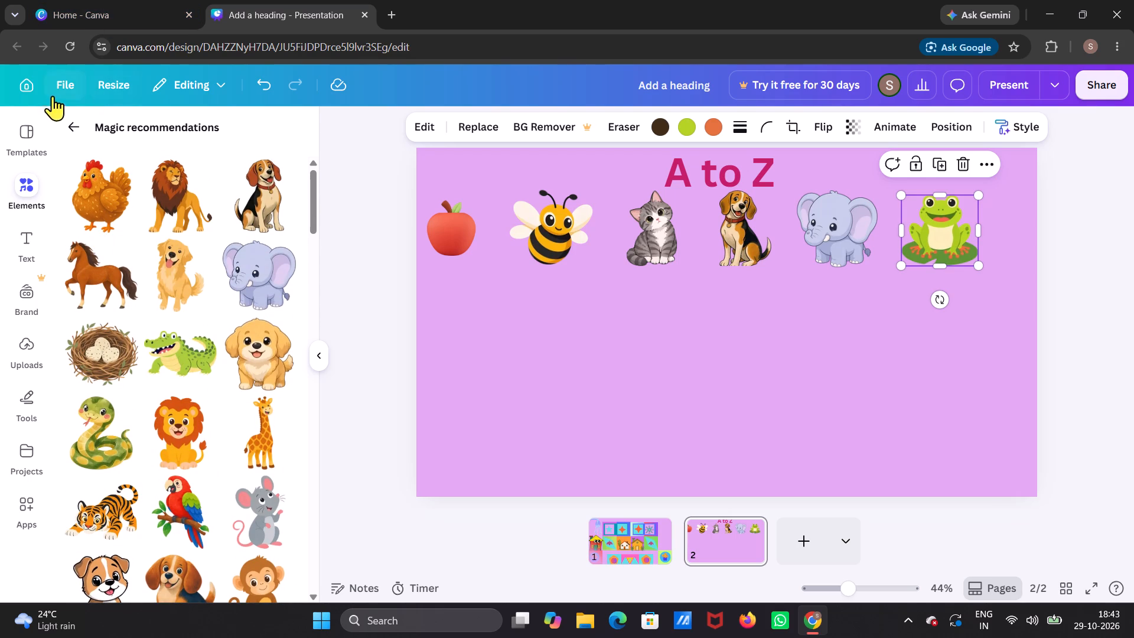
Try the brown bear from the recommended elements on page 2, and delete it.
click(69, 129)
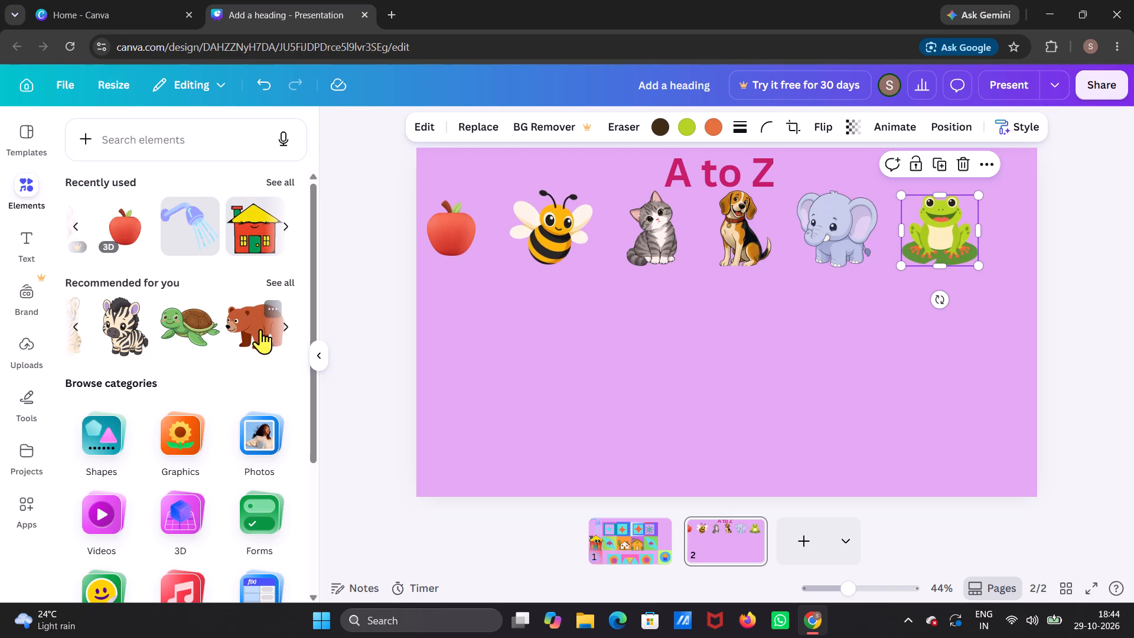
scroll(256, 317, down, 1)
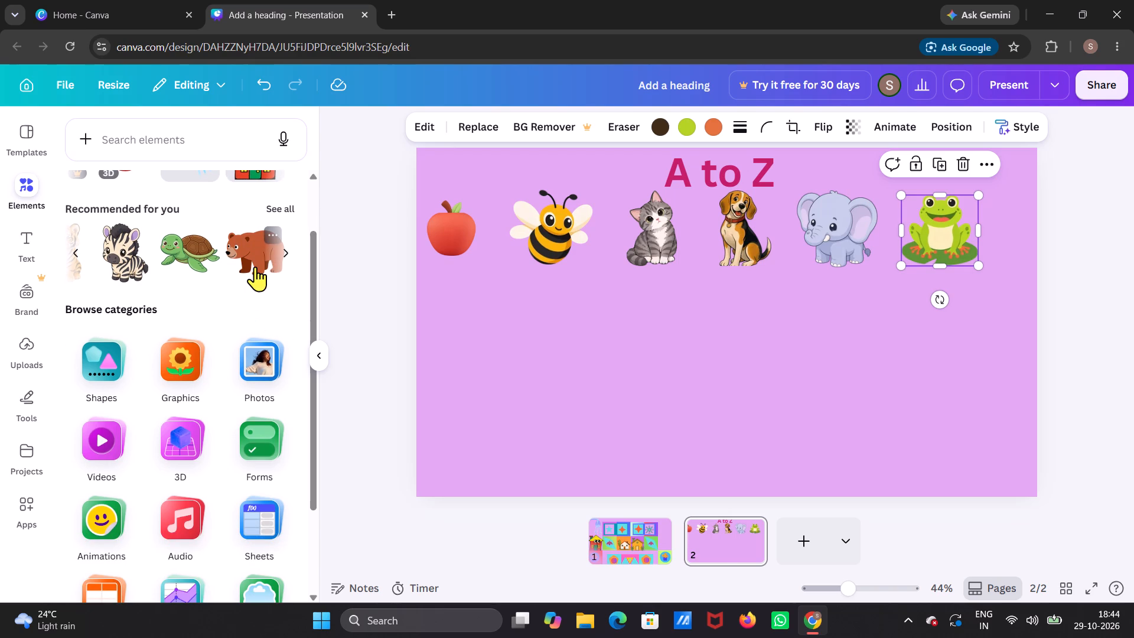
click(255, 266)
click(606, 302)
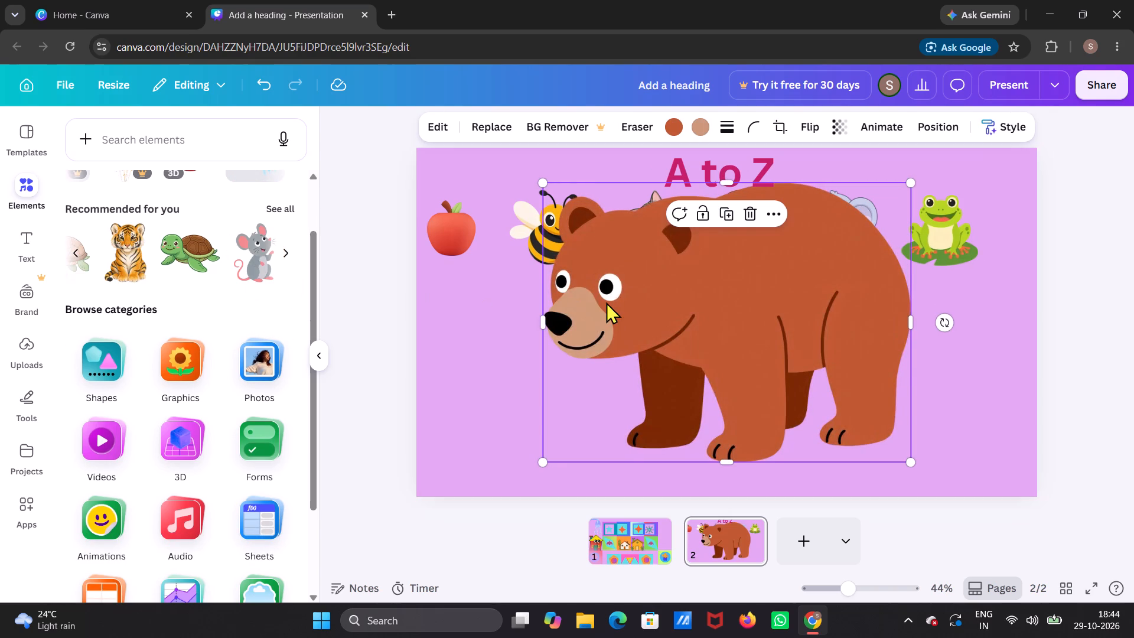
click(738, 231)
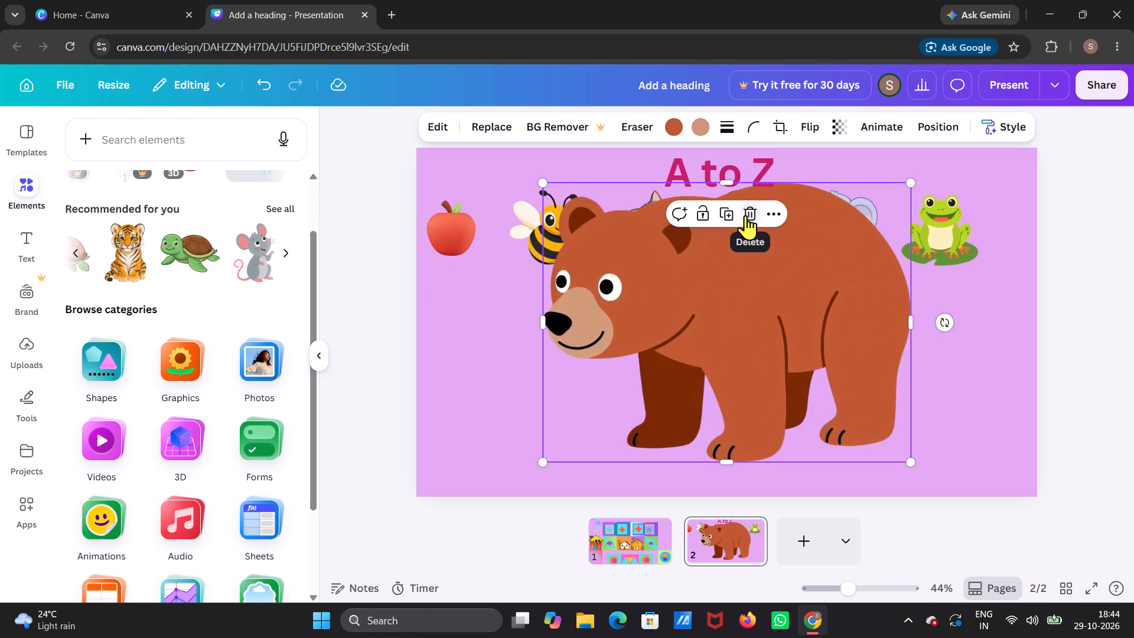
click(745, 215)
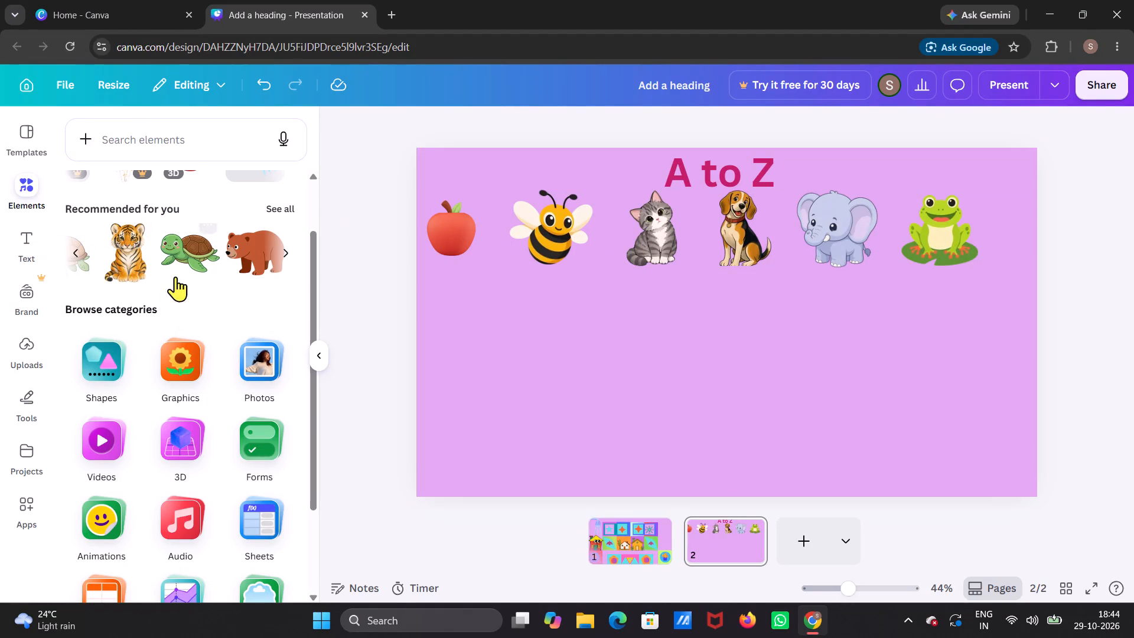
Look through the element categories and the Animations collection, including the arrow animations, for something to add to page 2.
scroll(200, 264, down, 1)
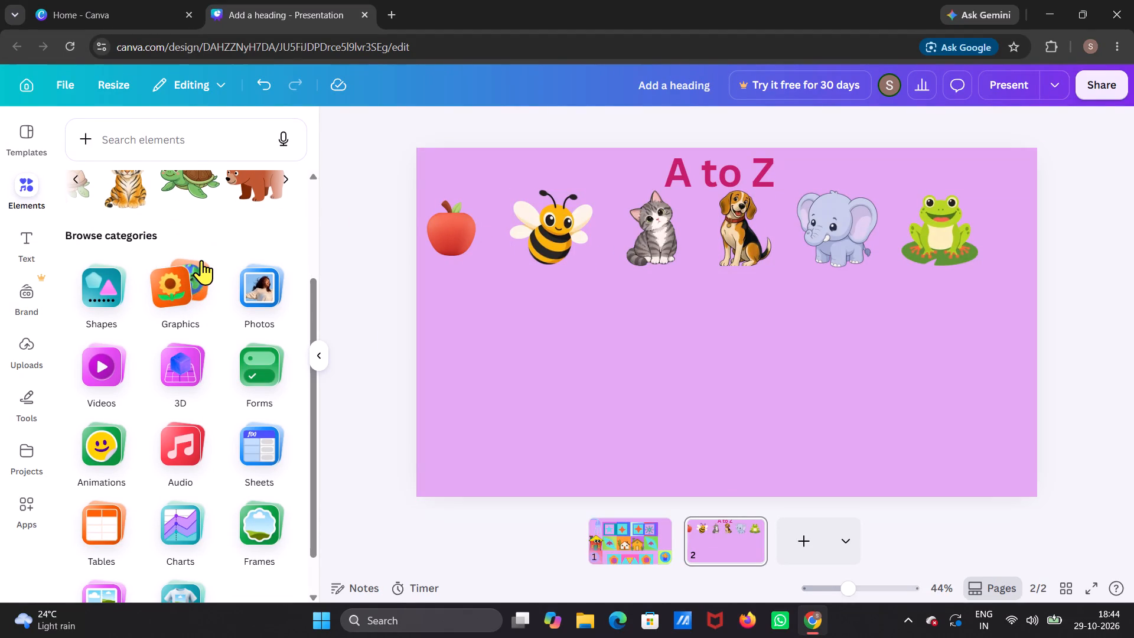
scroll(201, 258, down, 3)
scroll(202, 261, up, 1)
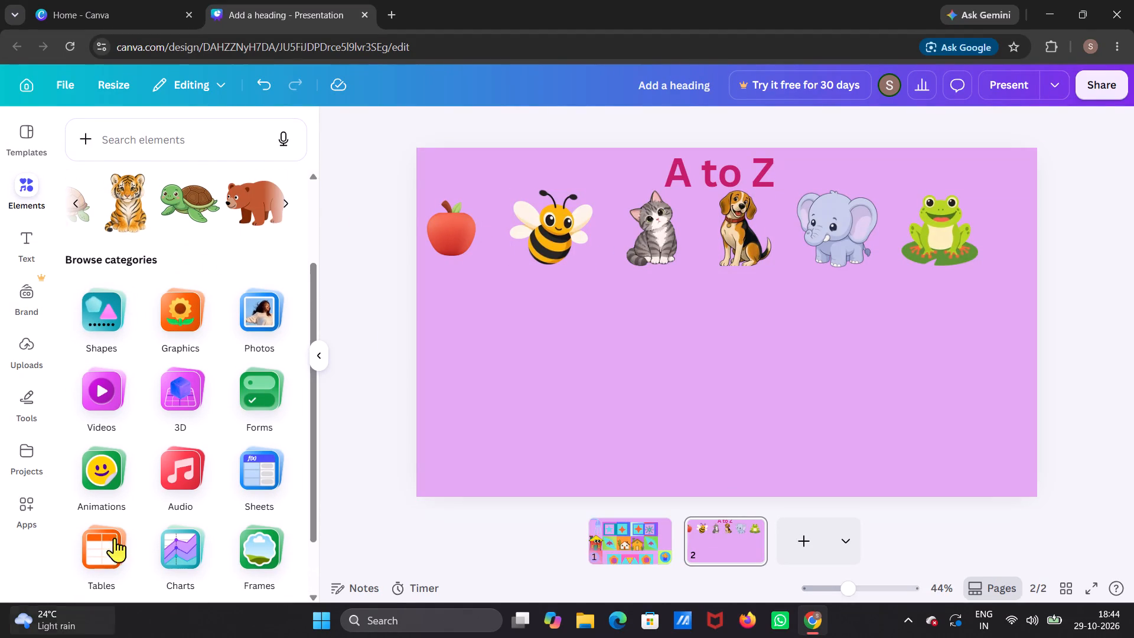
click(100, 453)
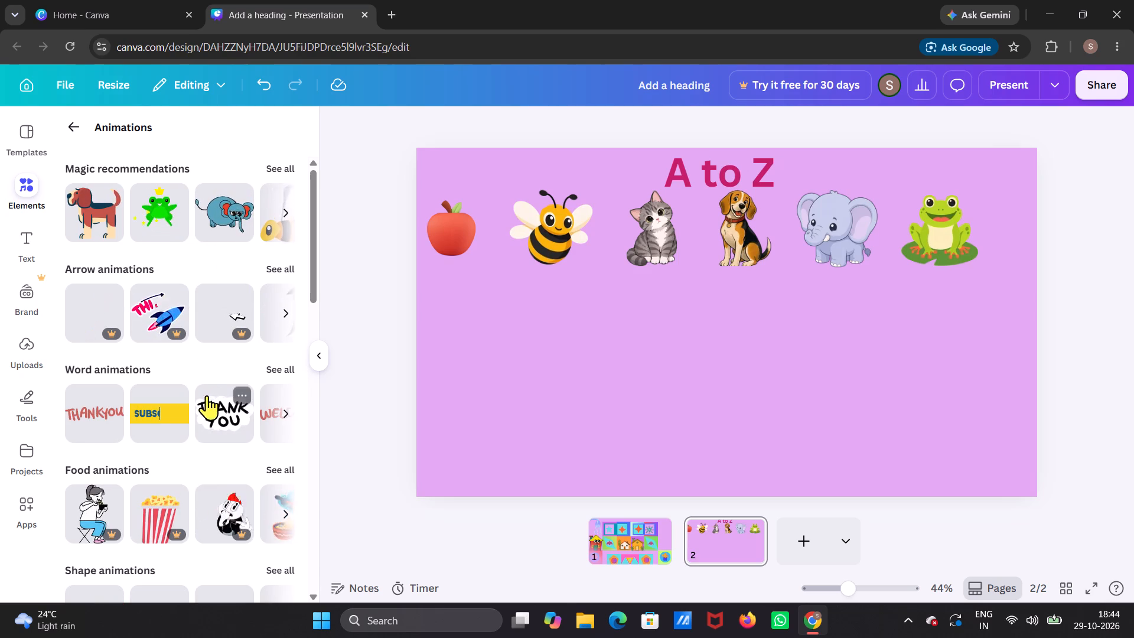
scroll(197, 429, down, 4)
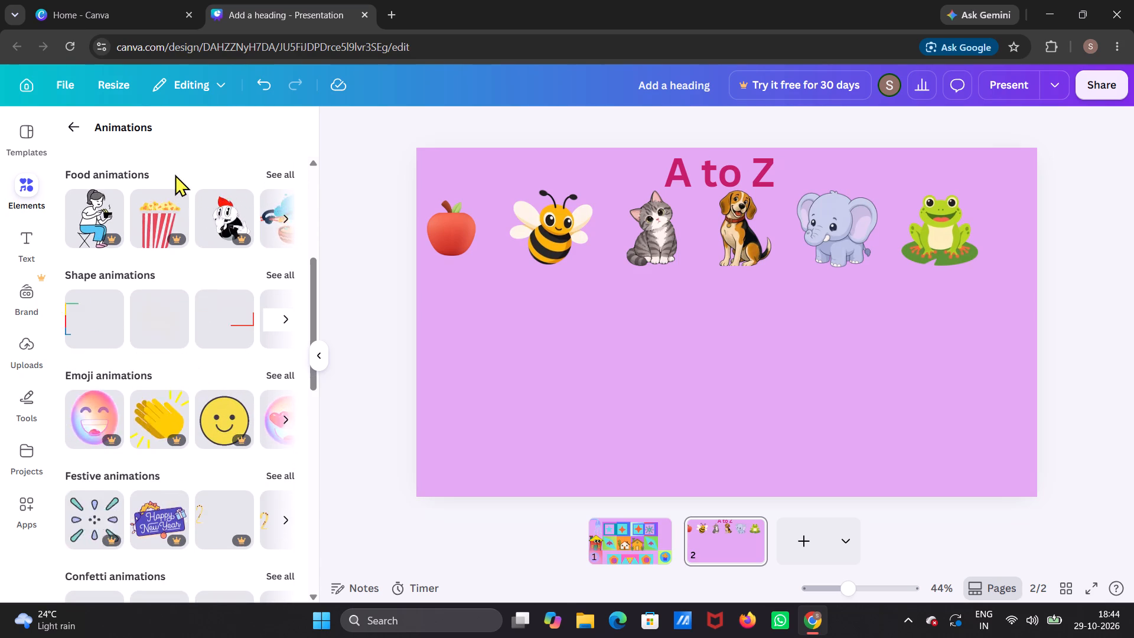
scroll(154, 265, up, 6)
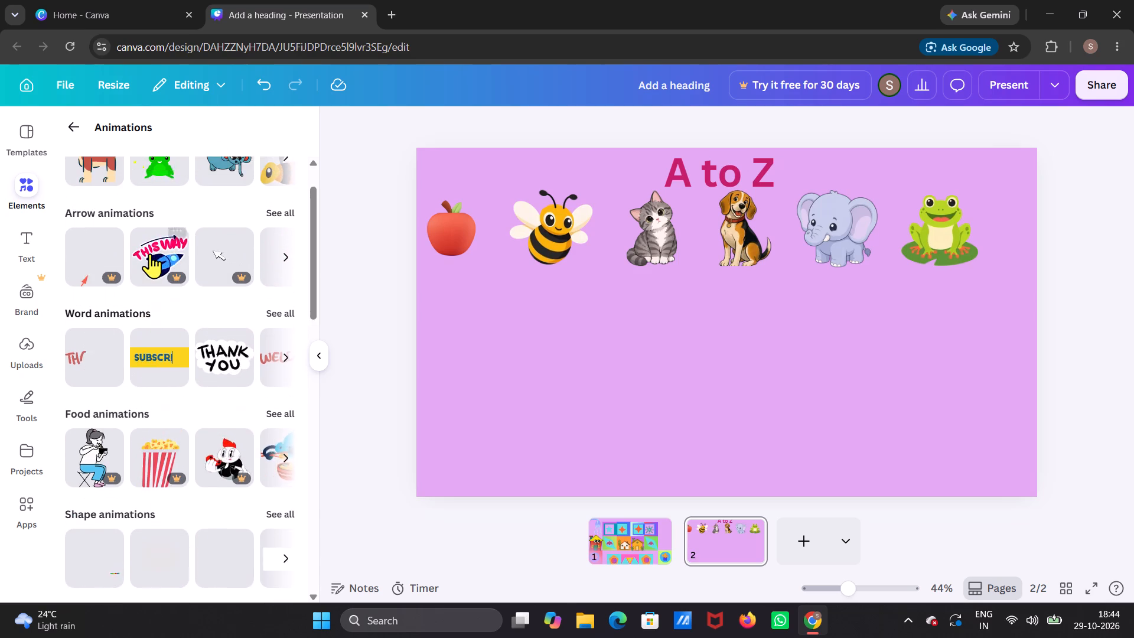
scroll(150, 253, up, 3)
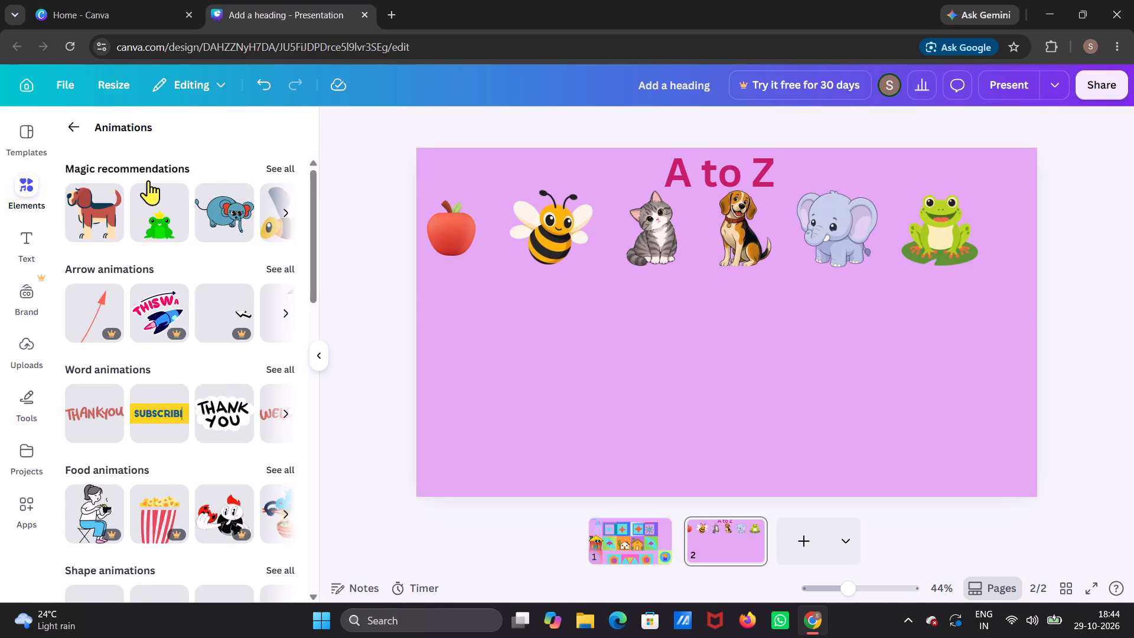
click(279, 317)
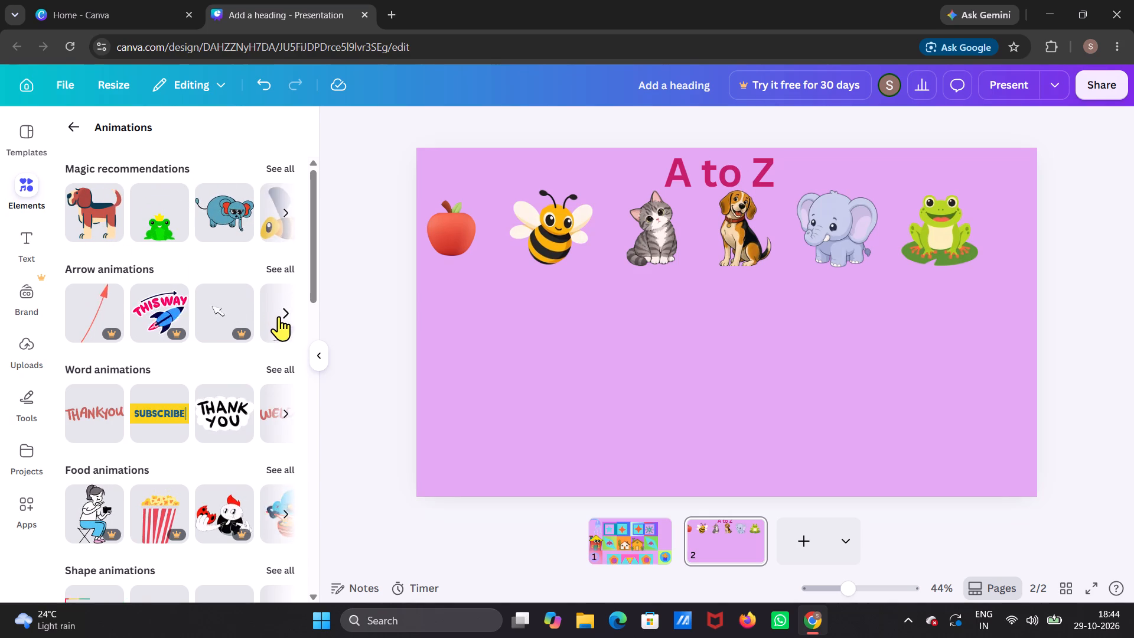
click(274, 314)
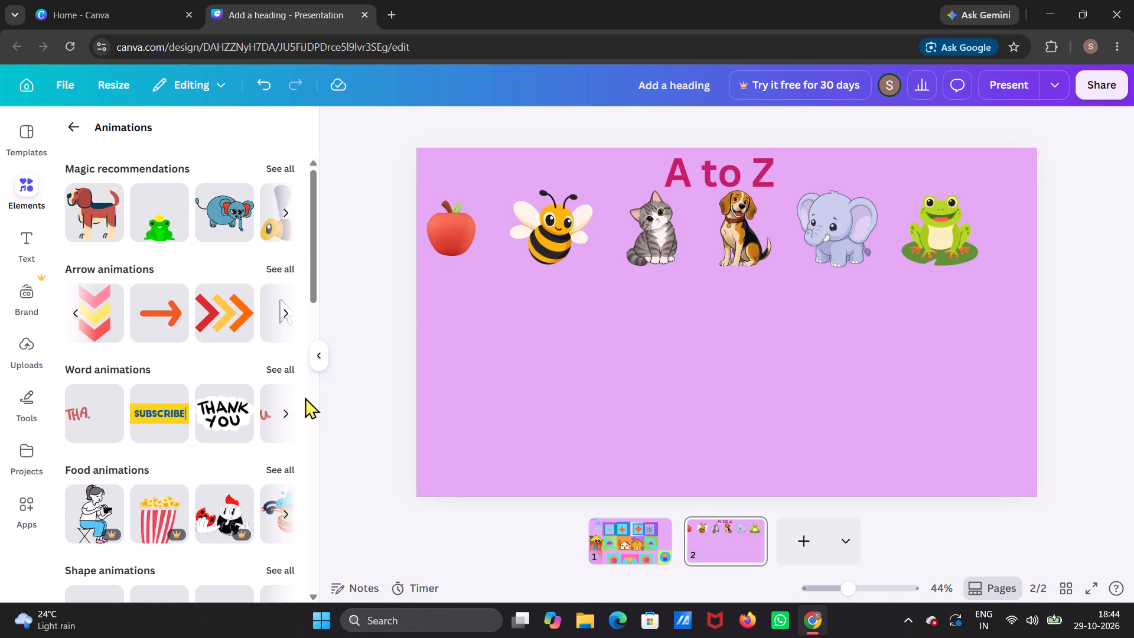
Add the animated WOW lettering from the word animations to page 2, shrink it and place it right beside the A to Z heading.
click(286, 399)
click(286, 396)
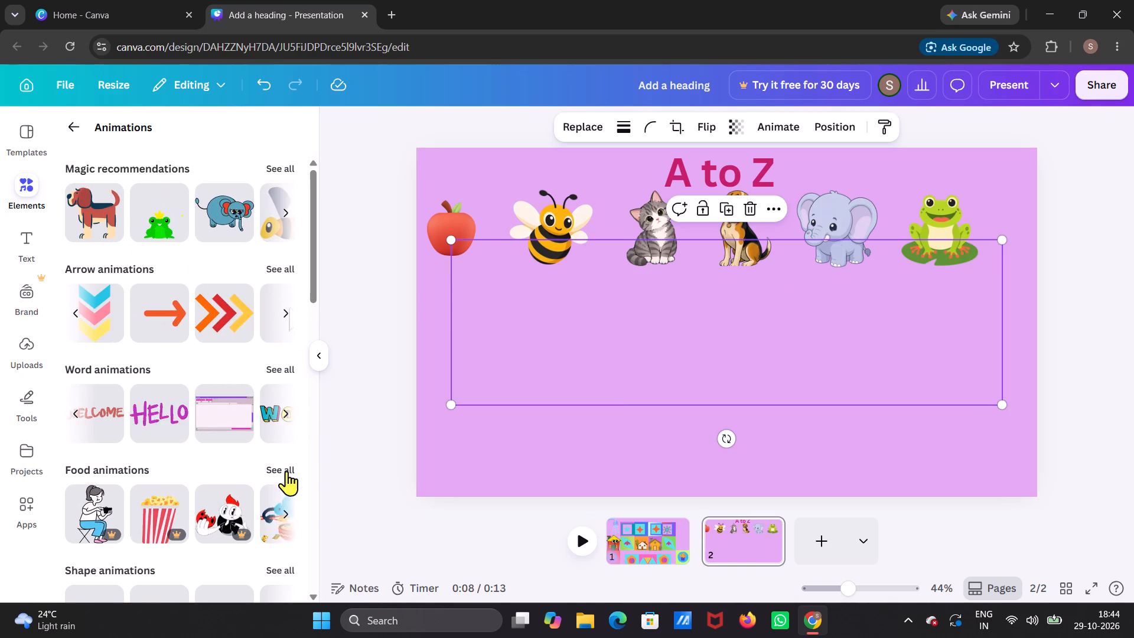
click(474, 294)
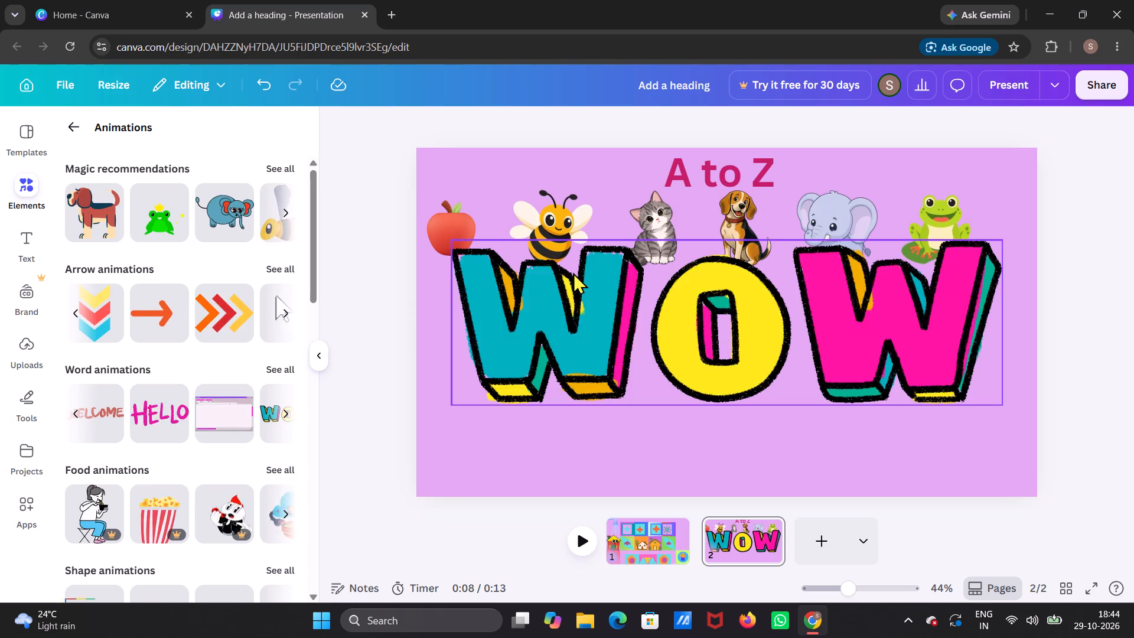
click(573, 272)
drag(448, 240, 570, 302)
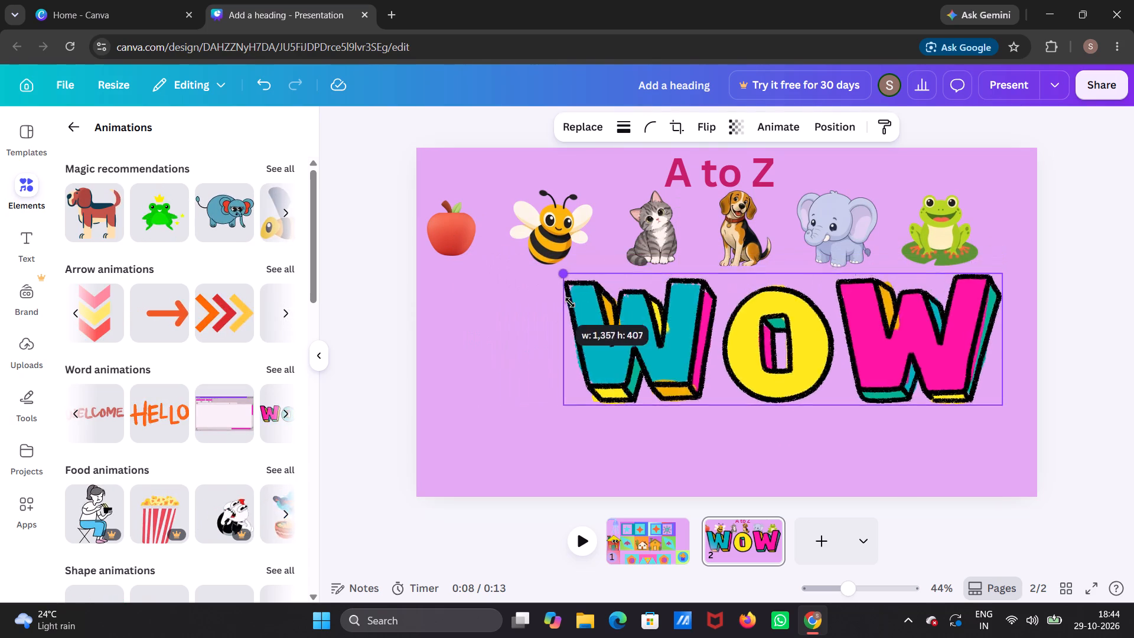
drag(570, 302, 914, 336)
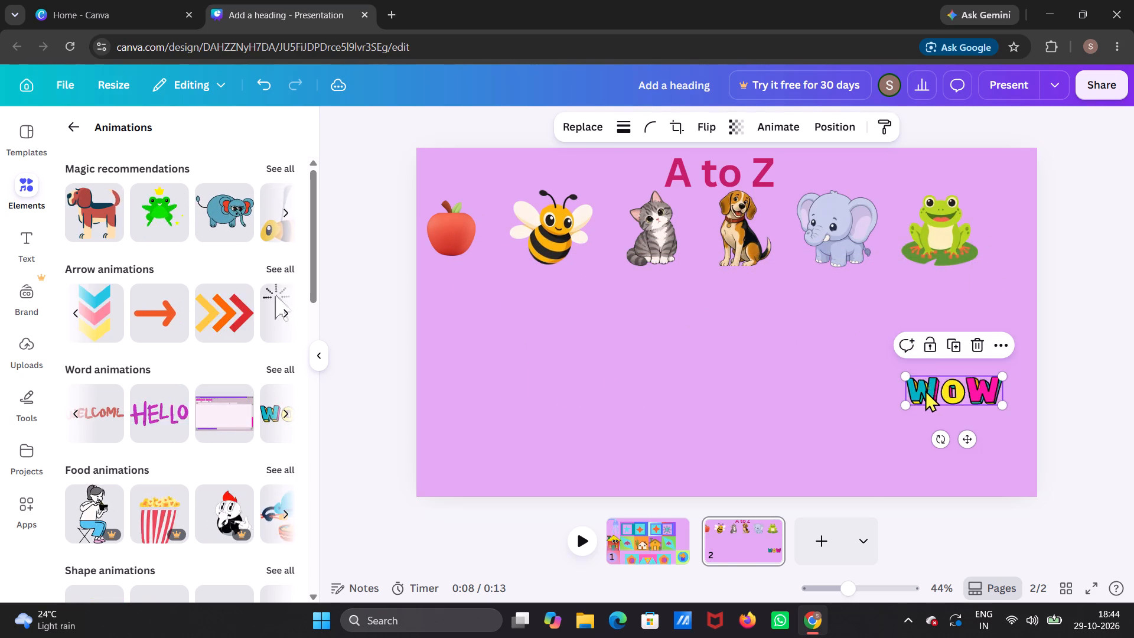
drag(928, 390, 800, 162)
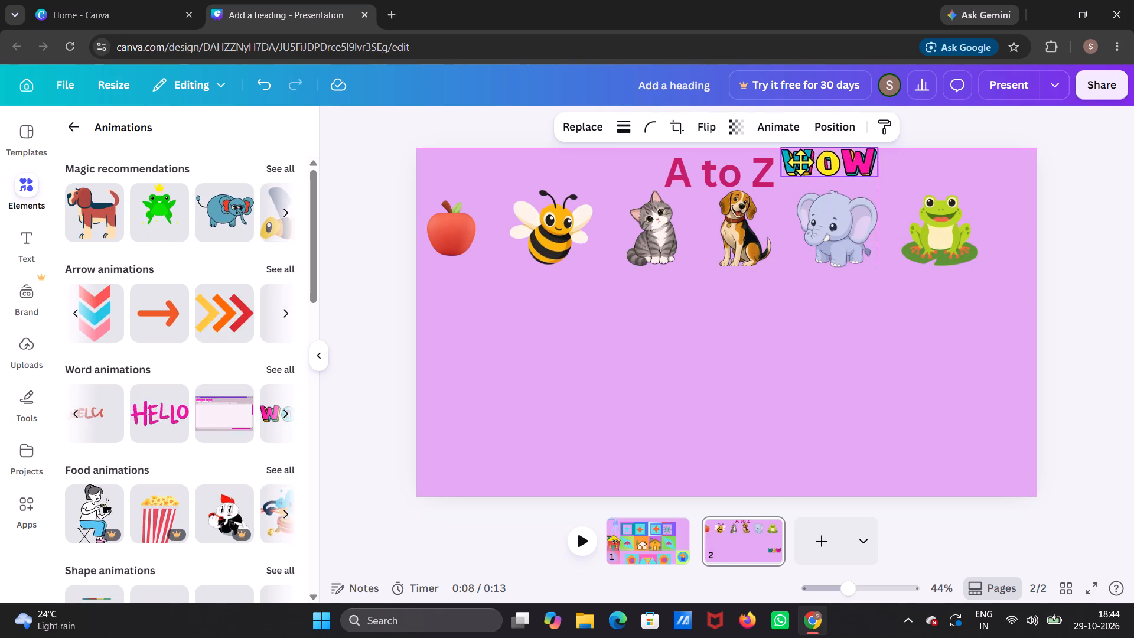
drag(800, 162, 806, 165)
click(723, 354)
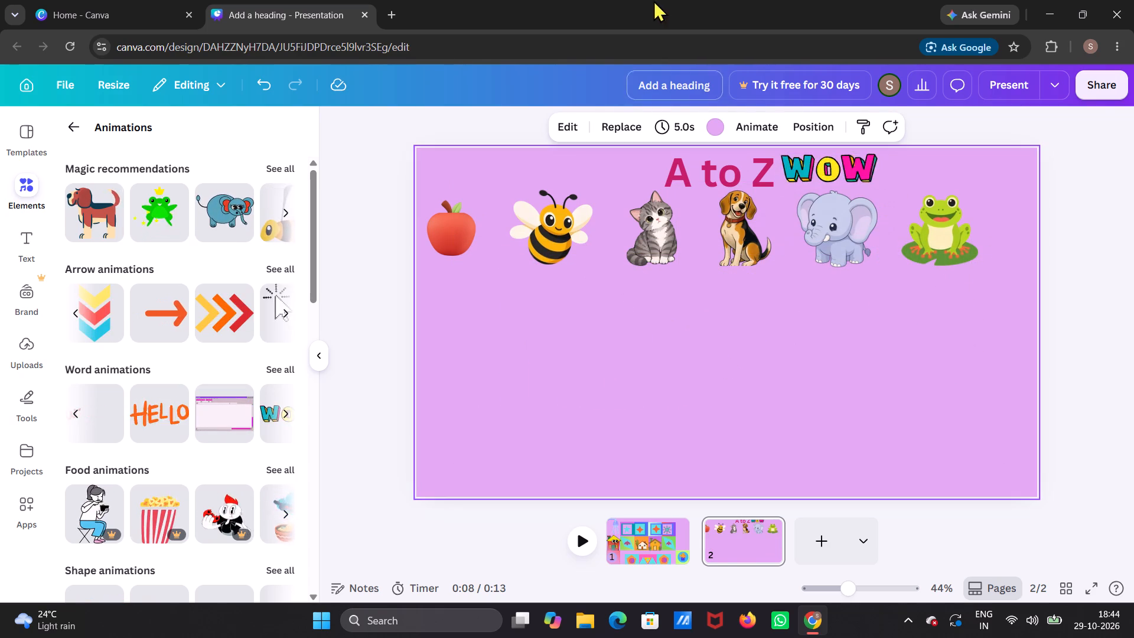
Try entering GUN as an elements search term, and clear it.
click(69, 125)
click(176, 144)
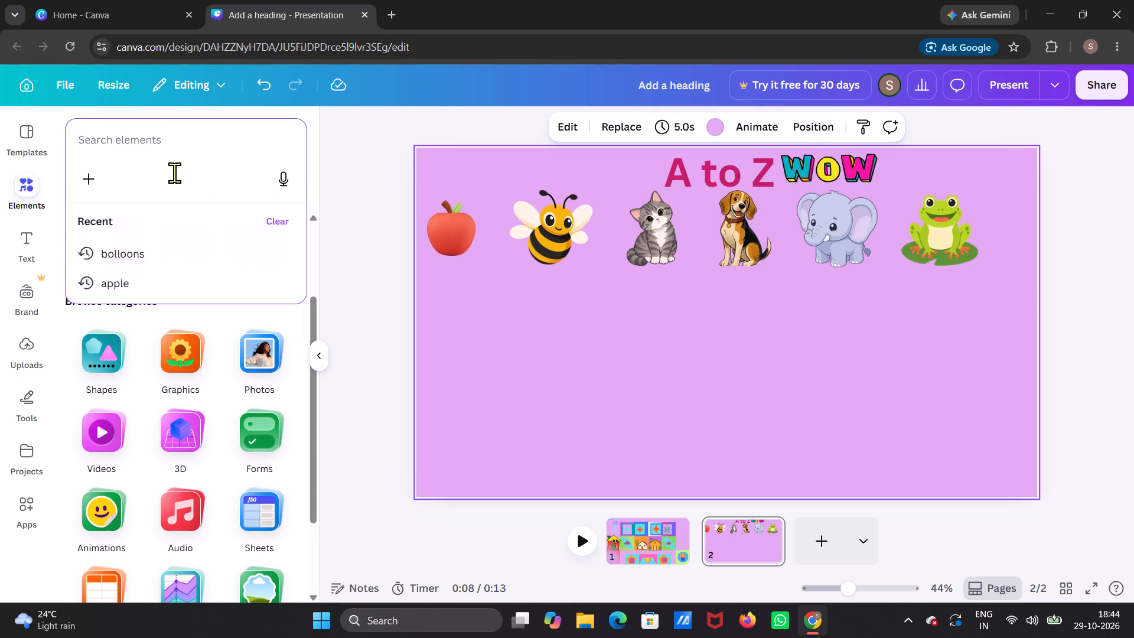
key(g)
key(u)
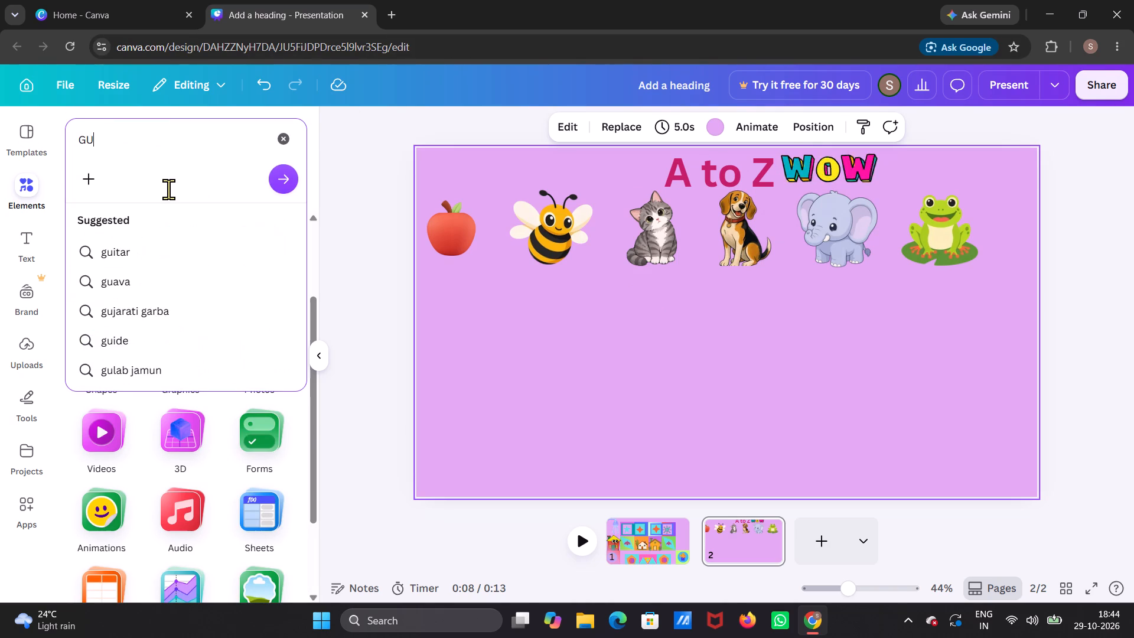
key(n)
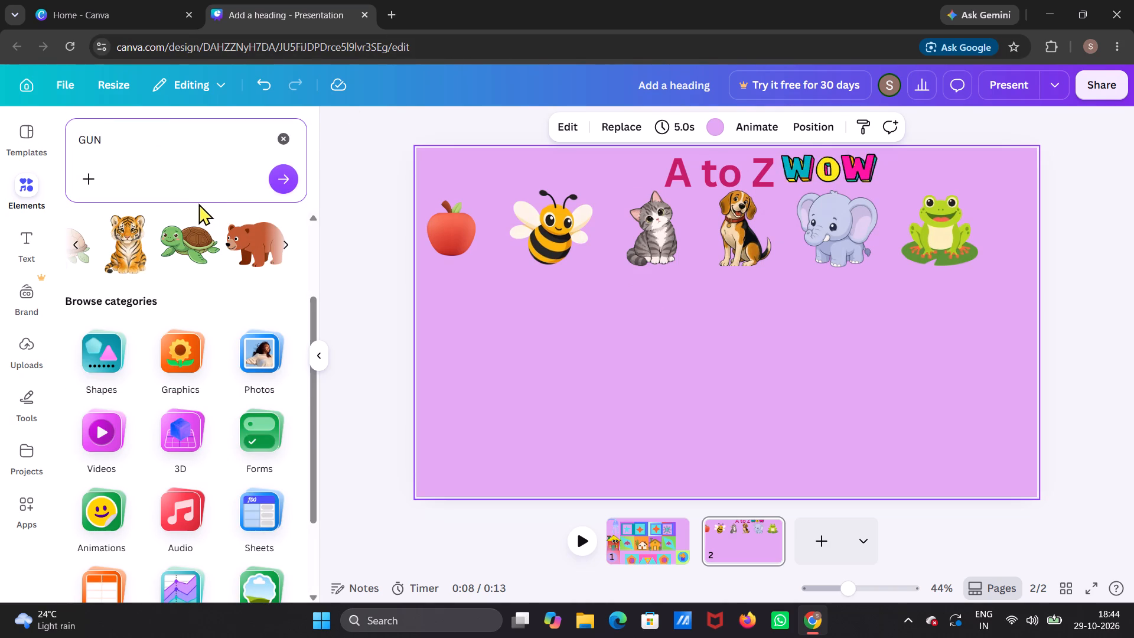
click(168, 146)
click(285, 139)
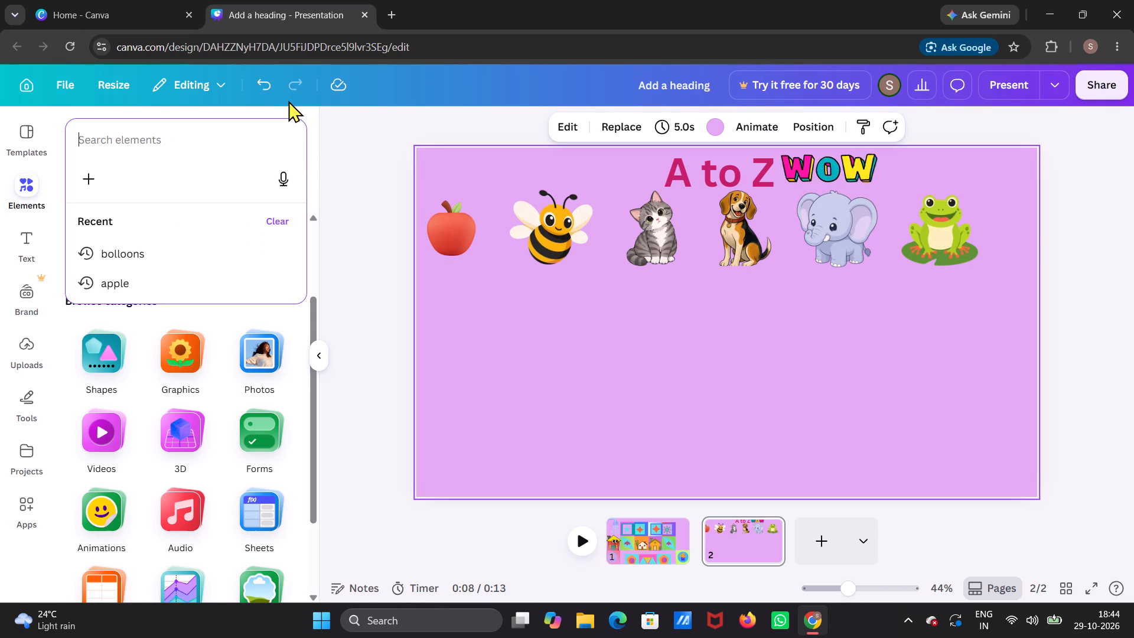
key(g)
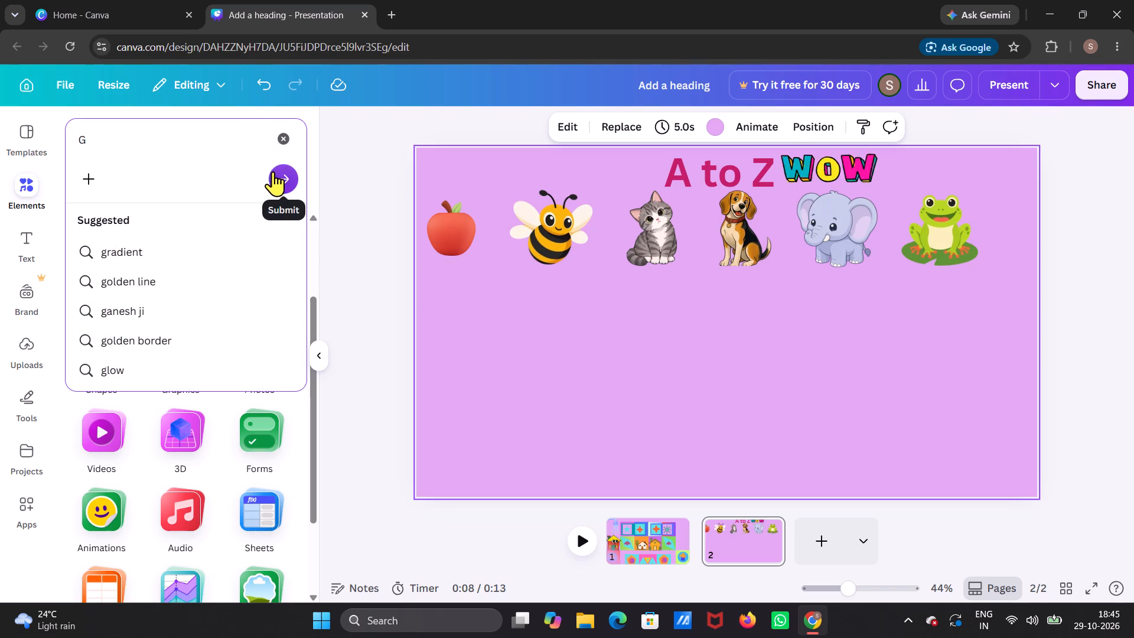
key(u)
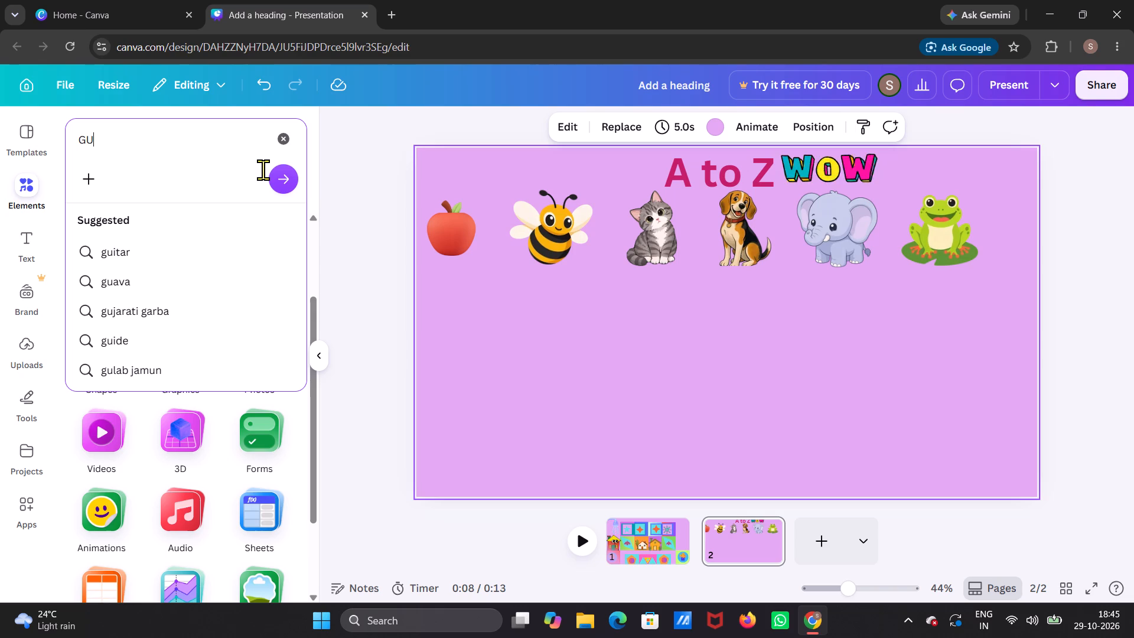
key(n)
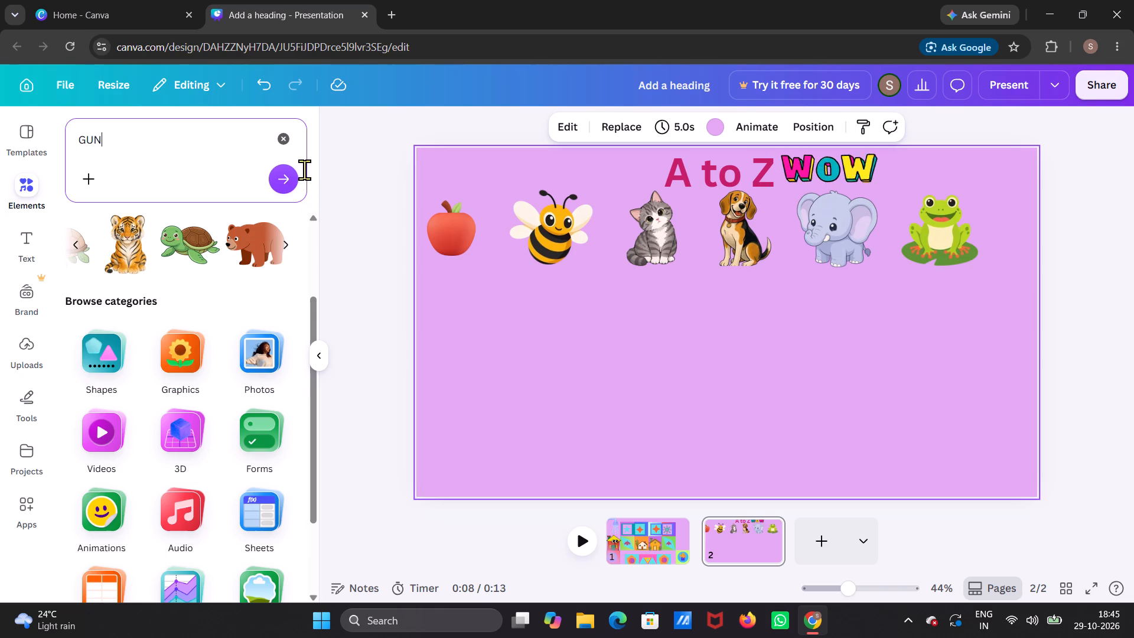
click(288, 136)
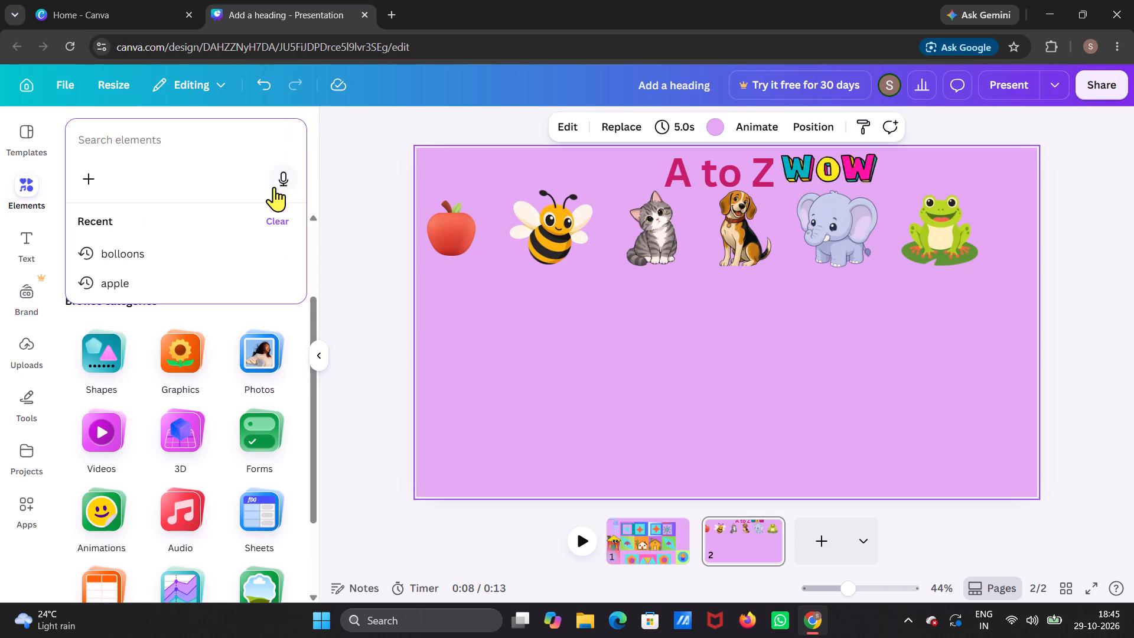
Find the black pistol in the Featured collection of the Graphics category and add it to page 2.
click(37, 133)
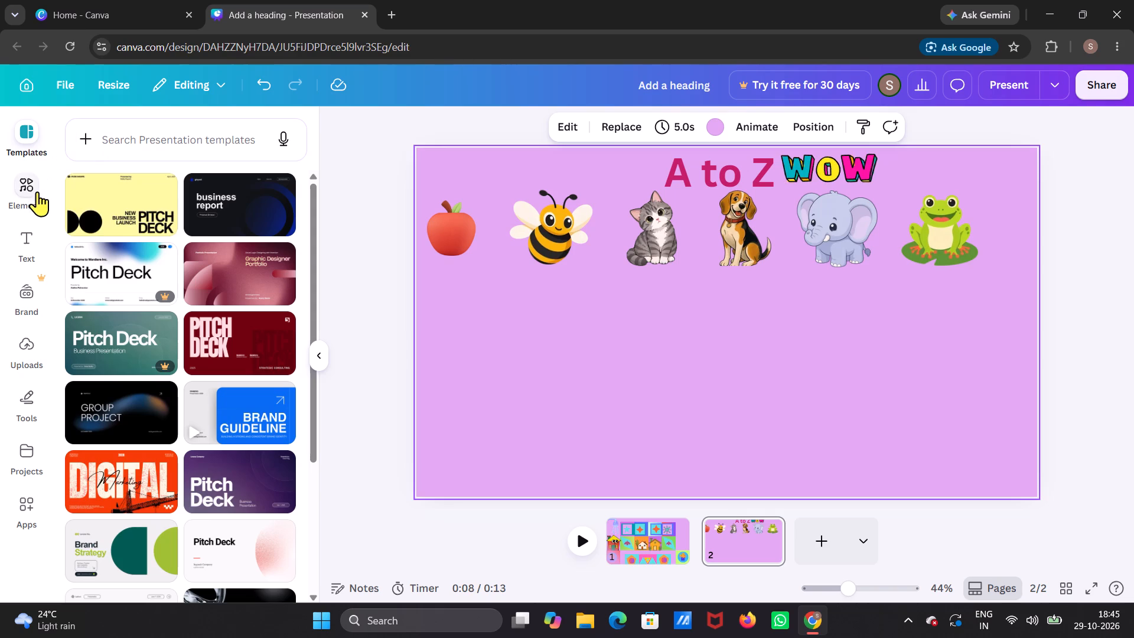
click(34, 181)
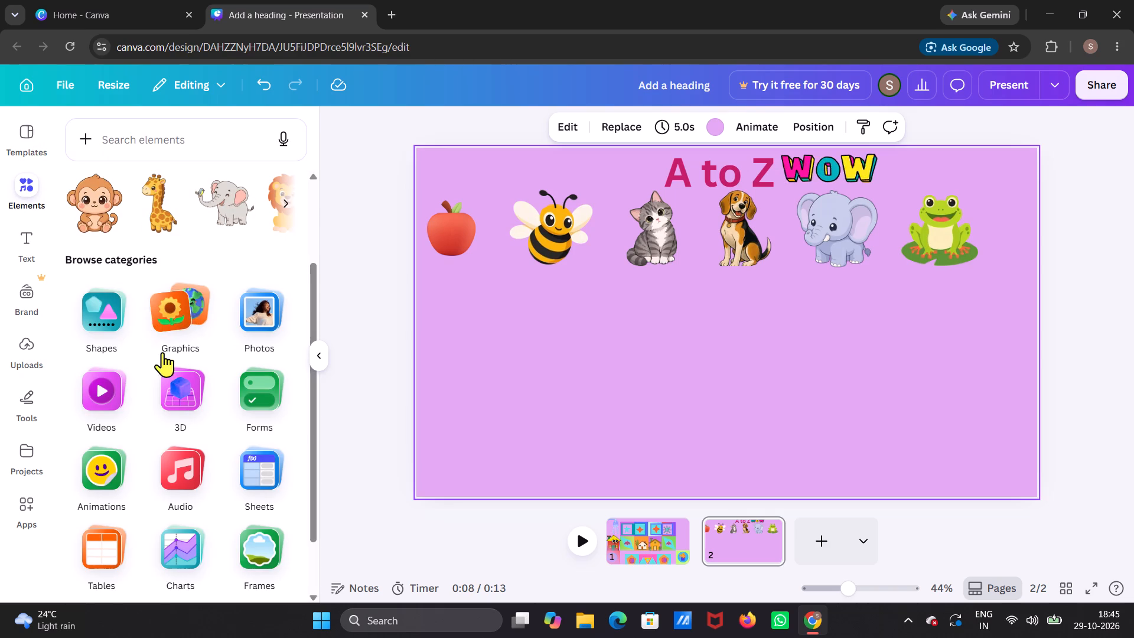
click(173, 340)
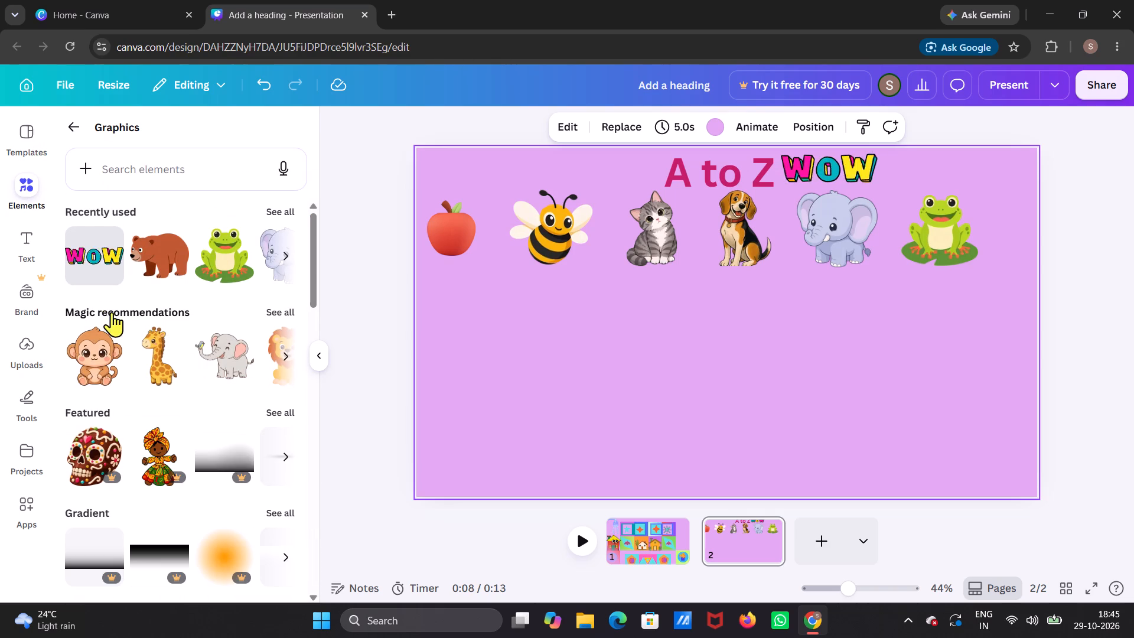
click(283, 454)
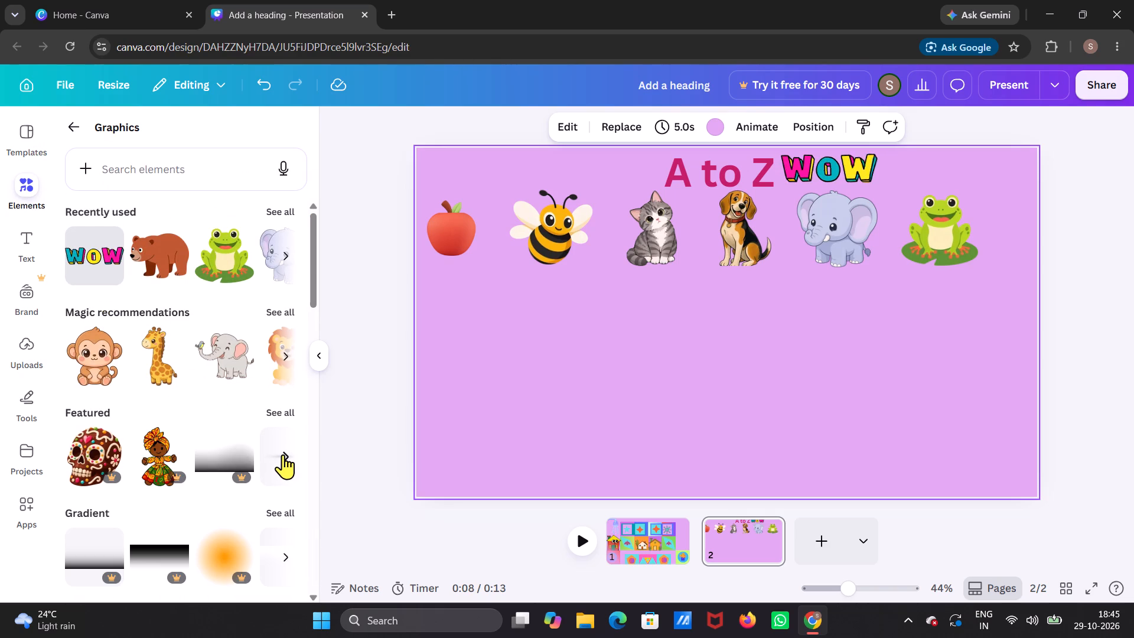
click(282, 454)
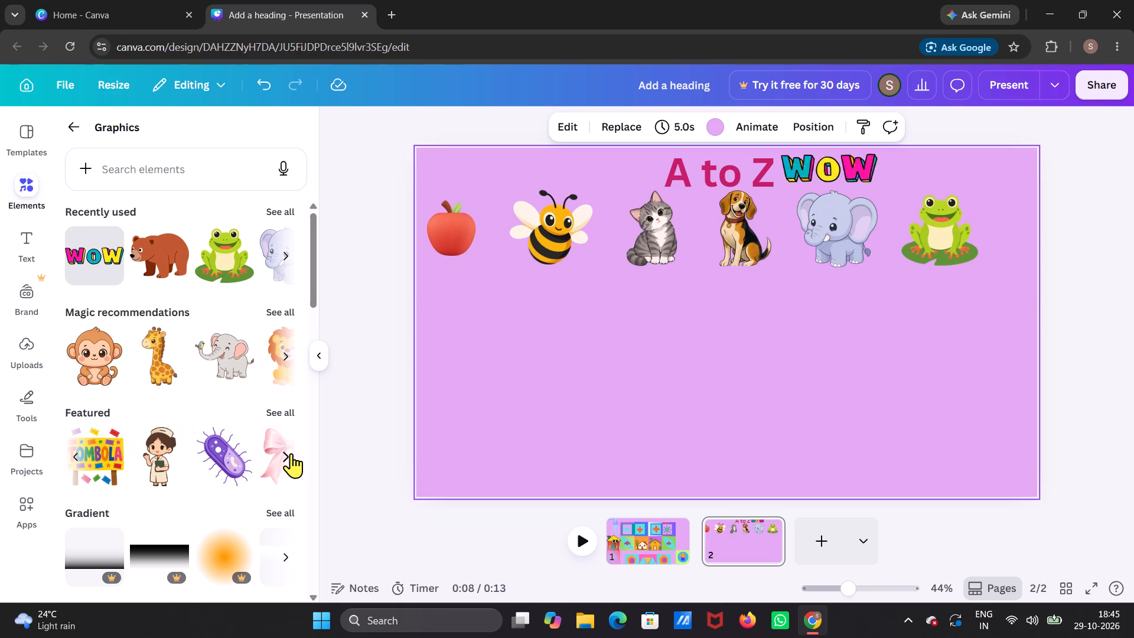
click(286, 409)
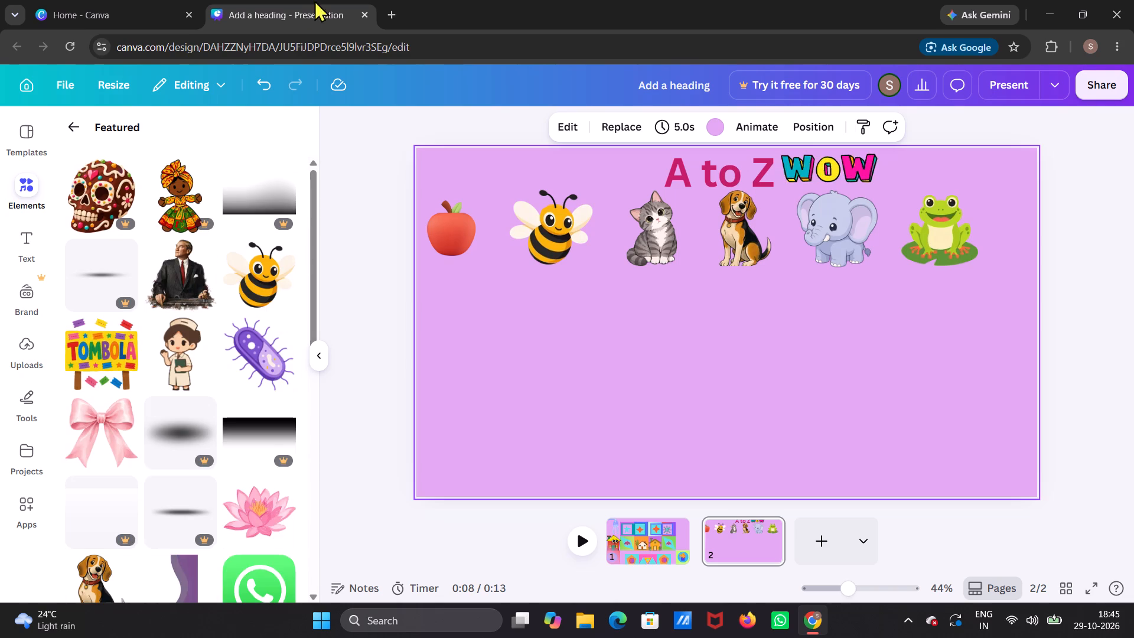
scroll(244, 252, down, 4)
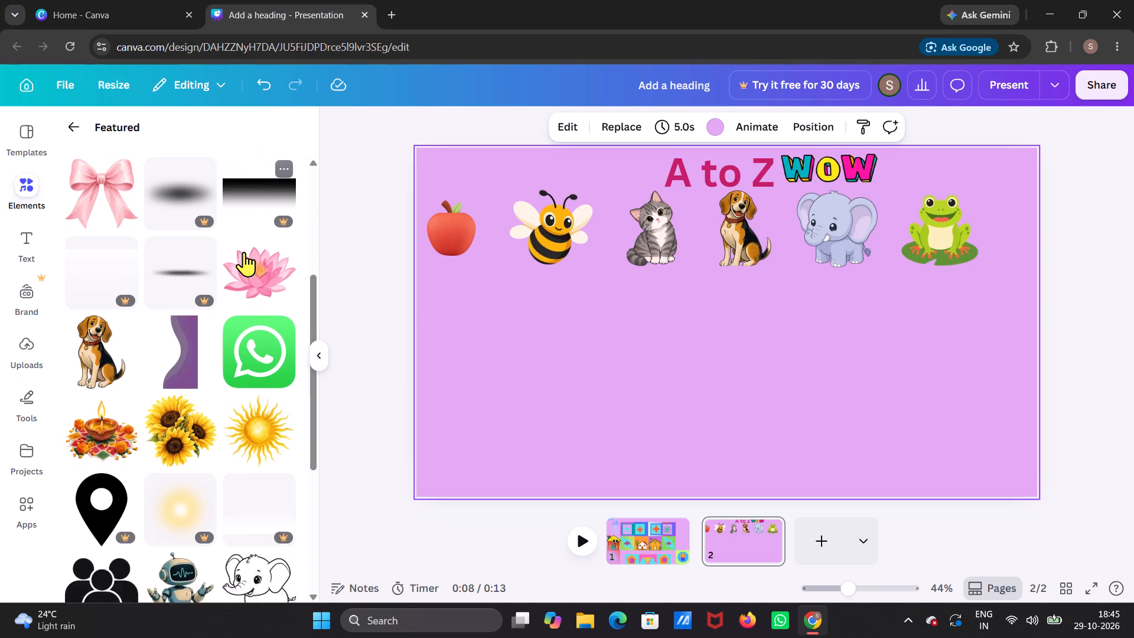
scroll(244, 252, down, 4)
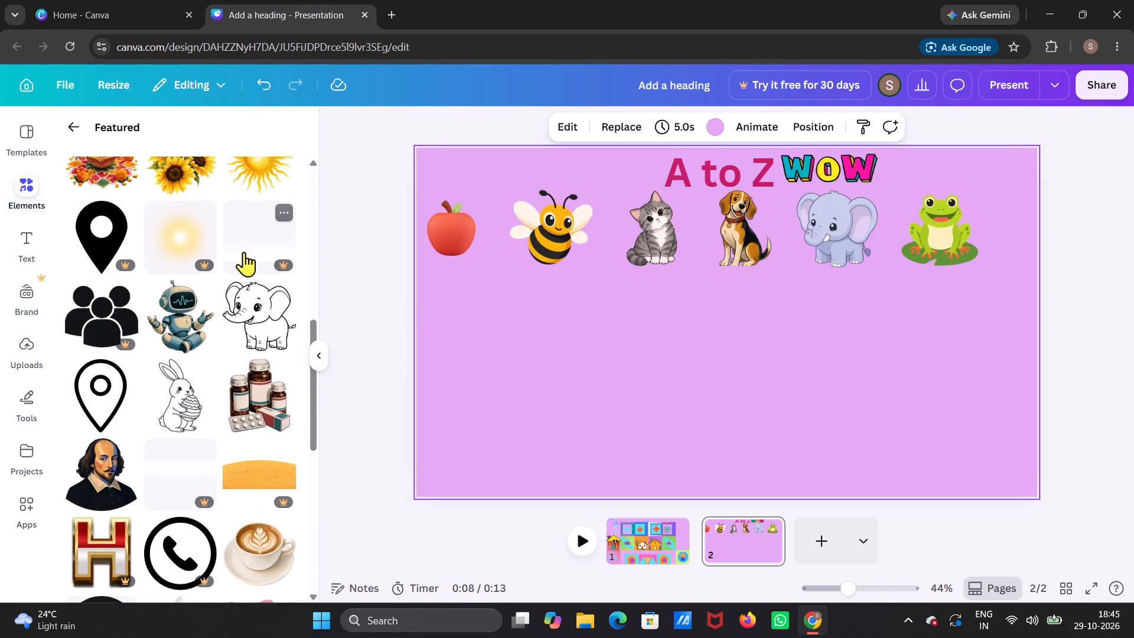
scroll(244, 252, down, 1)
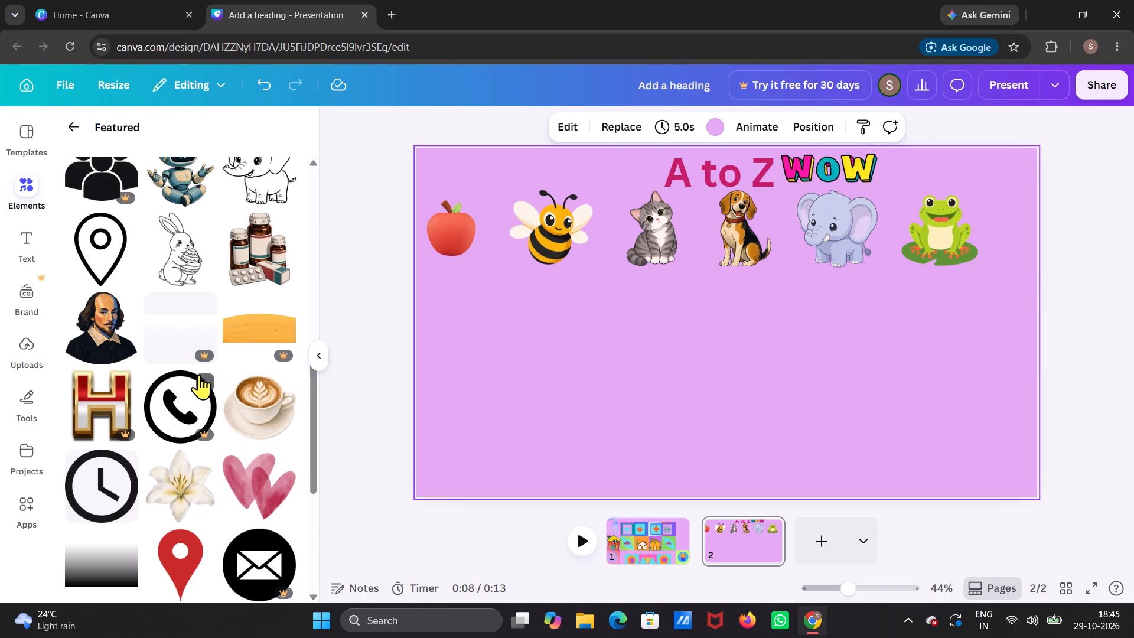
scroll(197, 368, down, 5)
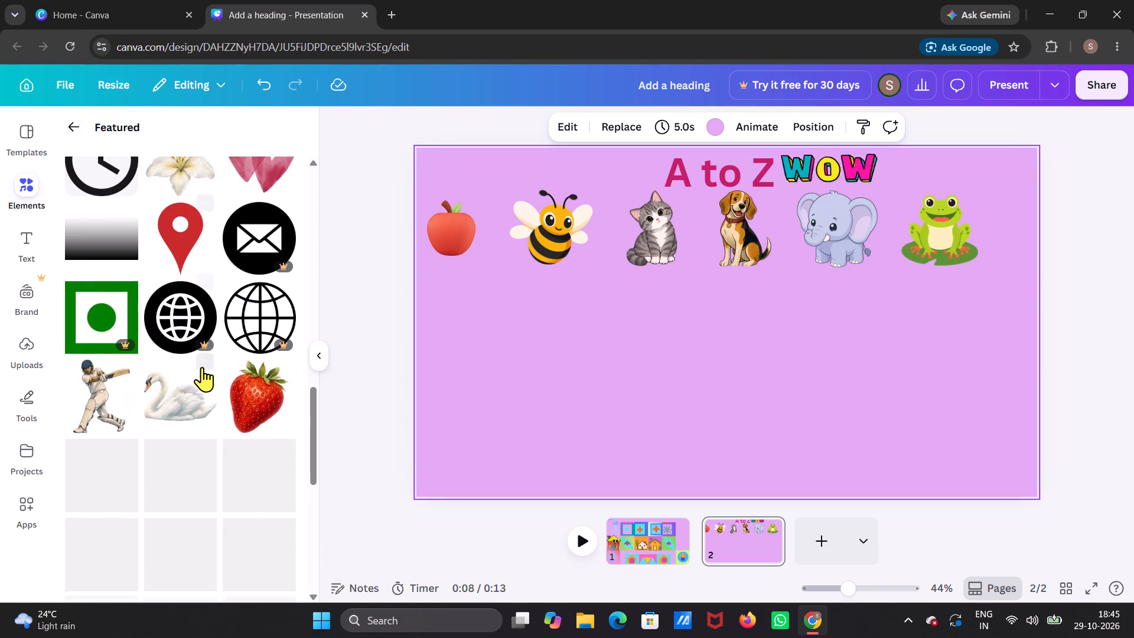
scroll(205, 365, down, 2)
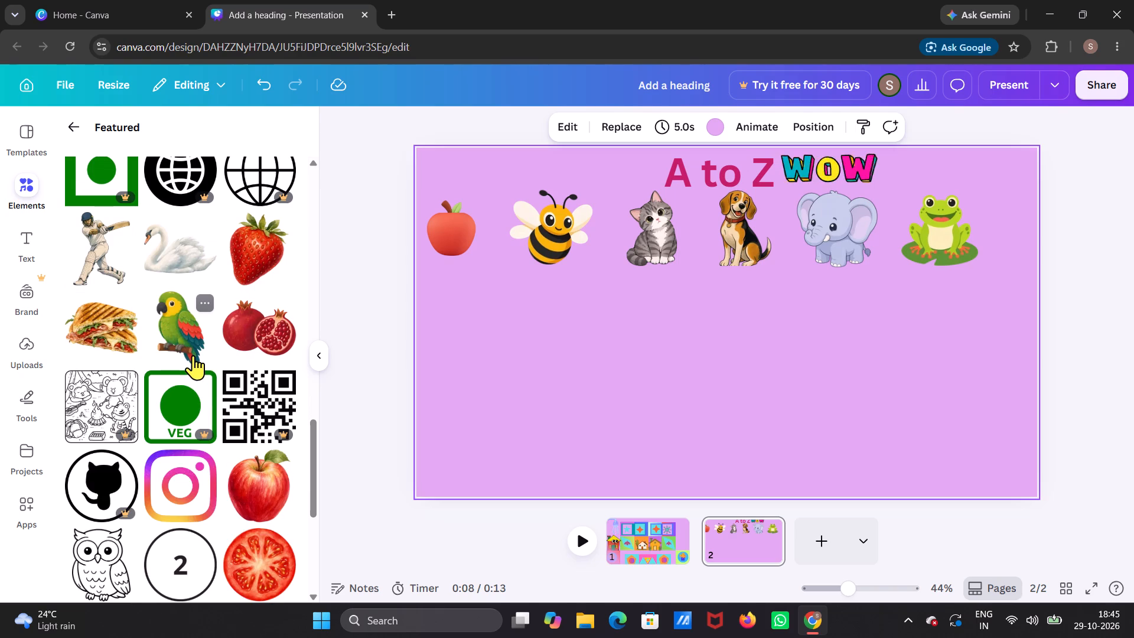
scroll(193, 354, down, 3)
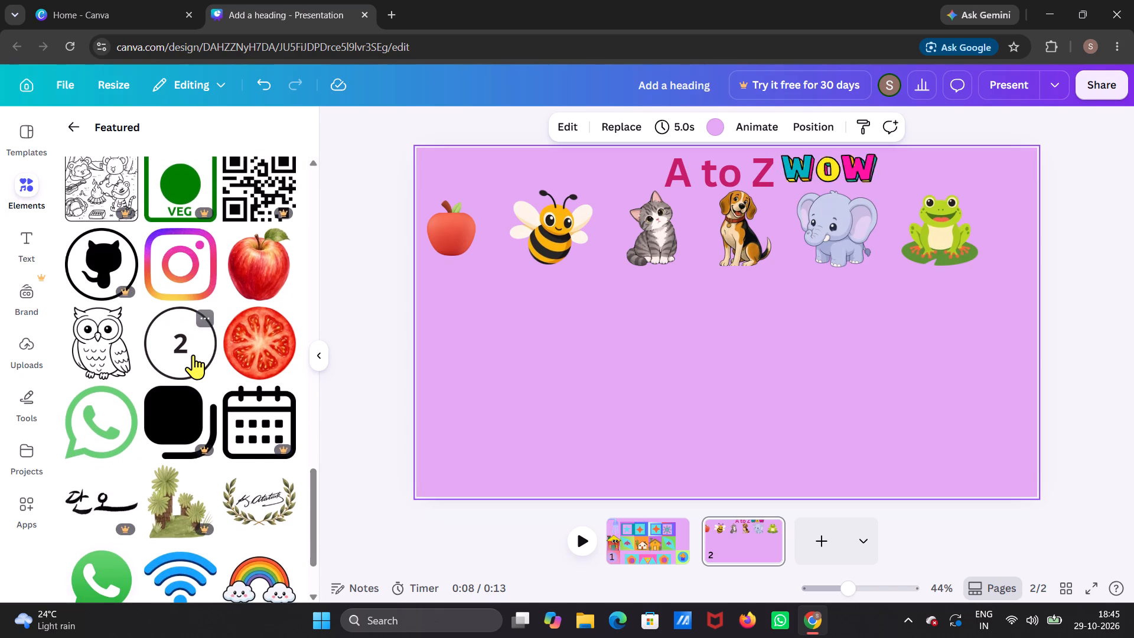
scroll(193, 354, down, 4)
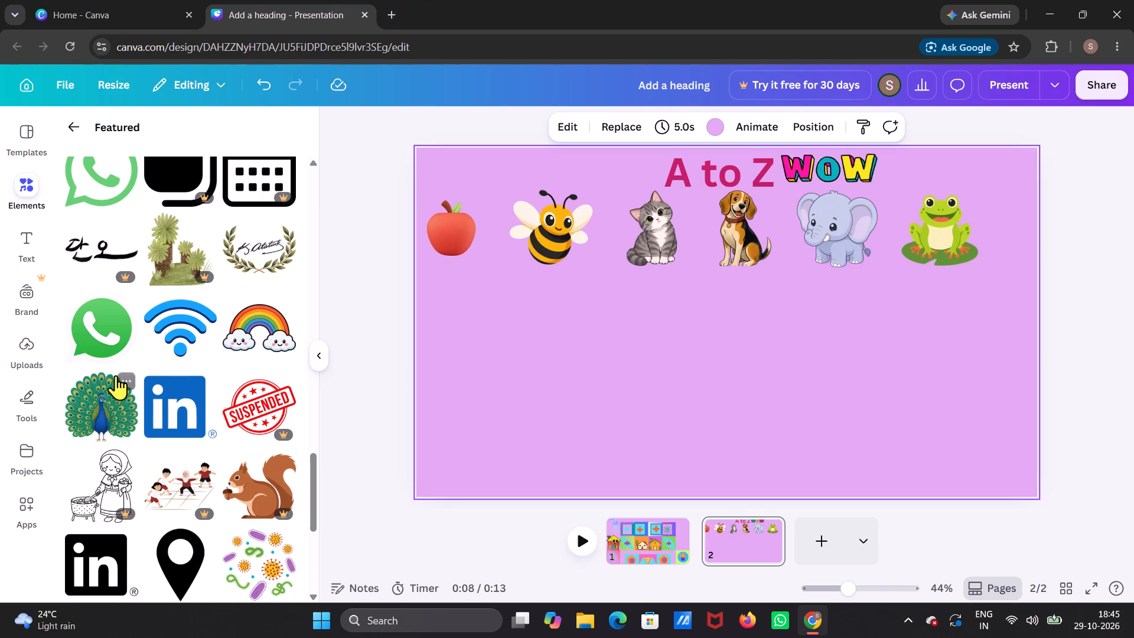
scroll(195, 297, down, 2)
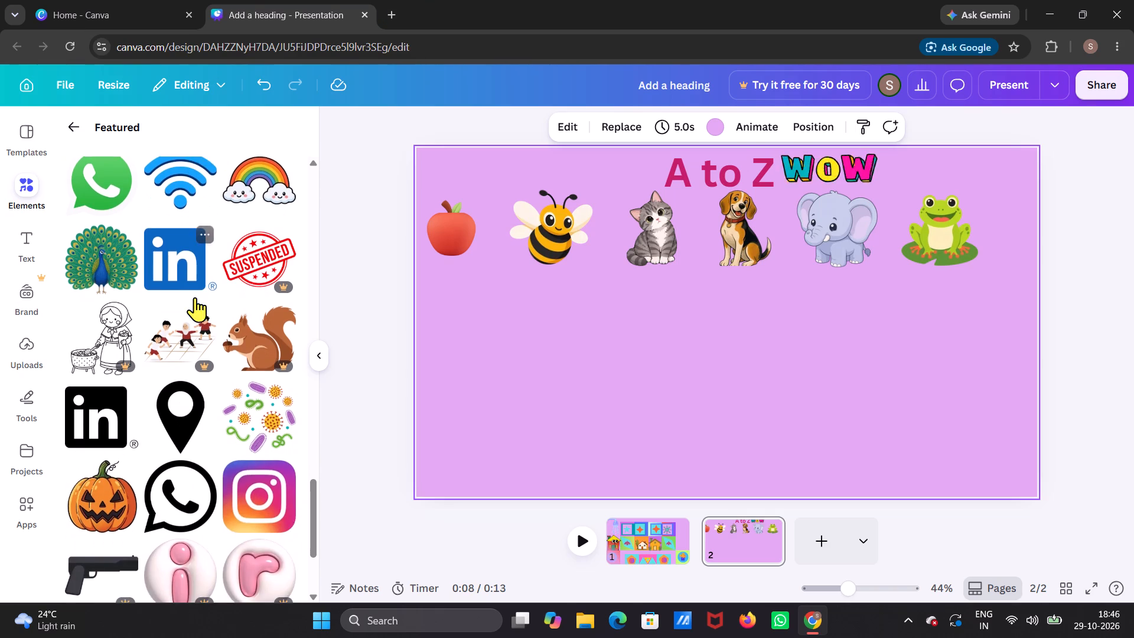
scroll(195, 297, down, 2)
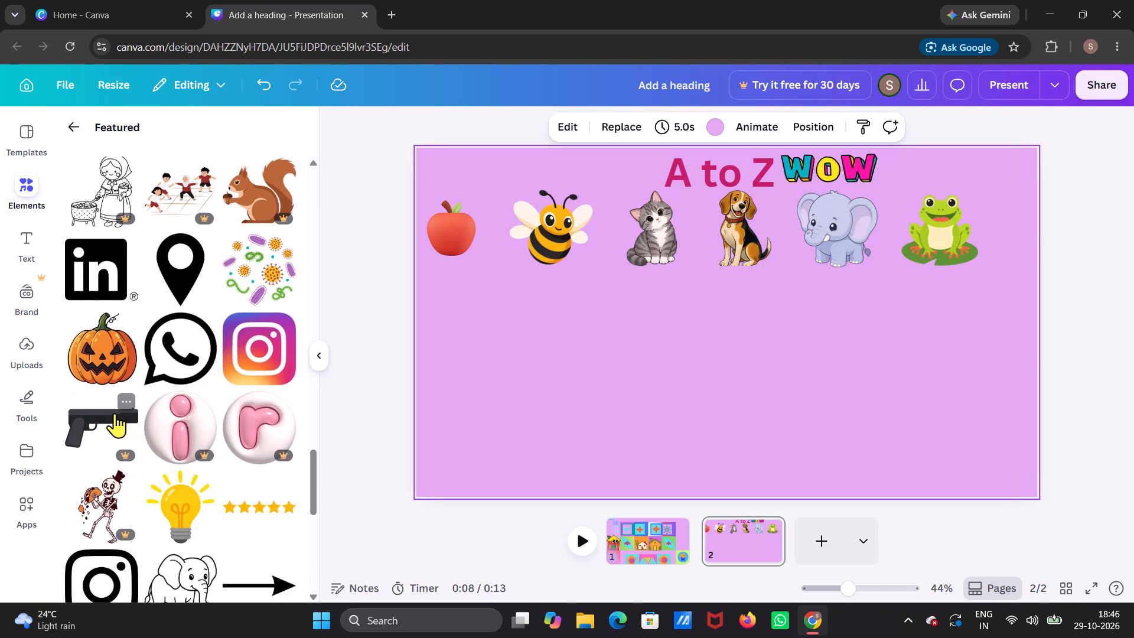
click(114, 413)
click(677, 337)
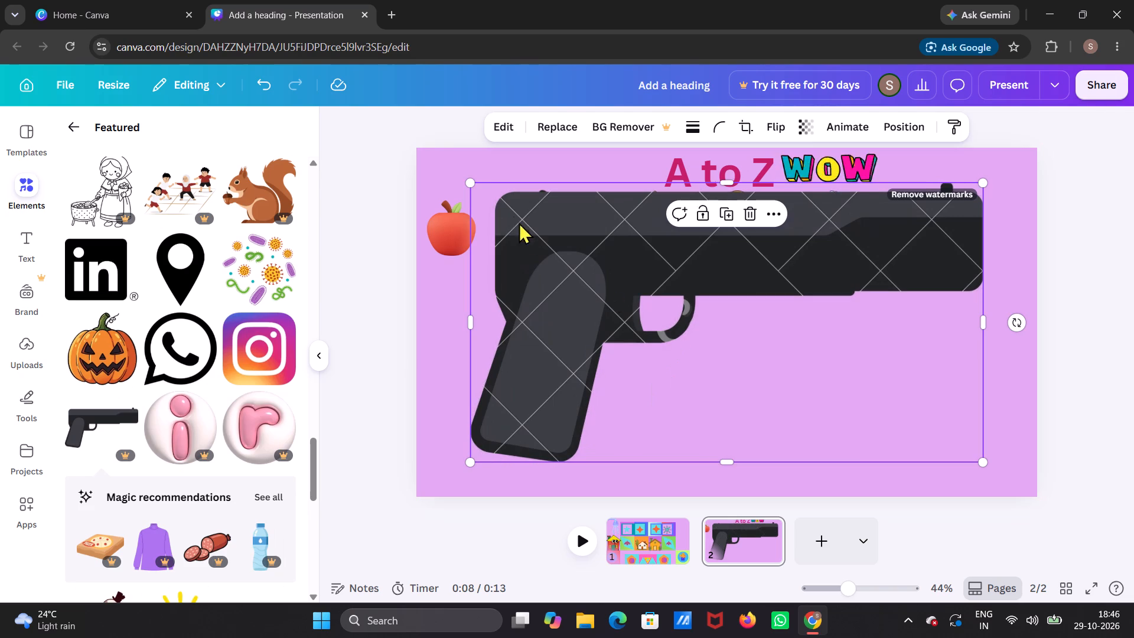
click(527, 246)
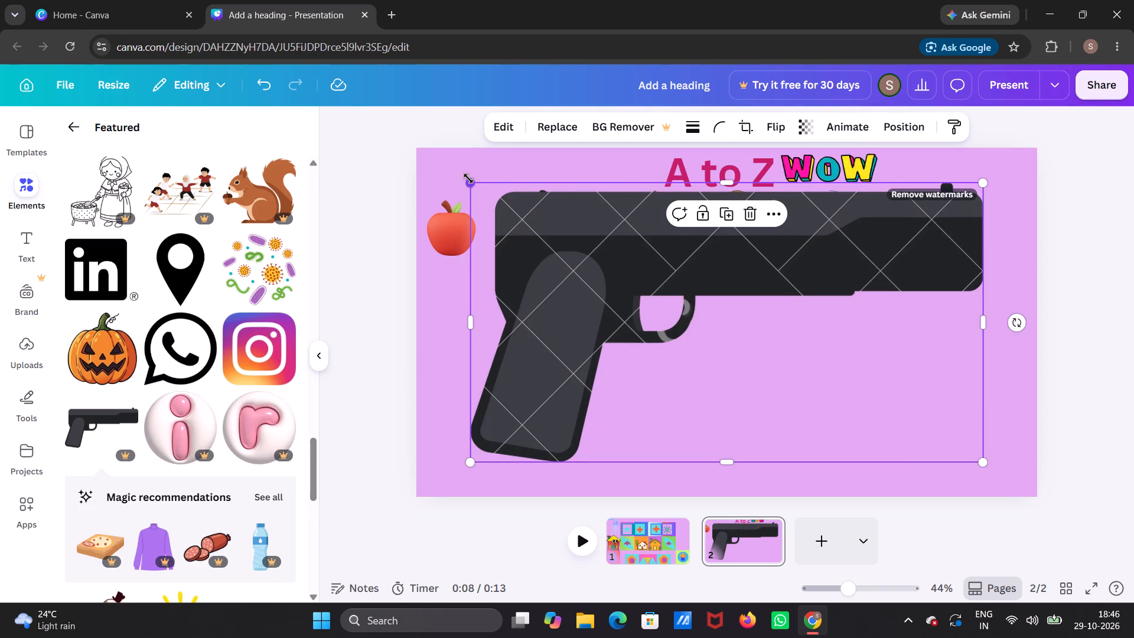
Shrink the pistol to about the size of the other alphabet pictures and place it below the apple, starting a second row.
drag(468, 178, 785, 382)
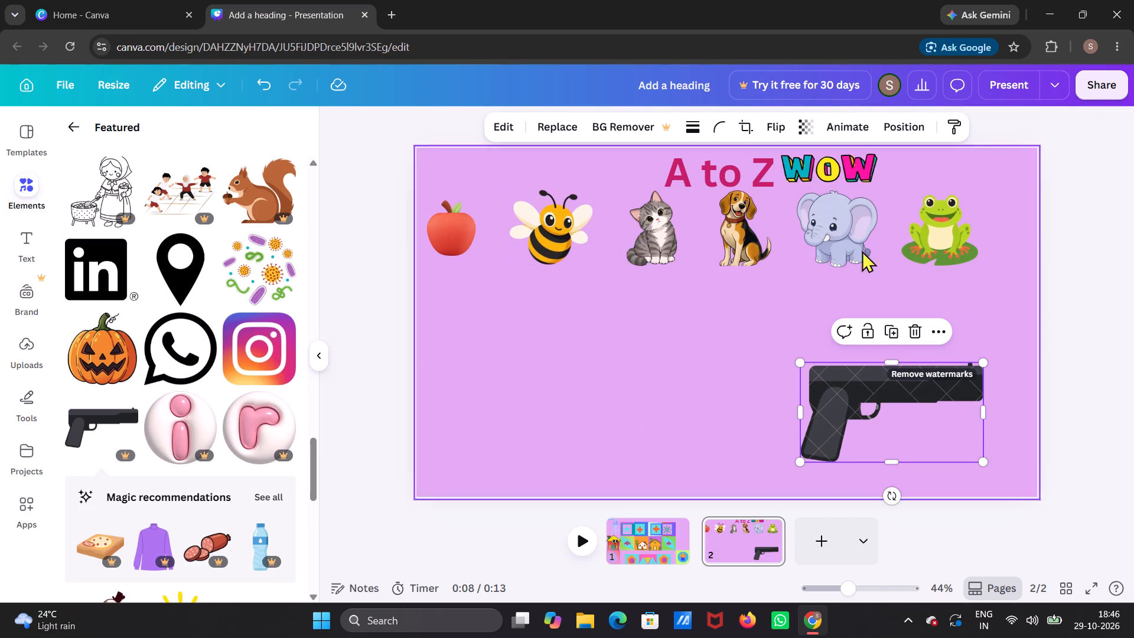
click(895, 431)
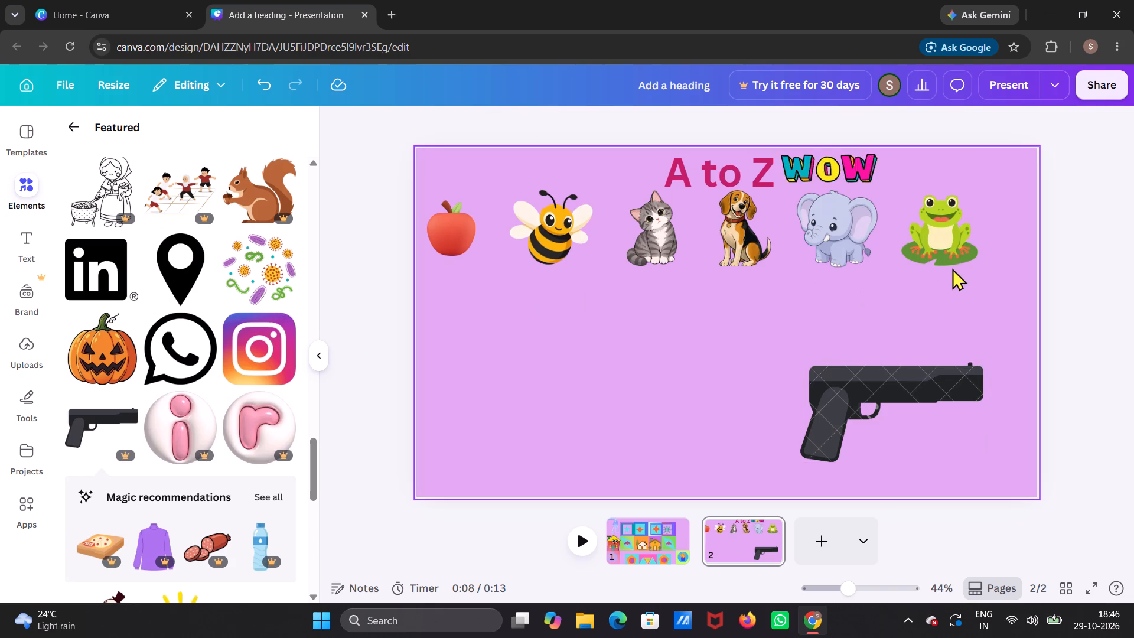
click(877, 409)
drag(800, 364, 801, 364)
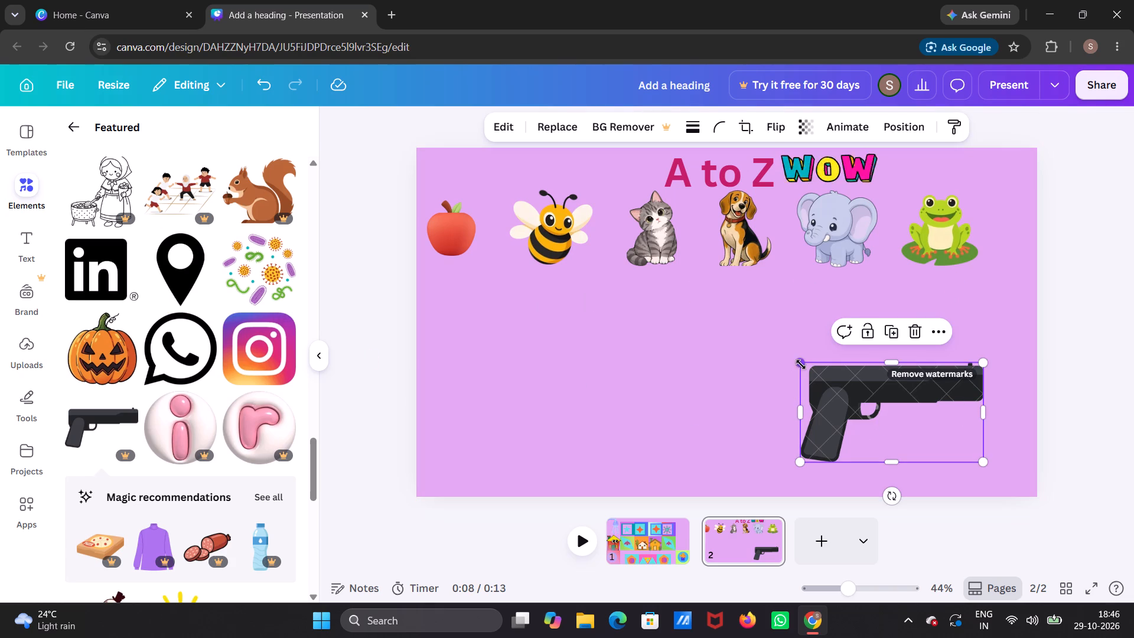
drag(801, 364, 913, 398)
drag(917, 449, 833, 425)
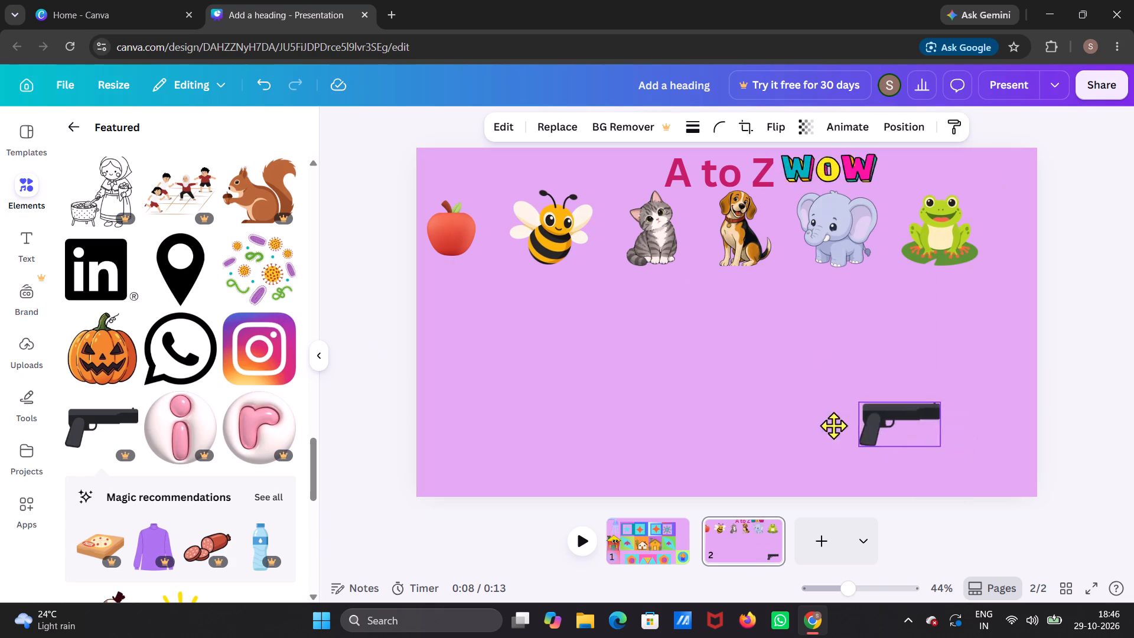
drag(833, 425, 457, 301)
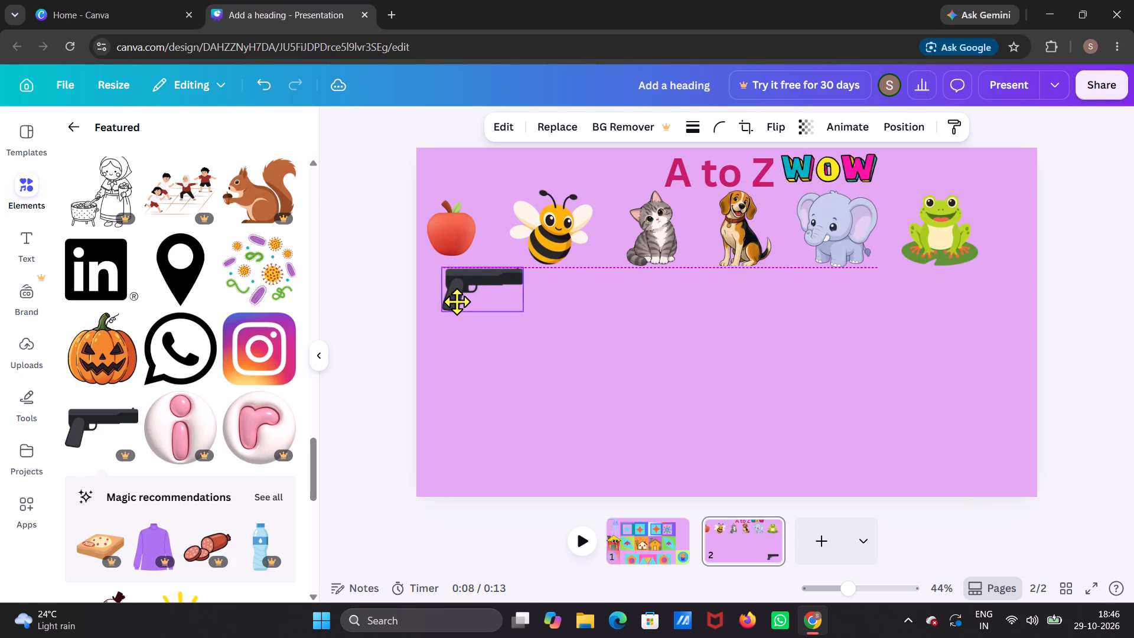
drag(457, 301, 451, 305)
Crop the end of the pistol's barrel so the picture is narrower.
drag(517, 298, 518, 296)
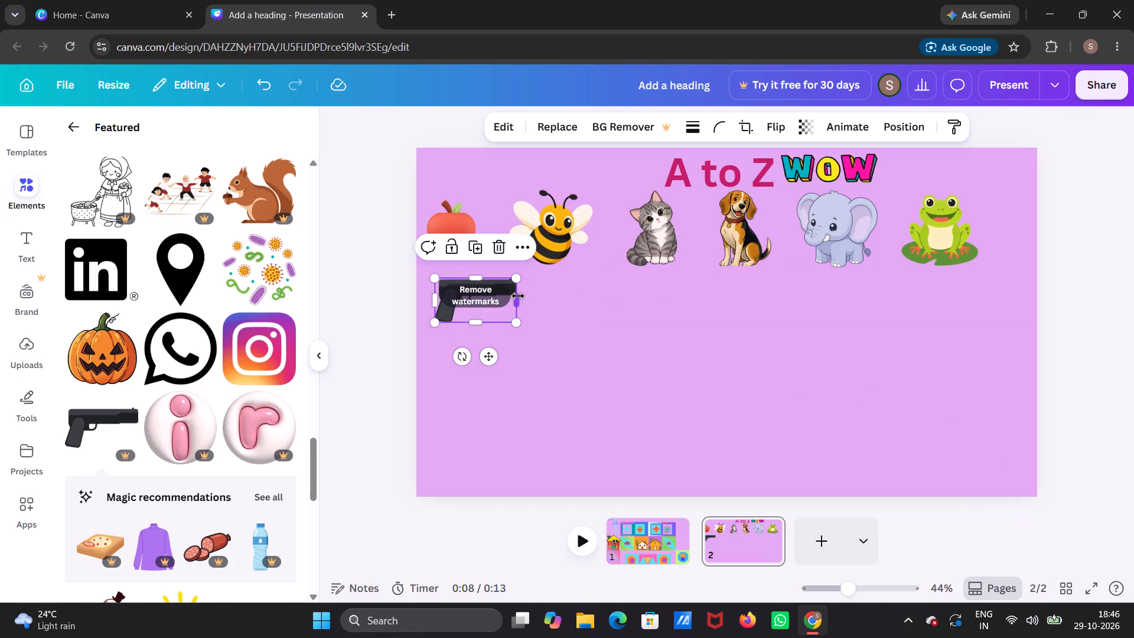
drag(518, 296, 494, 294)
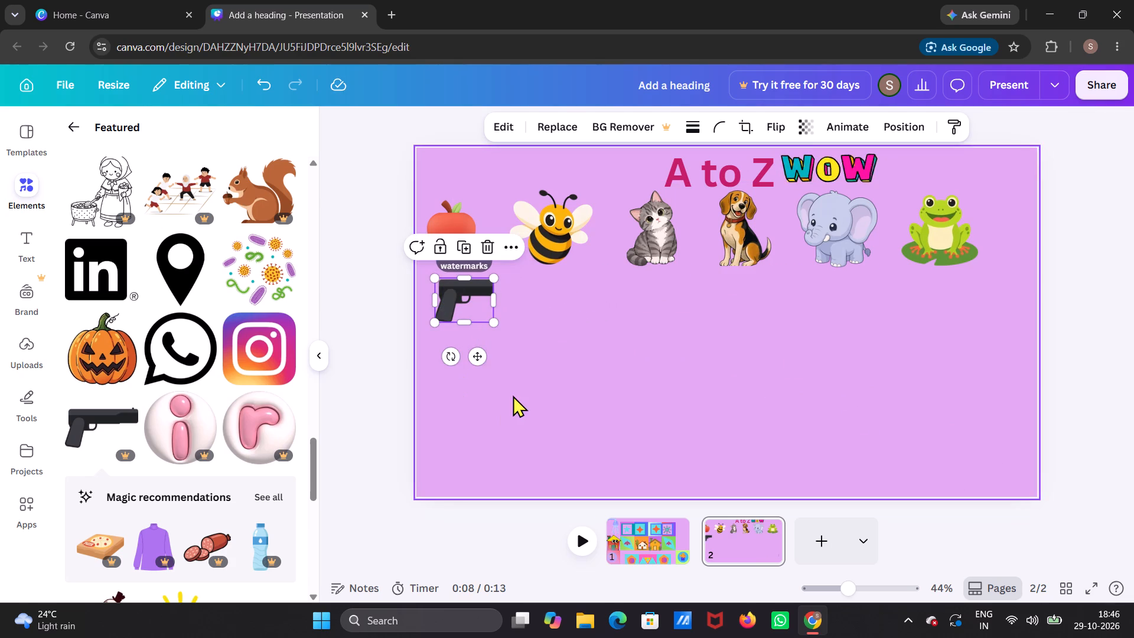
click(513, 395)
Look through the rest of the Featured graphics collection for the next alphabet picture to follow the pistol.
scroll(200, 250, down, 2)
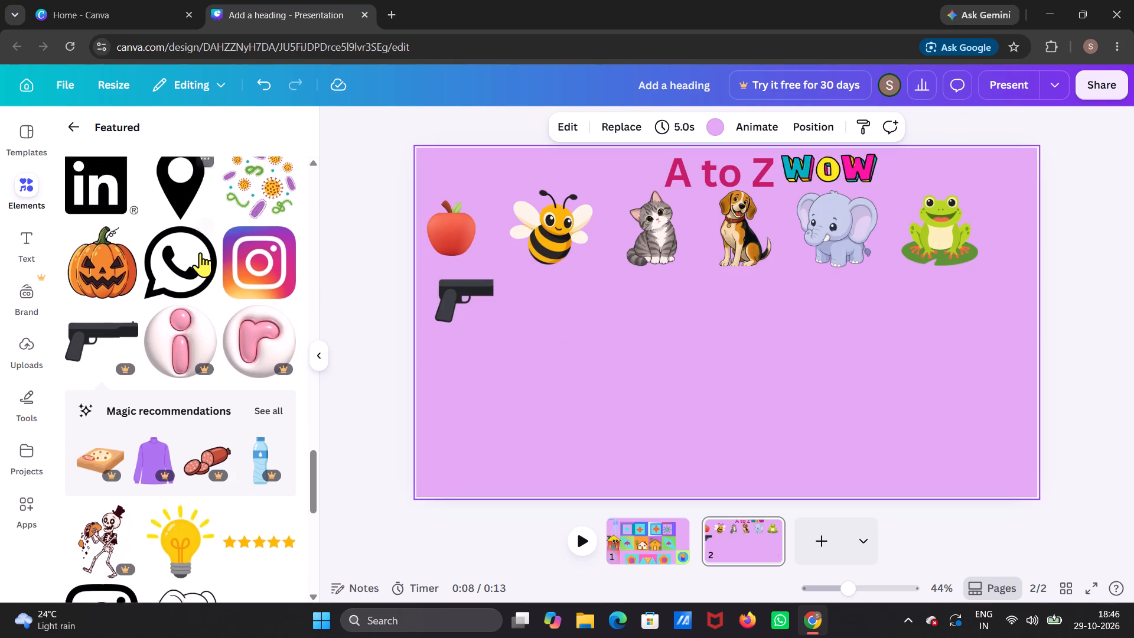
scroll(203, 248, down, 7)
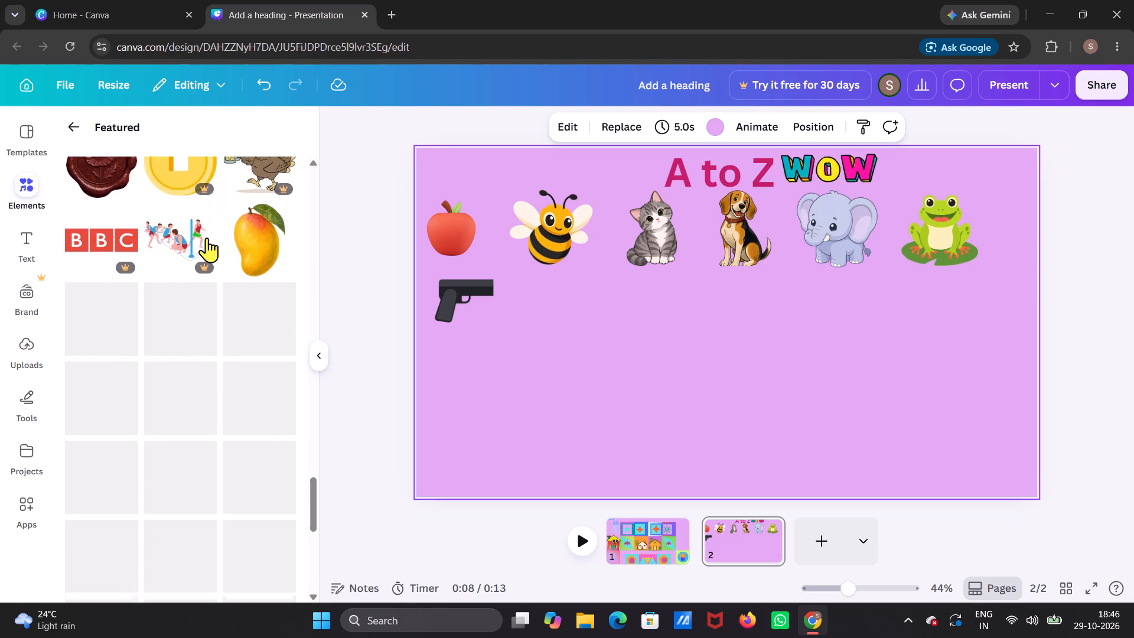
scroll(209, 235, down, 3)
scroll(209, 232, up, 4)
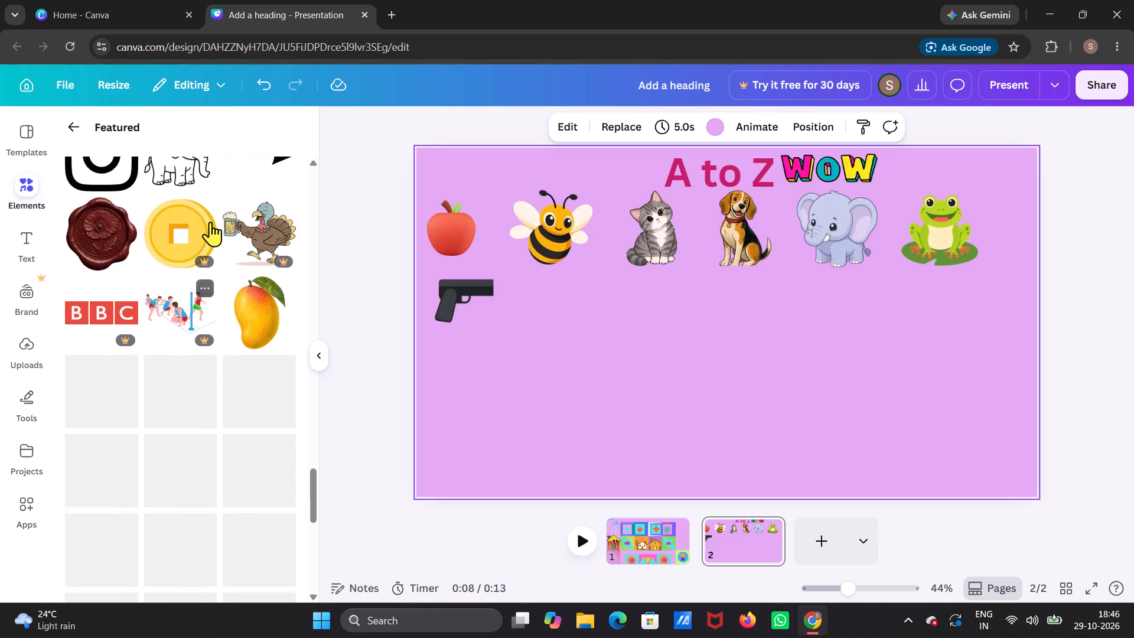
scroll(210, 220, down, 2)
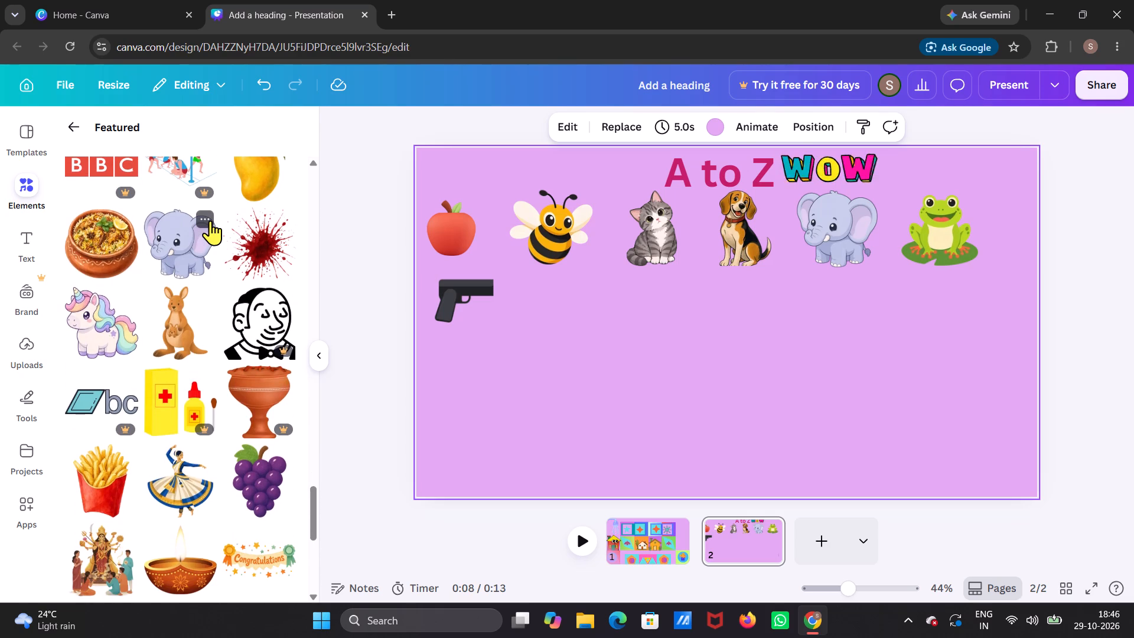
scroll(210, 220, down, 3)
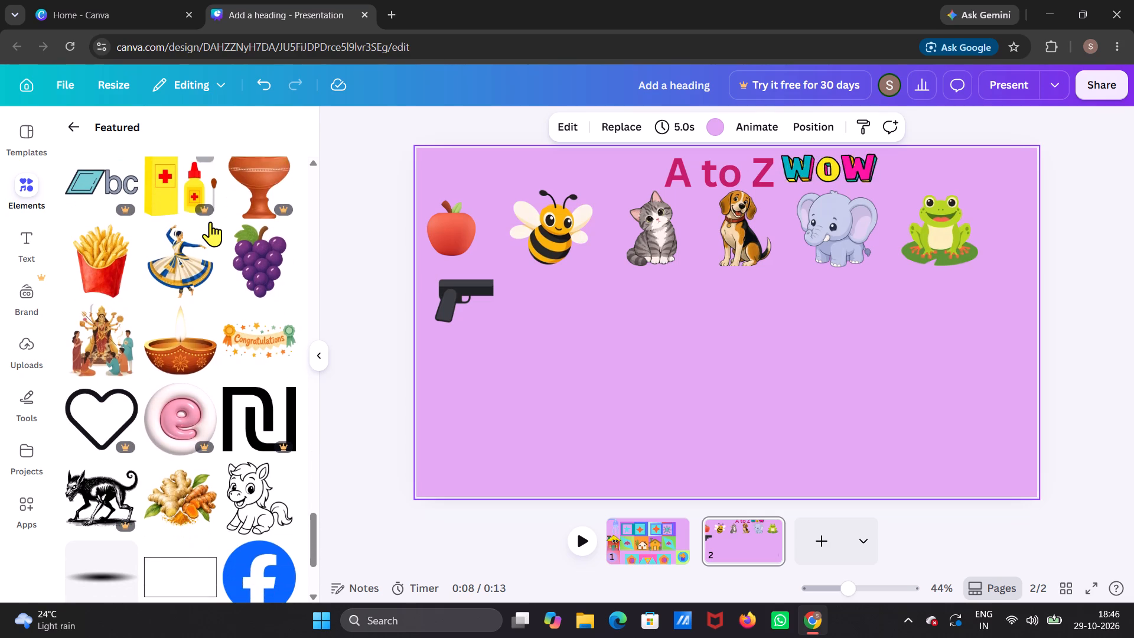
scroll(210, 222, down, 2)
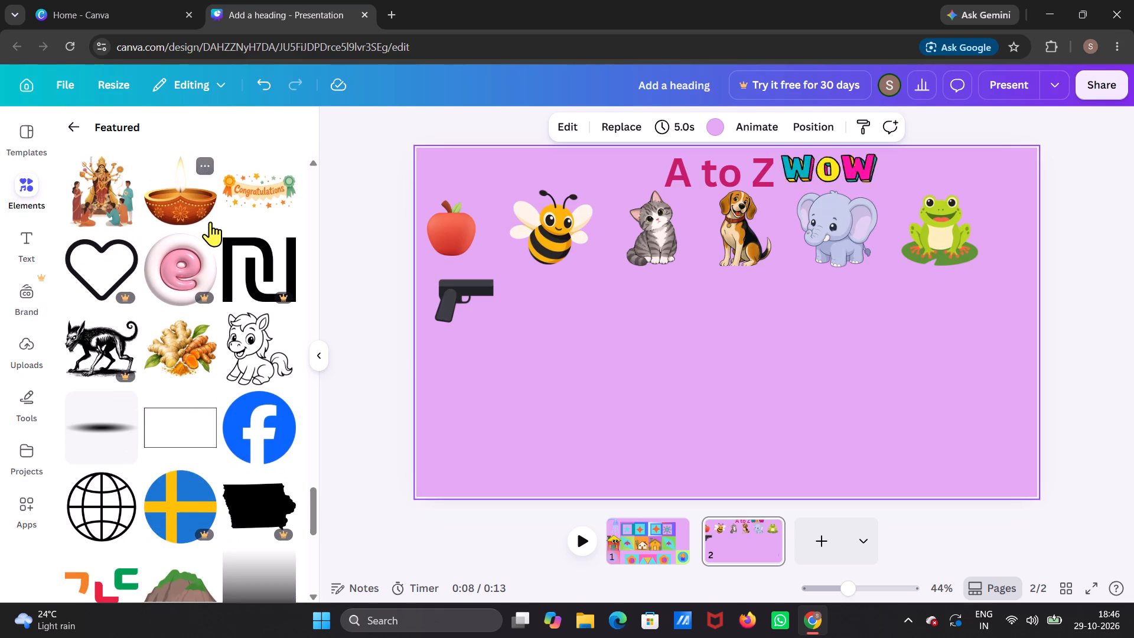
scroll(210, 222, down, 5)
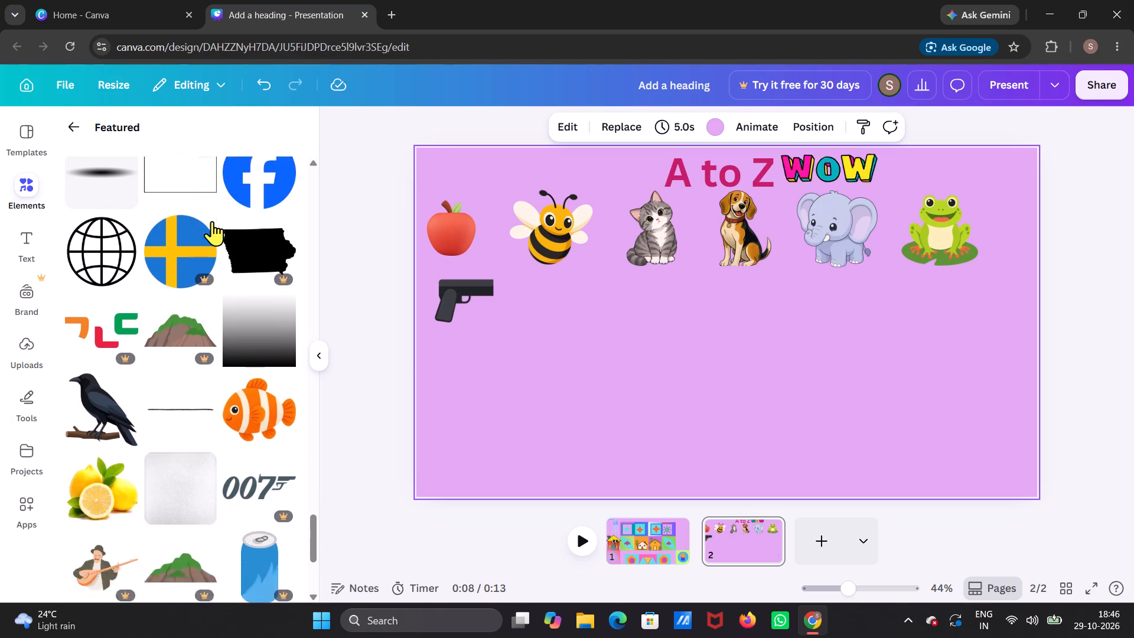
scroll(212, 221, down, 3)
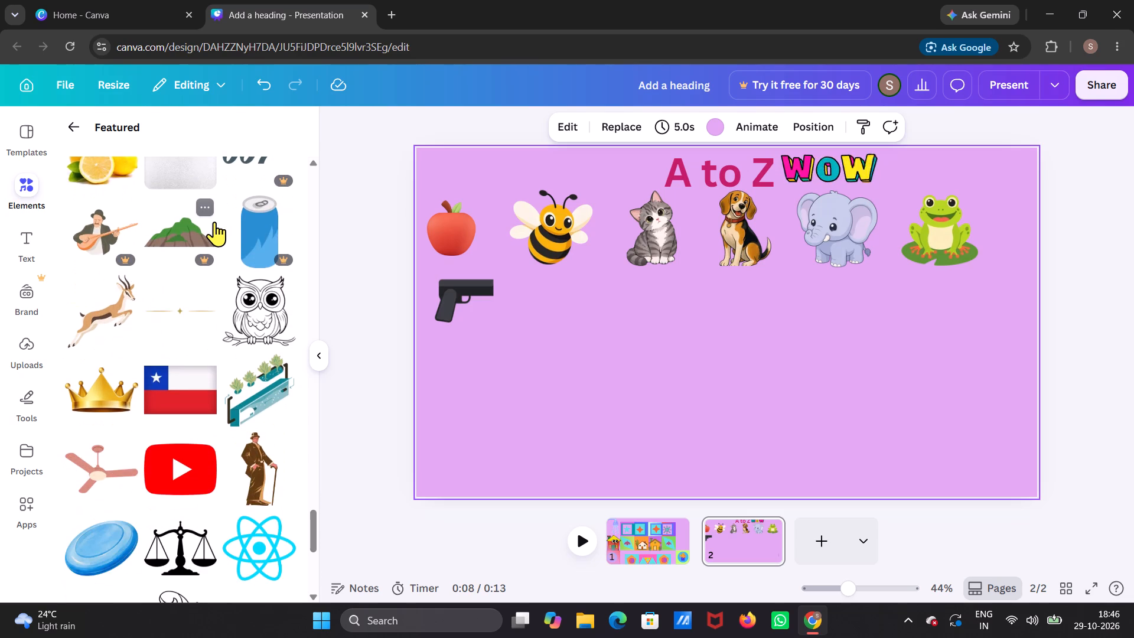
scroll(214, 222, down, 6)
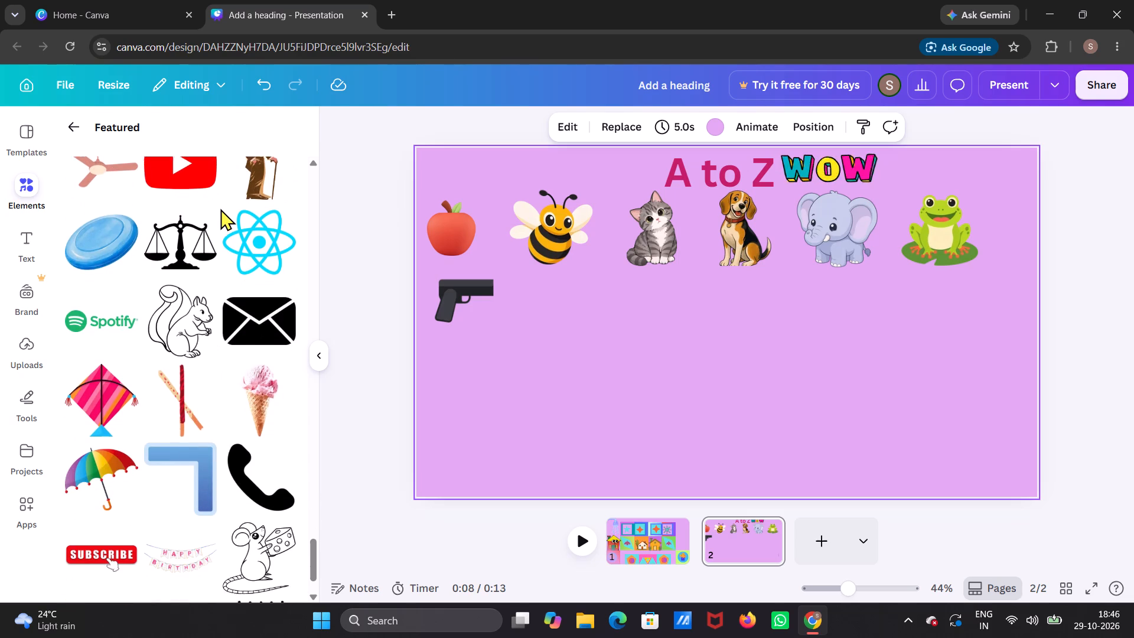
scroll(220, 209, down, 4)
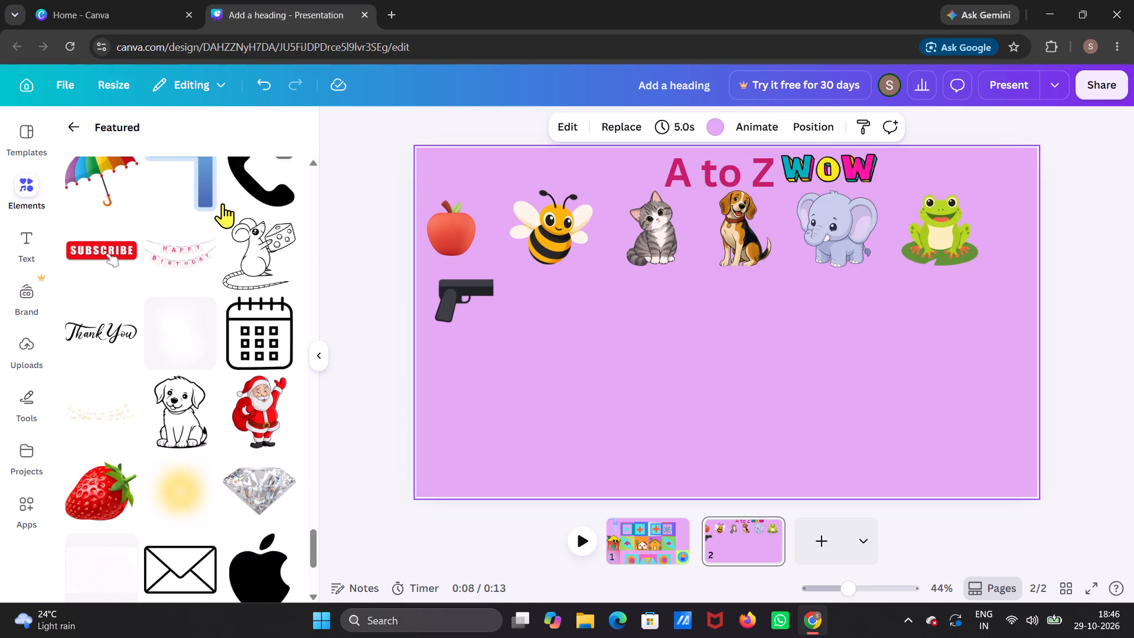
click(70, 134)
Look through the Graphics categories and the recommended animal pictures for the next alphabet picture to follow the pistol.
scroll(196, 250, down, 1)
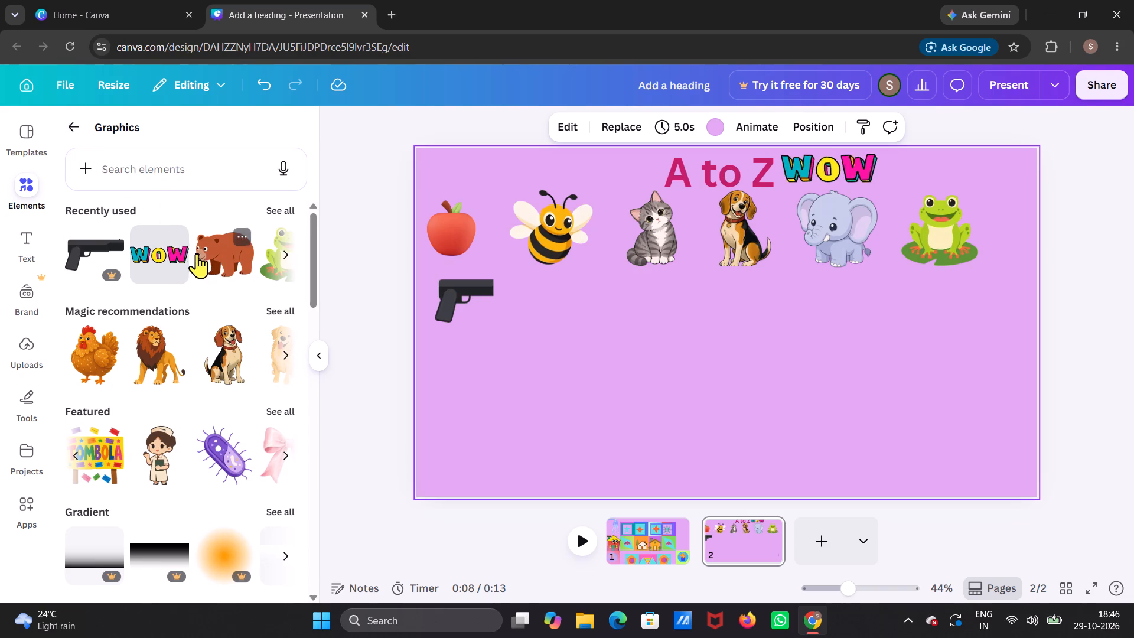
scroll(198, 252, down, 4)
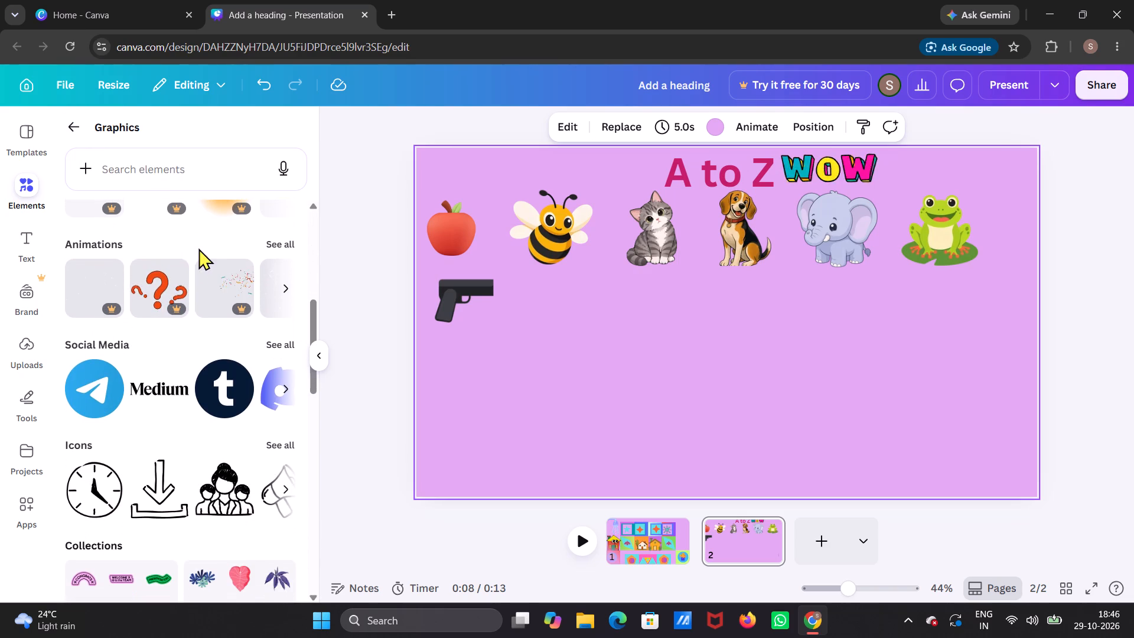
scroll(198, 248, down, 5)
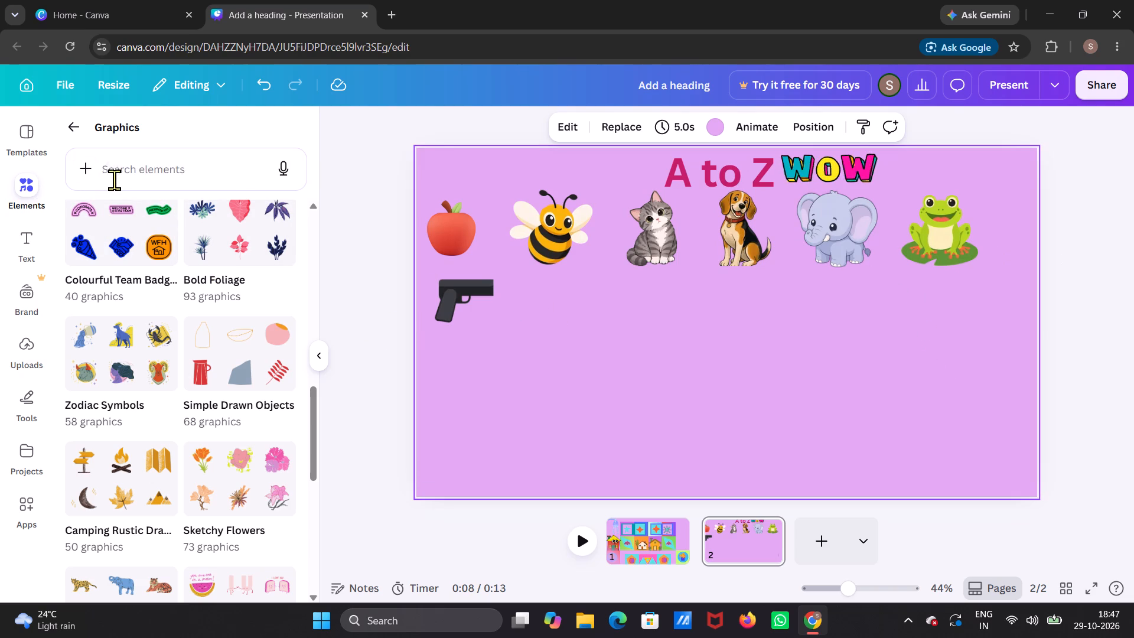
click(77, 129)
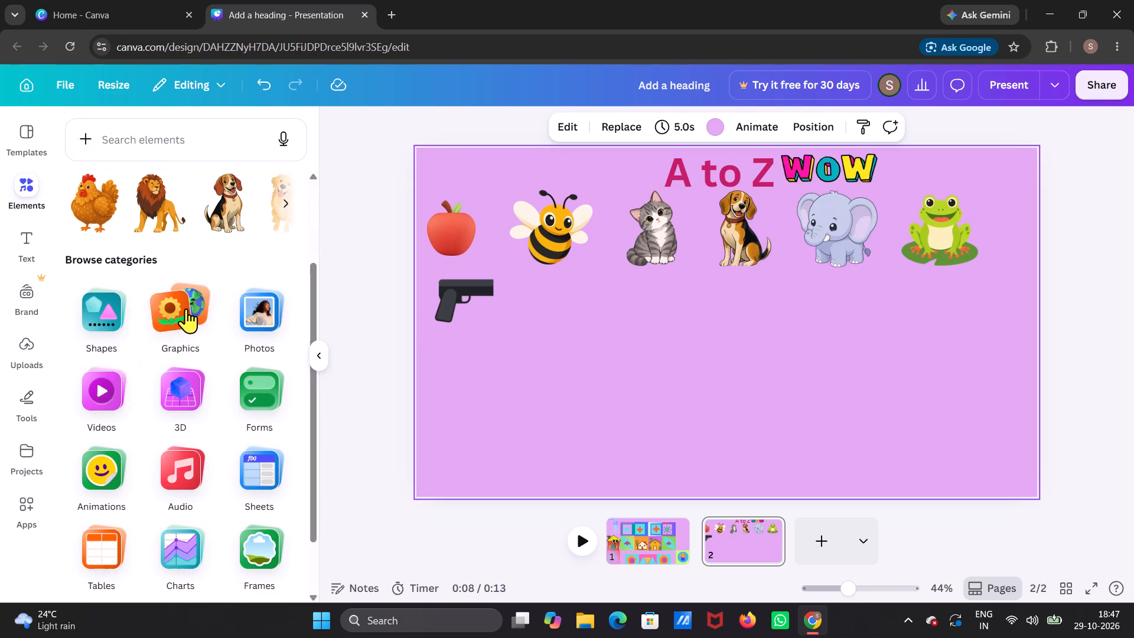
click(287, 217)
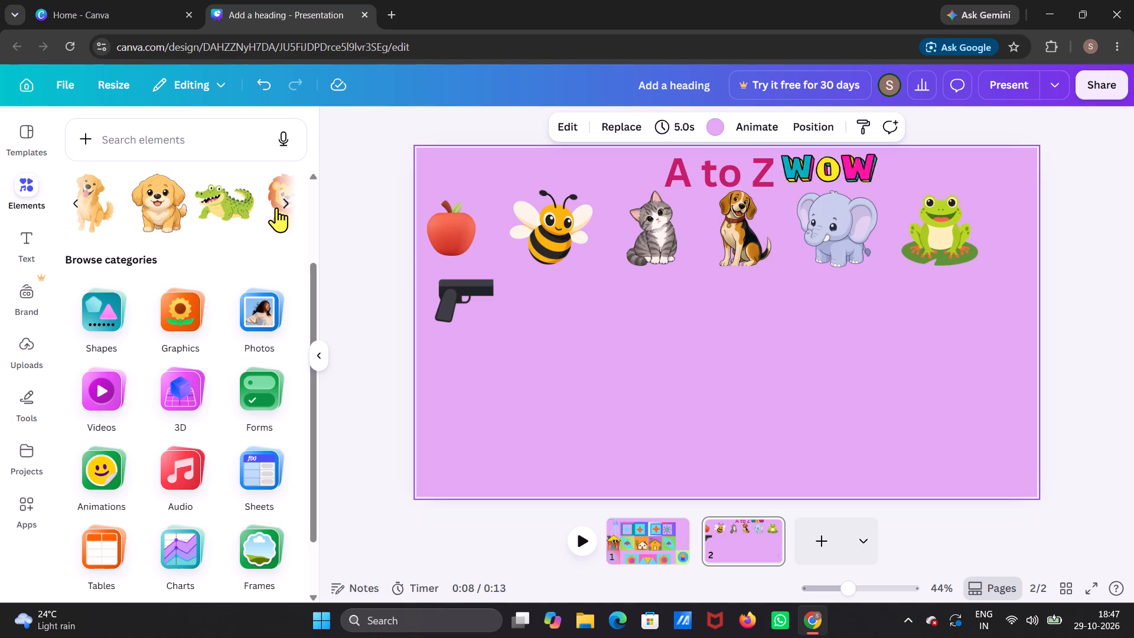
click(281, 201)
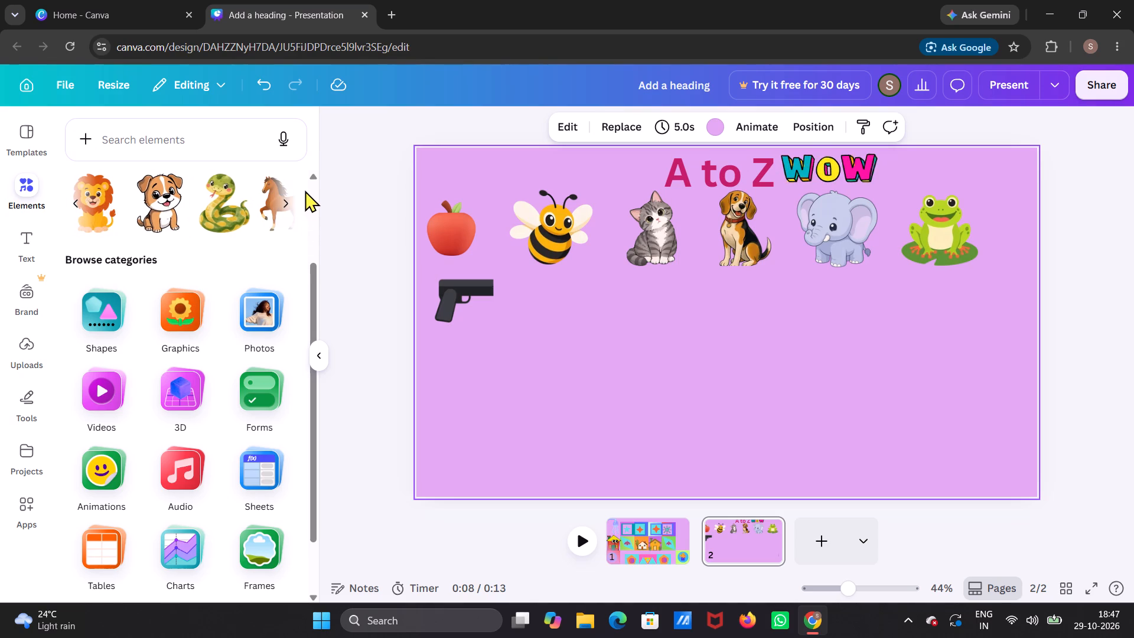
click(285, 201)
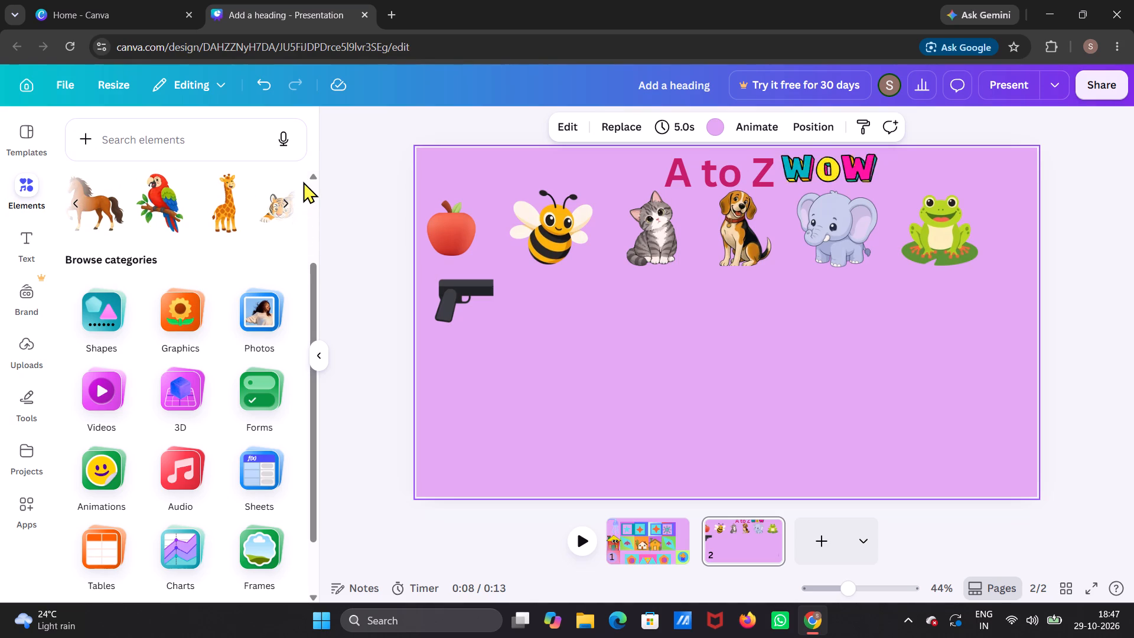
click(305, 180)
Open the full Magic recommendations collection of the Graphics category and add the rooster with dark blue tail feathers to page 2.
click(188, 324)
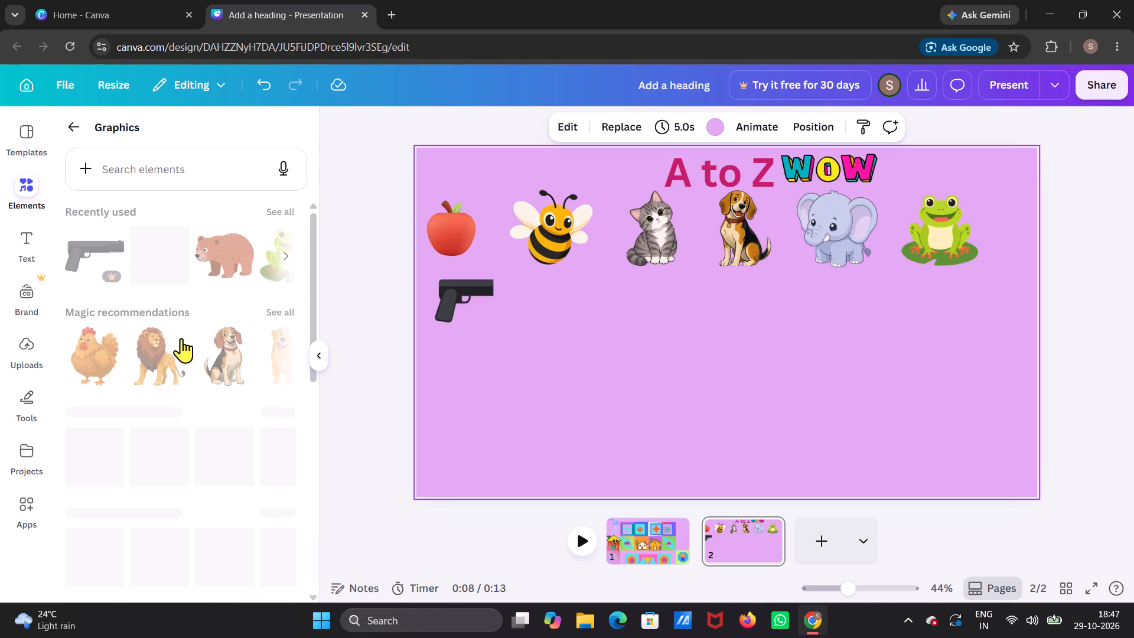
click(289, 316)
scroll(199, 346, down, 1)
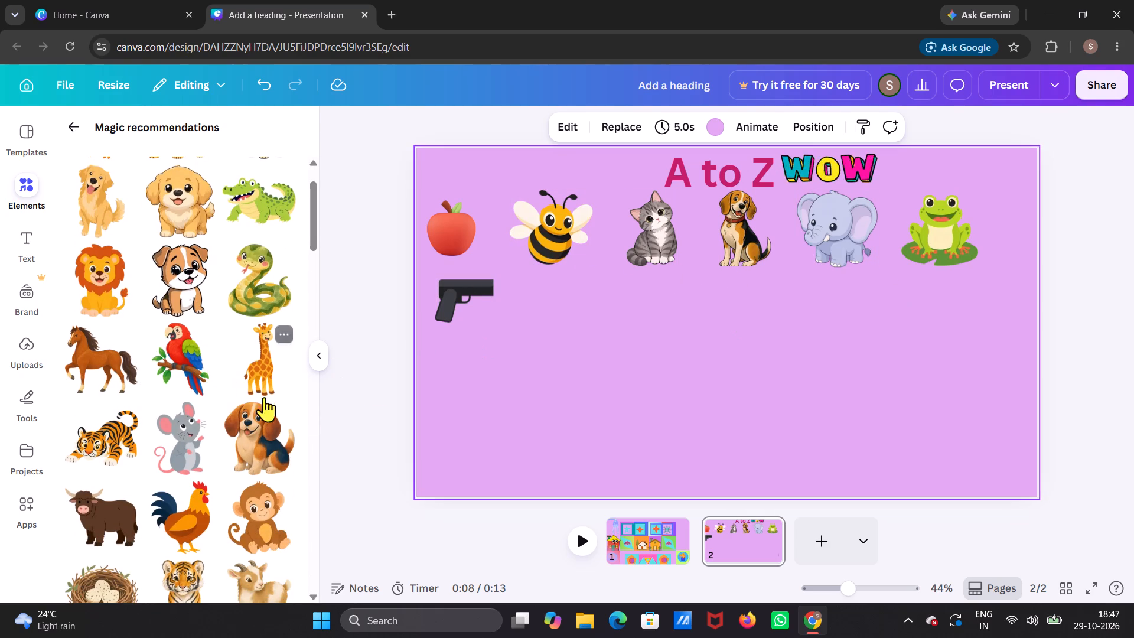
click(183, 513)
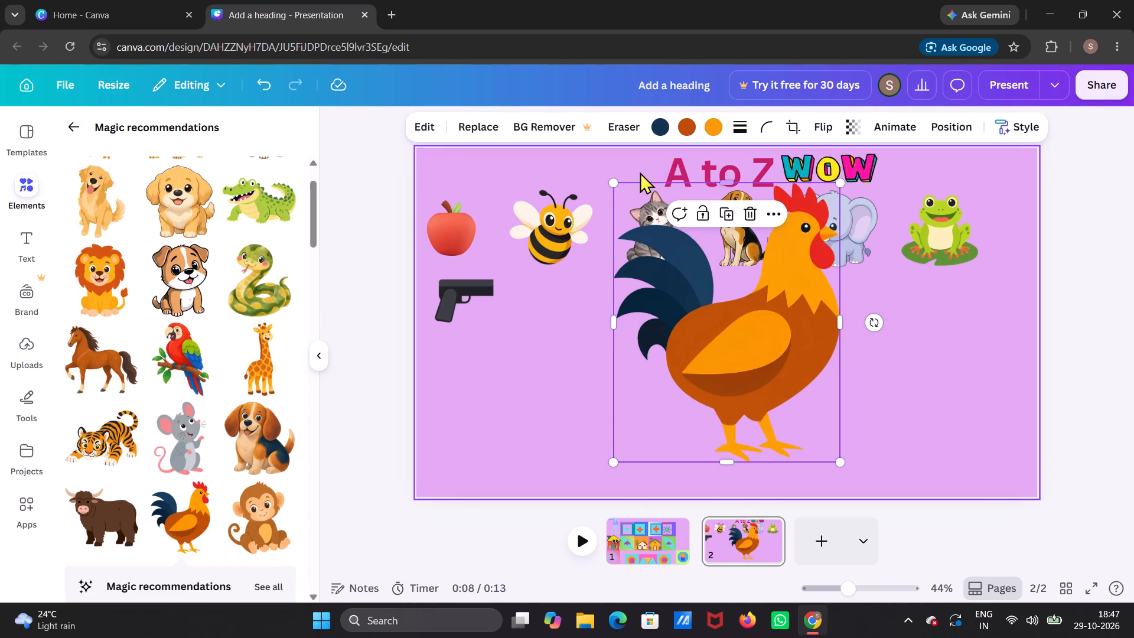
Shrink the rooster to about the size of the other alphabet pictures, place it below the bee beside the pistol, and slightly trim its top edge.
drag(617, 182, 751, 304)
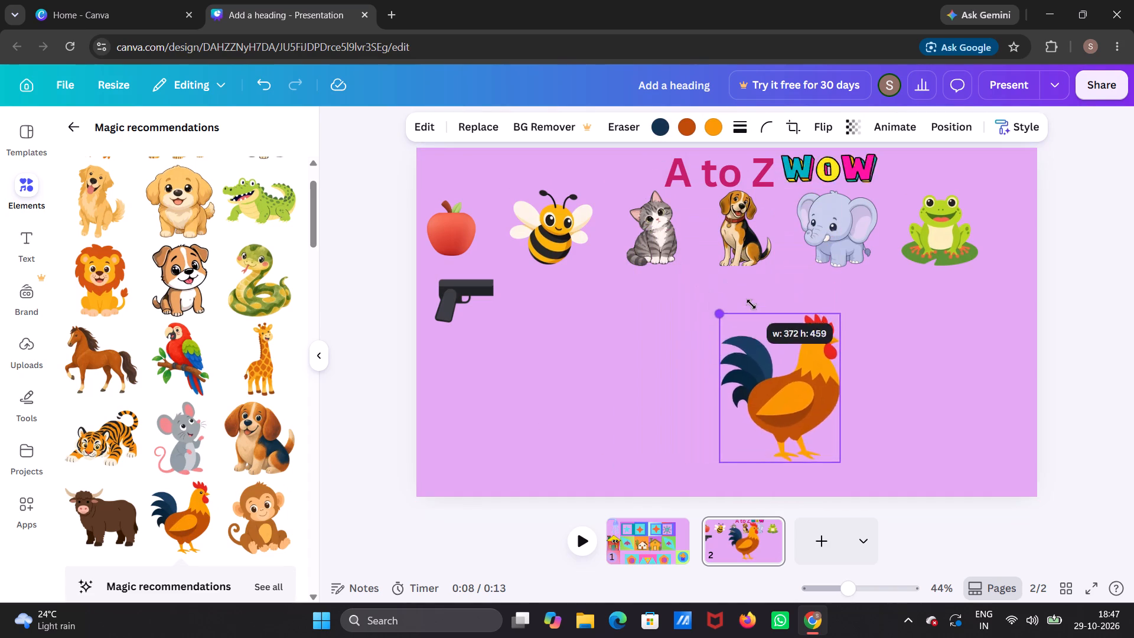
drag(751, 304, 803, 364)
drag(802, 420, 712, 363)
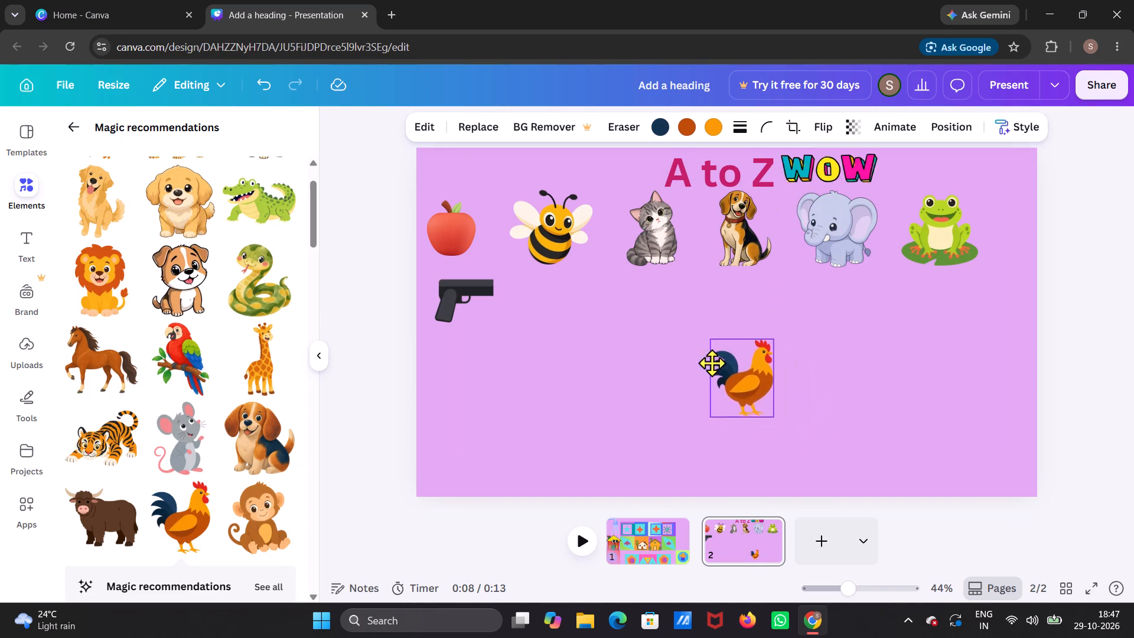
drag(712, 363, 540, 300)
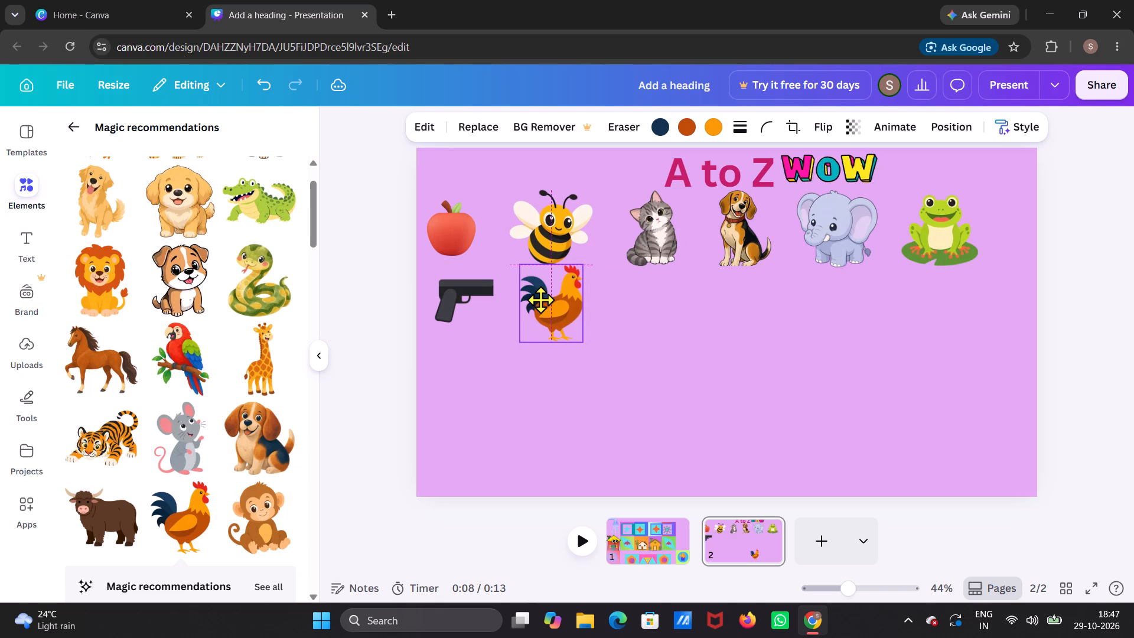
drag(540, 300, 543, 295)
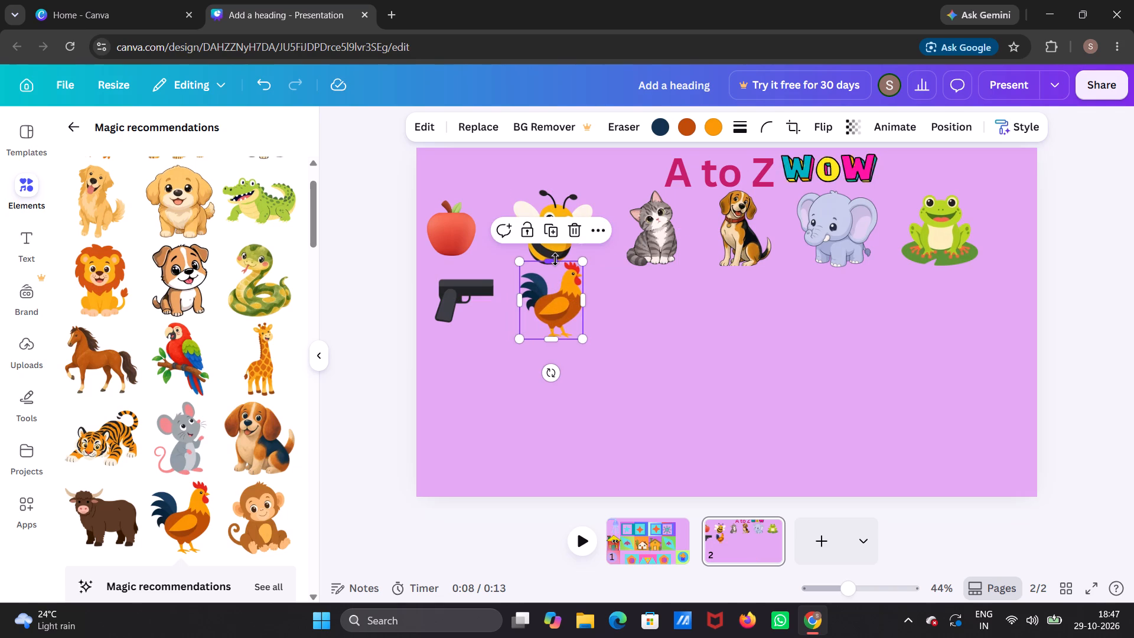
click(555, 259)
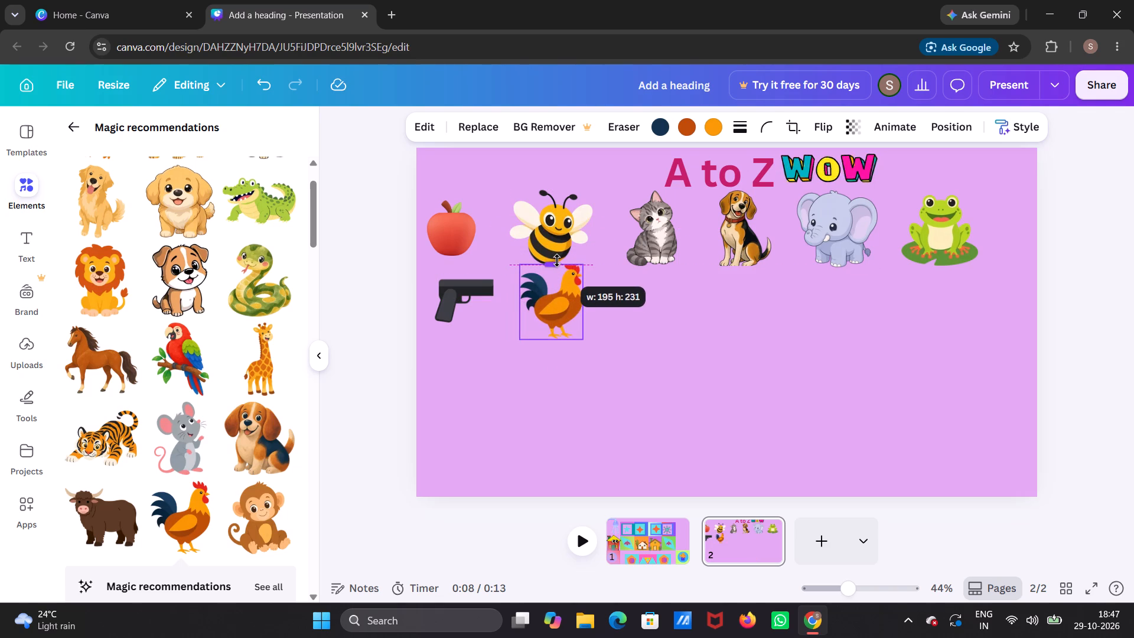
drag(584, 336, 578, 336)
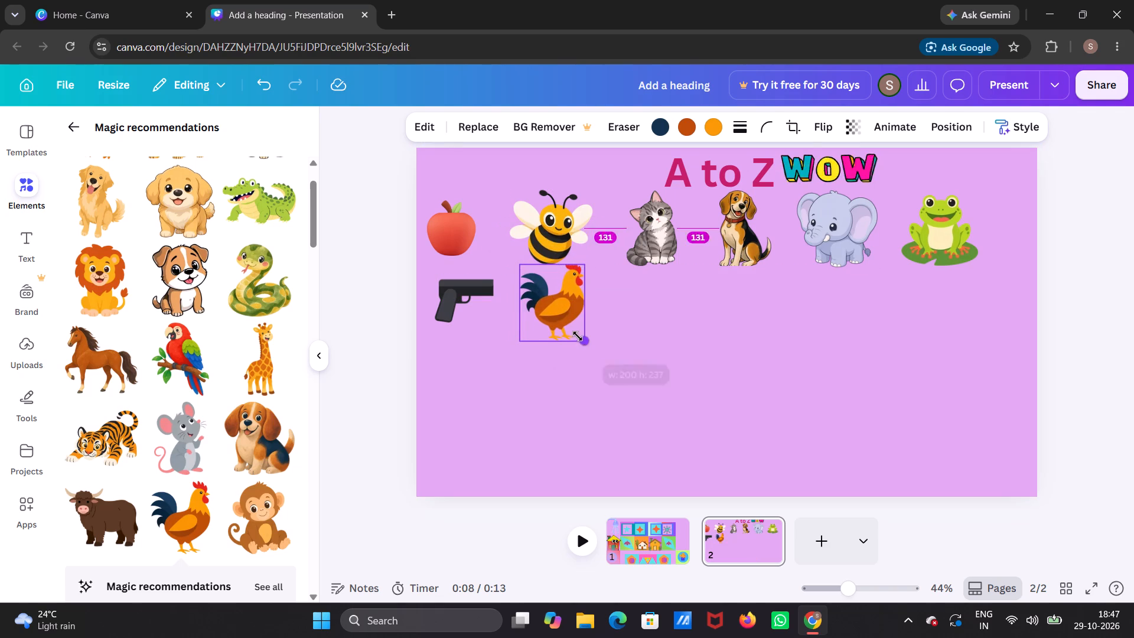
drag(578, 336, 576, 334)
click(615, 320)
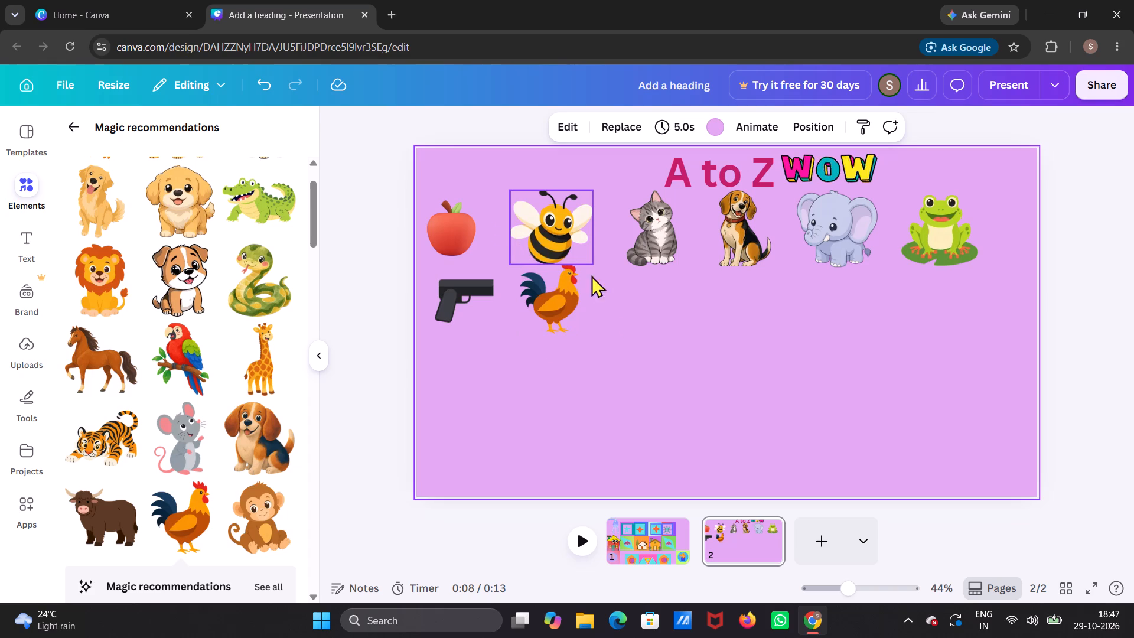
click(561, 302)
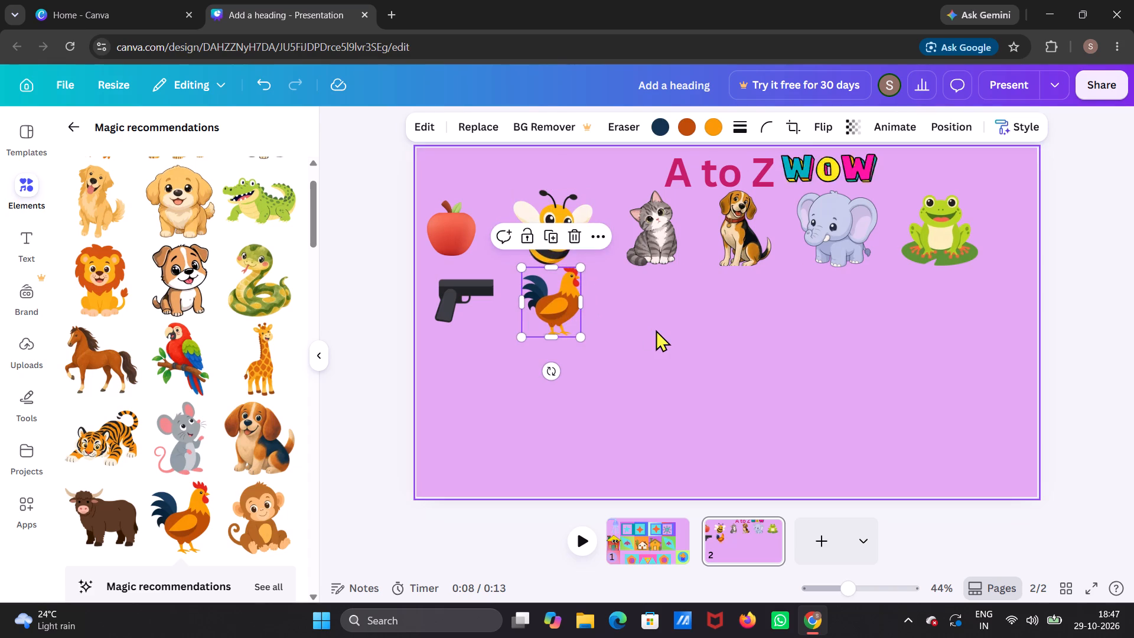
click(656, 330)
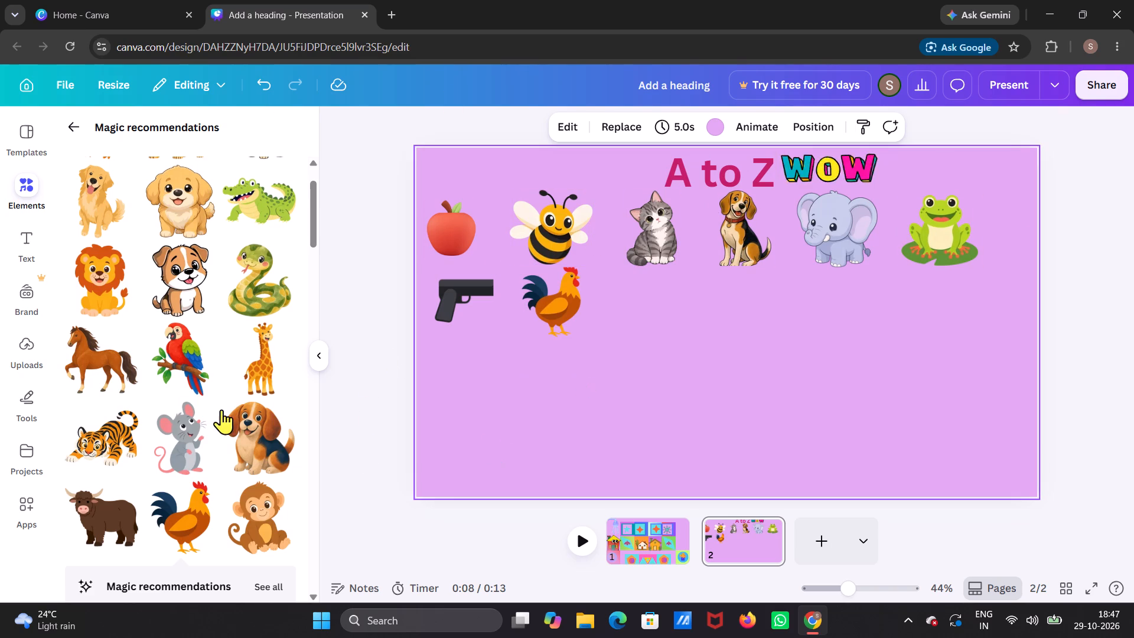
Look through the rest of the Magic recommendations graphics for the next alphabet picture to follow the rooster.
scroll(118, 367, down, 3)
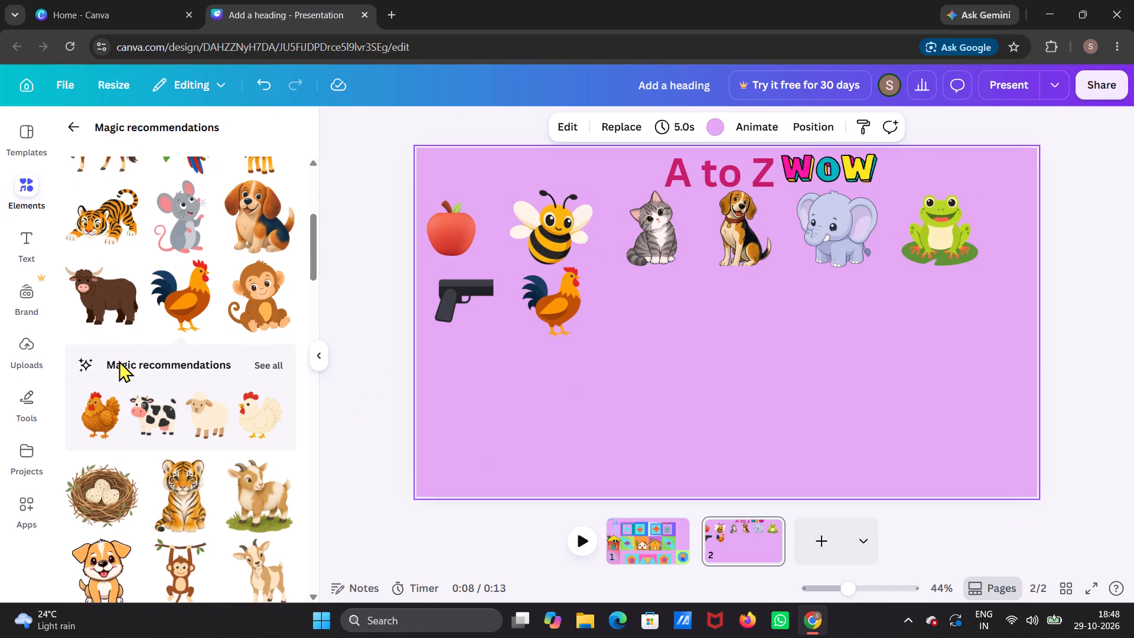
scroll(119, 360, down, 4)
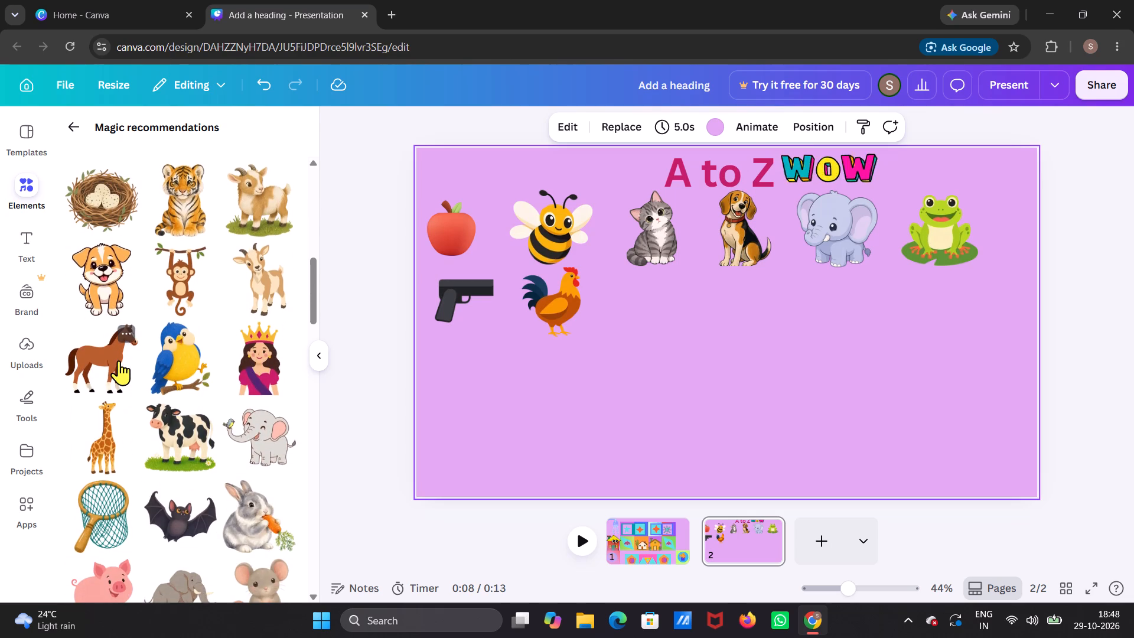
scroll(119, 360, down, 5)
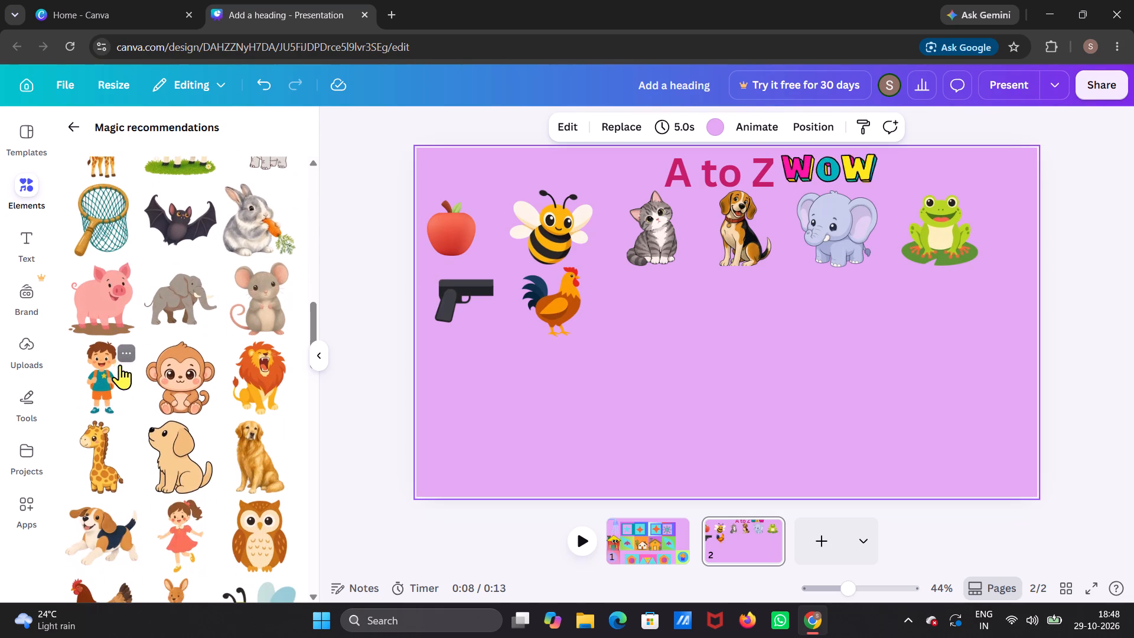
scroll(120, 364, down, 5)
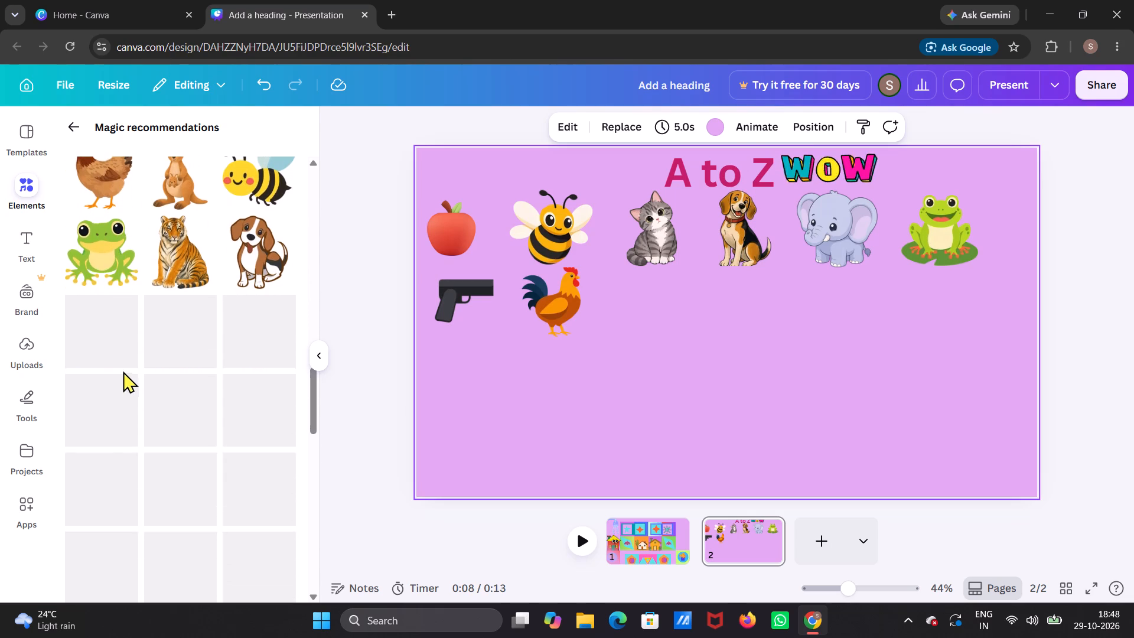
scroll(125, 418, down, 2)
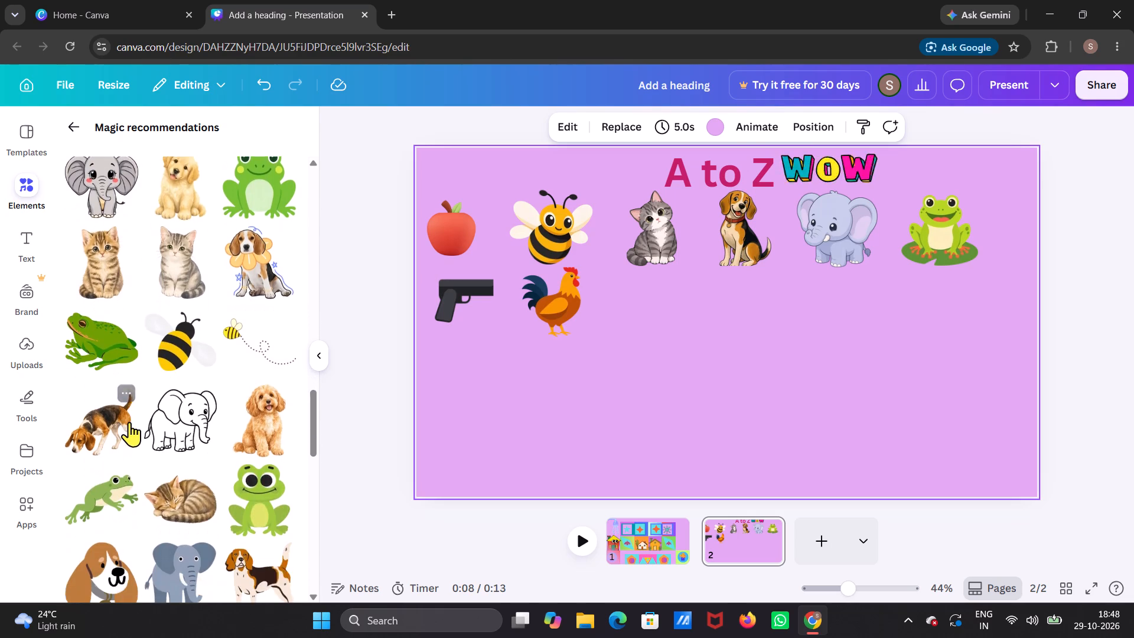
scroll(129, 422, down, 2)
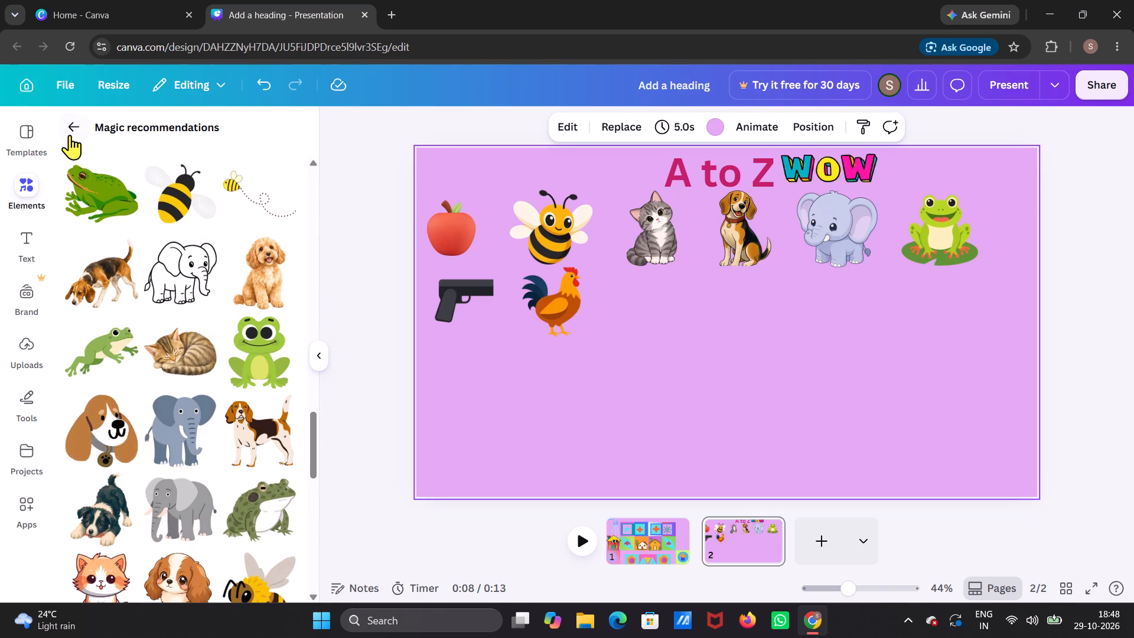
Return to the Graphics category and look through its Featured pictures, other sections and collections for the next alphabet picture.
click(70, 134)
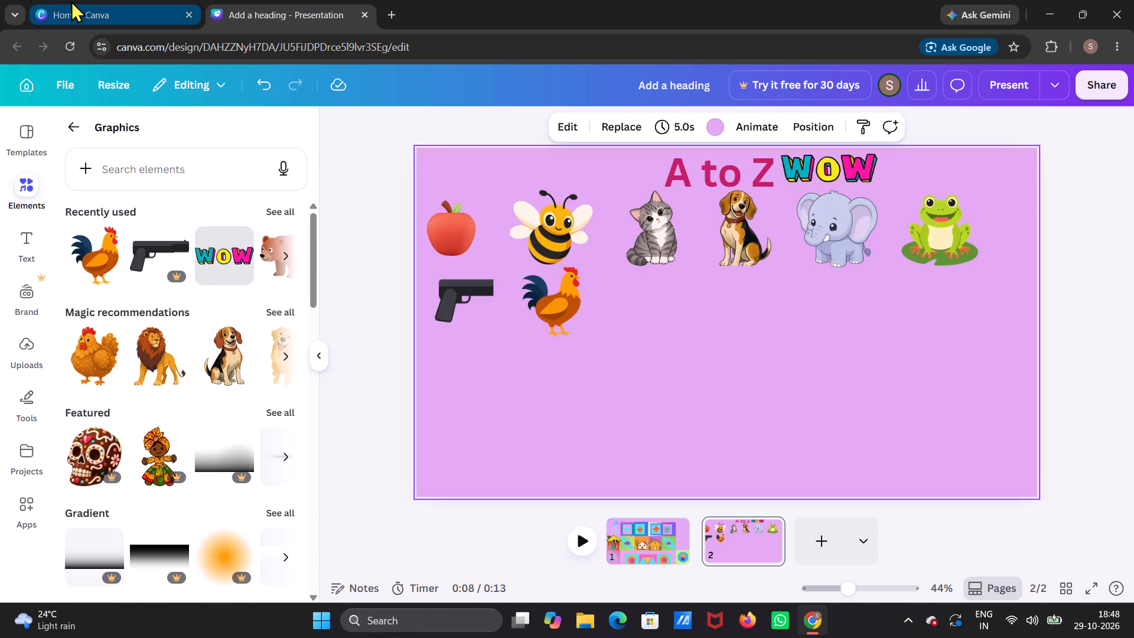
scroll(208, 297, down, 3)
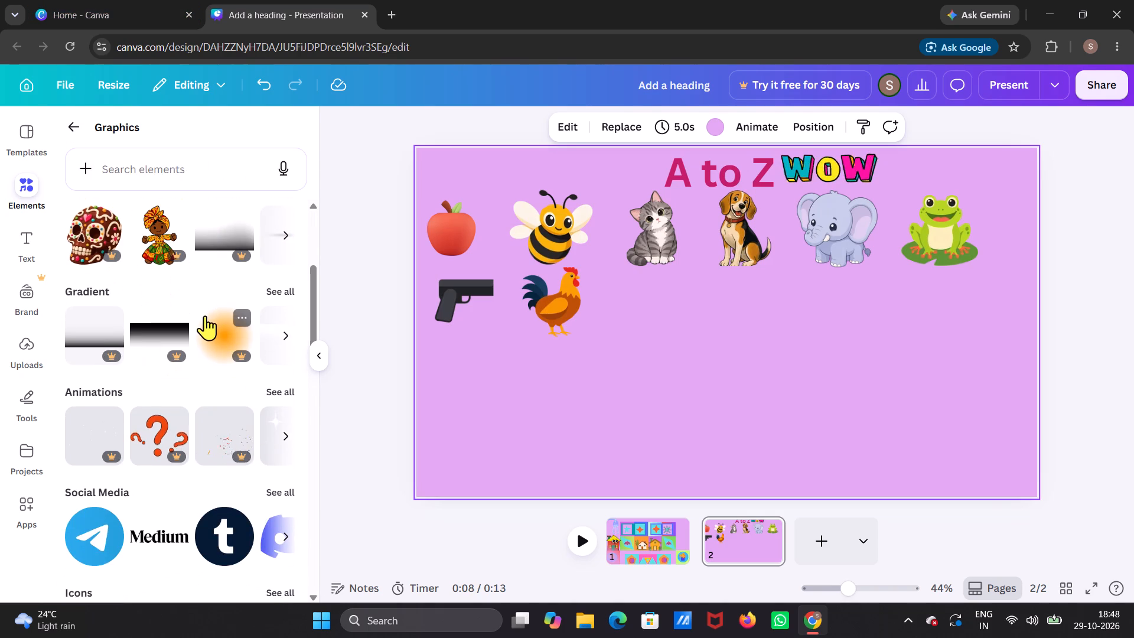
click(282, 233)
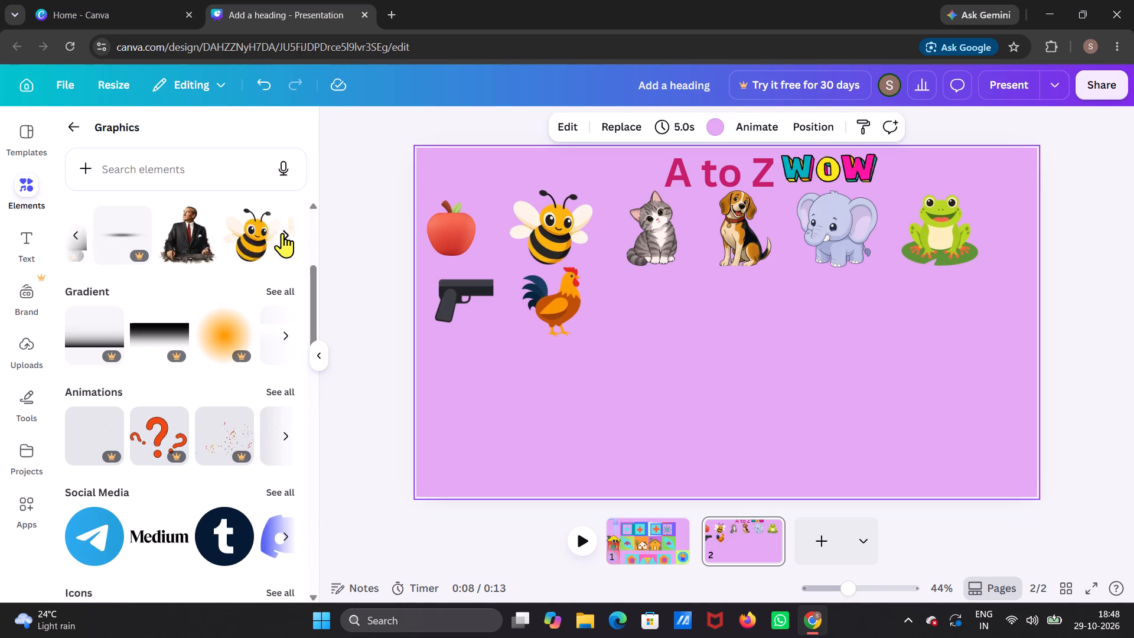
scroll(259, 240, down, 4)
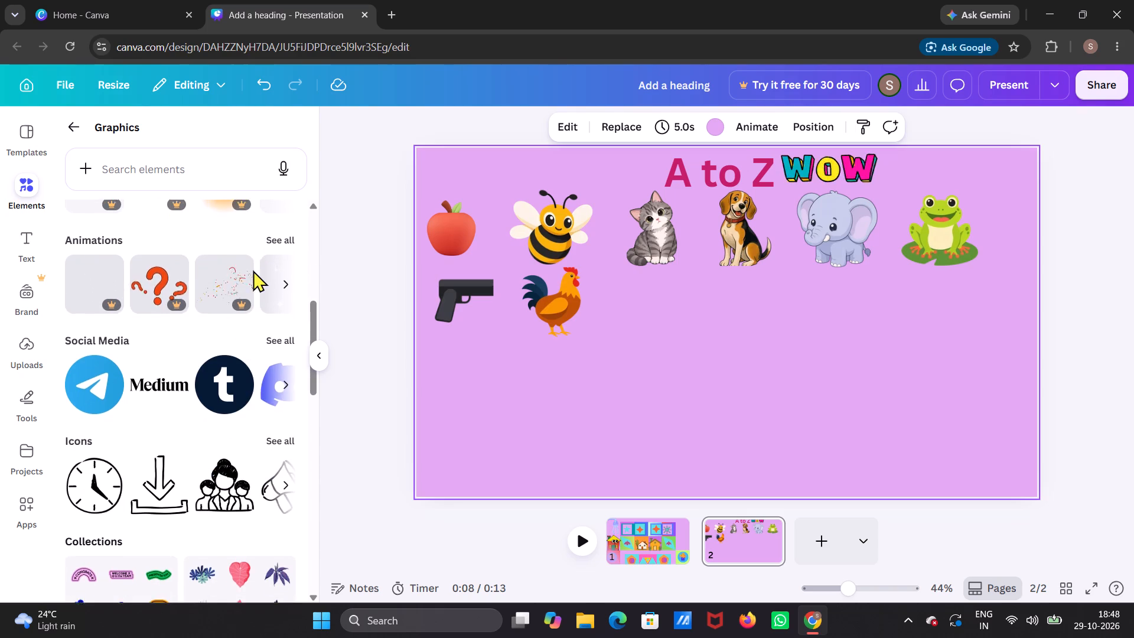
scroll(244, 301, down, 3)
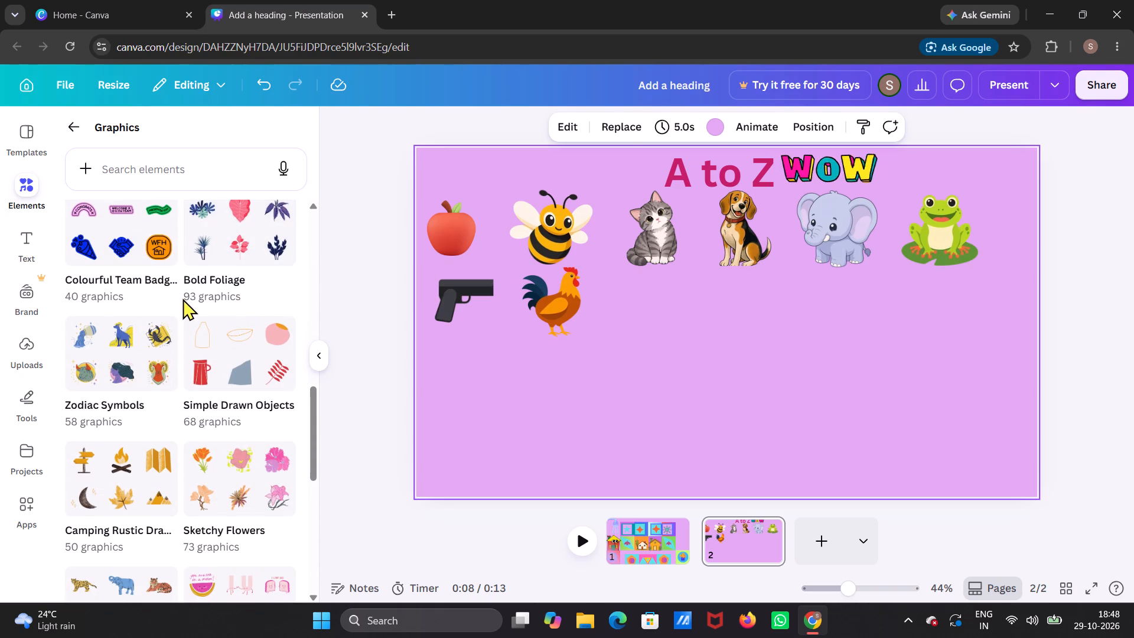
scroll(183, 297, down, 1)
Search the graphics for "ice cream" and add the footed bowl filled with several ice cream scoops to page 2.
click(180, 170)
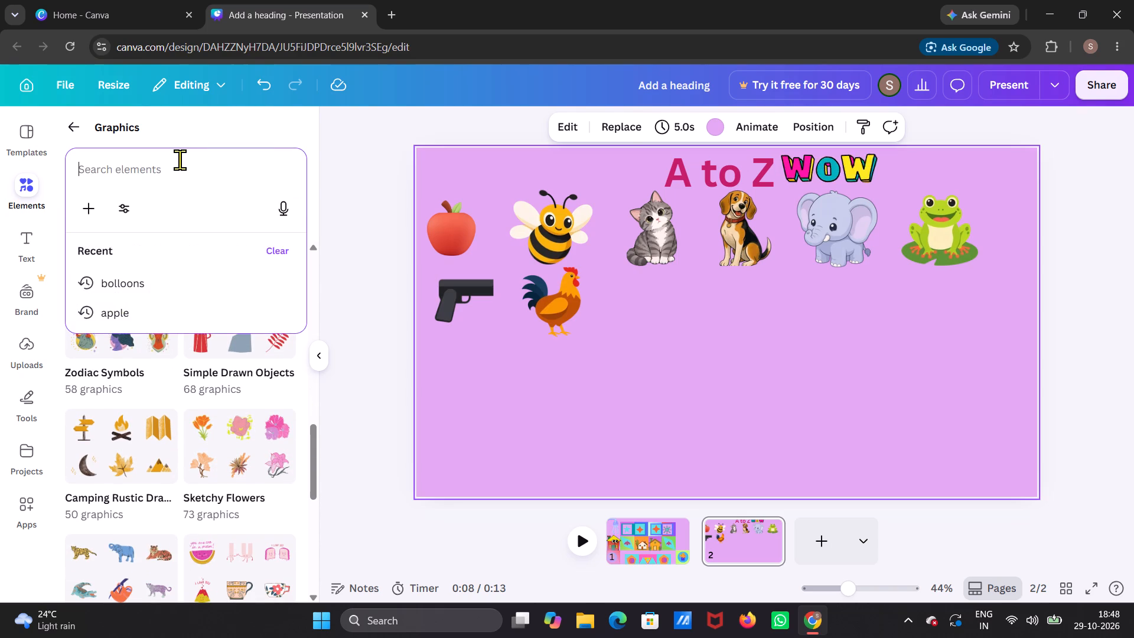
text(ICE)
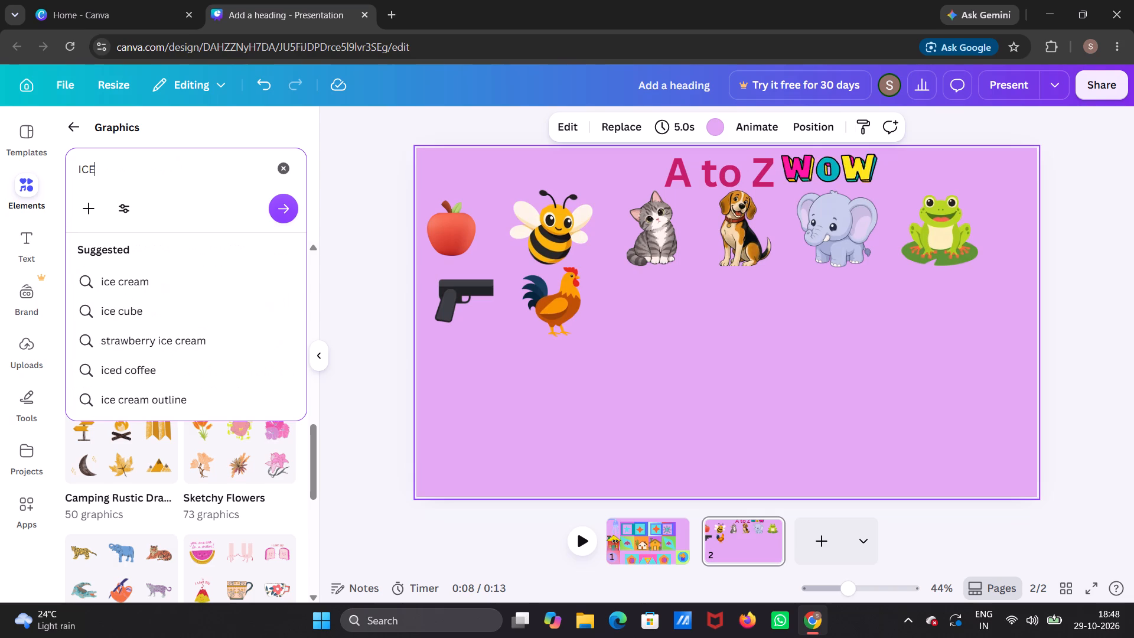
click(158, 285)
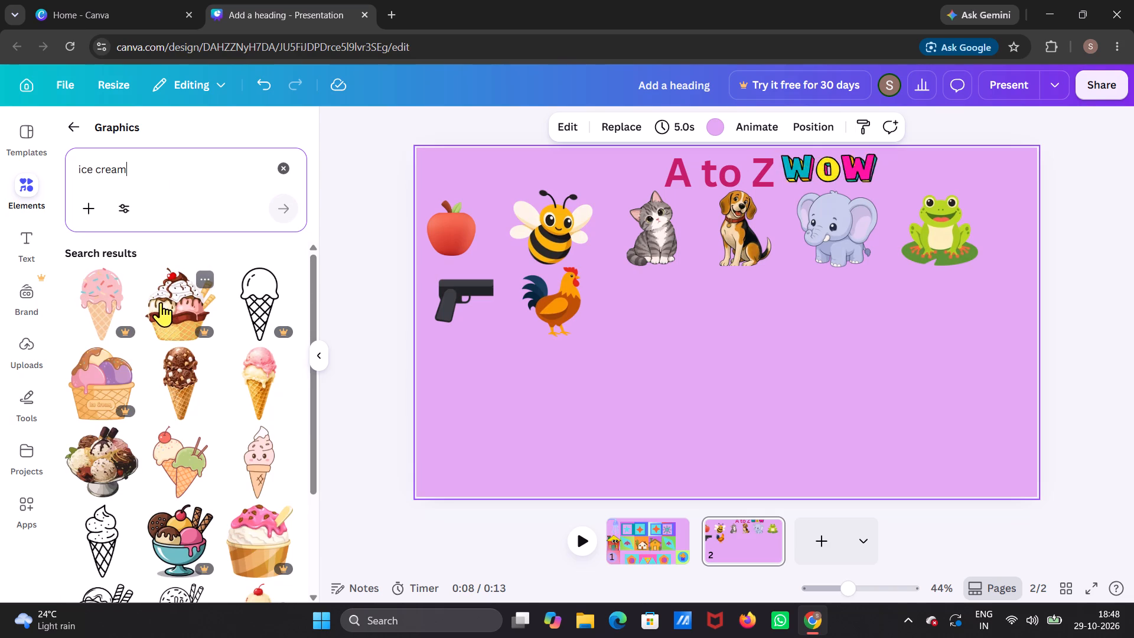
click(89, 466)
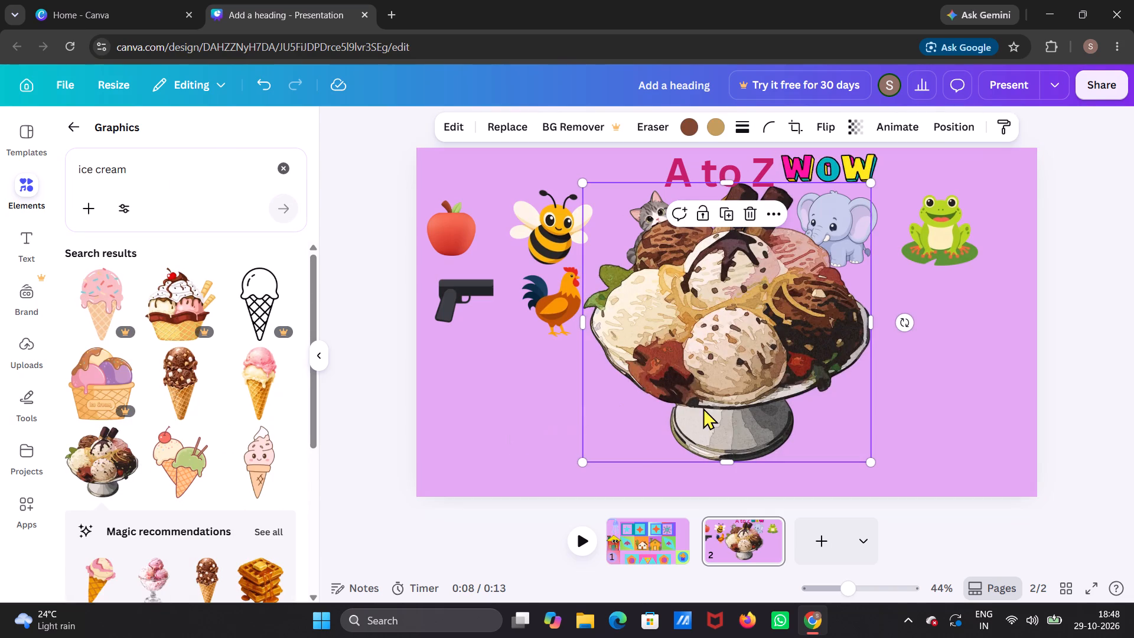
click(703, 408)
click(644, 251)
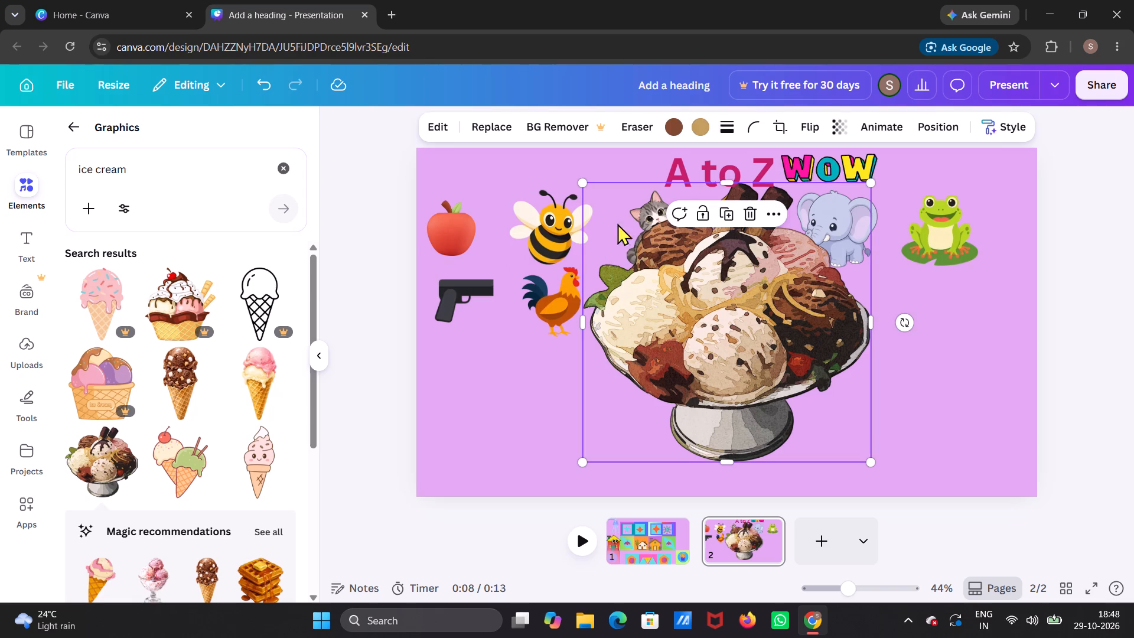
Shrink the ice cream bowl to about the size of the other alphabet pictures and place it below the cat, beside the rooster.
drag(580, 185, 604, 219)
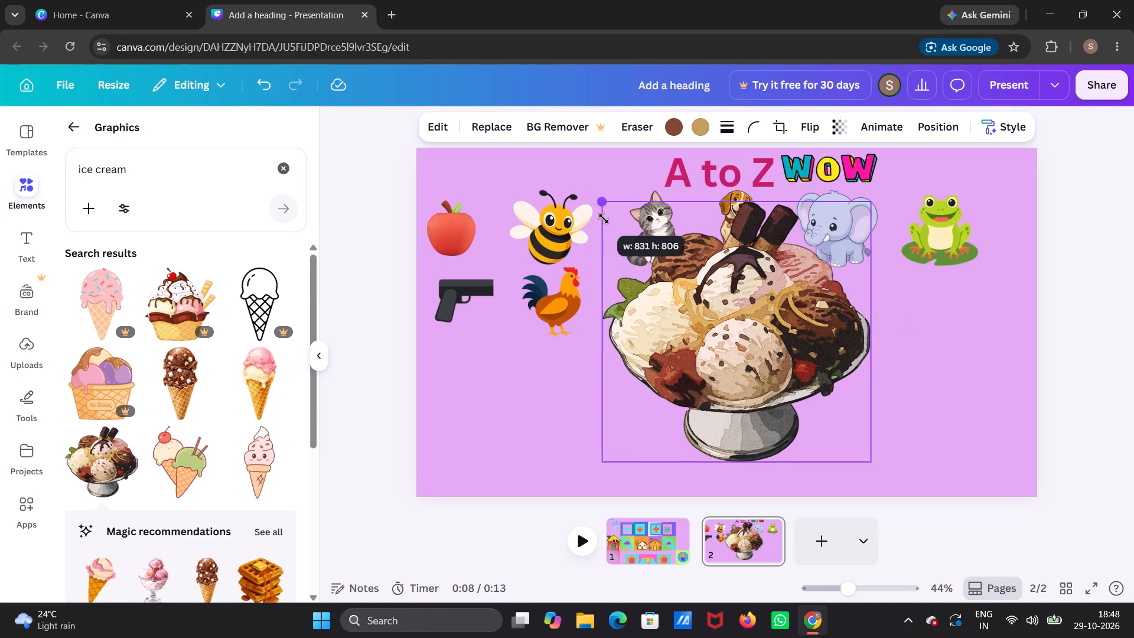
drag(604, 219, 771, 346)
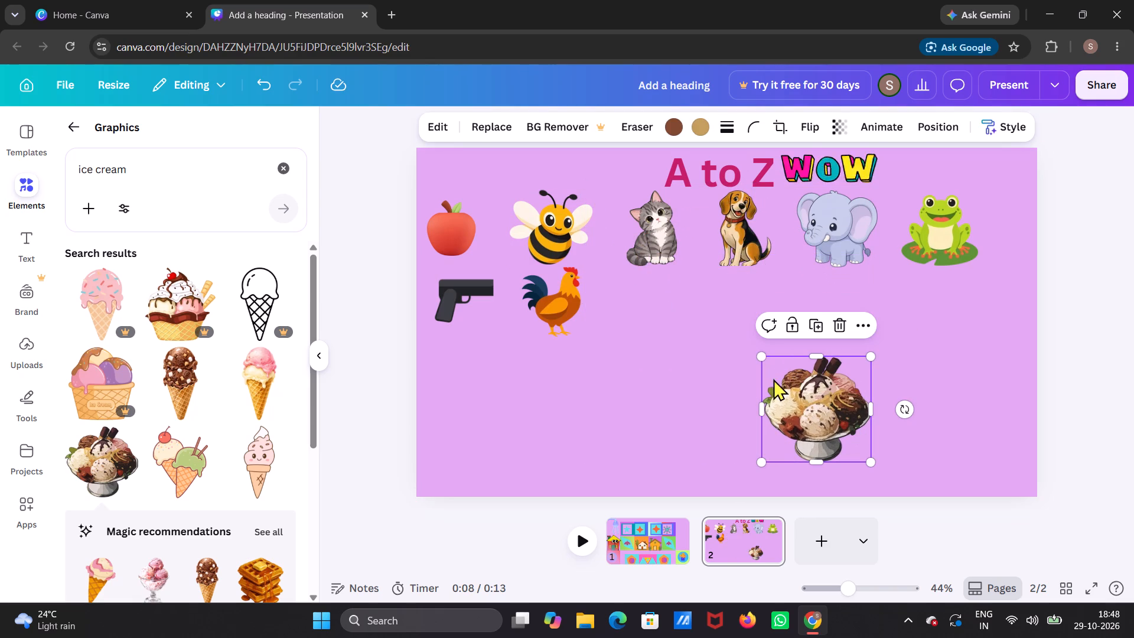
drag(765, 357, 808, 380)
drag(833, 434, 786, 402)
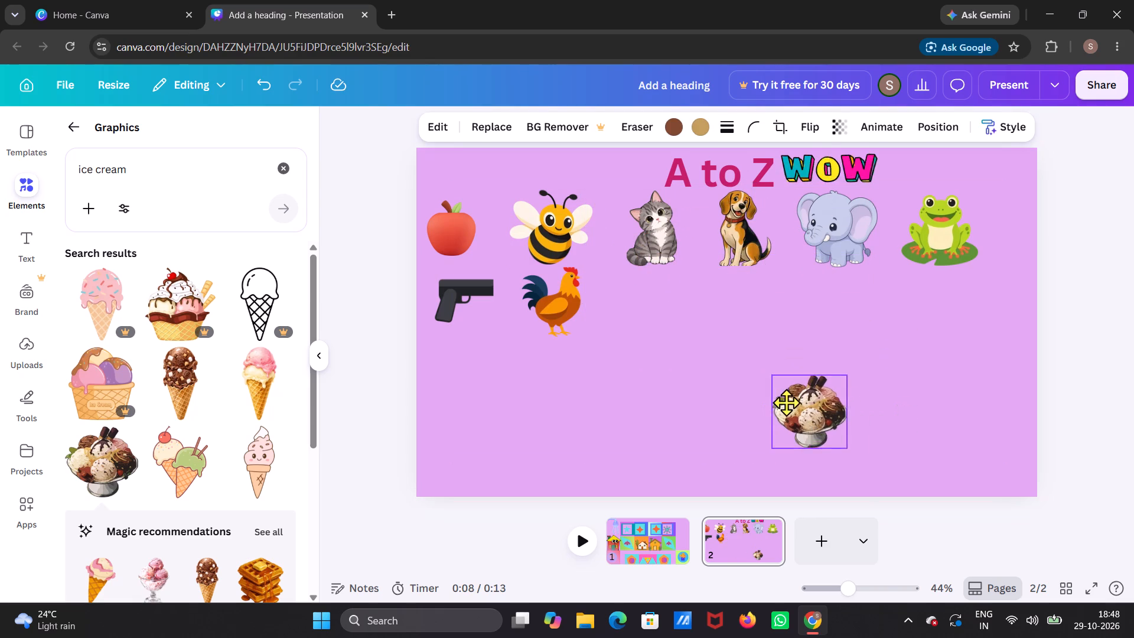
drag(786, 402, 624, 311)
click(741, 405)
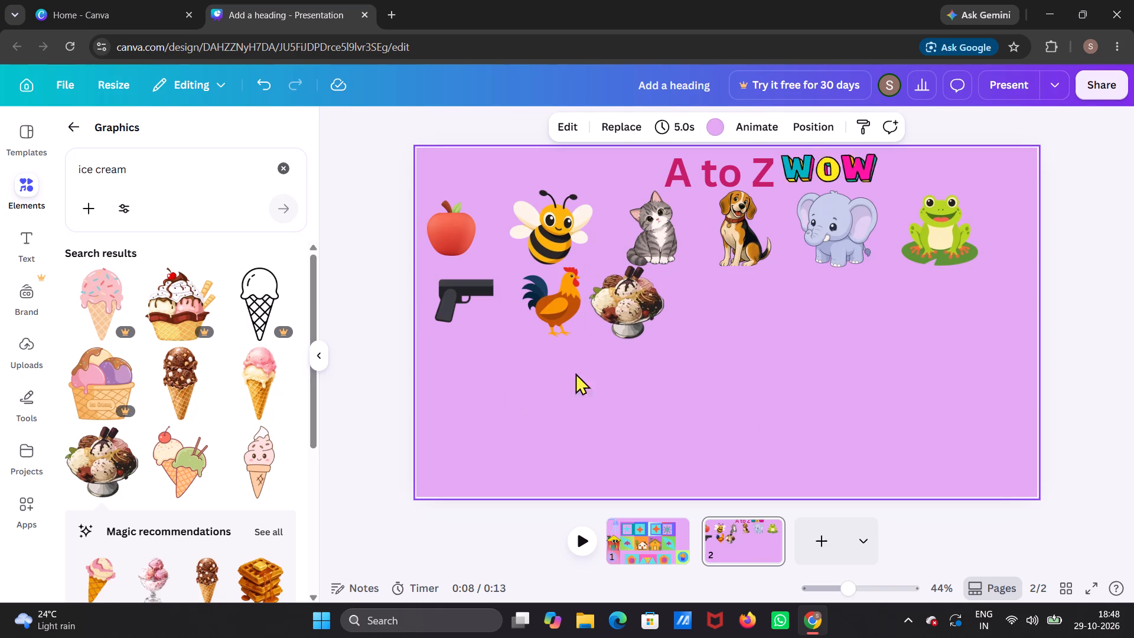
click(614, 304)
drag(666, 339, 658, 333)
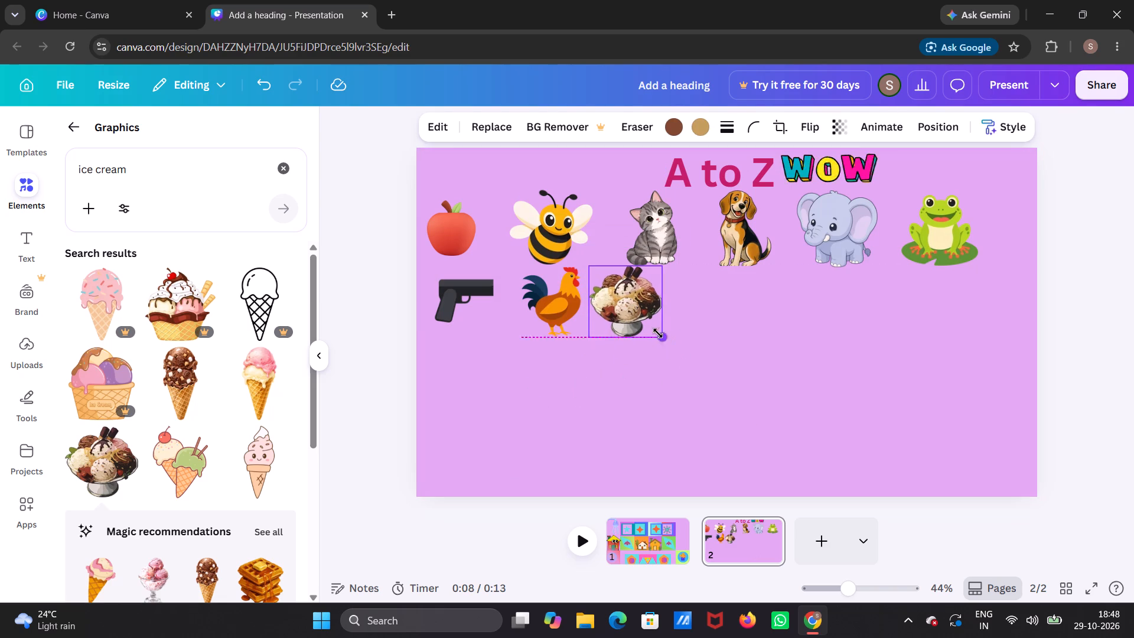
drag(658, 333, 654, 331)
drag(629, 307, 647, 306)
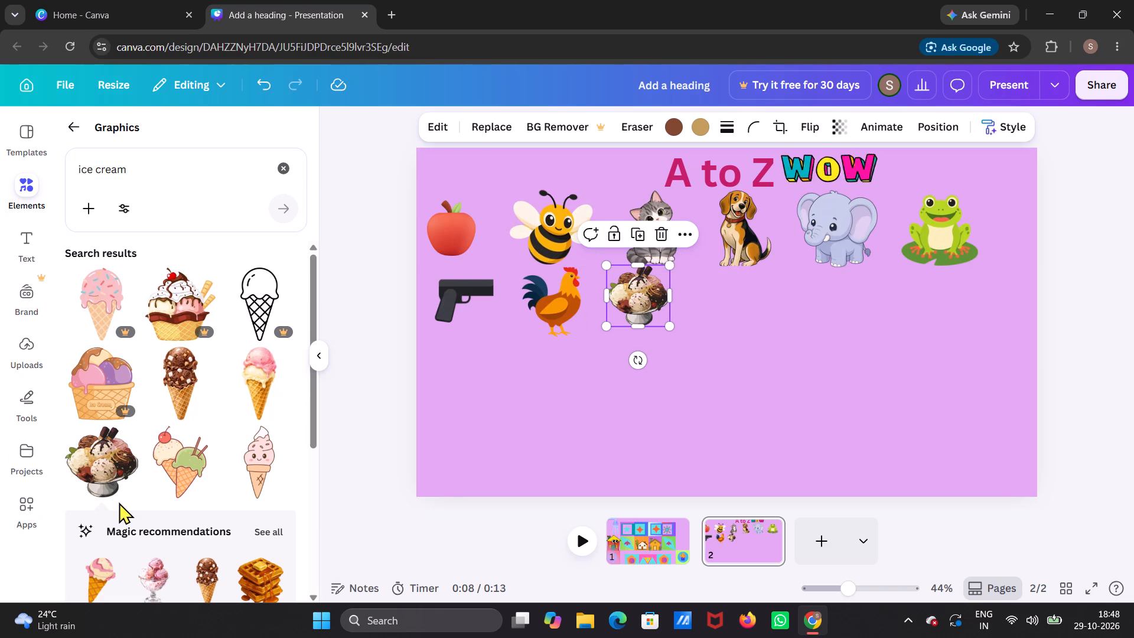
Look through more ice cream results, then the general Graphics sections and collections, for the next alphabet picture.
scroll(142, 478, down, 4)
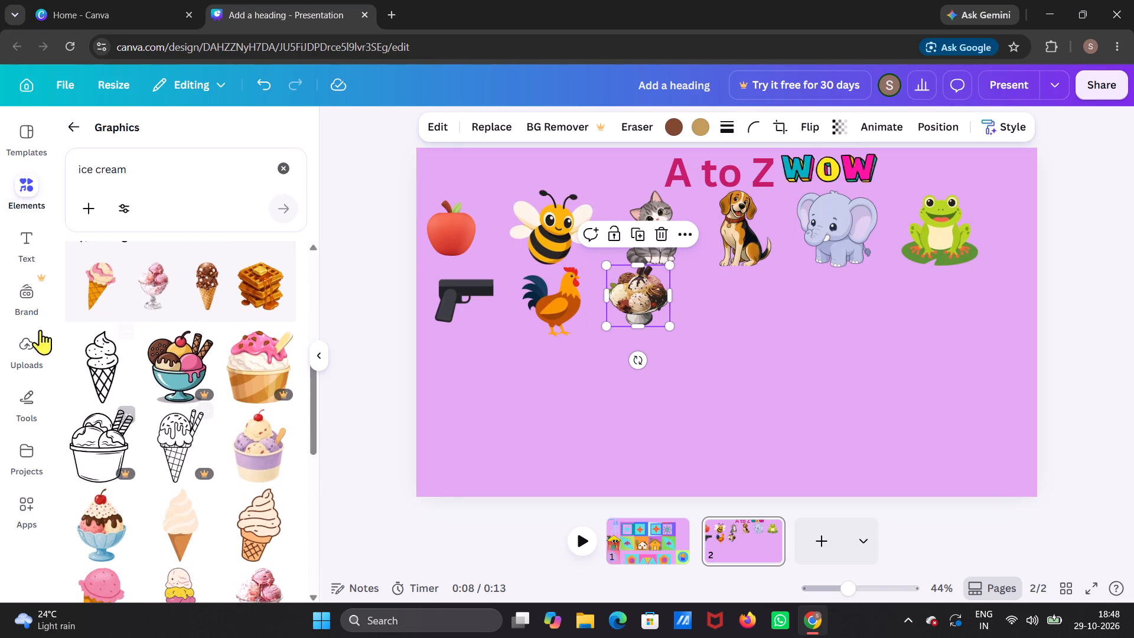
click(286, 169)
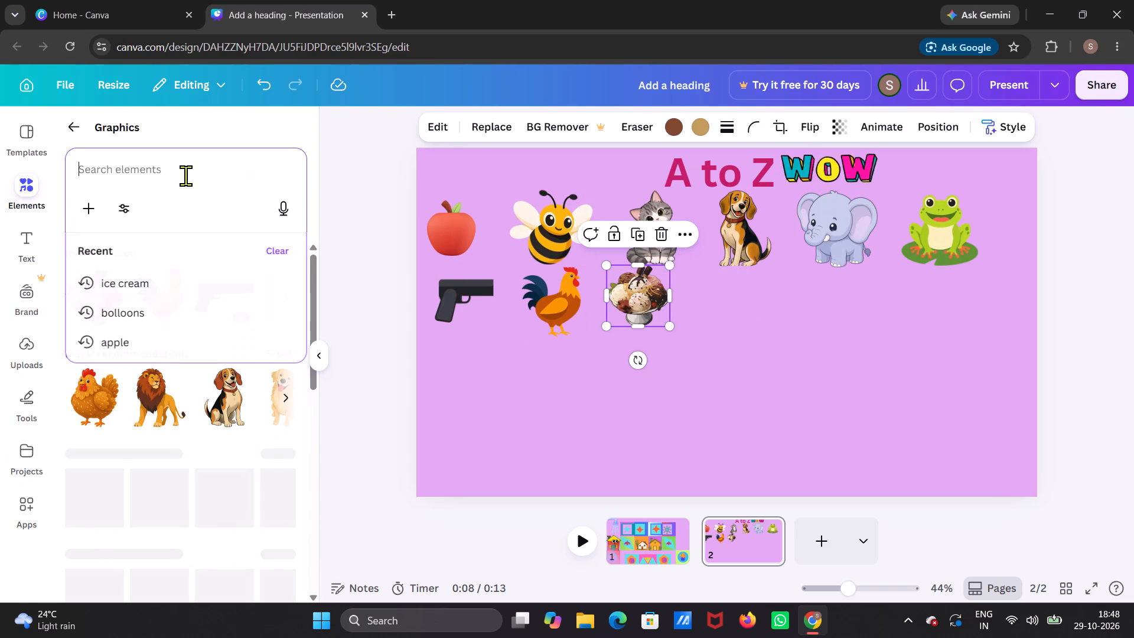
click(162, 179)
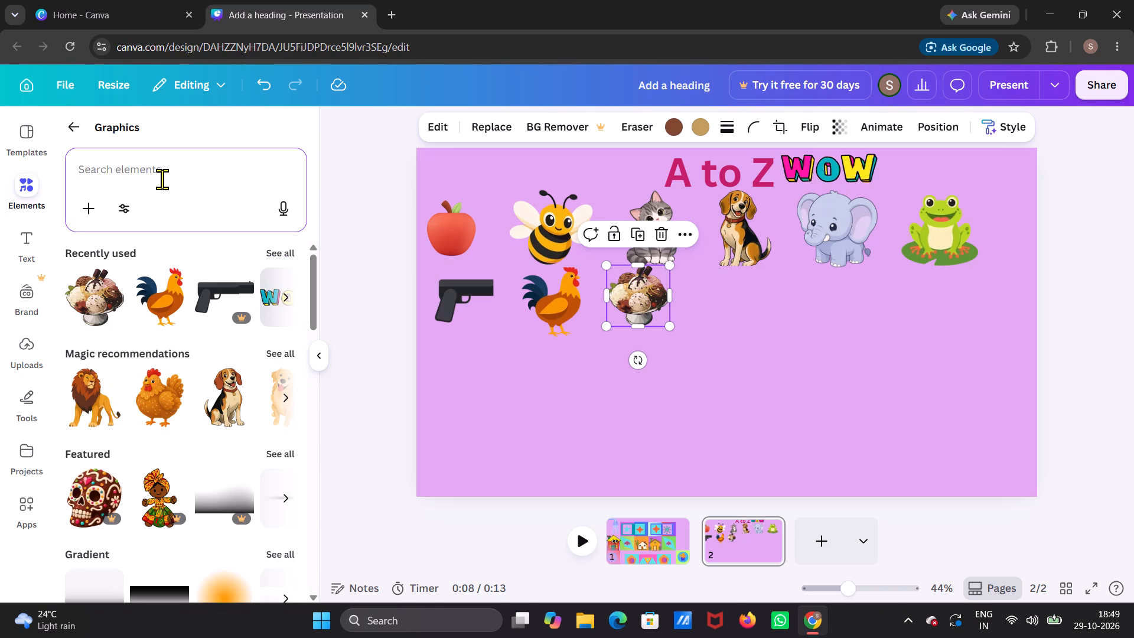
scroll(165, 422, down, 4)
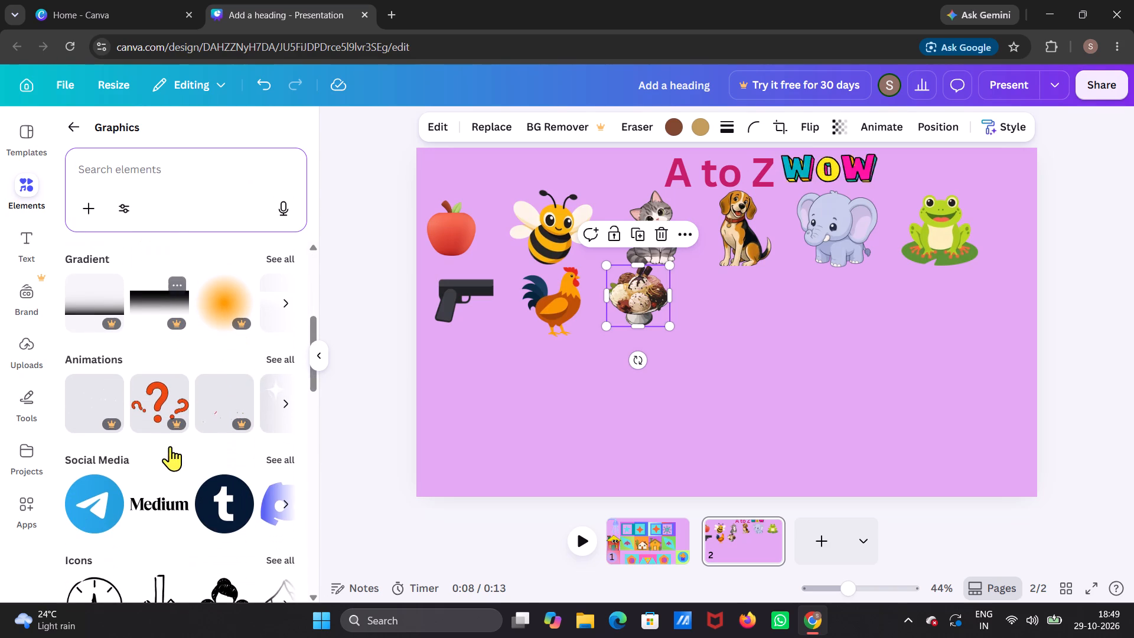
scroll(178, 428, down, 5)
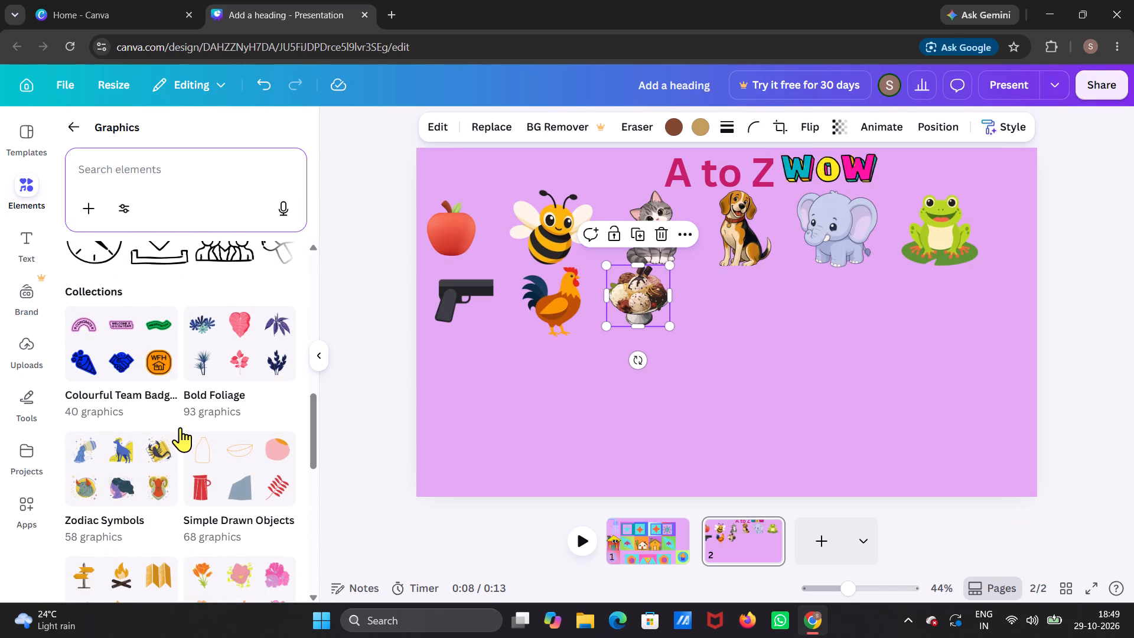
Search the graphics for "jungle".
click(150, 170)
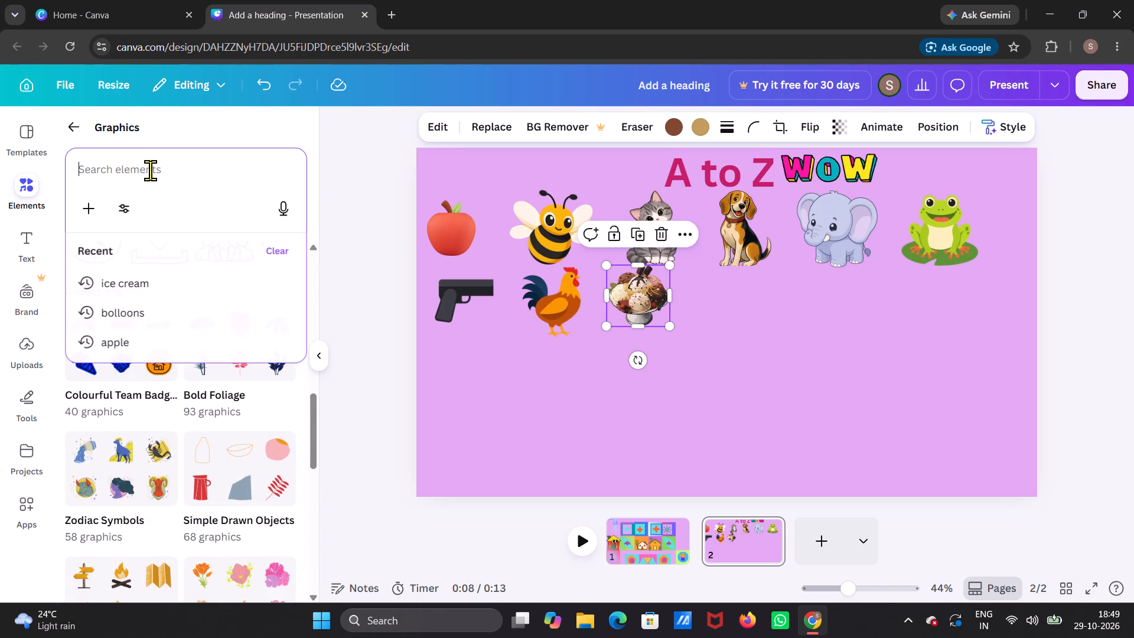
key(j)
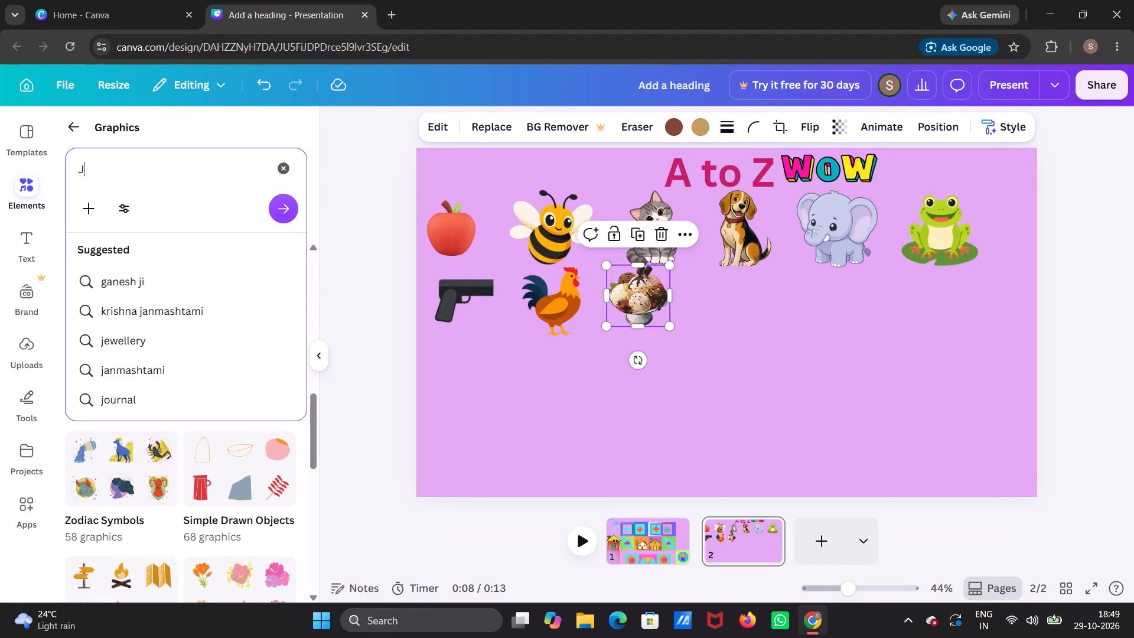
key(u)
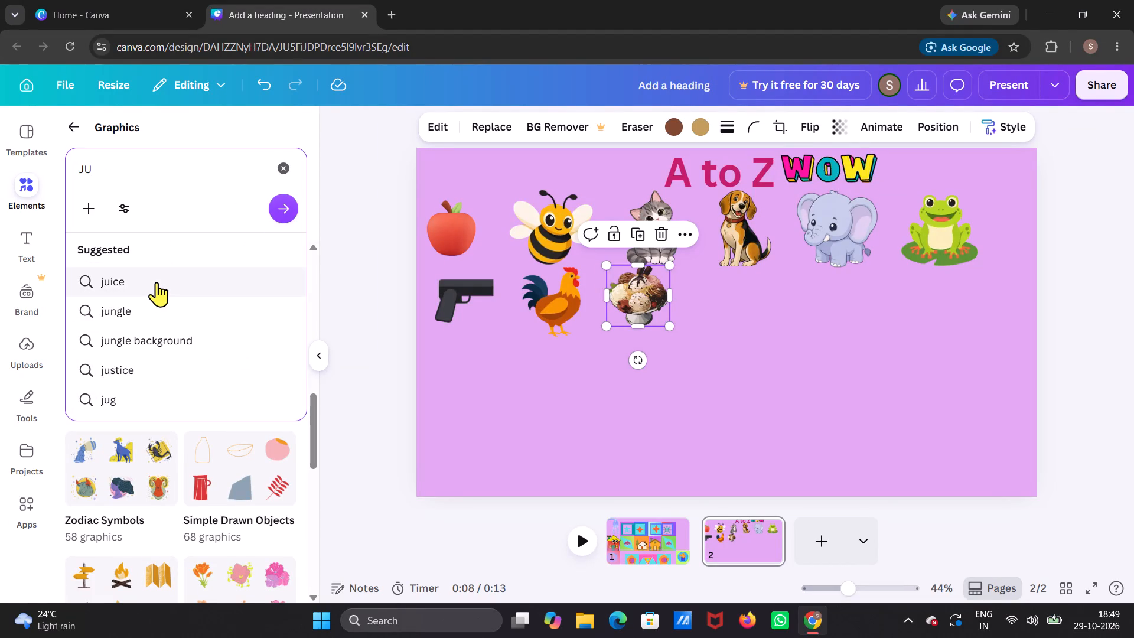
click(154, 312)
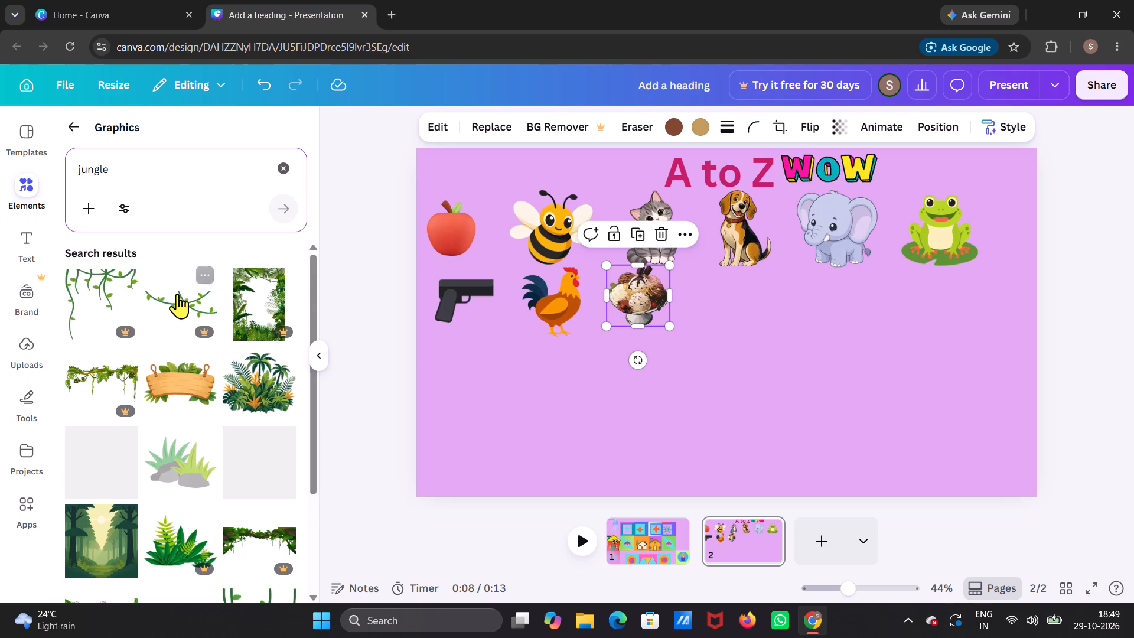
Search the graphics for "juice" and add the orange juice glass with mint leaves and orange slices to page 2.
click(122, 167)
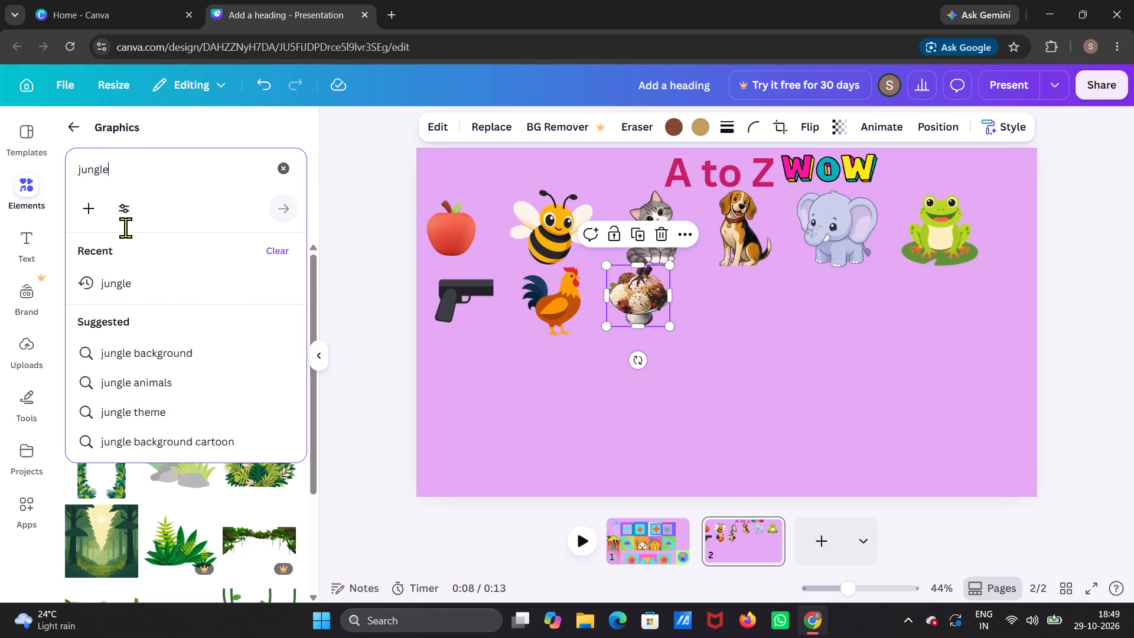
key(BackSpace)
key(BackSpace)
key(BackSpace)
key(BackSpace)
key(BackSpace)
key(BackSpace)
key(BackSpace)
key(BackSpace)
key(BackSpace)
key(BackSpace)
key(BackSpace)
key(BackSpace)
key(BackSpace)
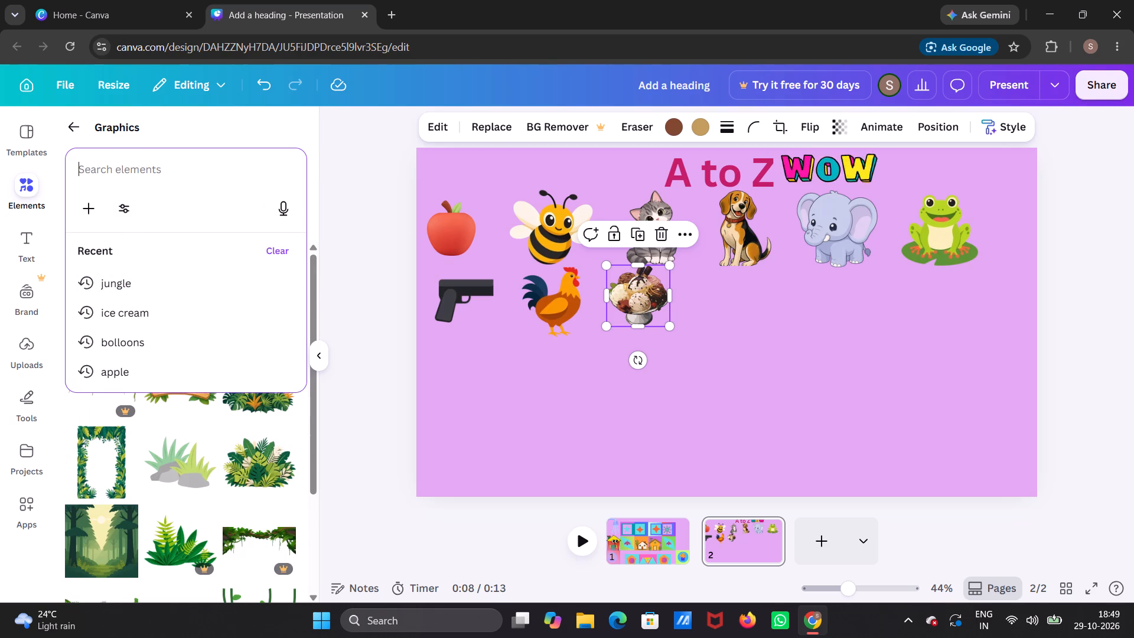
text(JUCE)
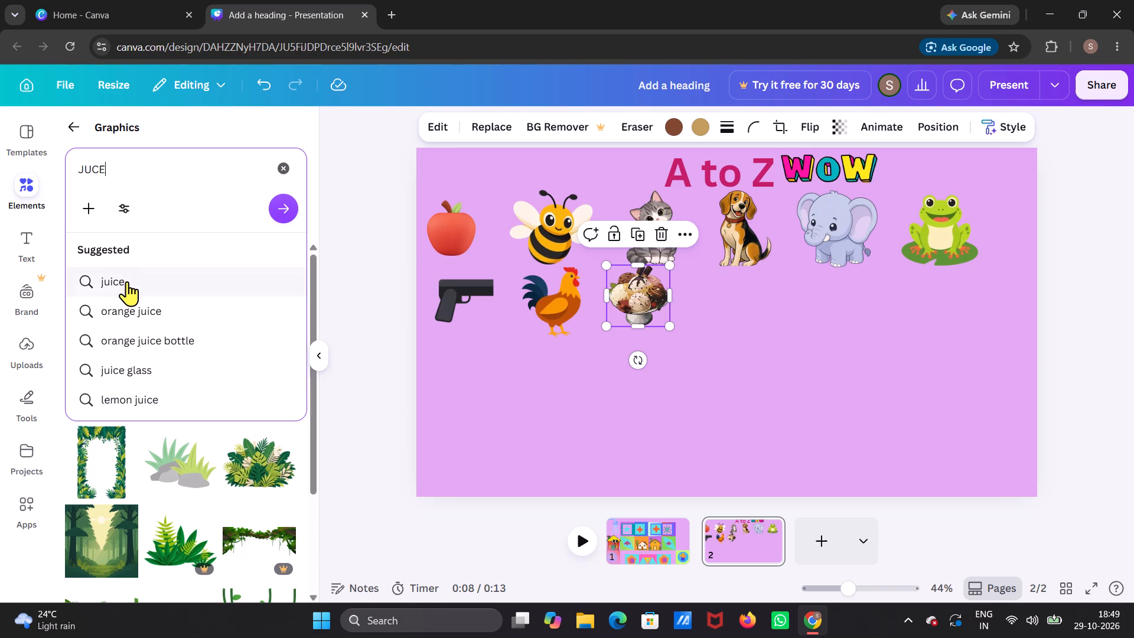
click(127, 281)
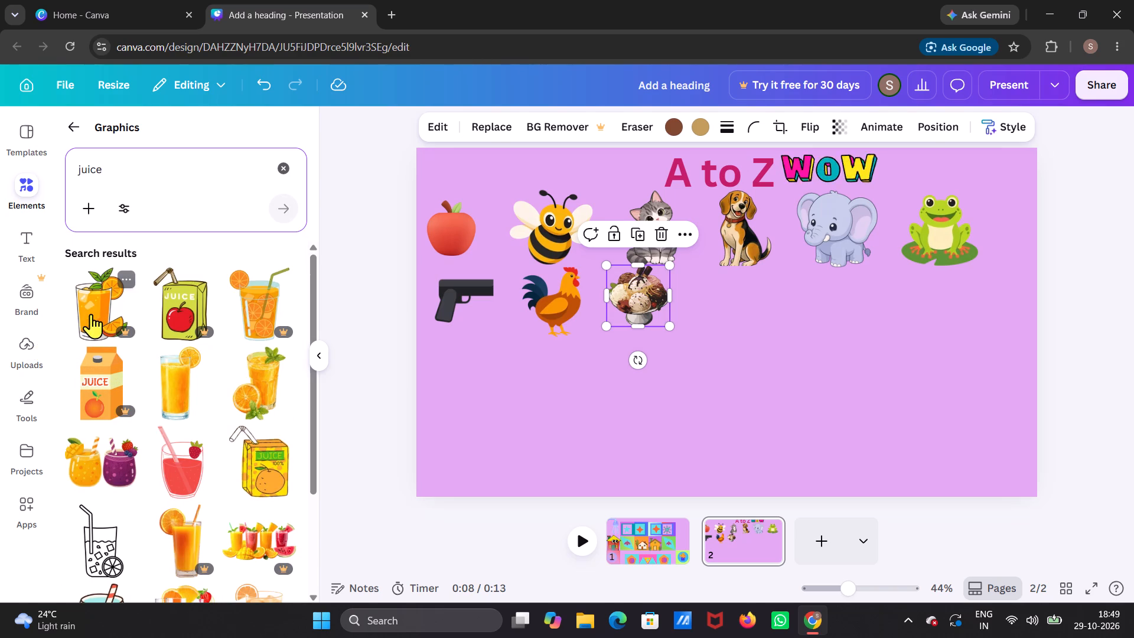
drag(91, 314, 559, 380)
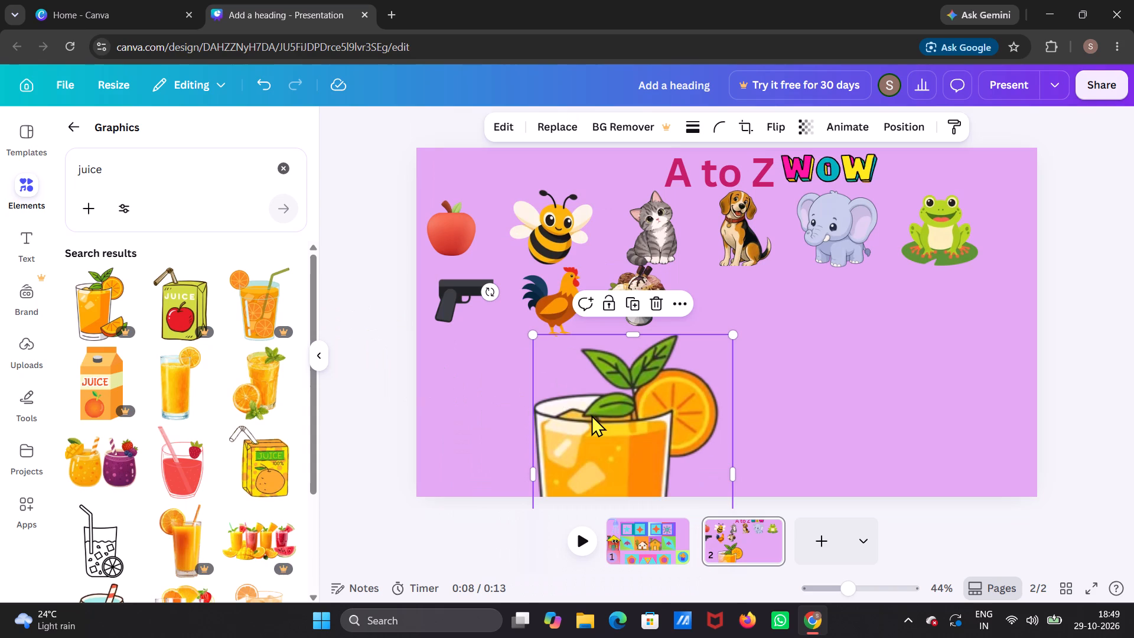
click(591, 415)
click(593, 377)
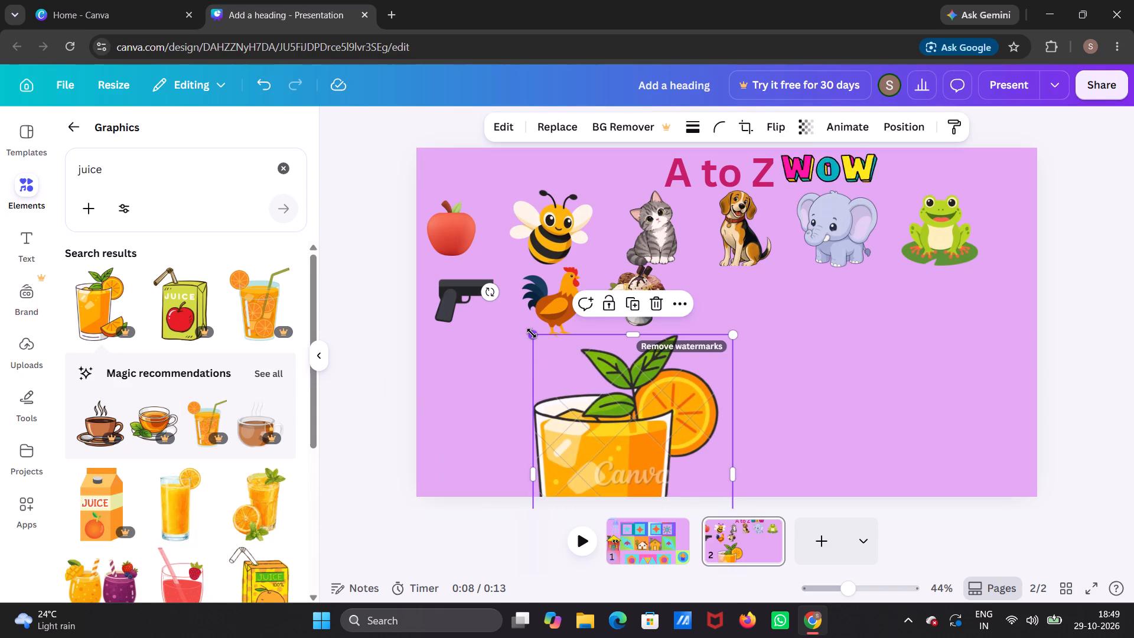
Shrink the juice glass to about the size of the other alphabet pictures and place it below the dog, beside the ice cream bowl.
drag(532, 333, 653, 398)
drag(637, 459, 657, 413)
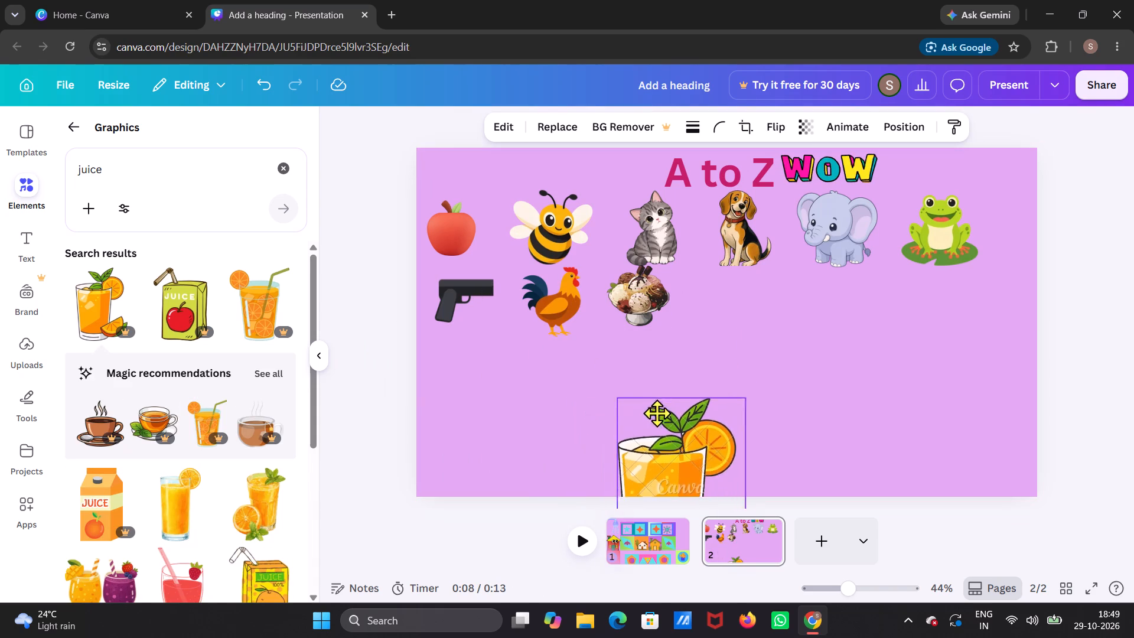
drag(657, 413, 719, 266)
drag(684, 243, 685, 244)
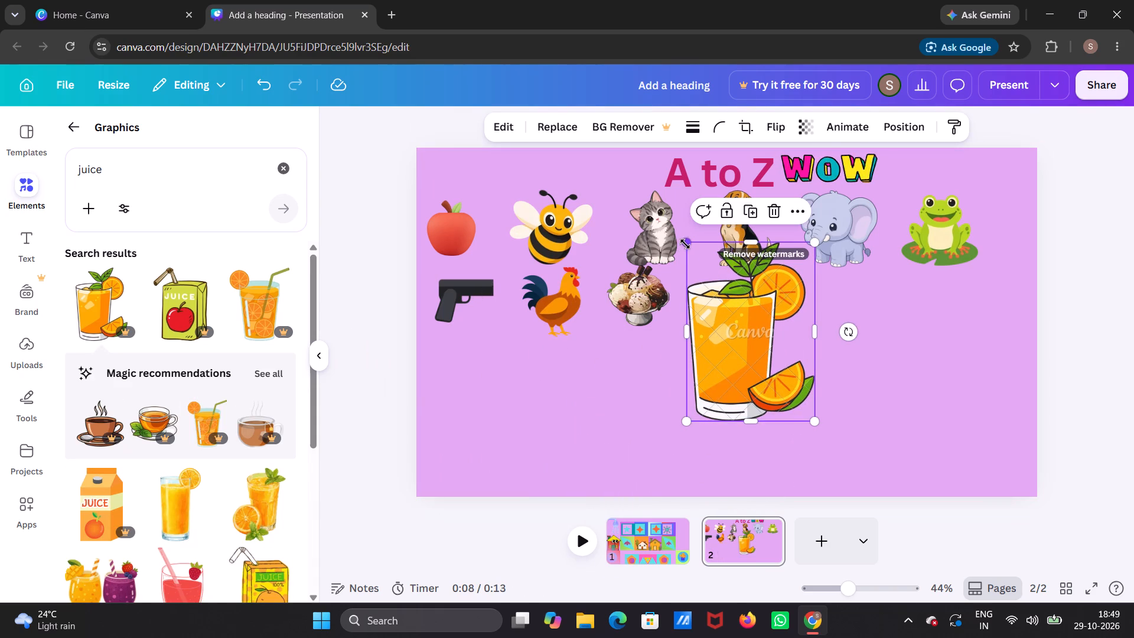
drag(685, 244, 768, 338)
drag(785, 376, 786, 376)
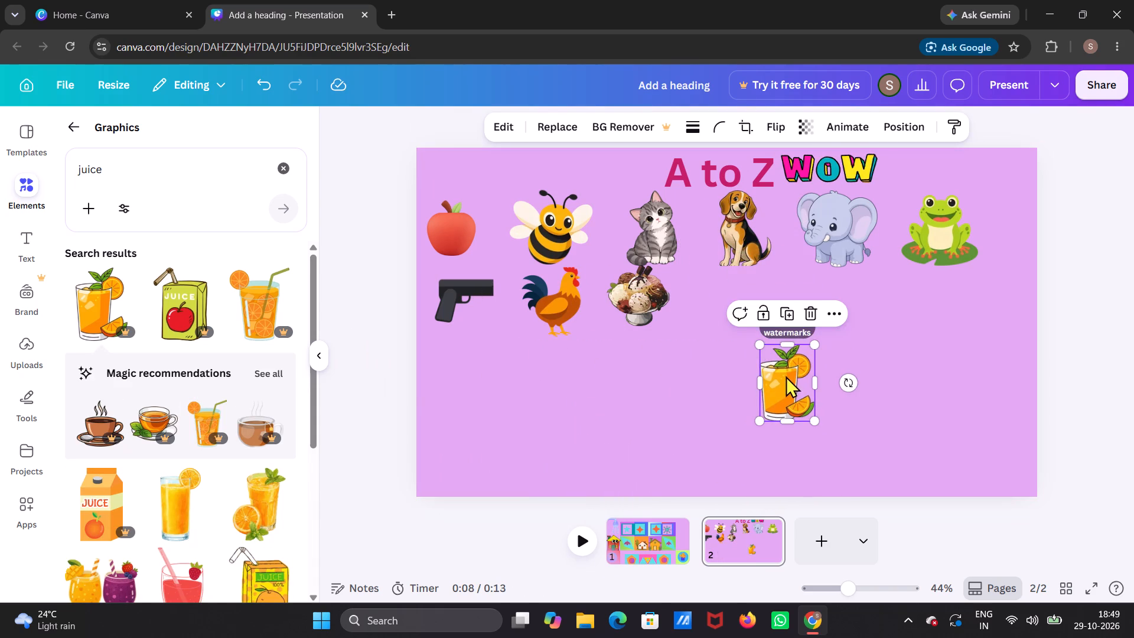
drag(786, 376, 726, 302)
click(831, 368)
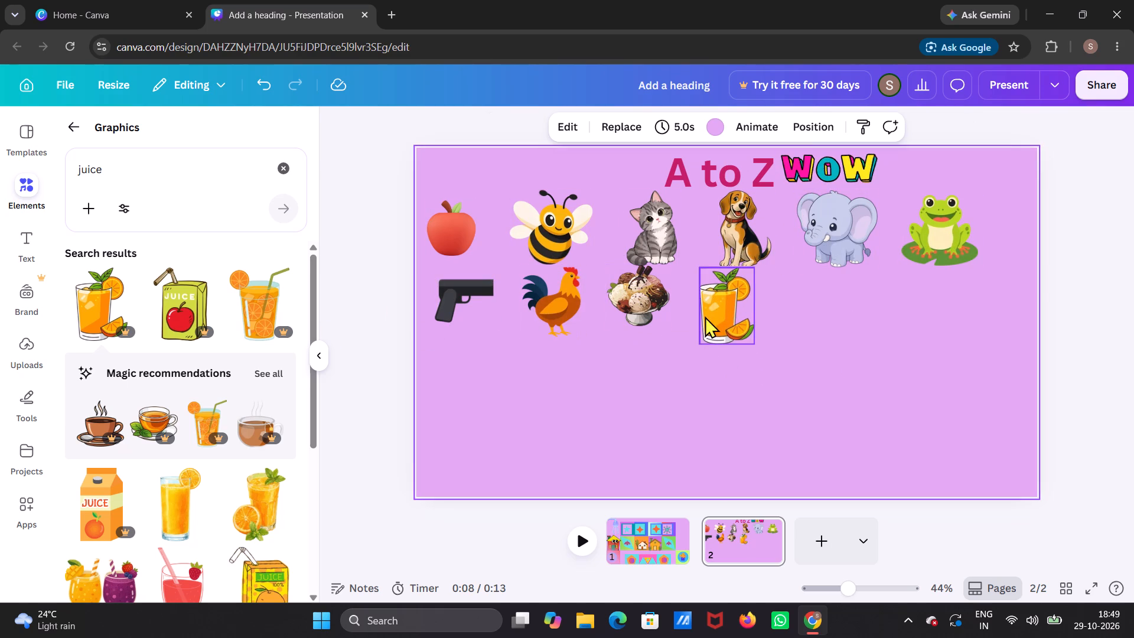
click(670, 386)
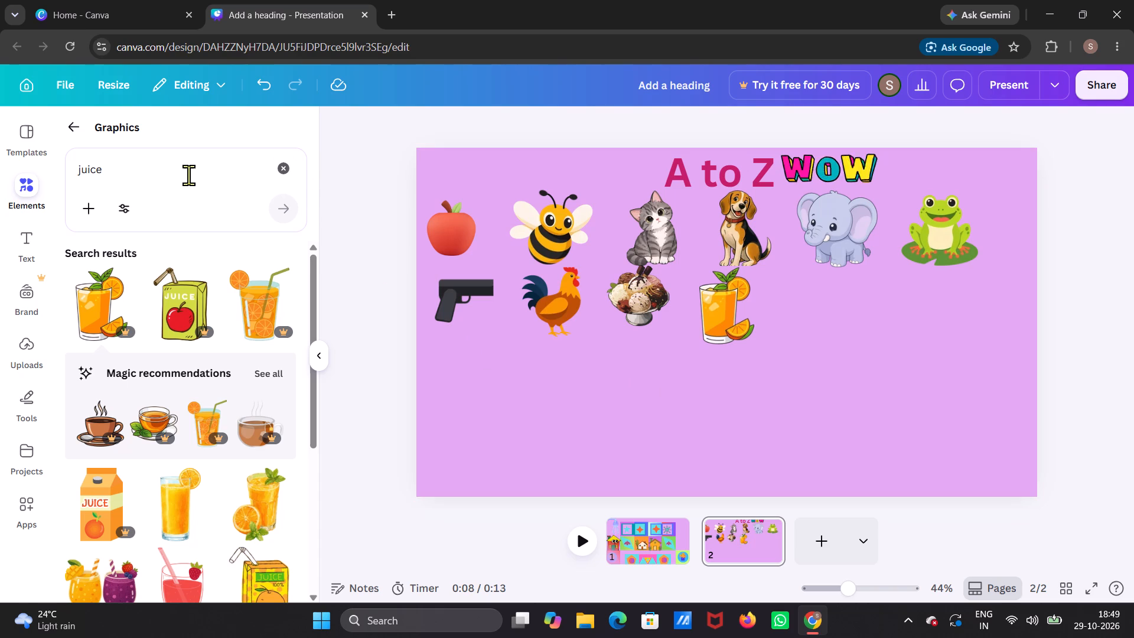
Search the graphics for "kite" and add the red and orange kite with colourful ribbon tails to page 2.
click(286, 167)
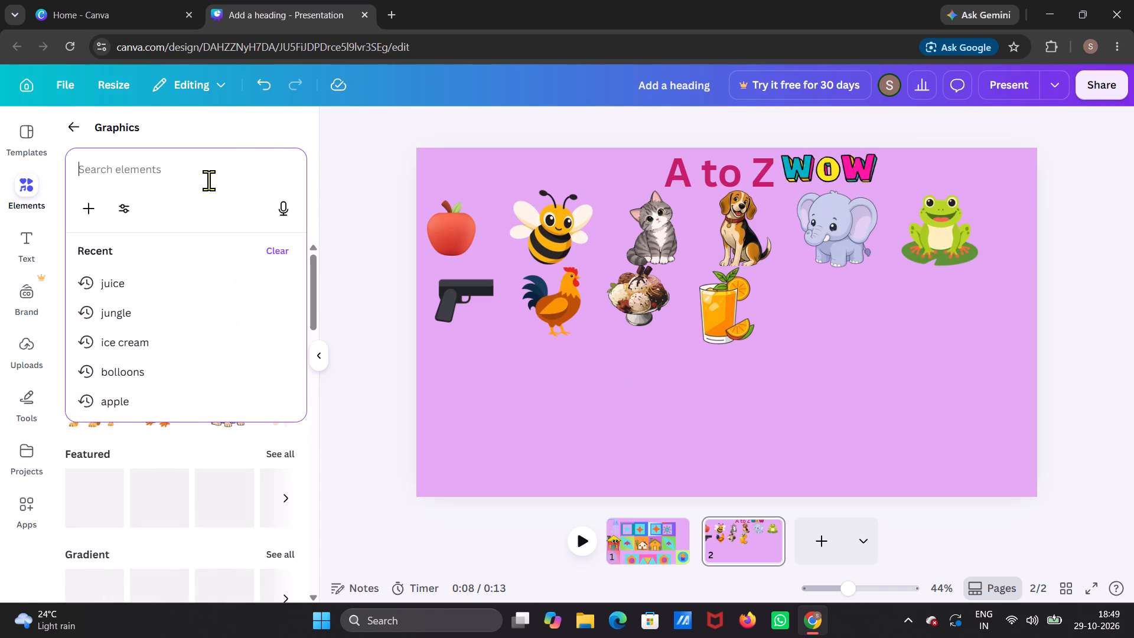
text(KI)
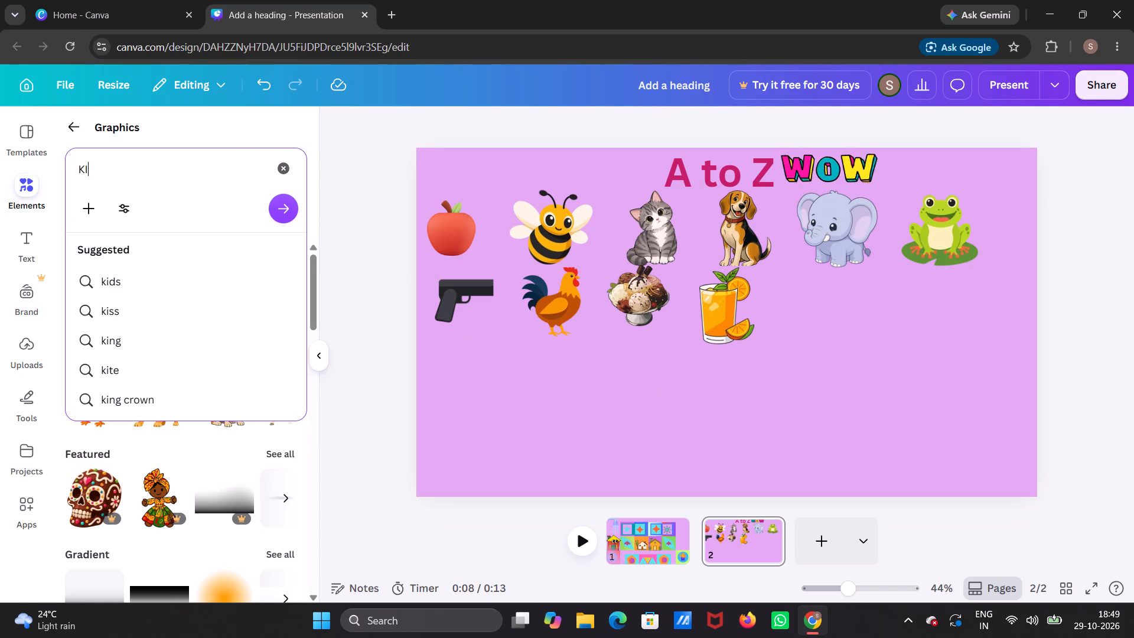
click(132, 371)
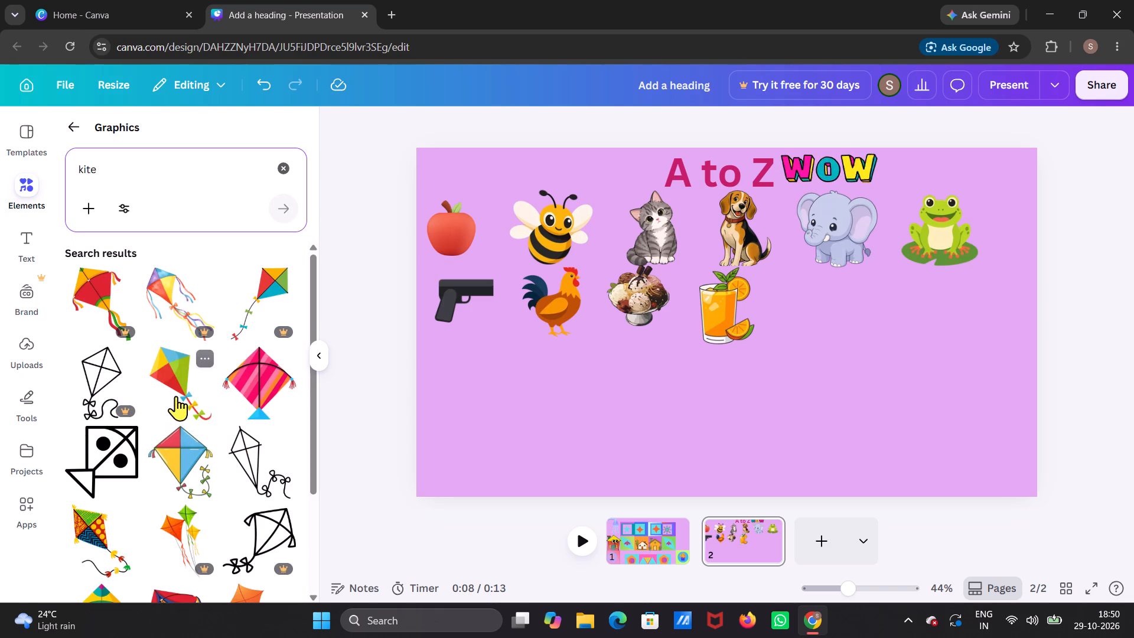
click(110, 319)
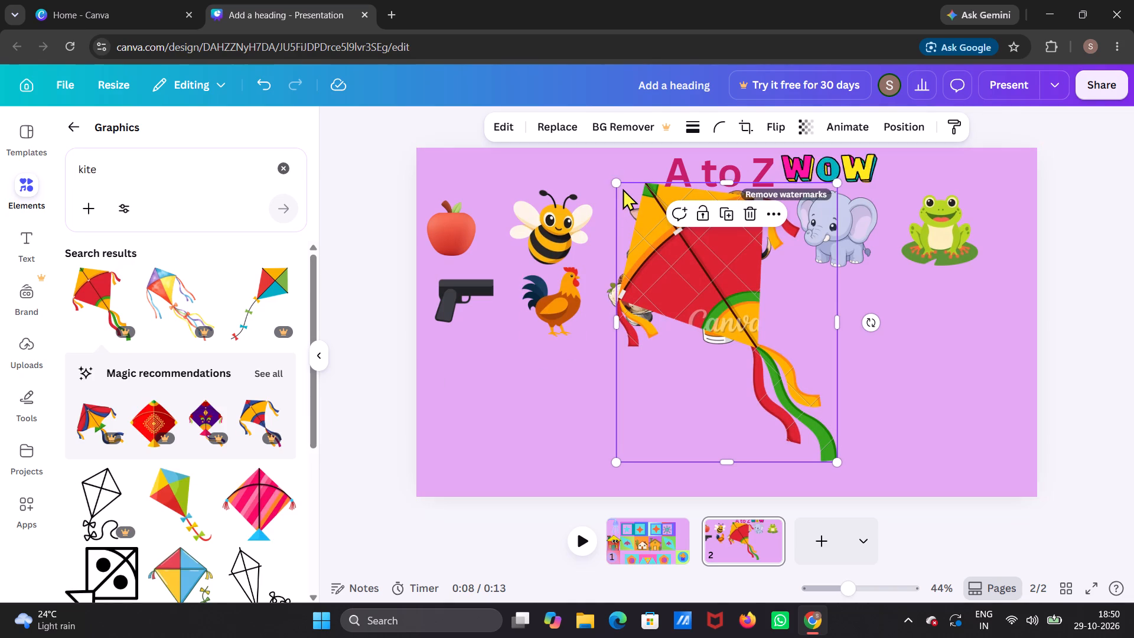
Shrink the kite to slightly smaller than the juice glass and place it below the elephant, beside the juice.
drag(615, 184, 795, 325)
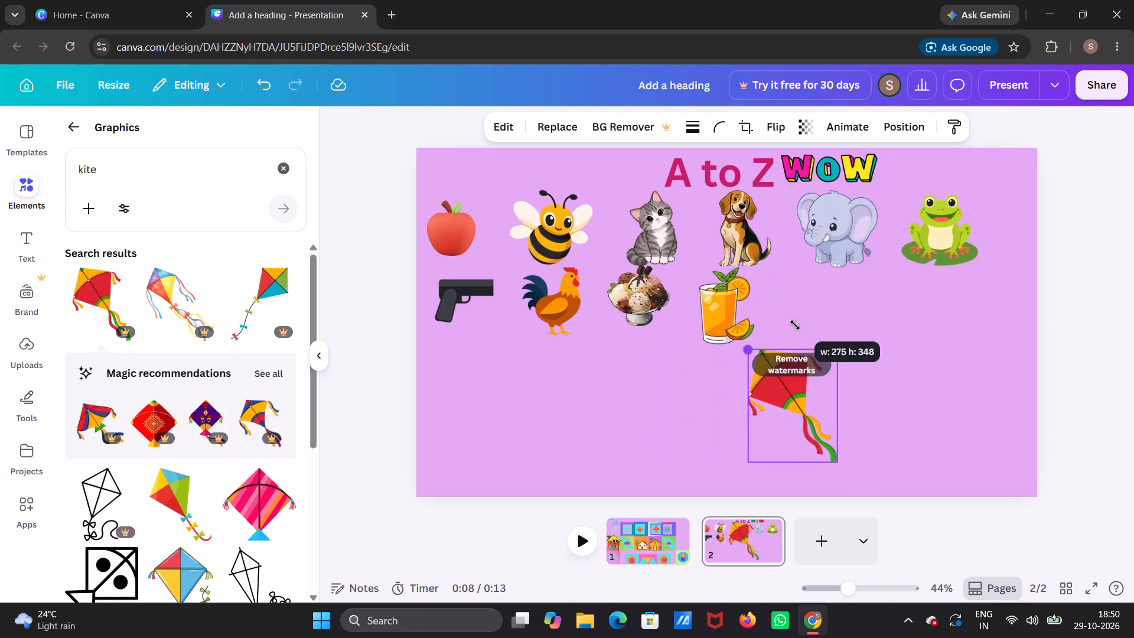
drag(795, 325, 799, 368)
drag(795, 440, 797, 429)
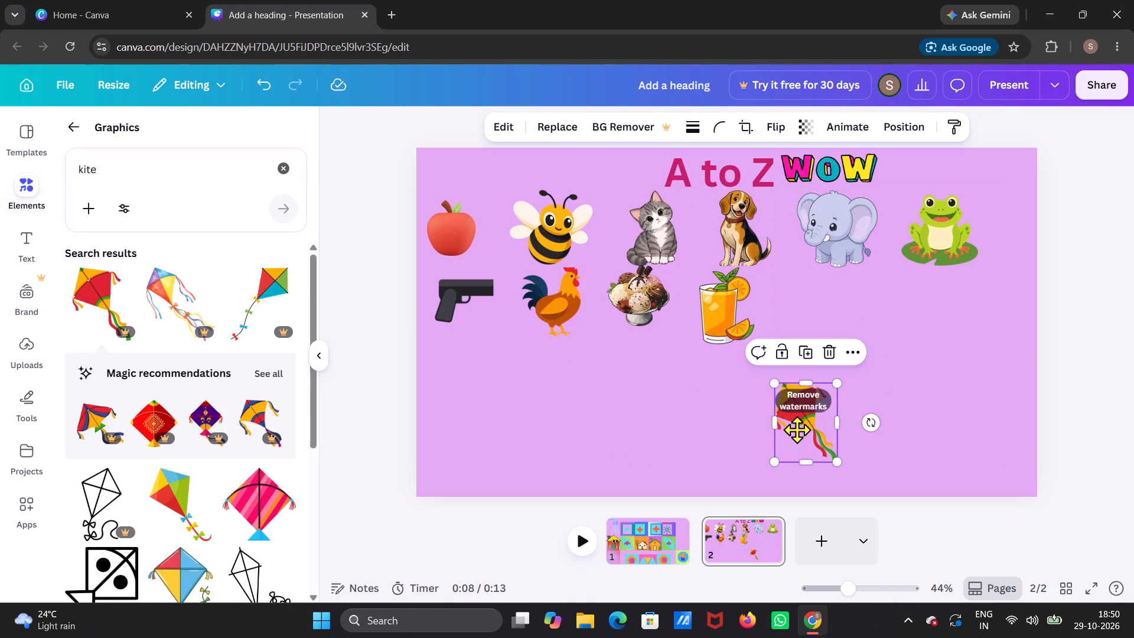
drag(797, 429, 805, 328)
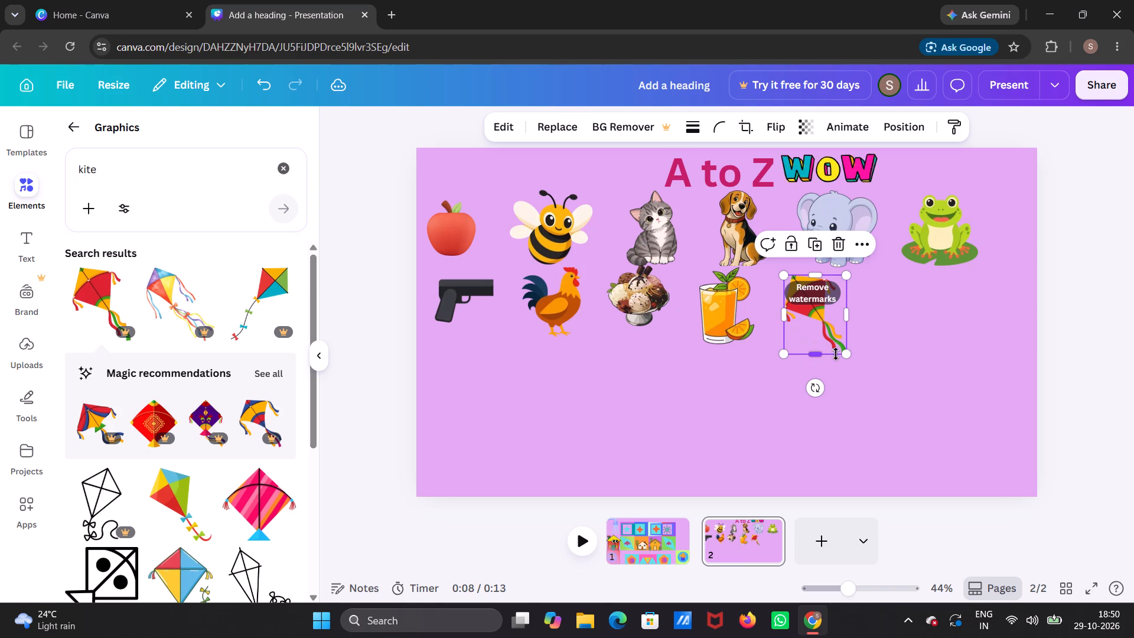
drag(848, 354, 840, 338)
click(793, 416)
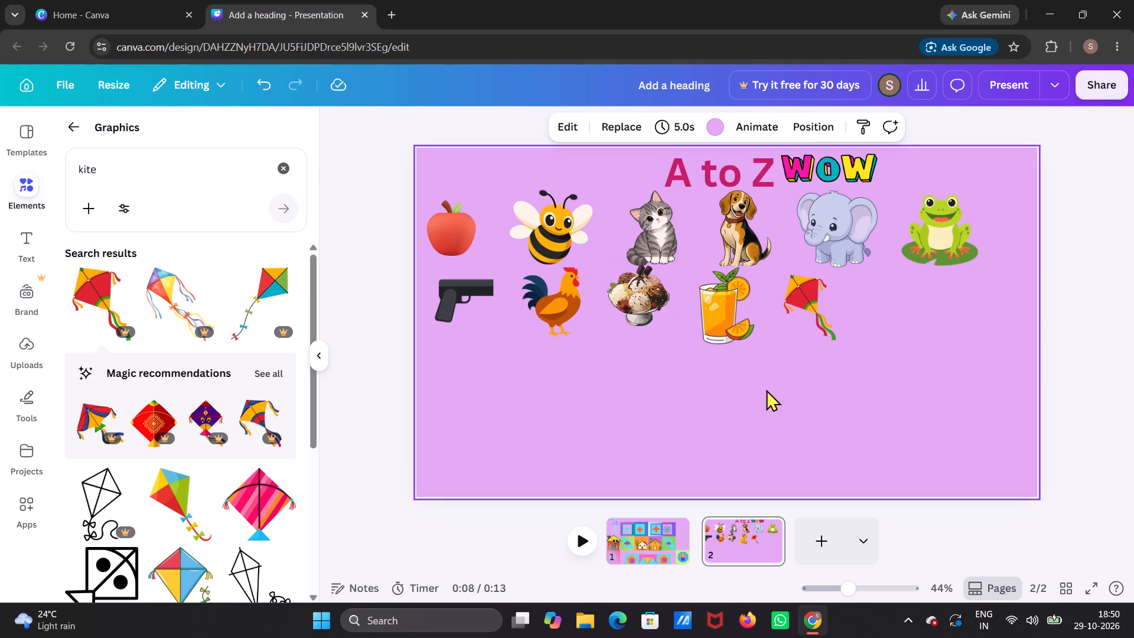
Add the sitting cartoon lion from the recommended animals to page 2, shrink it to about the kite's size and place it beside the kite.
click(68, 128)
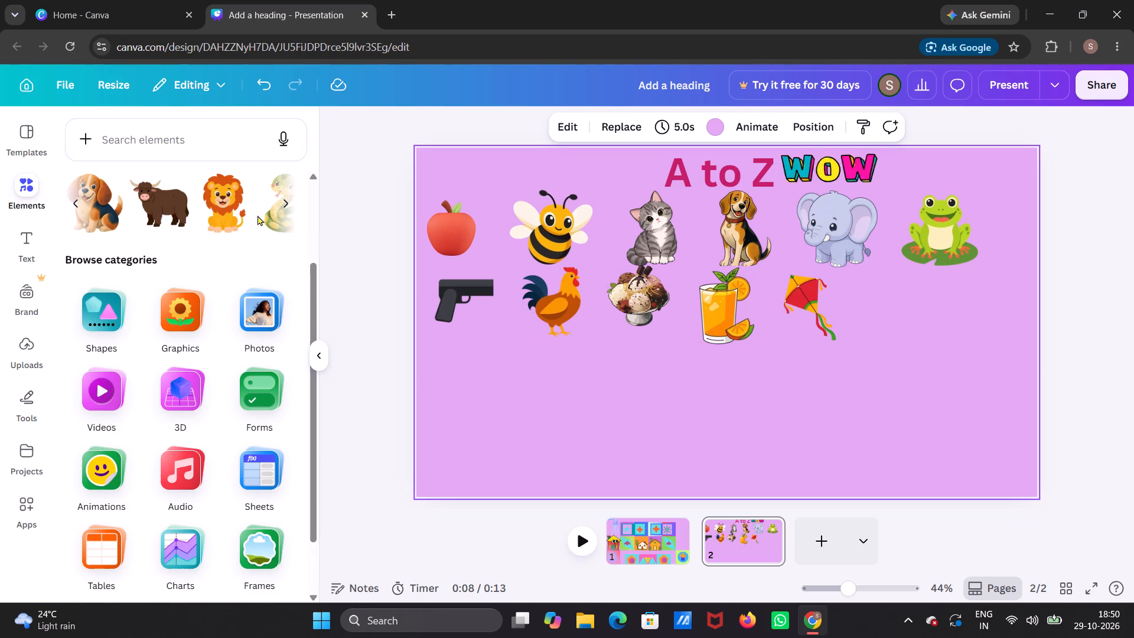
click(230, 214)
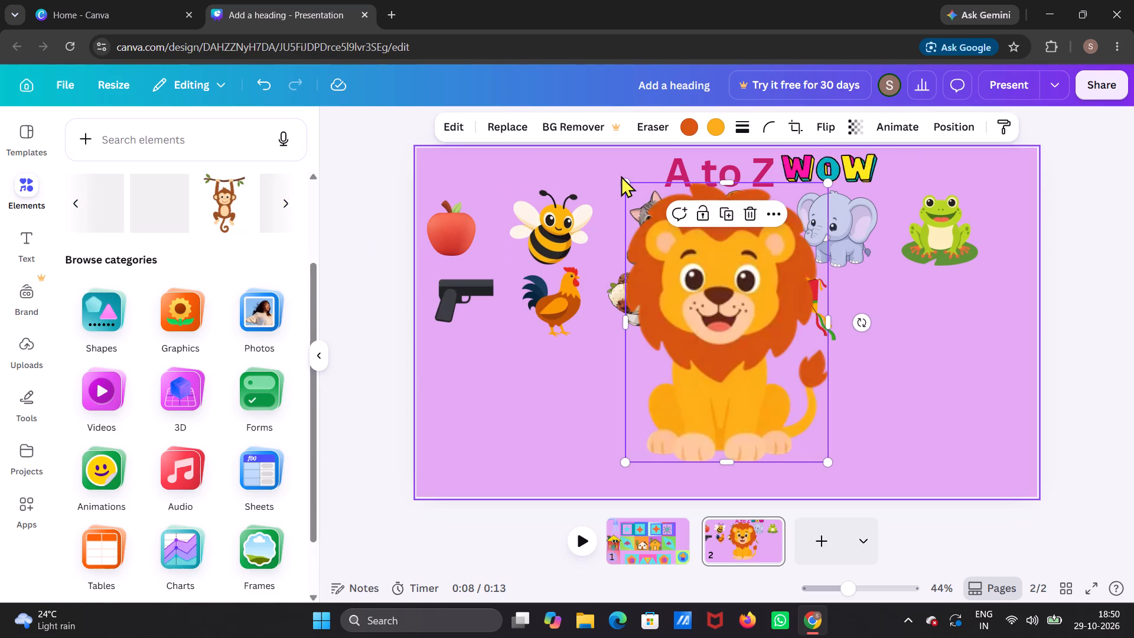
drag(629, 185, 772, 366)
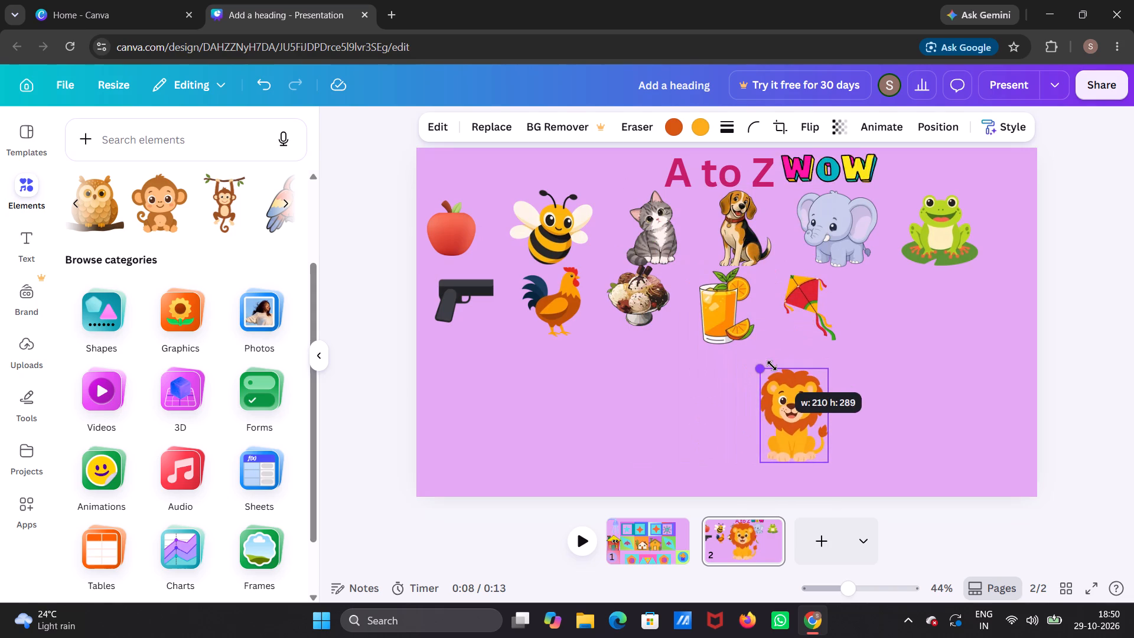
drag(772, 366, 778, 372)
drag(799, 408, 873, 298)
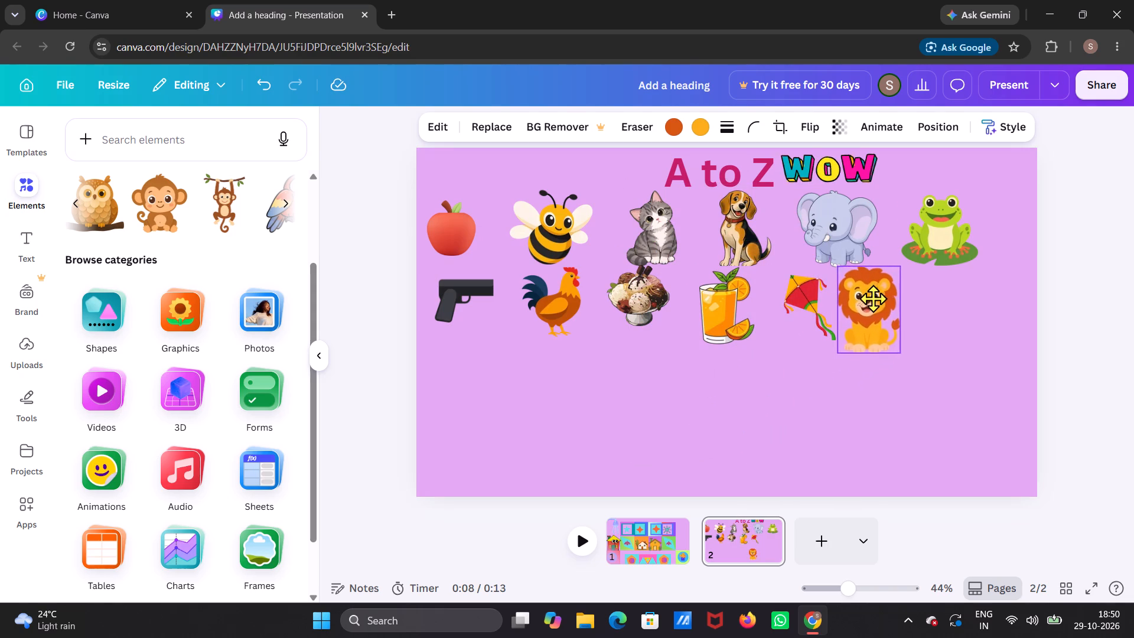
drag(873, 298, 882, 294)
drag(850, 261, 850, 261)
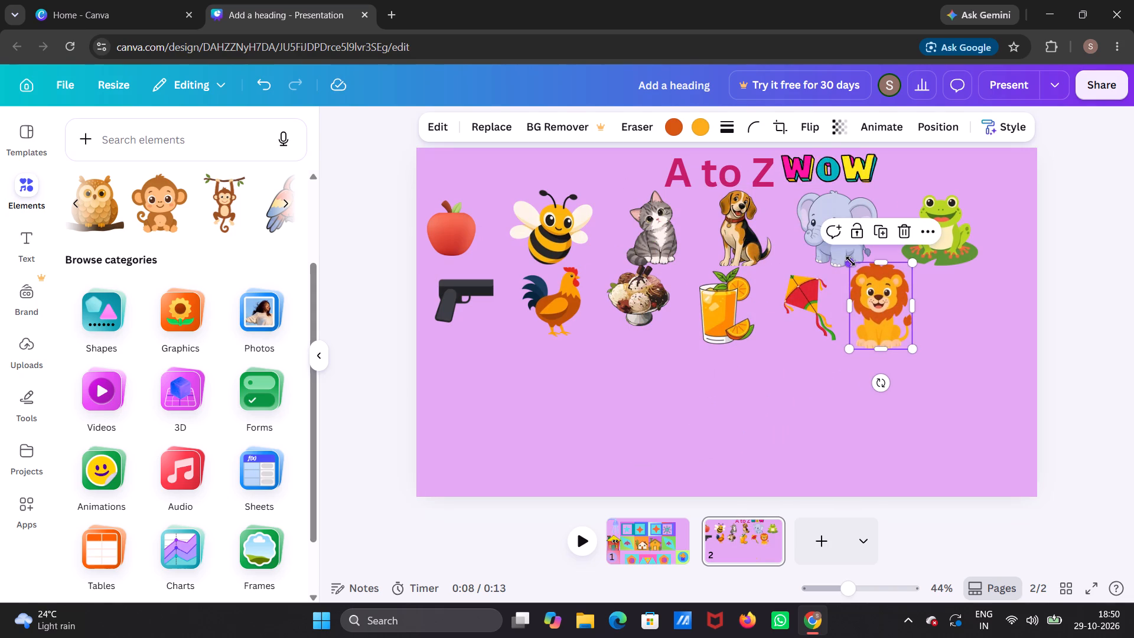
drag(850, 261, 874, 275)
drag(878, 311, 878, 287)
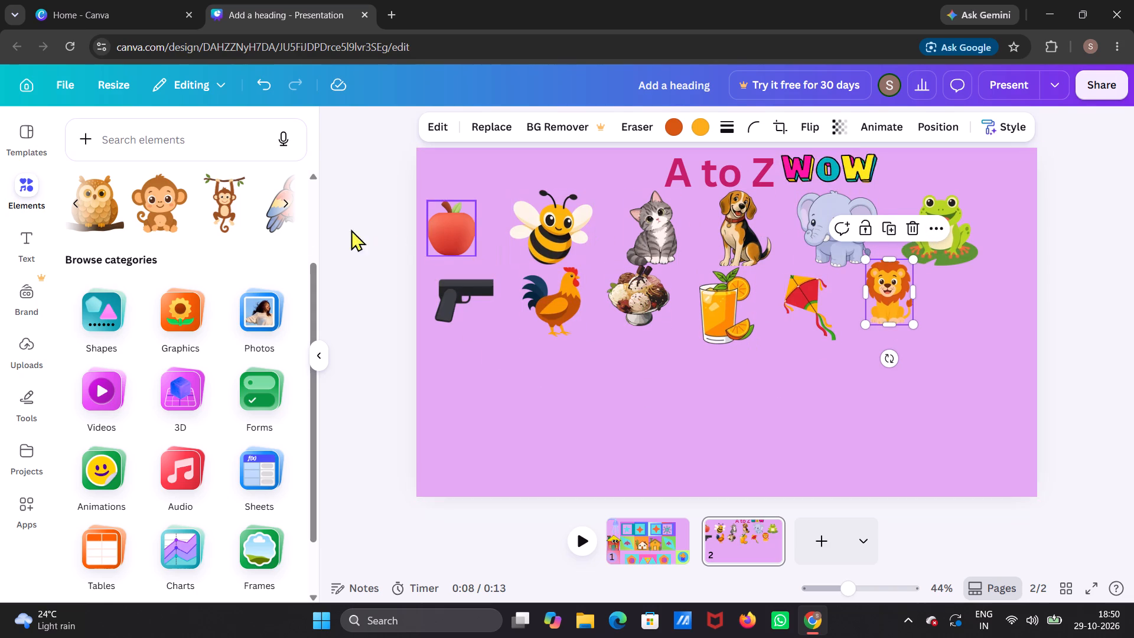
Add the sitting cartoon monkey to page 2, shrink it to slightly larger than the lion and place it below the frog, beside the lion.
click(156, 204)
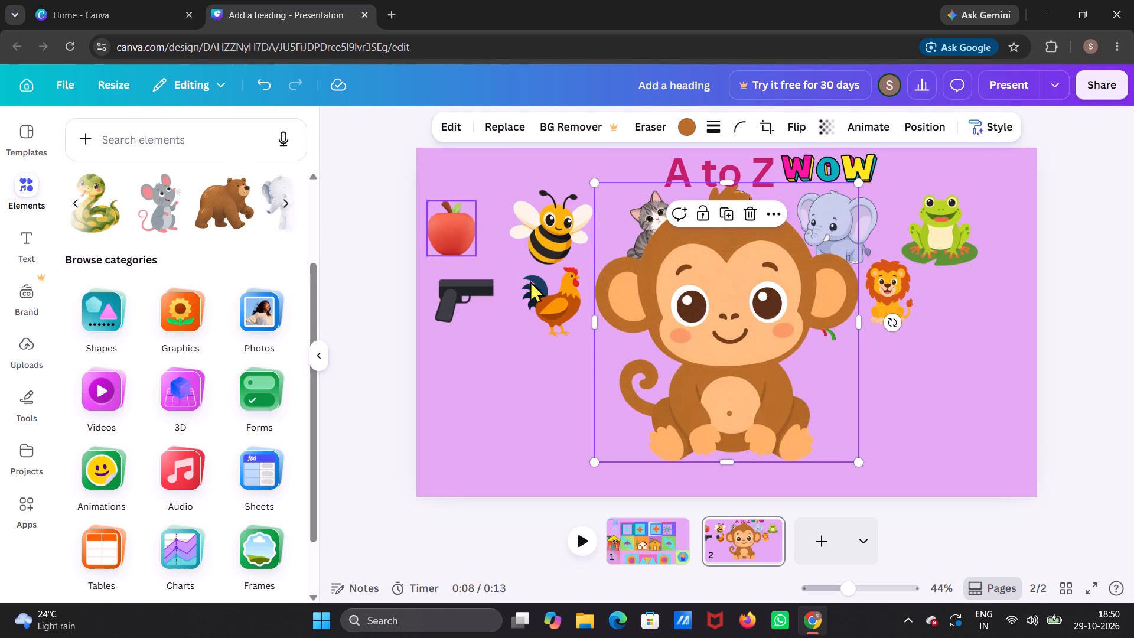
drag(592, 182, 774, 340)
drag(833, 414, 984, 315)
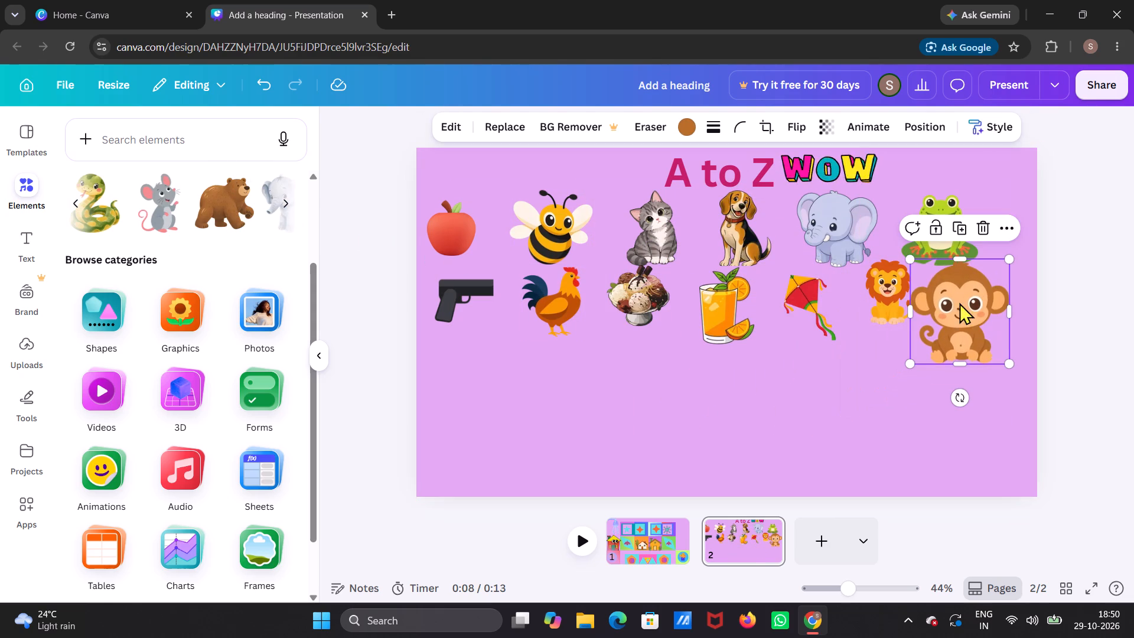
drag(908, 257, 946, 281)
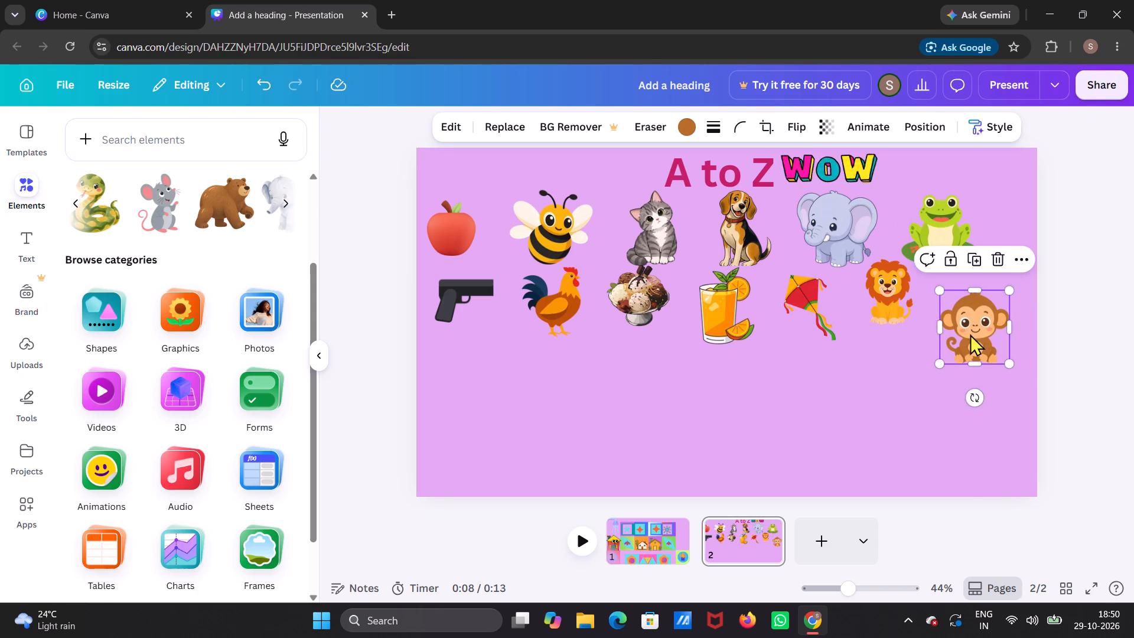
drag(972, 333, 978, 301)
click(708, 444)
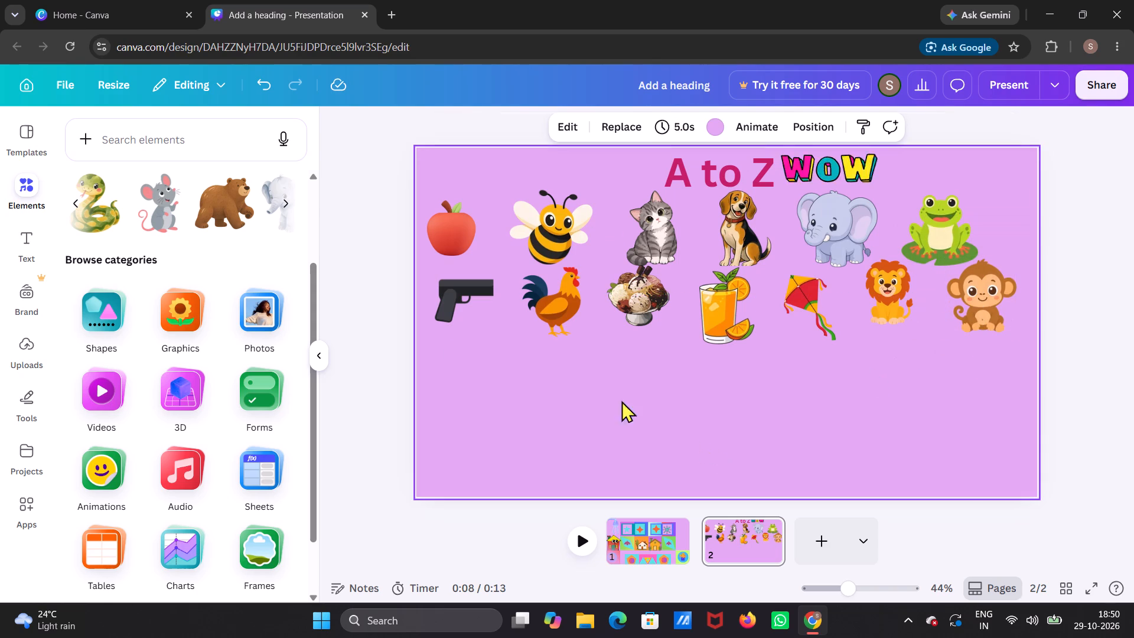
Add the owl on a branch from the recommended animals, shrink it to about the other pictures' size and place it below the gun.
click(278, 204)
click(278, 204)
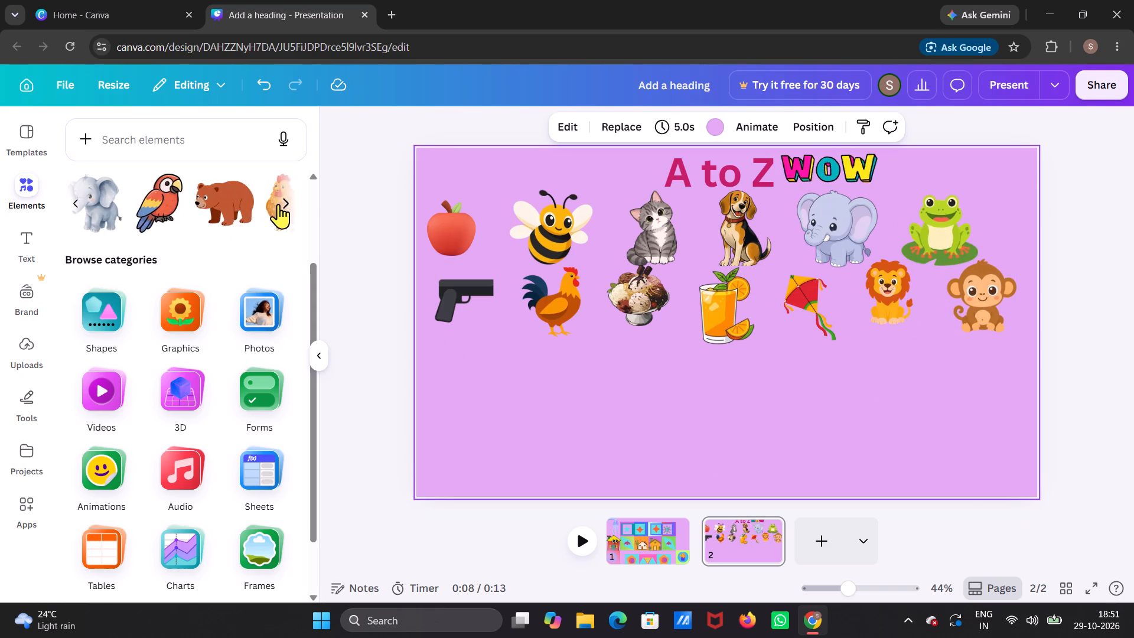
click(170, 202)
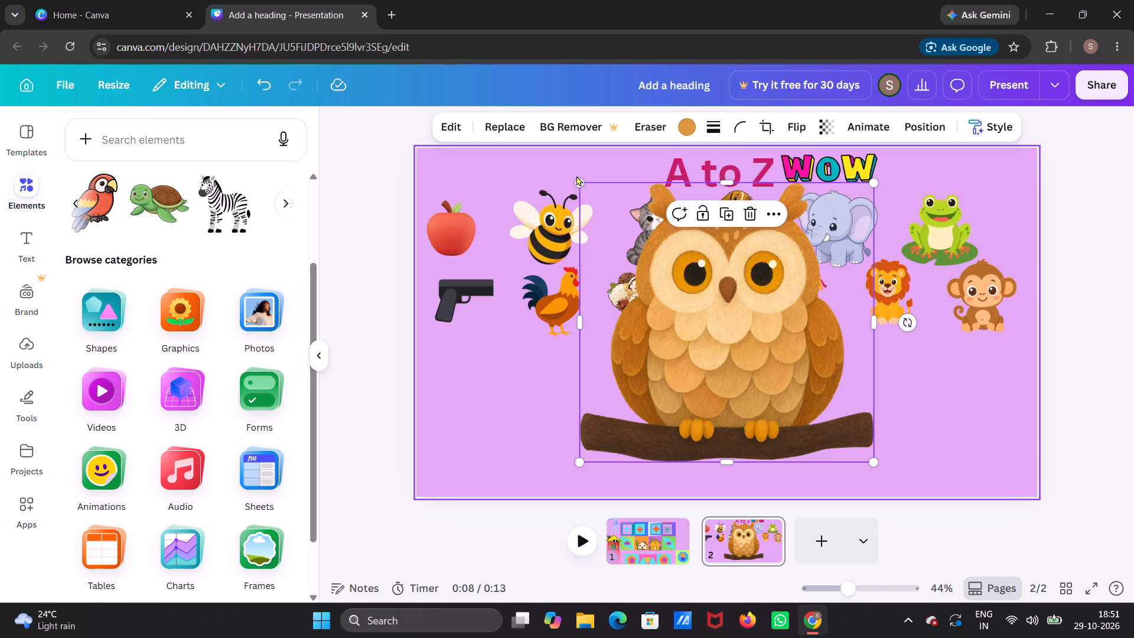
click(581, 194)
drag(576, 183, 726, 333)
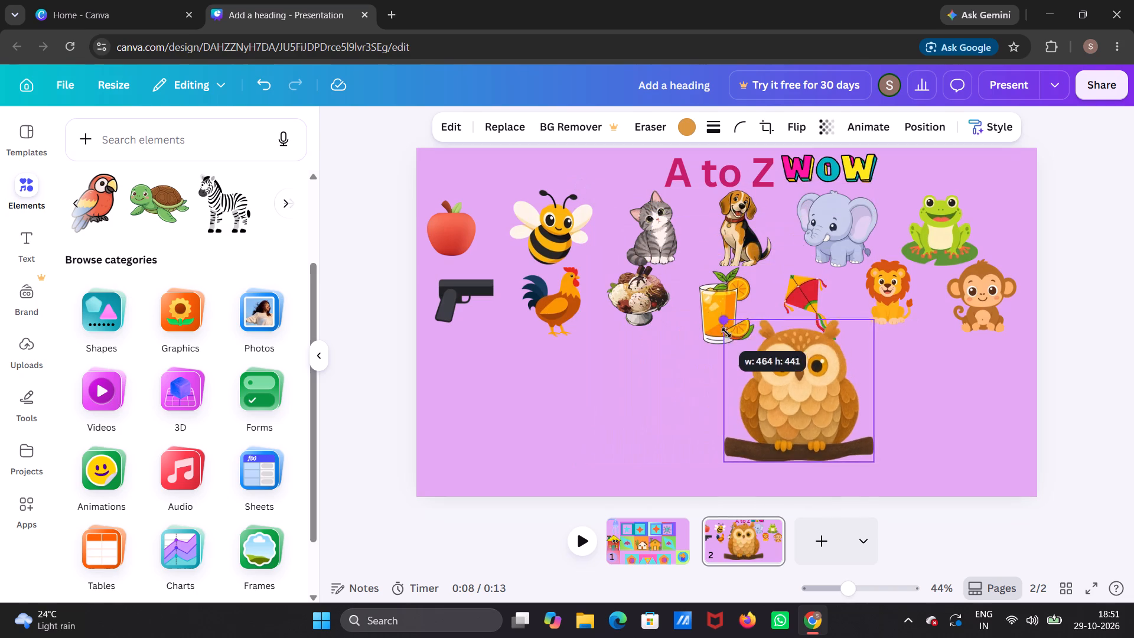
drag(726, 333, 765, 355)
drag(797, 402, 484, 365)
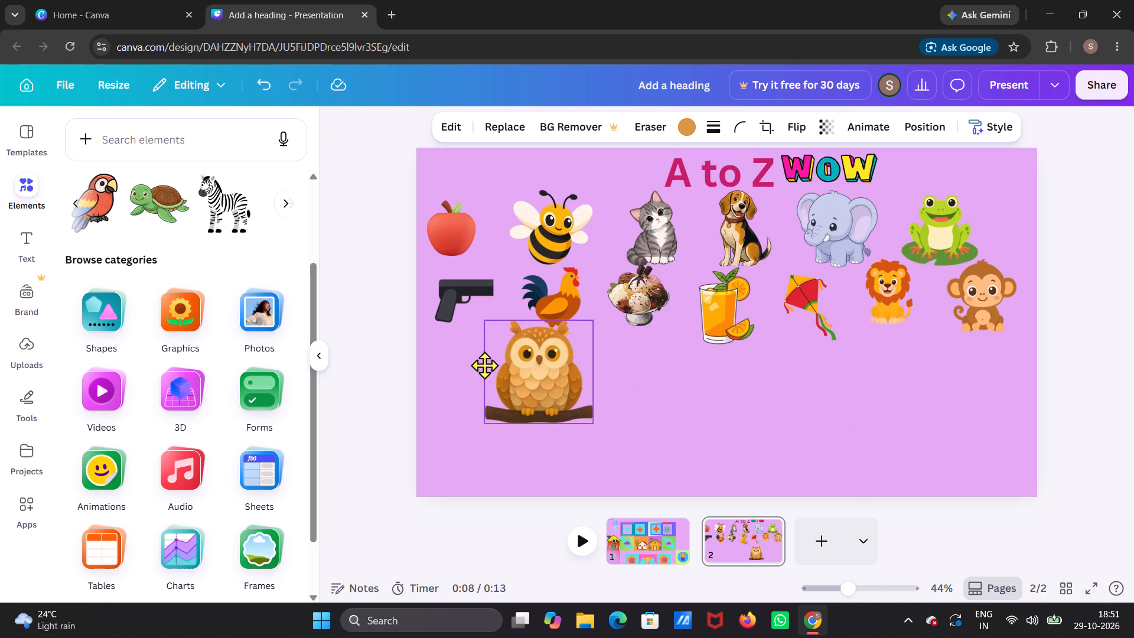
drag(484, 365, 452, 368)
drag(423, 322, 441, 328)
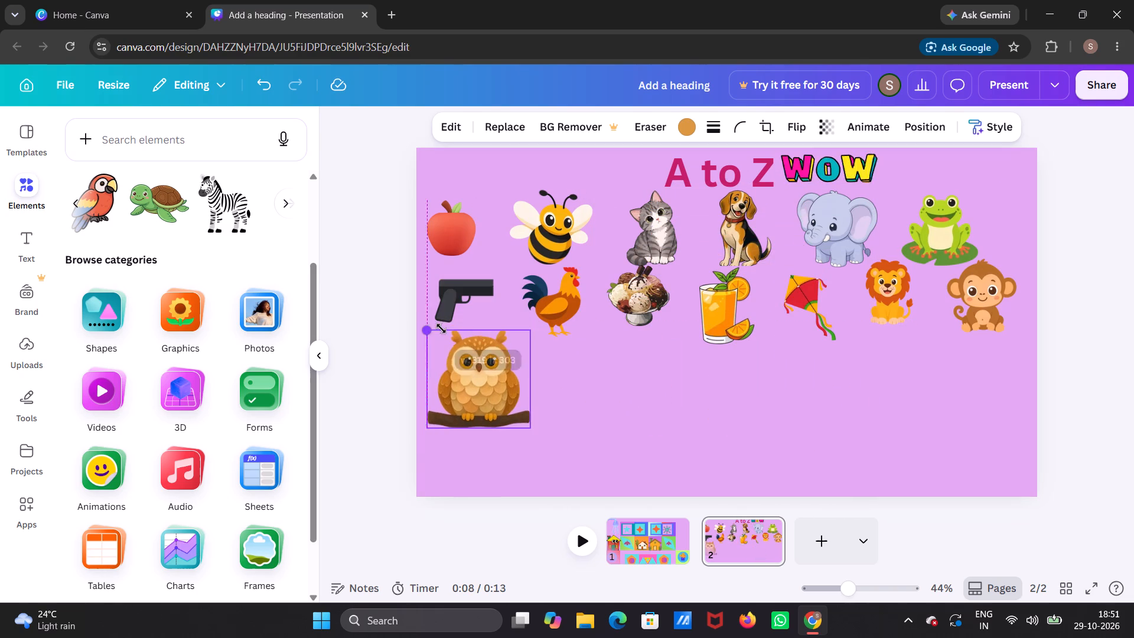
drag(441, 328, 460, 341)
drag(476, 366, 448, 350)
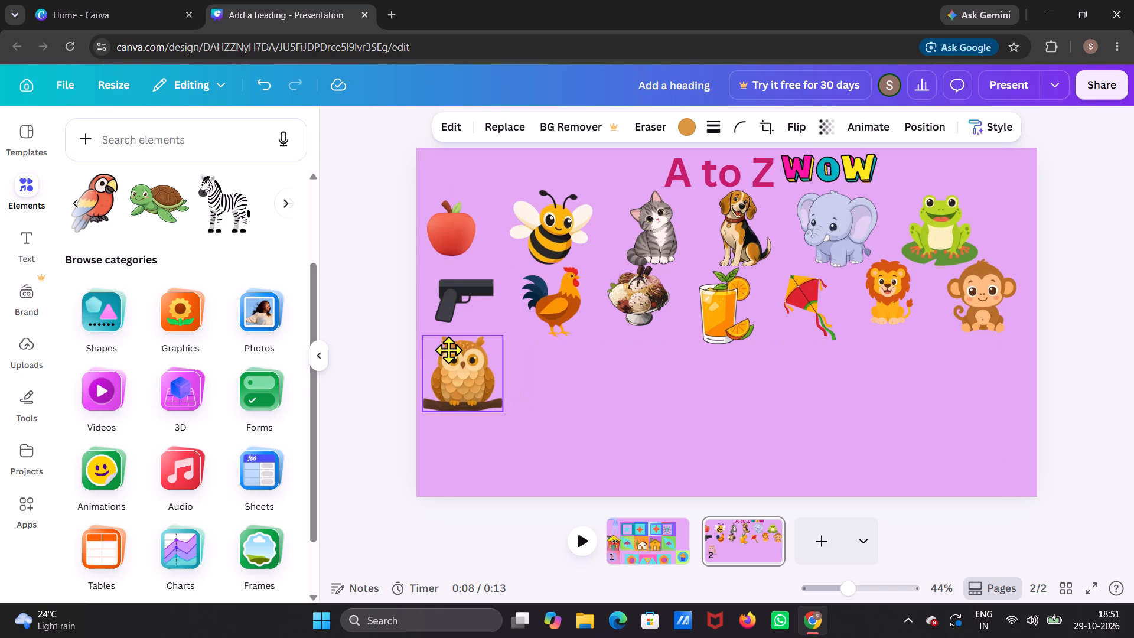
drag(448, 350, 448, 346)
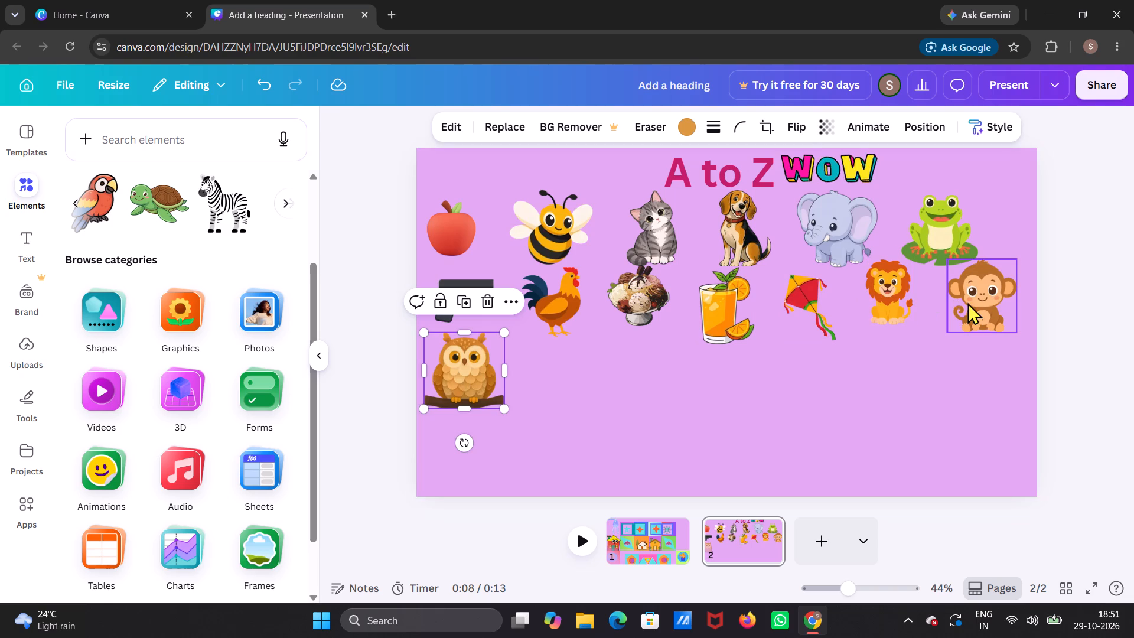
Move the owl across to below the rooster, leaving the first spot of the third row free.
drag(487, 373, 565, 375)
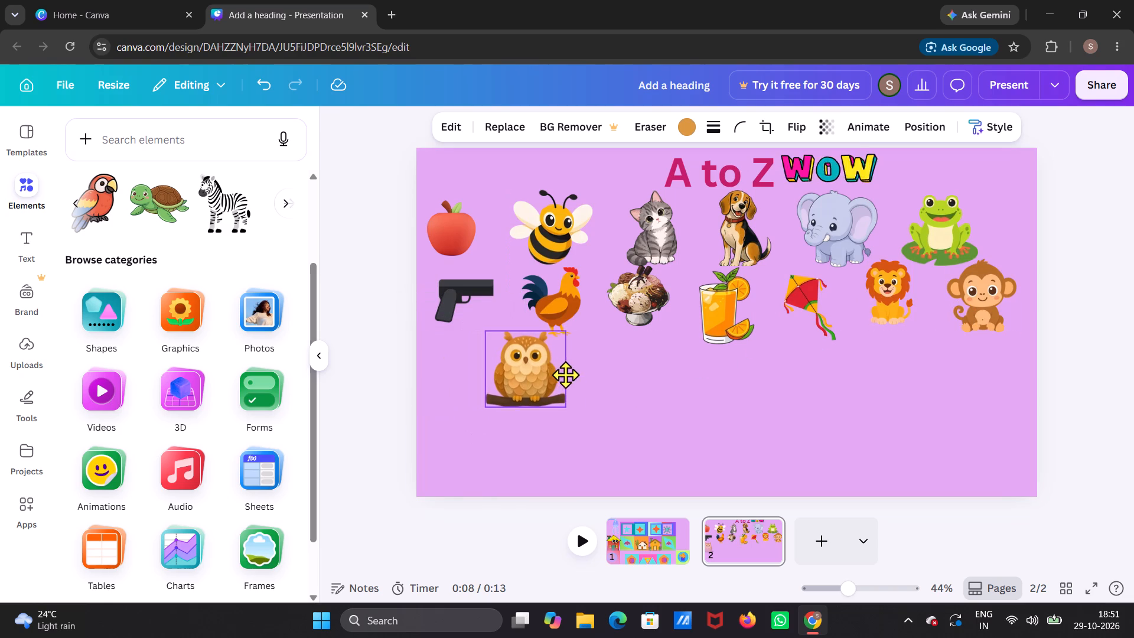
drag(565, 375, 586, 380)
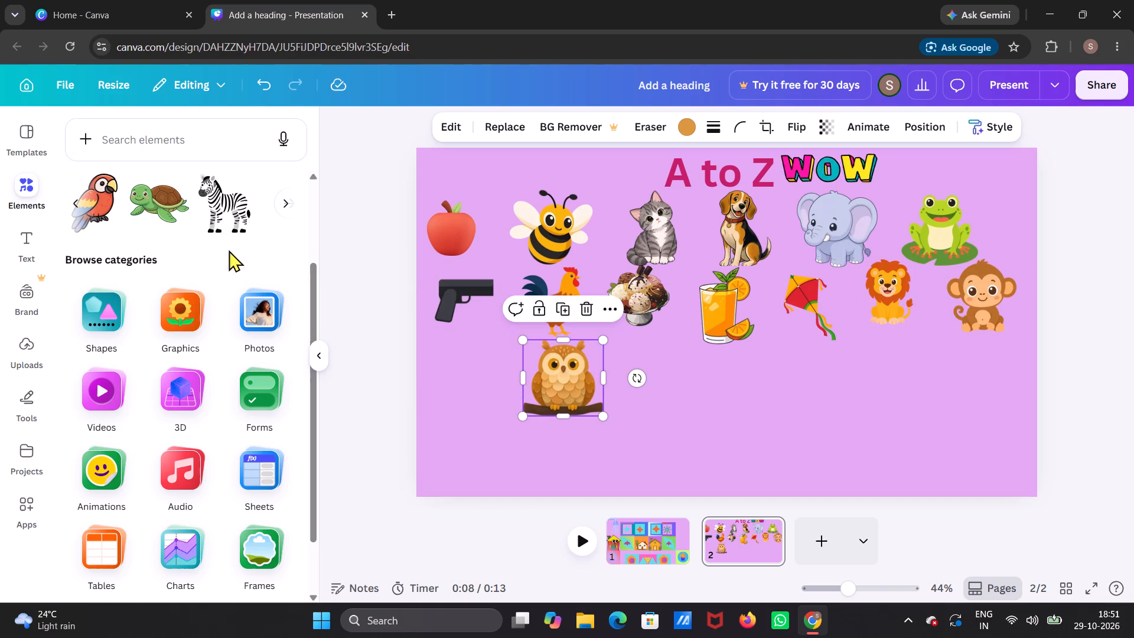
Look through the full list of recommended animal graphics for a picture for the next letter of the alphabet.
click(286, 211)
click(286, 211)
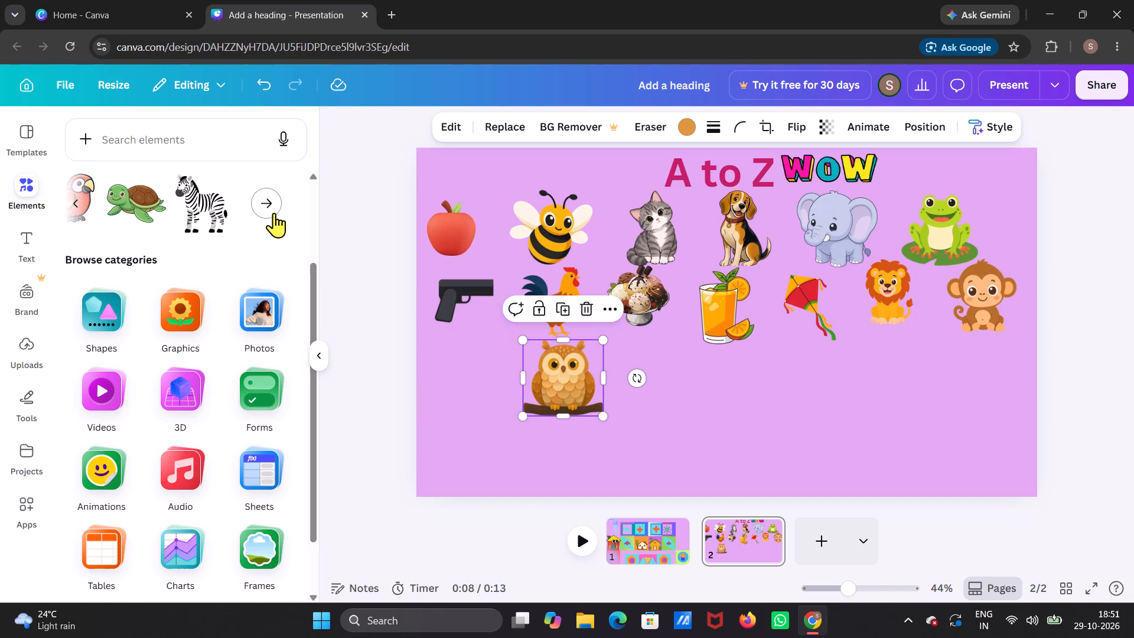
click(269, 208)
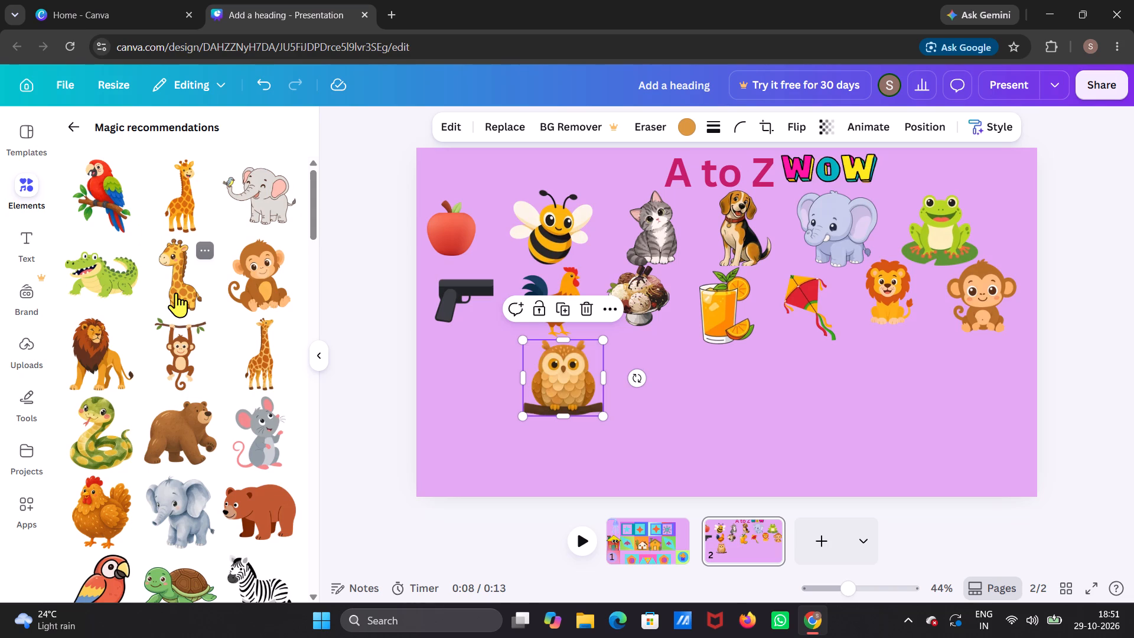
scroll(176, 289, down, 5)
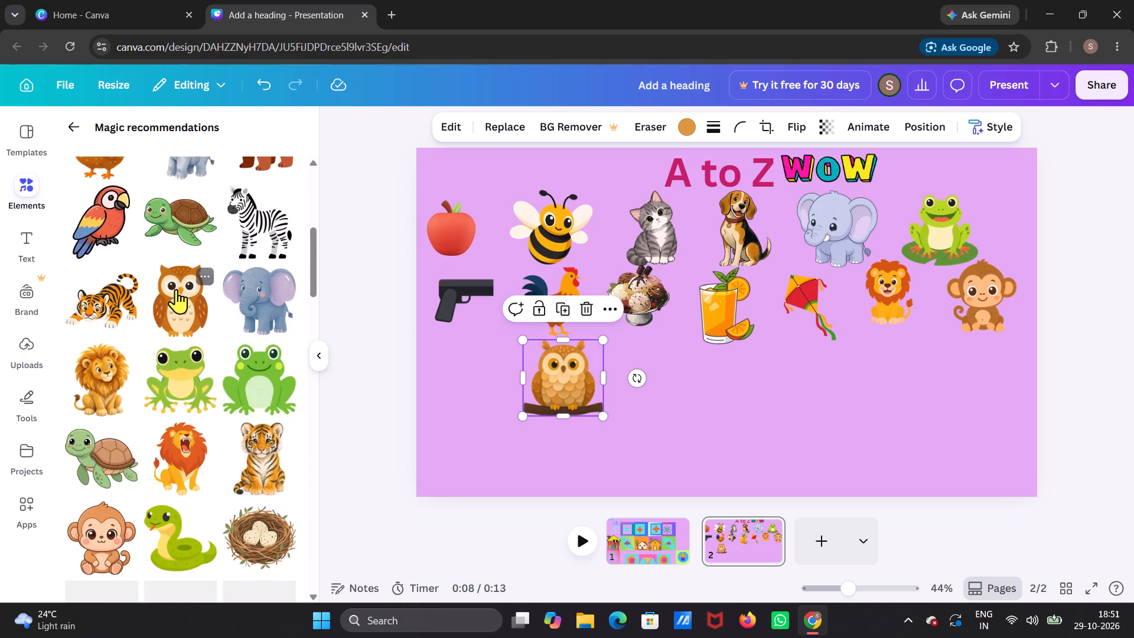
scroll(176, 289, down, 3)
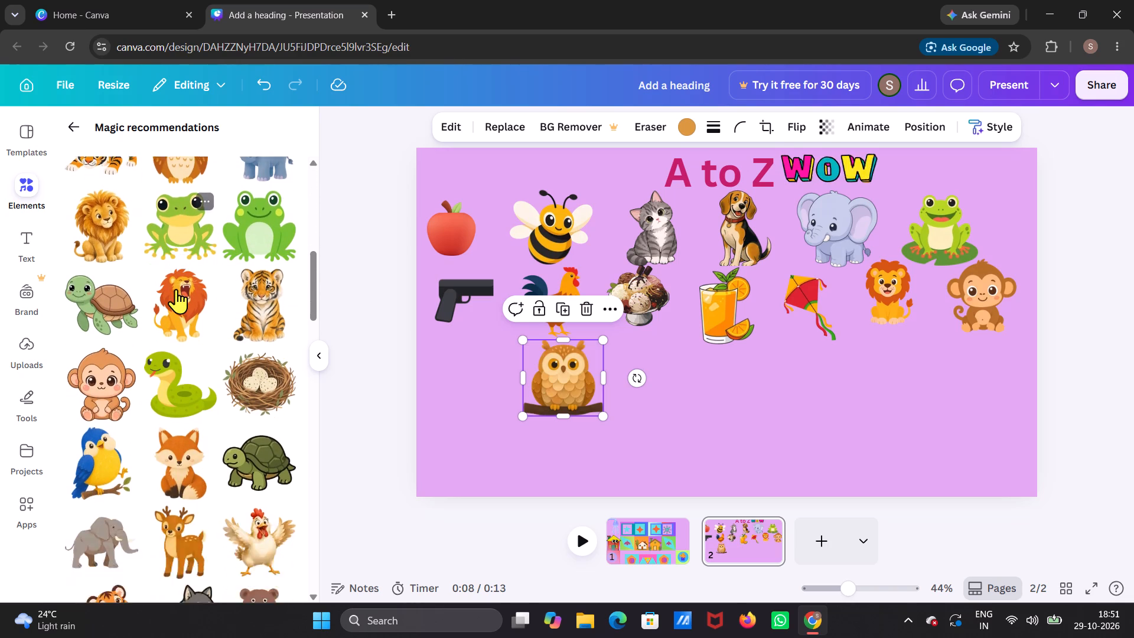
scroll(174, 292, down, 1)
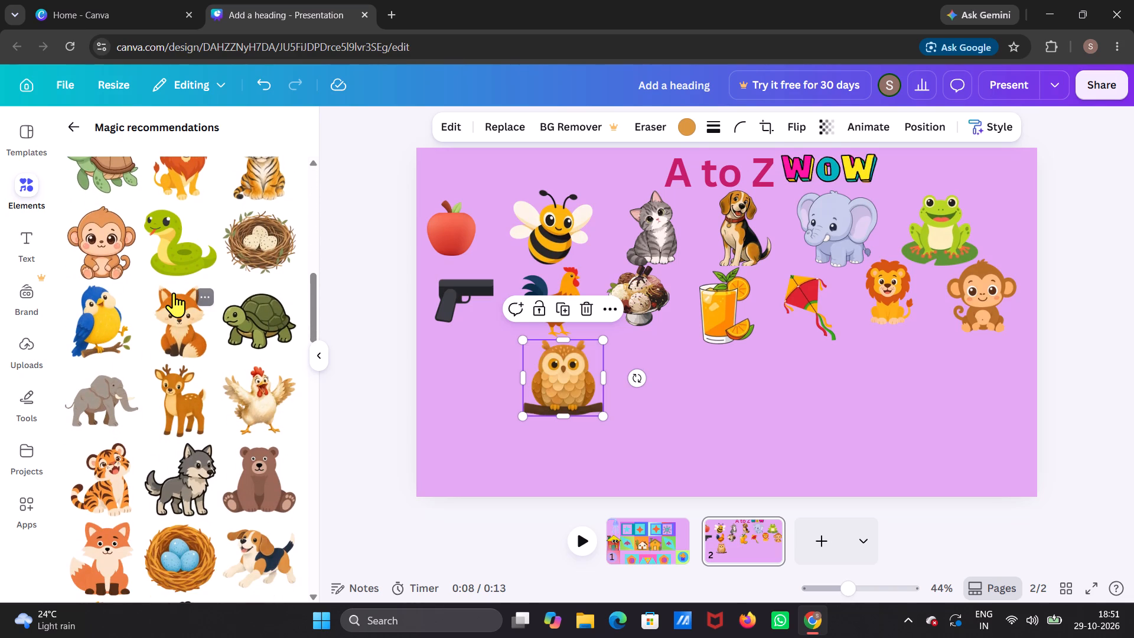
scroll(174, 292, down, 4)
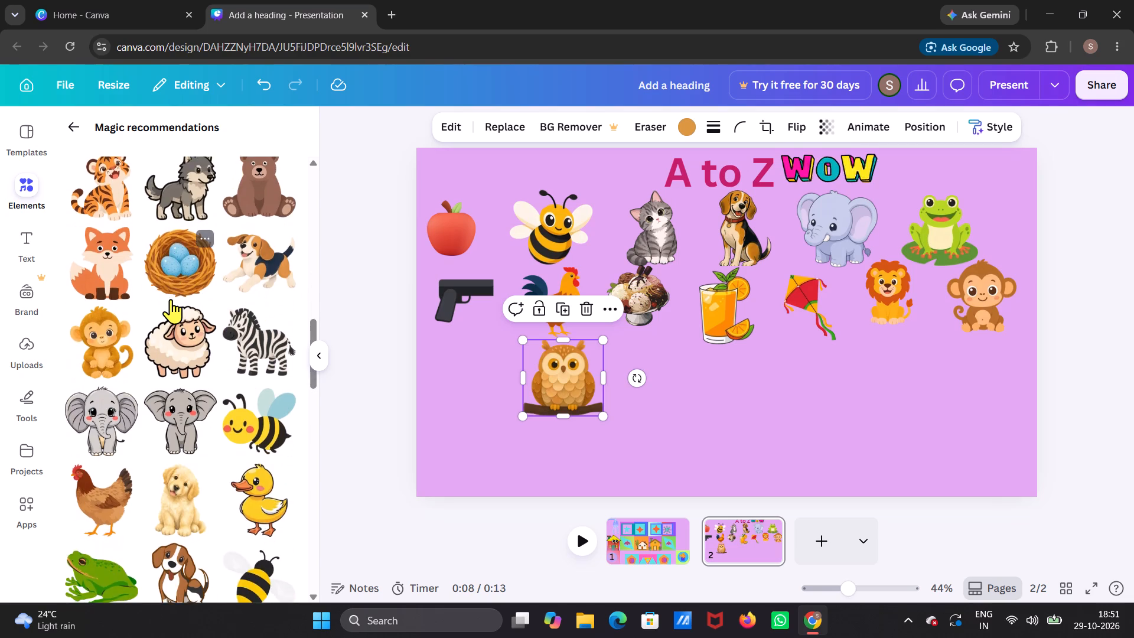
scroll(171, 299, down, 6)
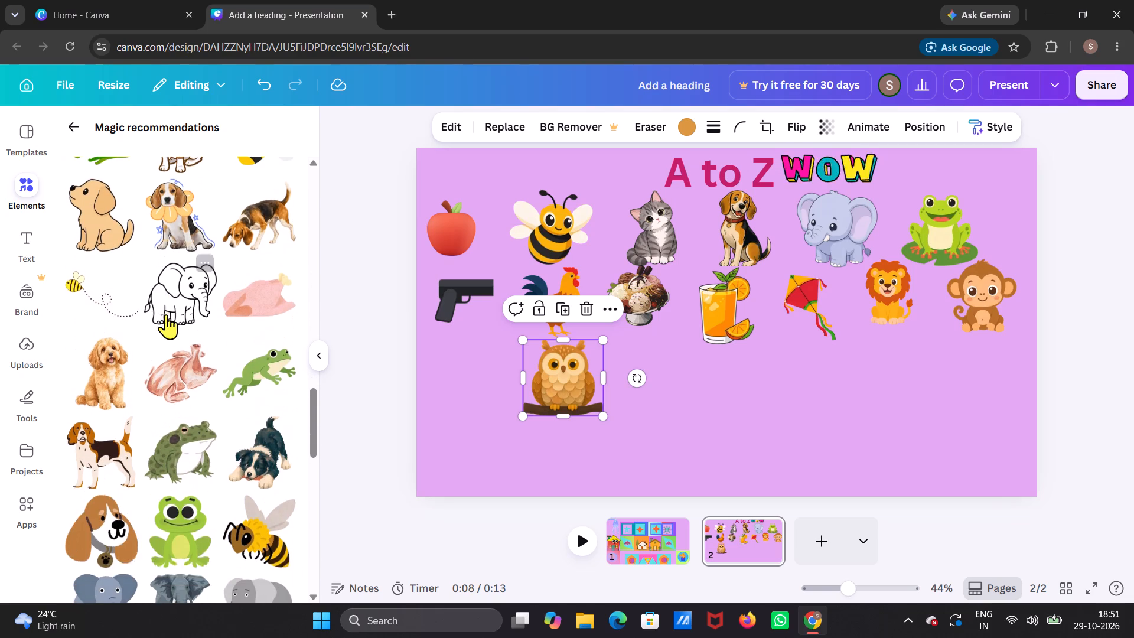
scroll(166, 314, down, 3)
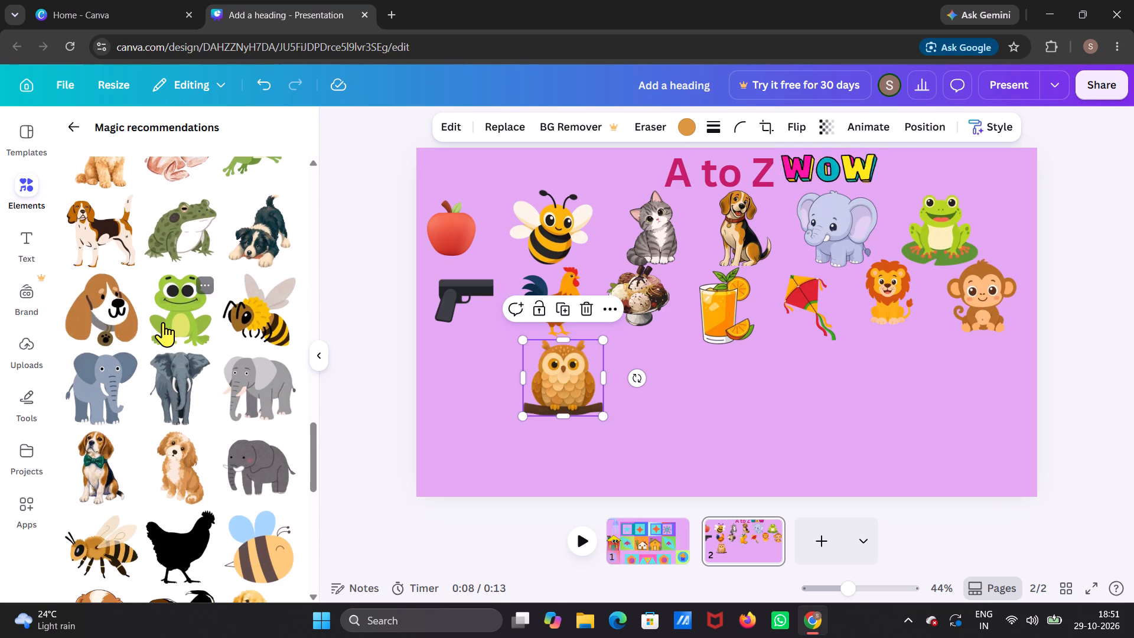
scroll(163, 327, down, 4)
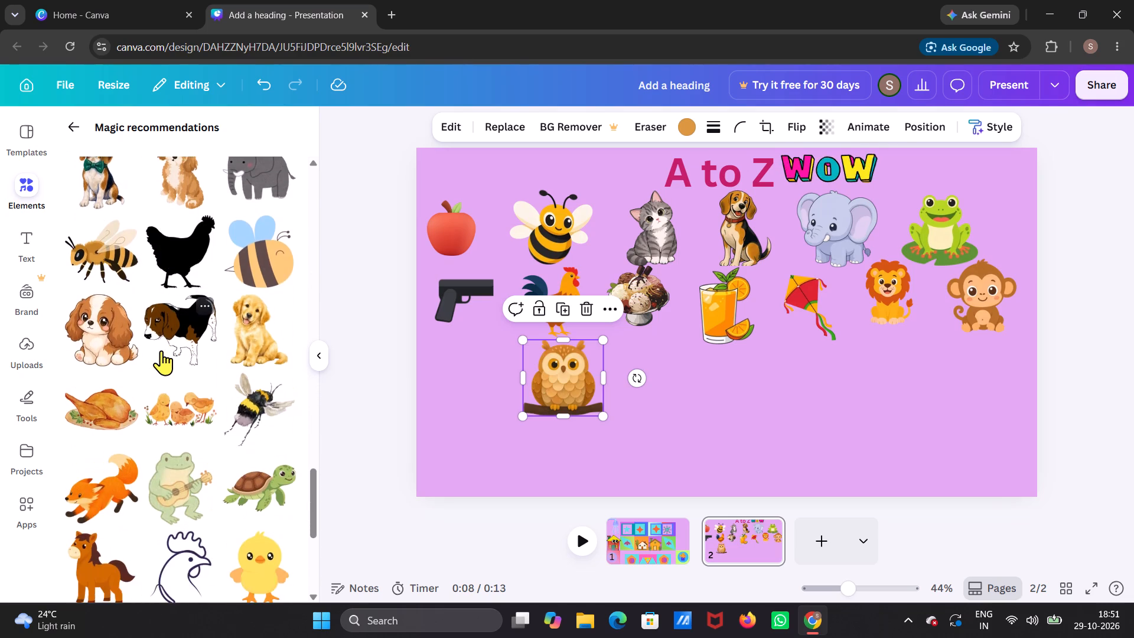
scroll(161, 350, down, 5)
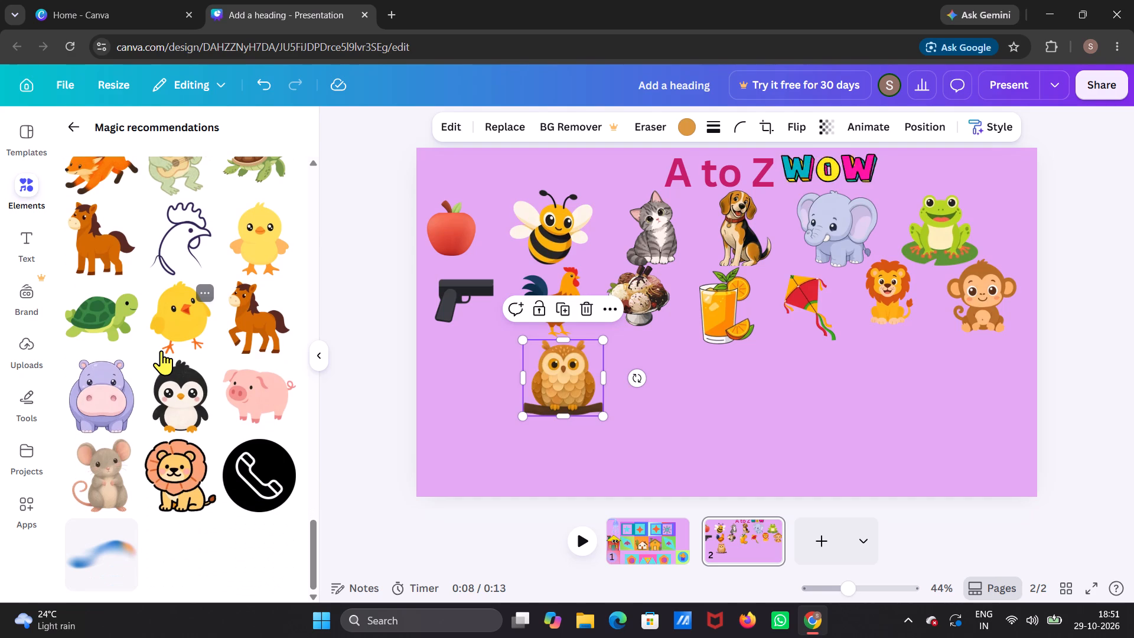
scroll(161, 350, down, 1)
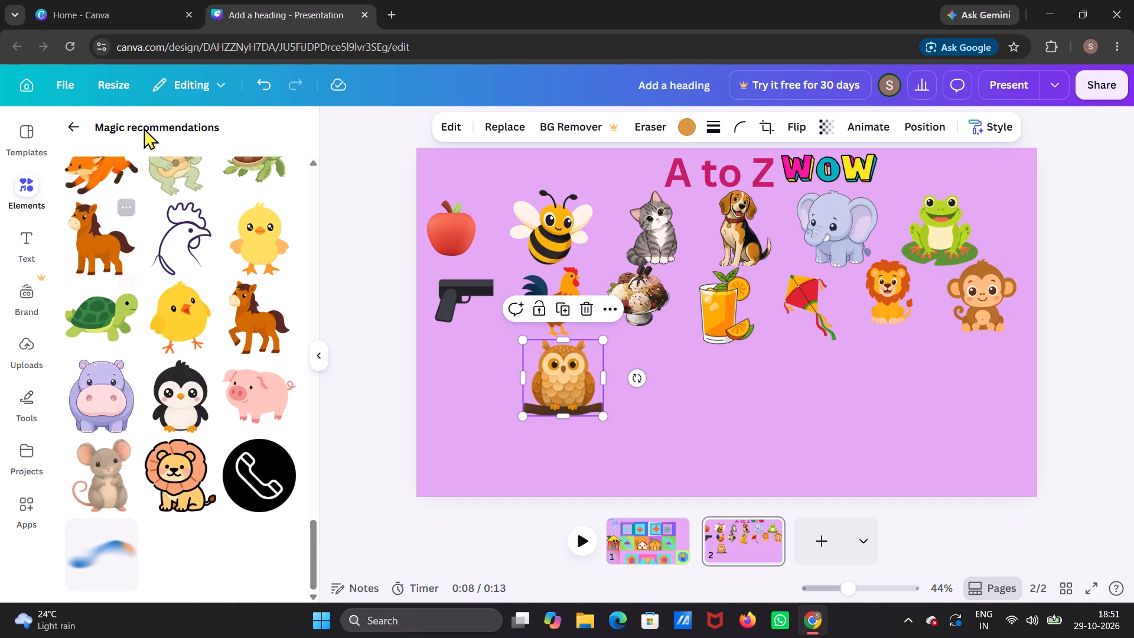
click(70, 129)
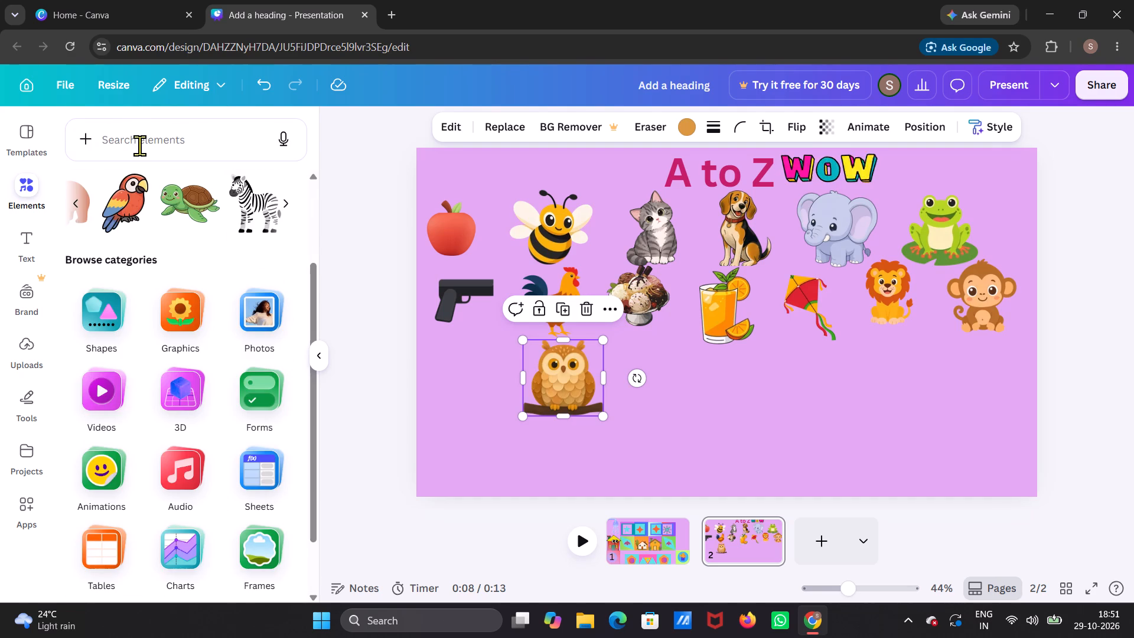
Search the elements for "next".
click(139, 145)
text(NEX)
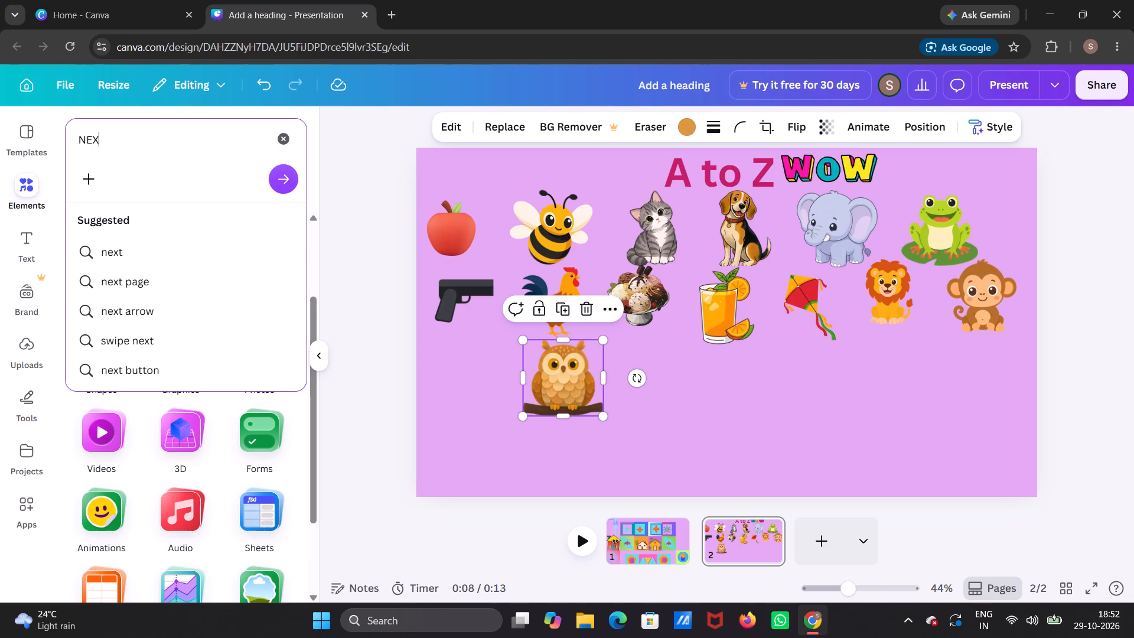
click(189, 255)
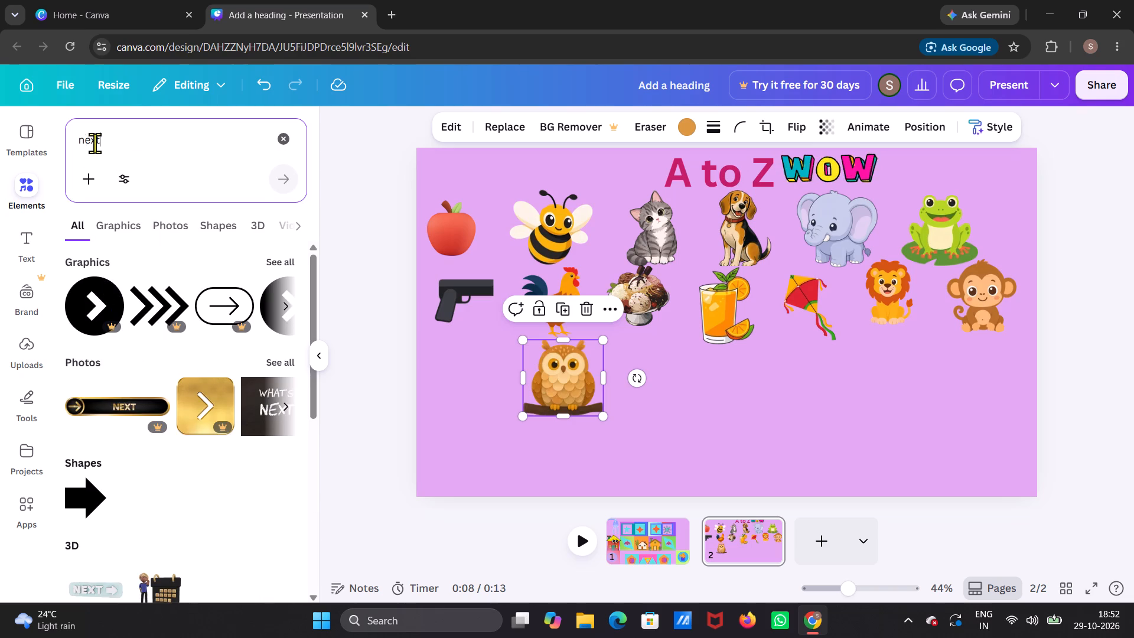
Search the elements for "nest bird" and add the nest graphic with blue eggs to the page.
click(119, 137)
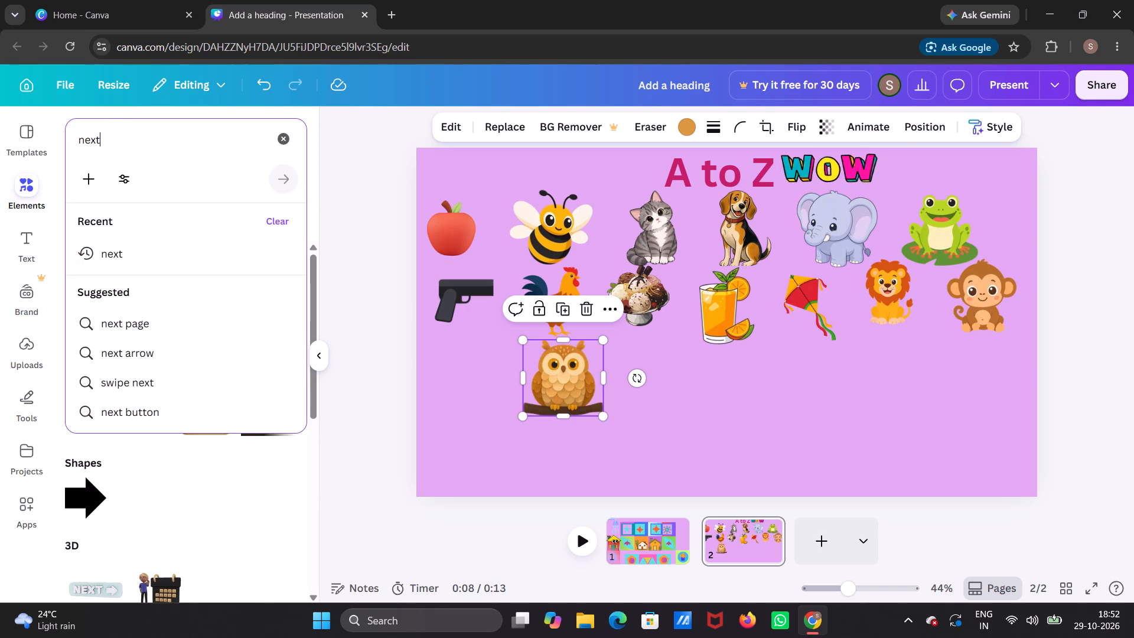
key(BackSpace)
key(BackSpace)
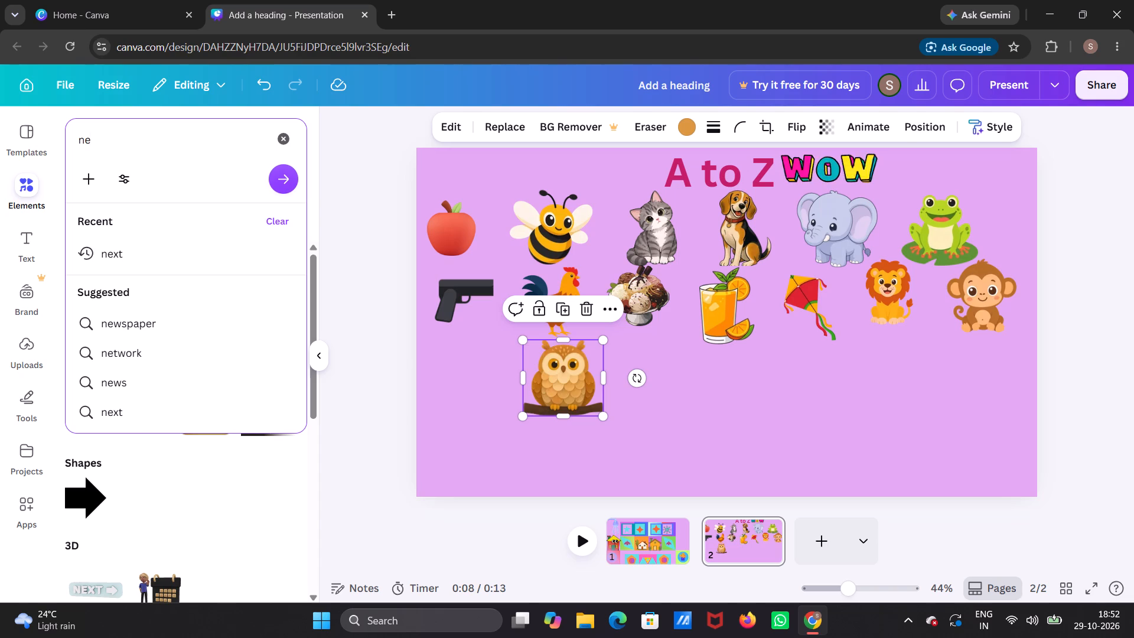
text(ST)
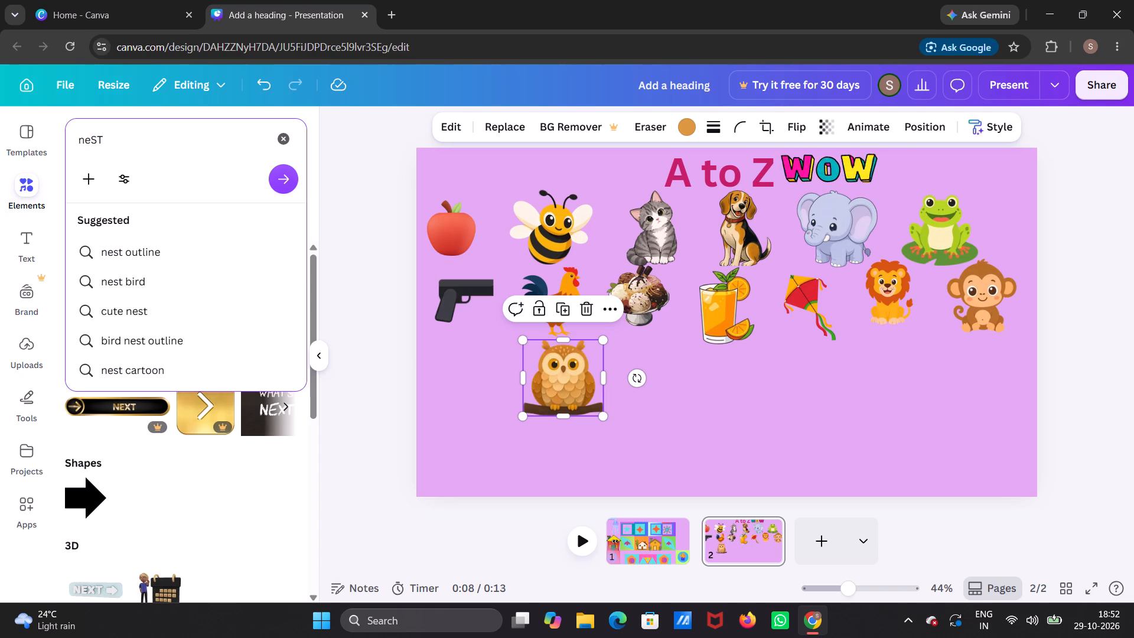
click(162, 287)
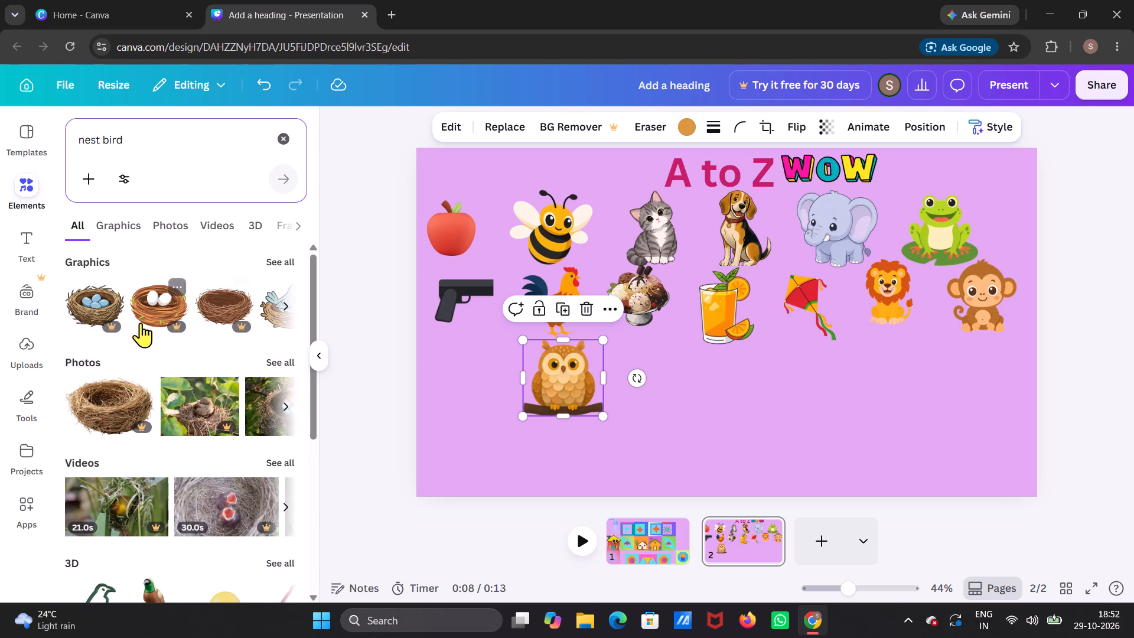
click(82, 313)
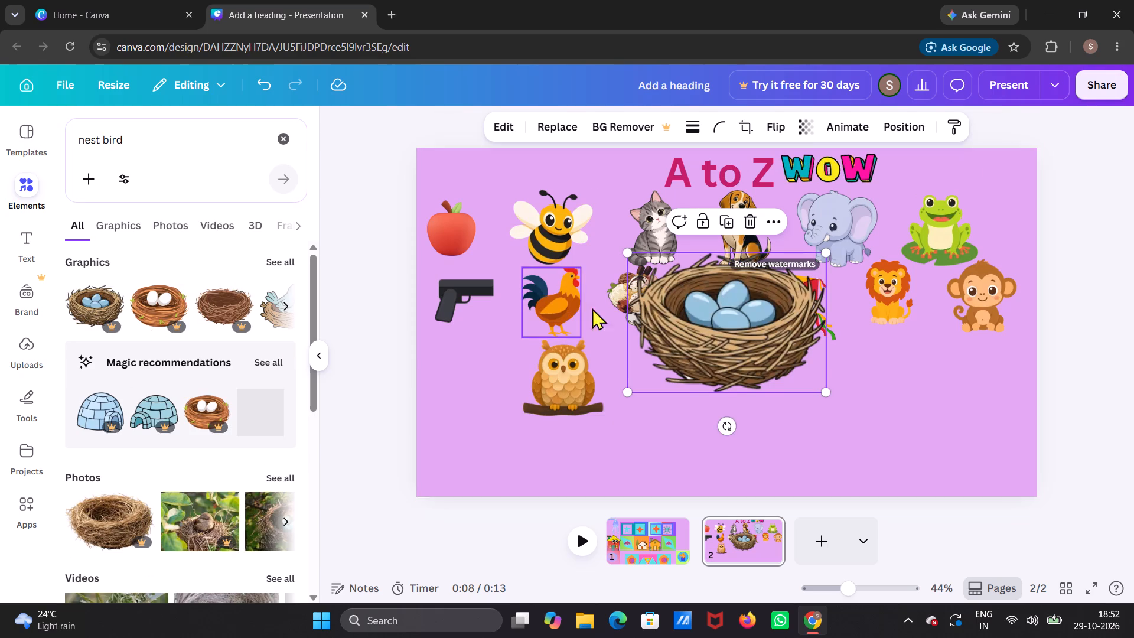
Shrink the nest to about the other pictures' size and place it below the gun, beside the owl.
click(695, 286)
click(664, 324)
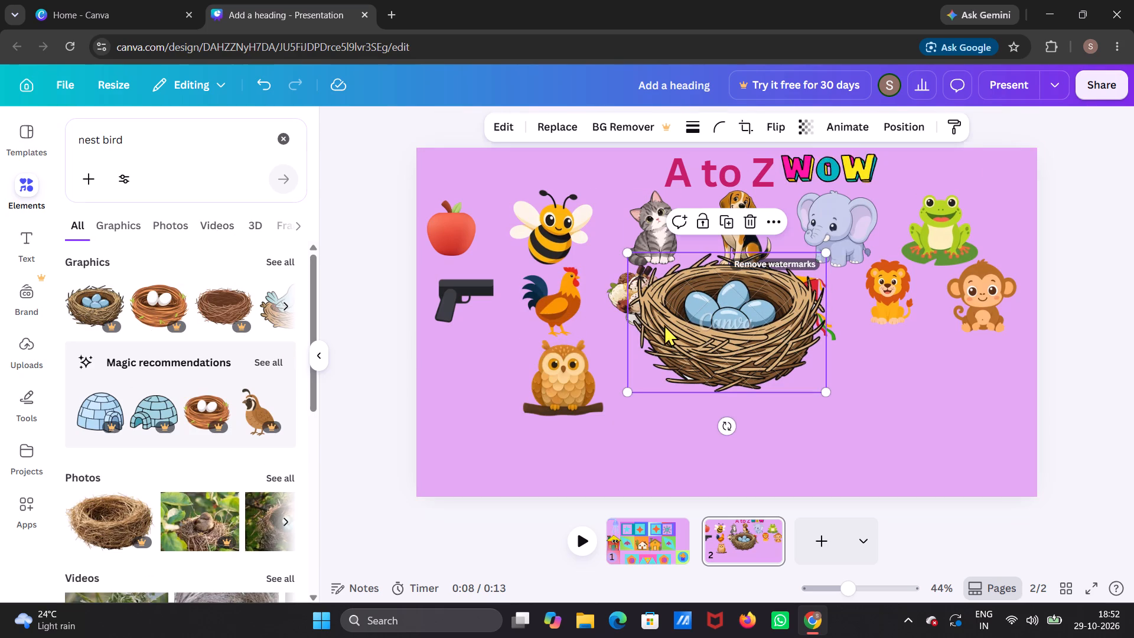
drag(623, 245, 675, 300)
click(716, 332)
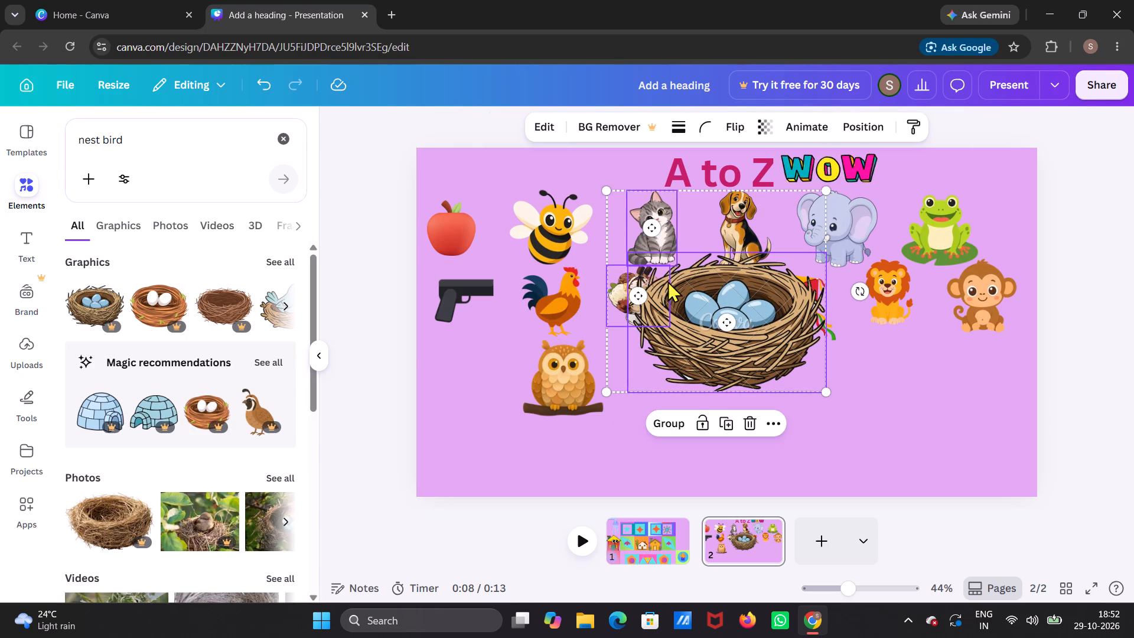
click(743, 341)
drag(624, 252, 670, 297)
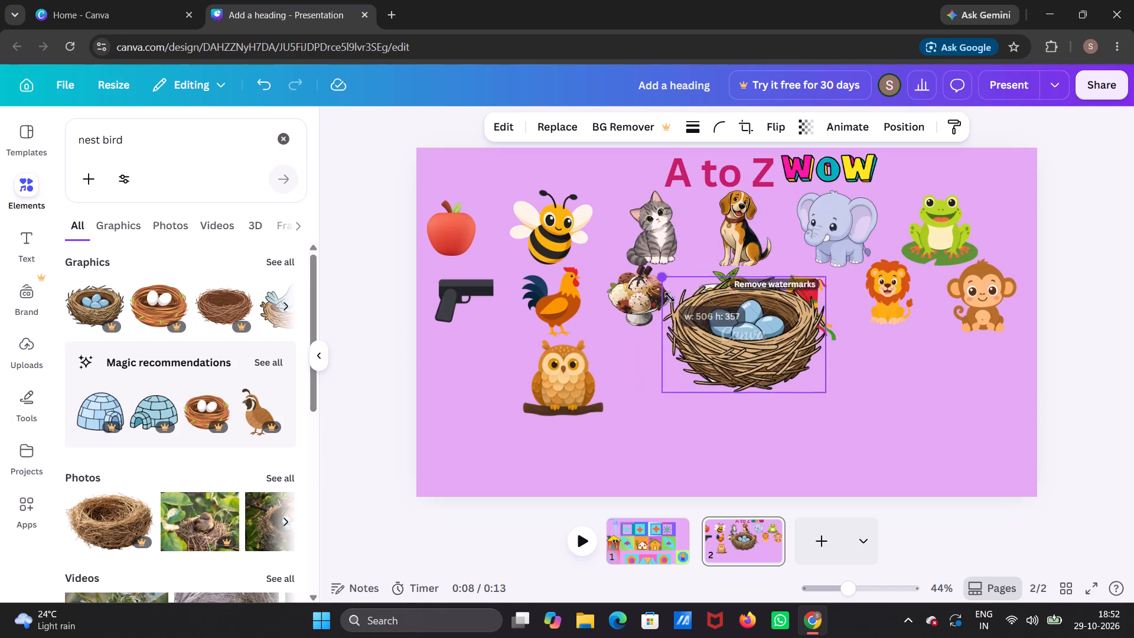
drag(670, 297, 729, 346)
drag(790, 371, 574, 350)
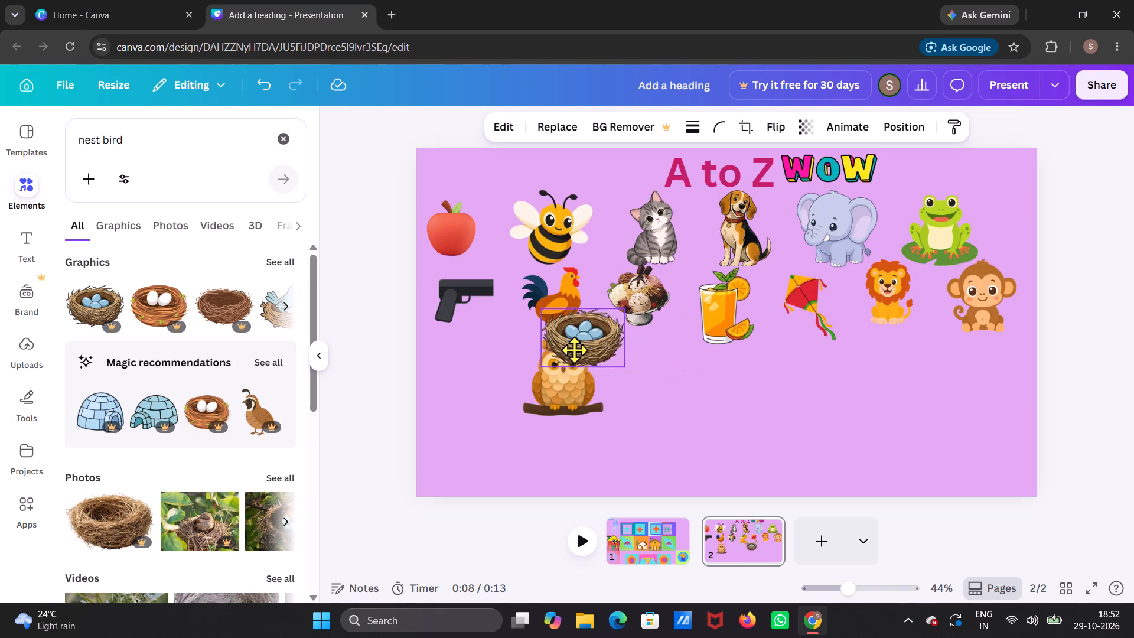
drag(574, 350, 473, 392)
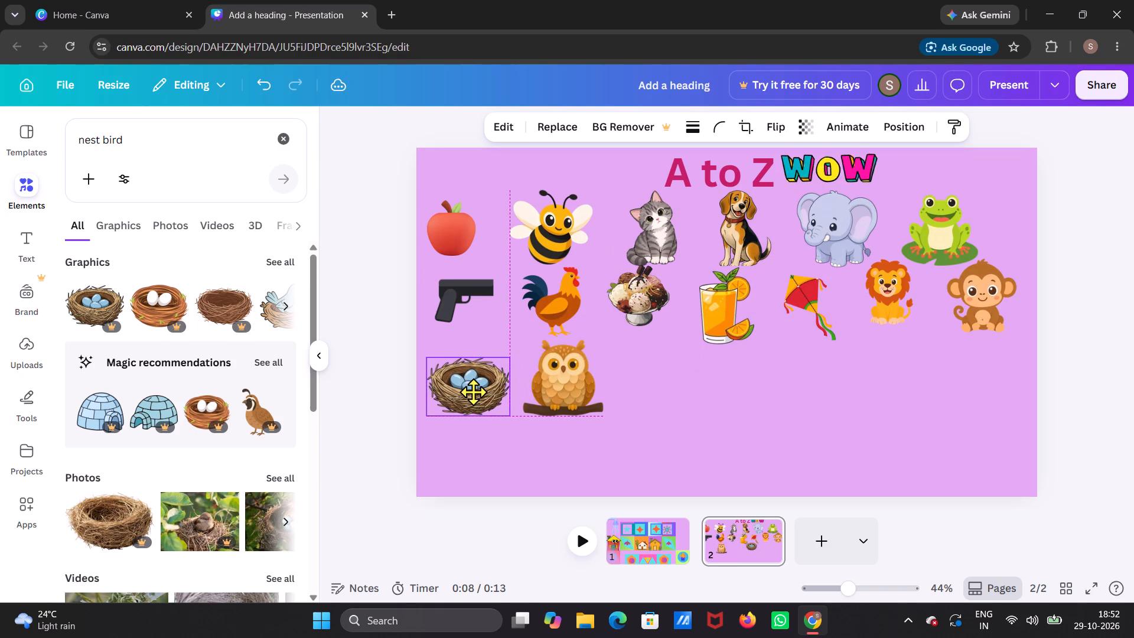
drag(473, 392, 473, 387)
click(695, 412)
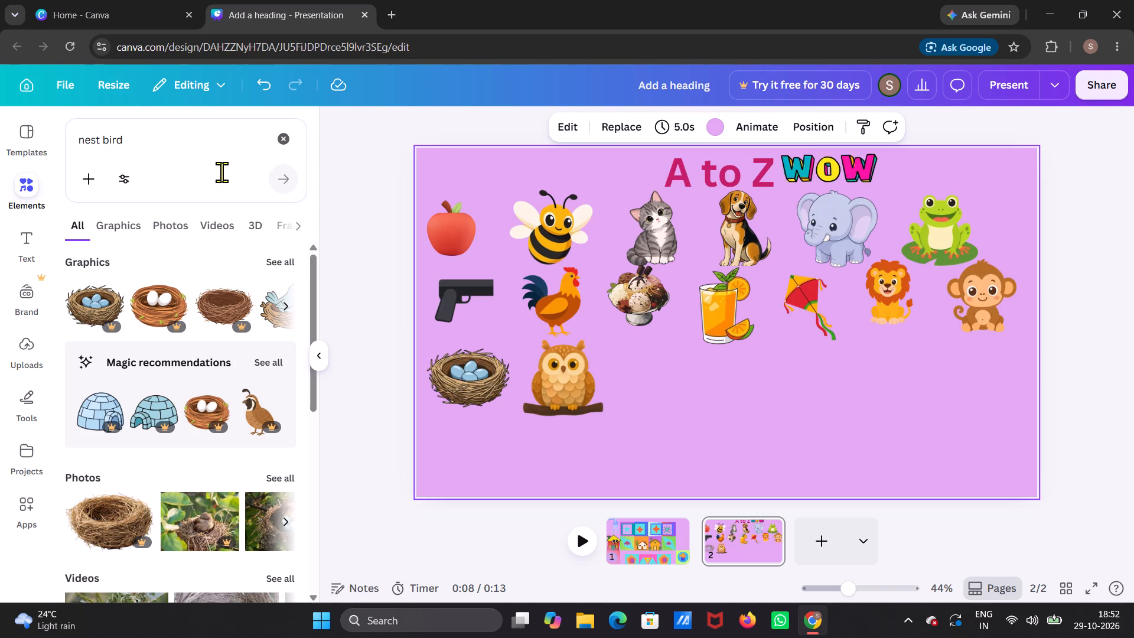
Add the red parrot from the recommended animals, shrink it to about the other pictures' size and place it in the third row after the owl.
click(285, 141)
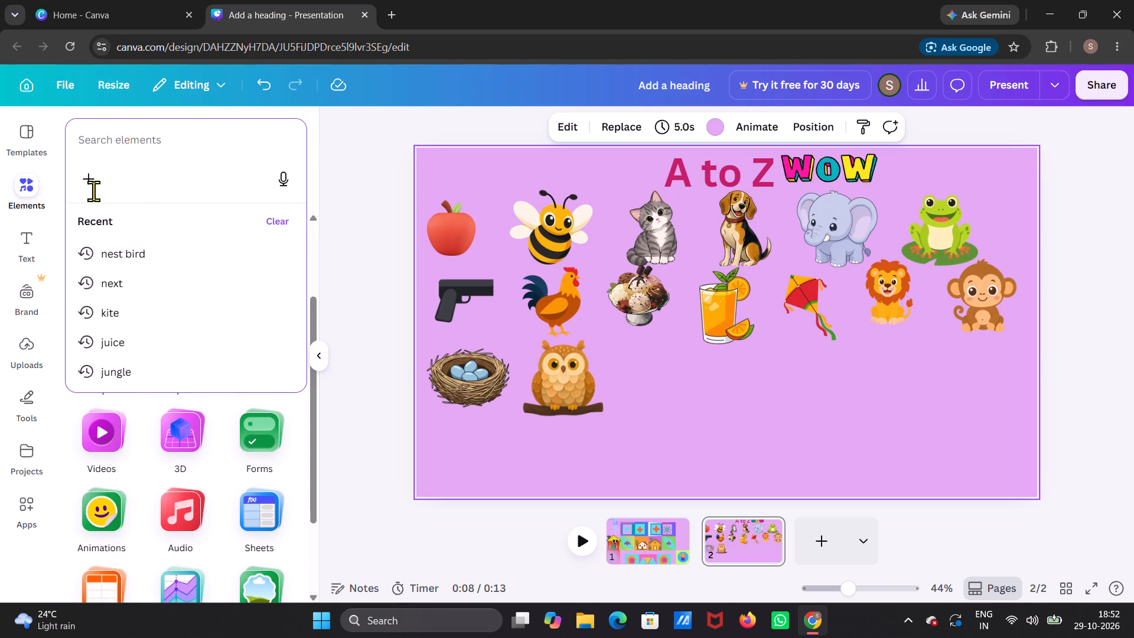
click(52, 266)
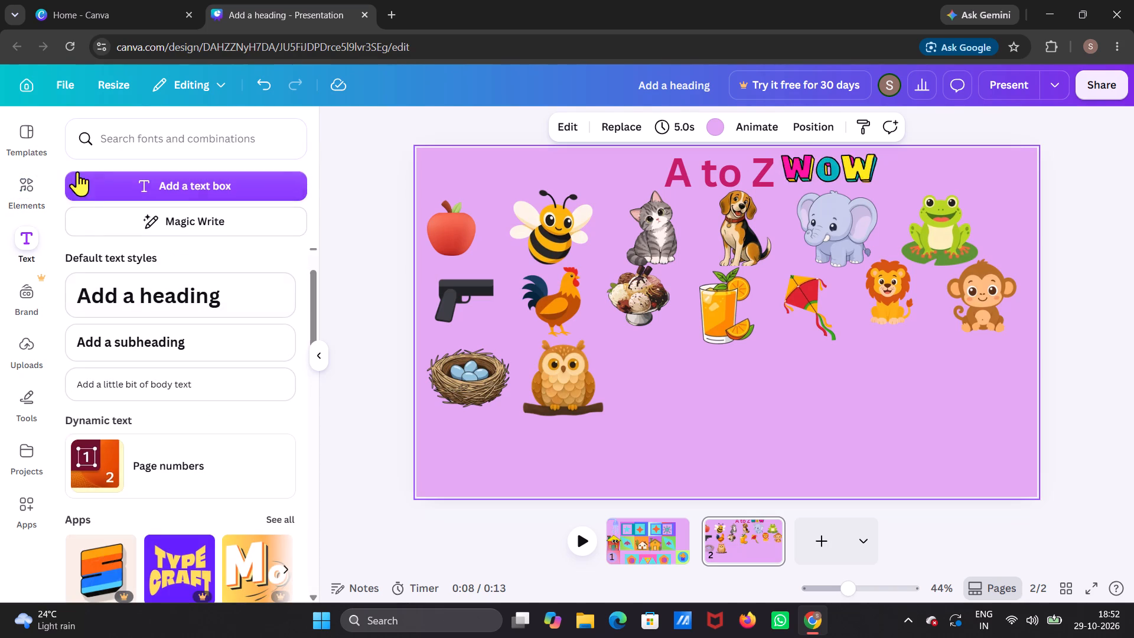
click(37, 183)
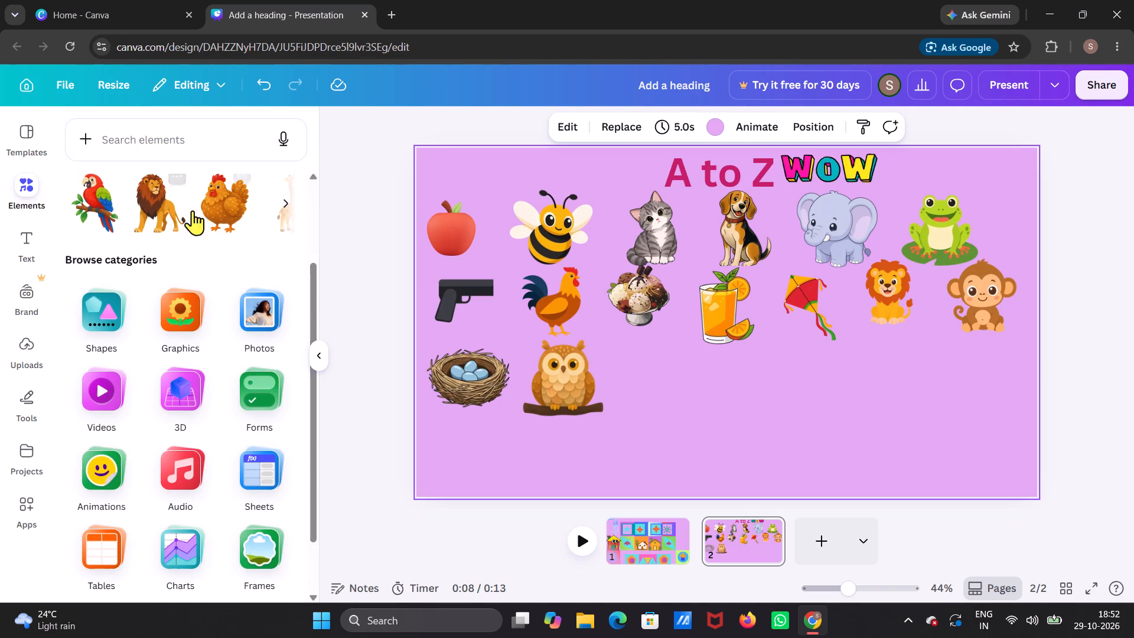
click(106, 203)
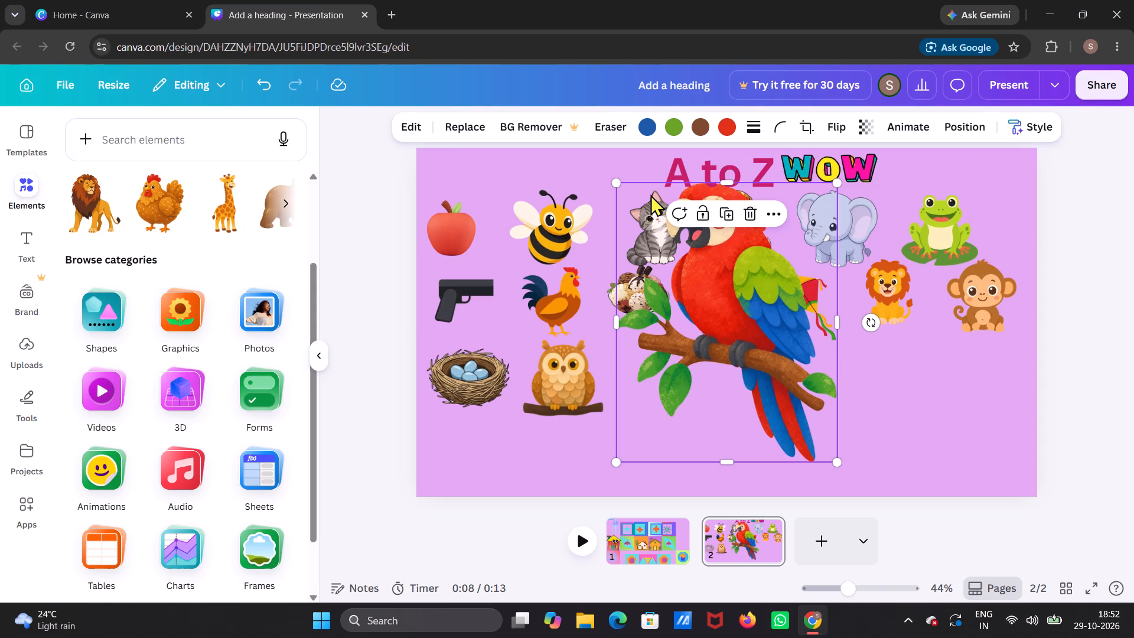
drag(618, 183, 736, 300)
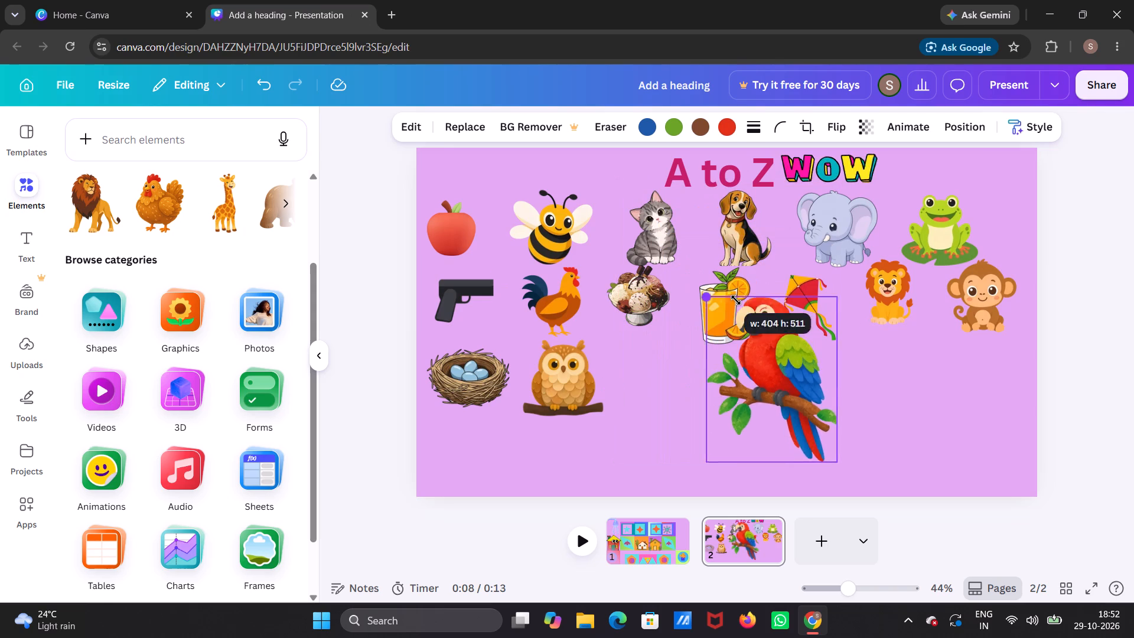
drag(736, 300, 774, 341)
drag(808, 418, 691, 403)
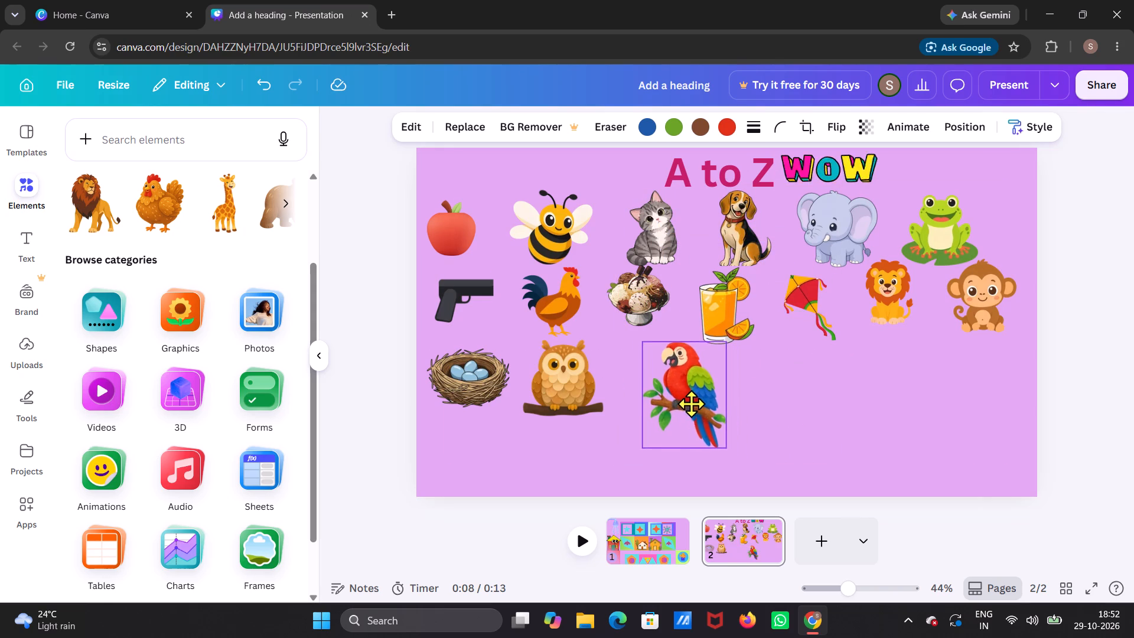
drag(691, 403, 676, 396)
click(666, 437)
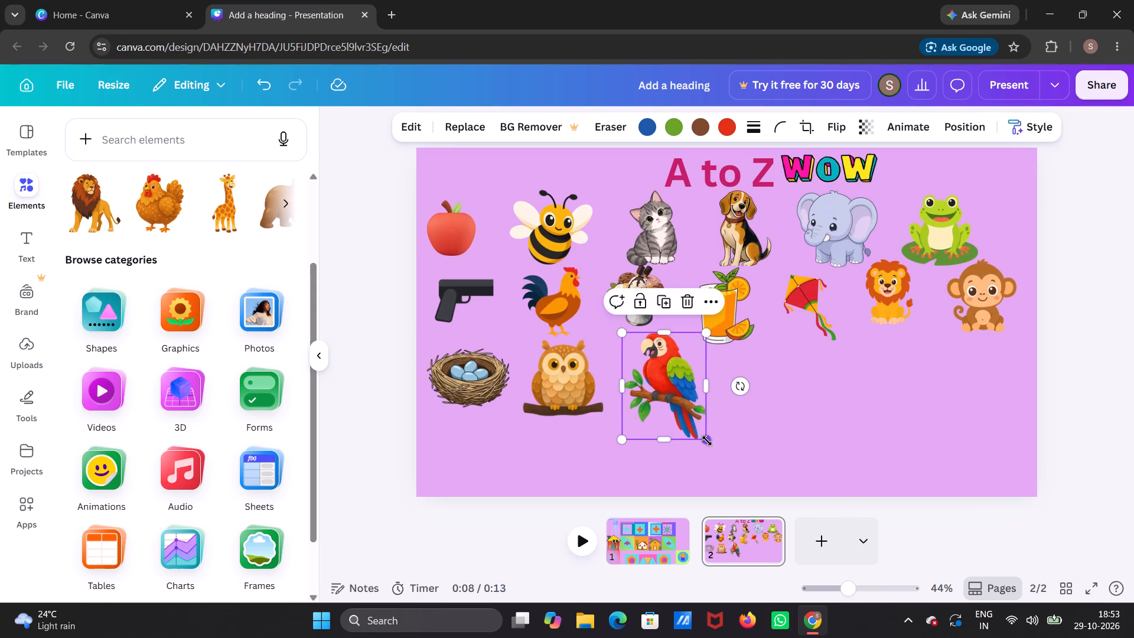
drag(707, 441, 673, 407)
drag(649, 379, 657, 392)
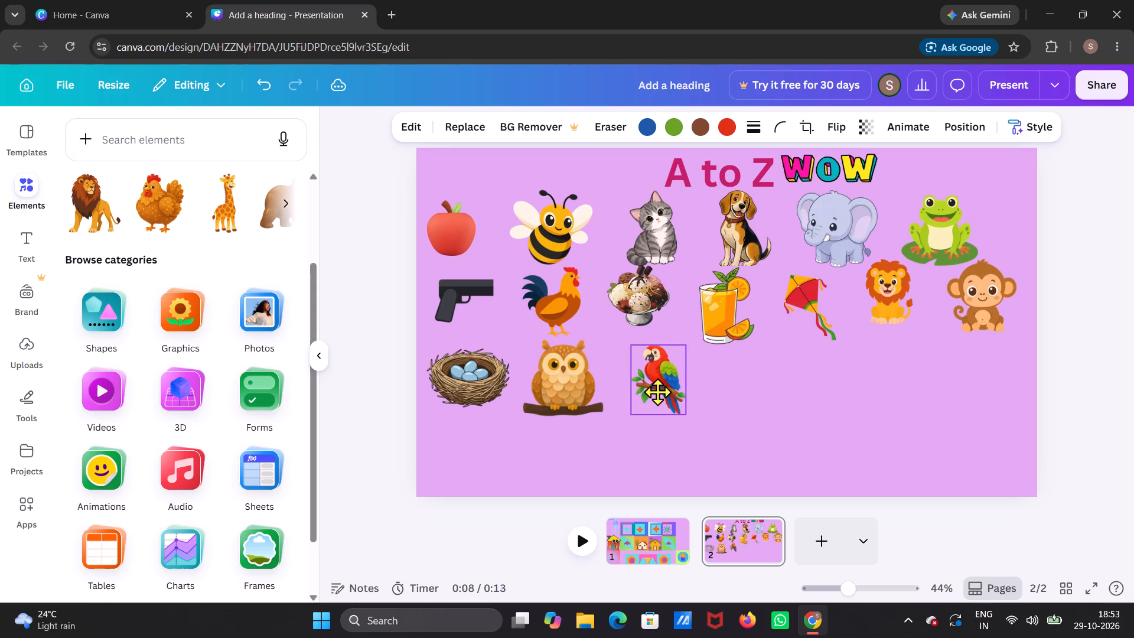
drag(657, 392, 658, 392)
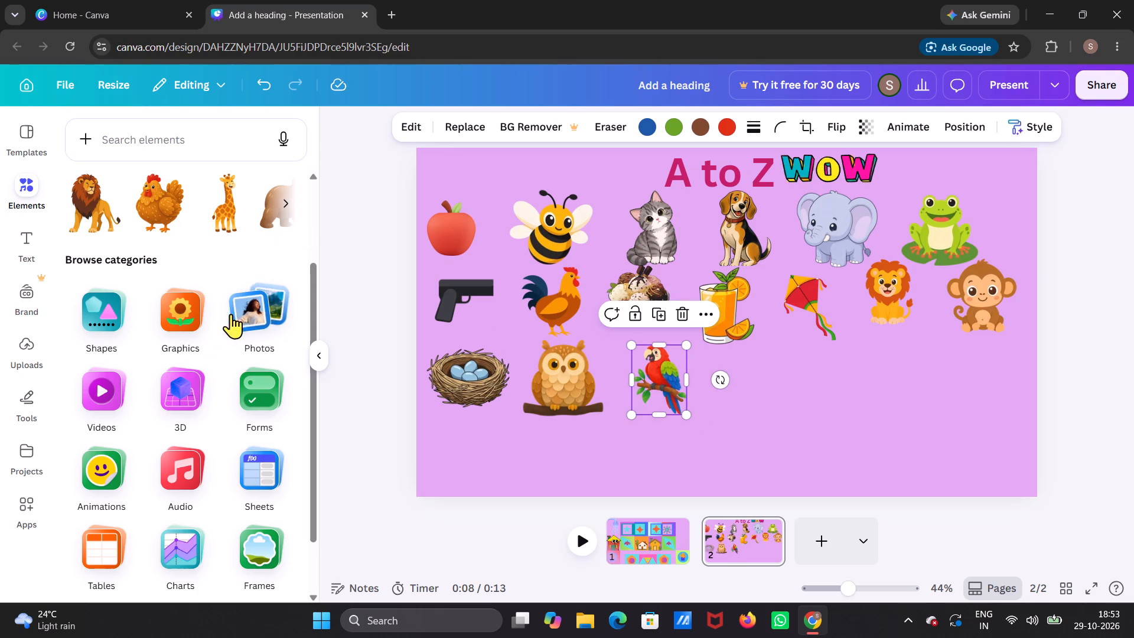
Look through the recommended animals and the Graphics category for a picture for the letter Q.
click(278, 201)
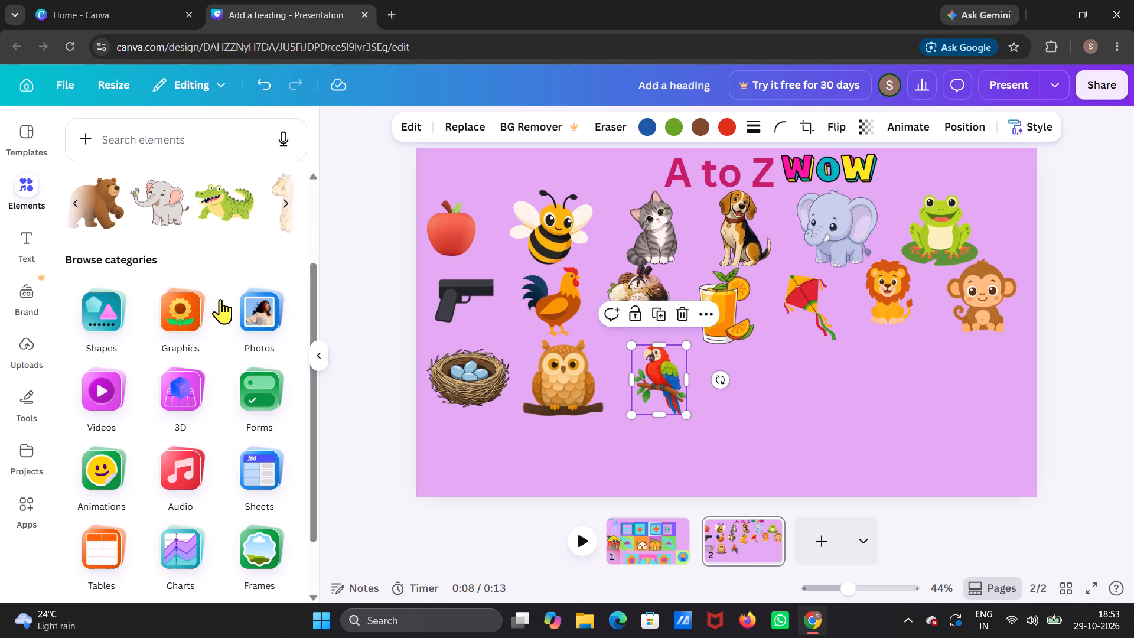
click(172, 323)
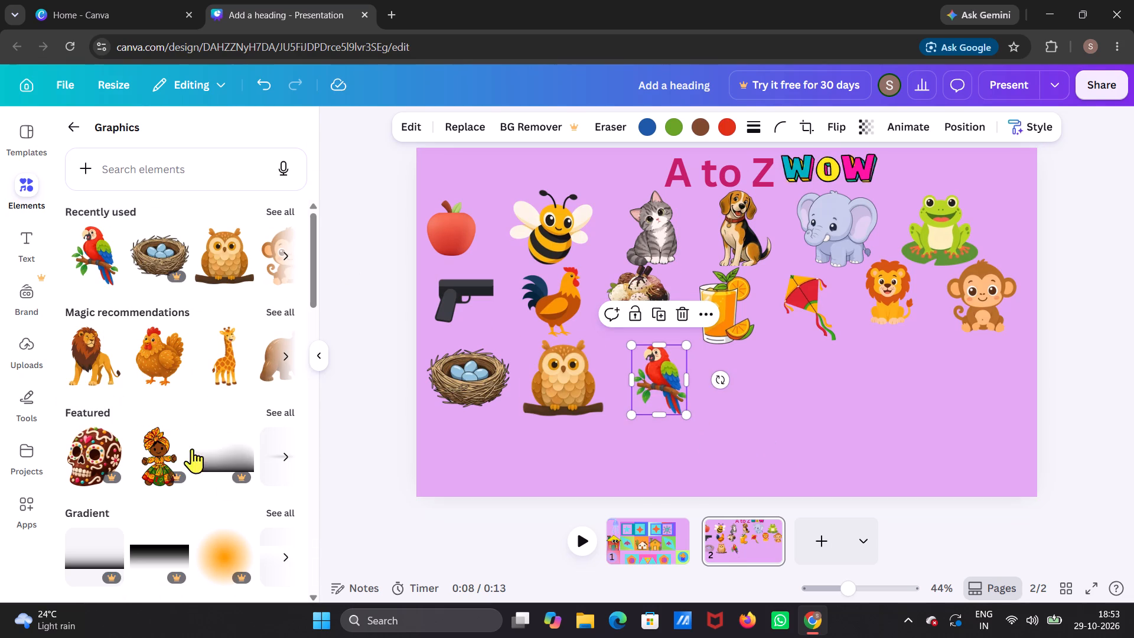
scroll(187, 463, down, 6)
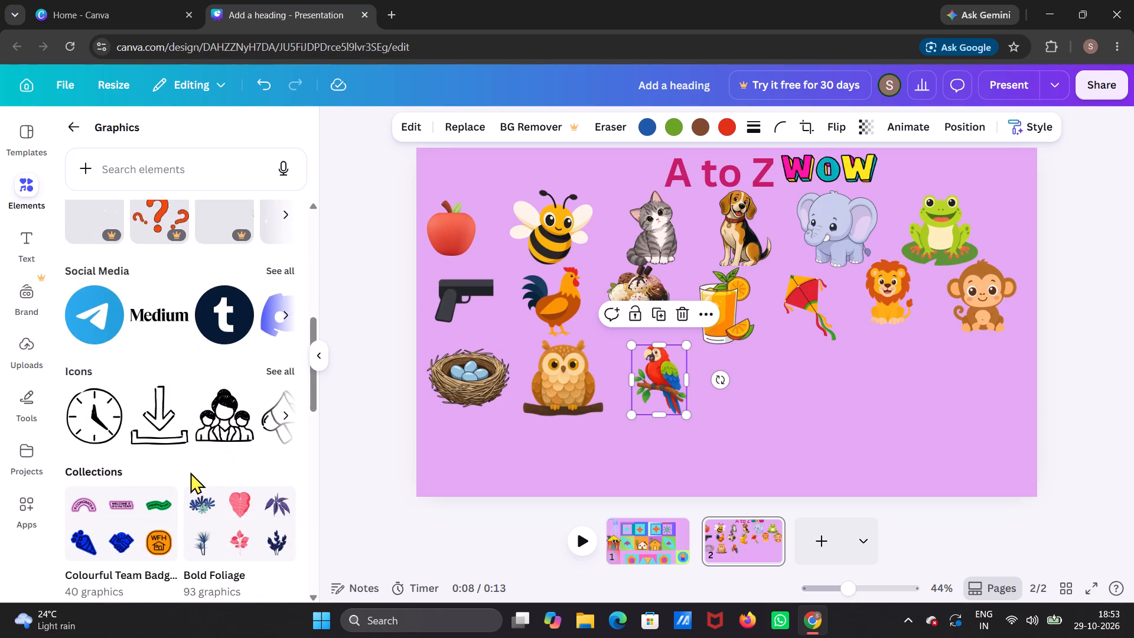
scroll(190, 472, down, 5)
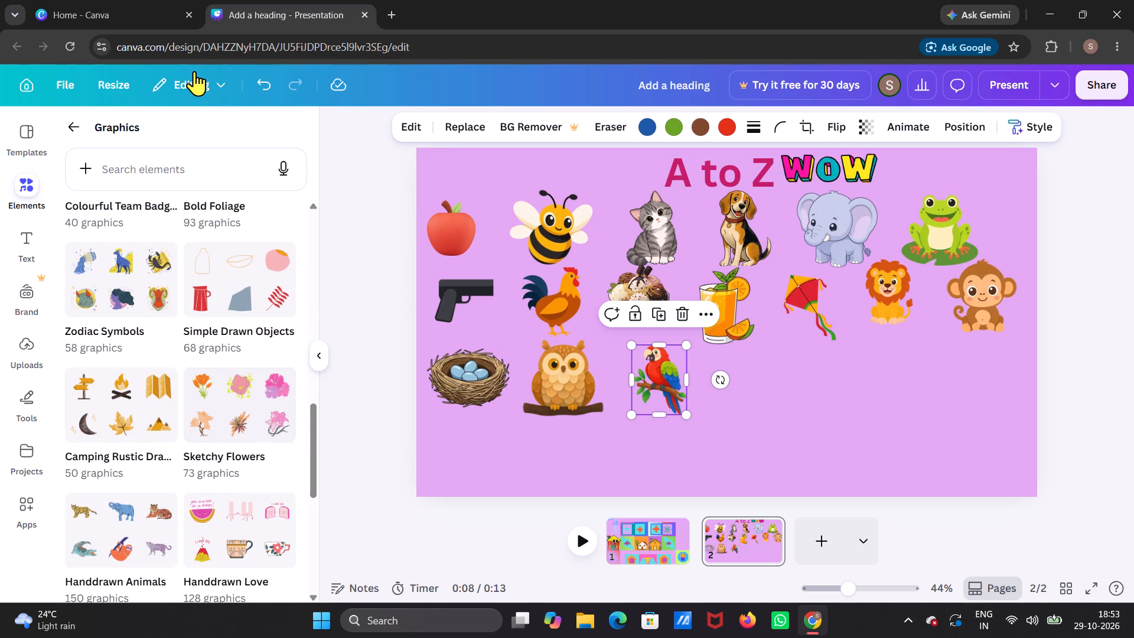
Search the graphics for "queen" and add the crowned queen in the yellow dress.
click(170, 174)
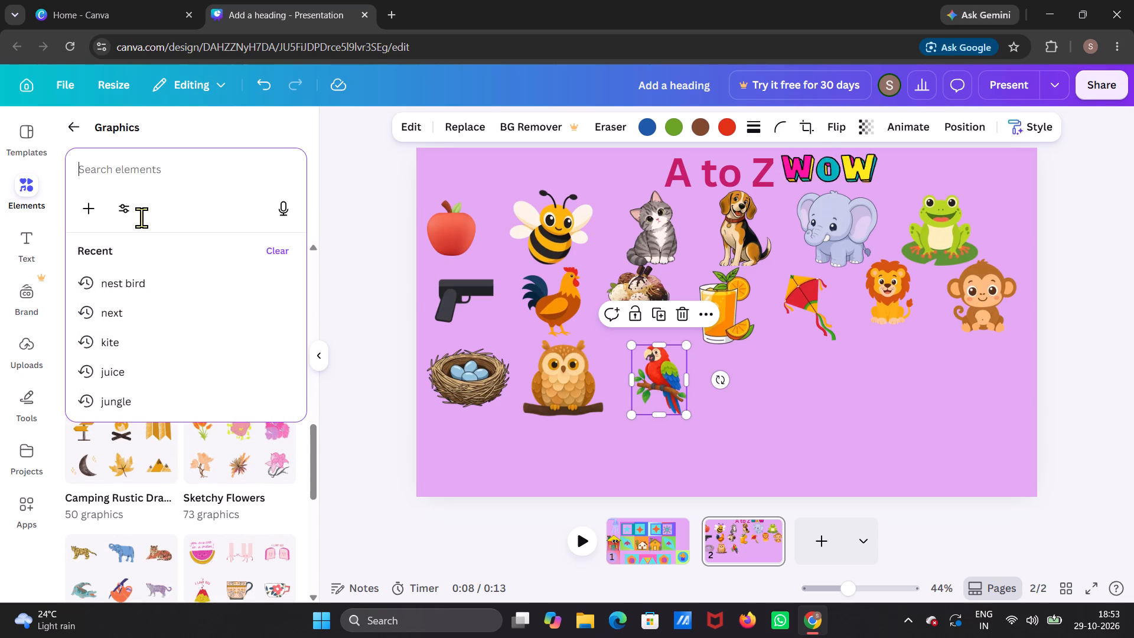
key(q)
key(u)
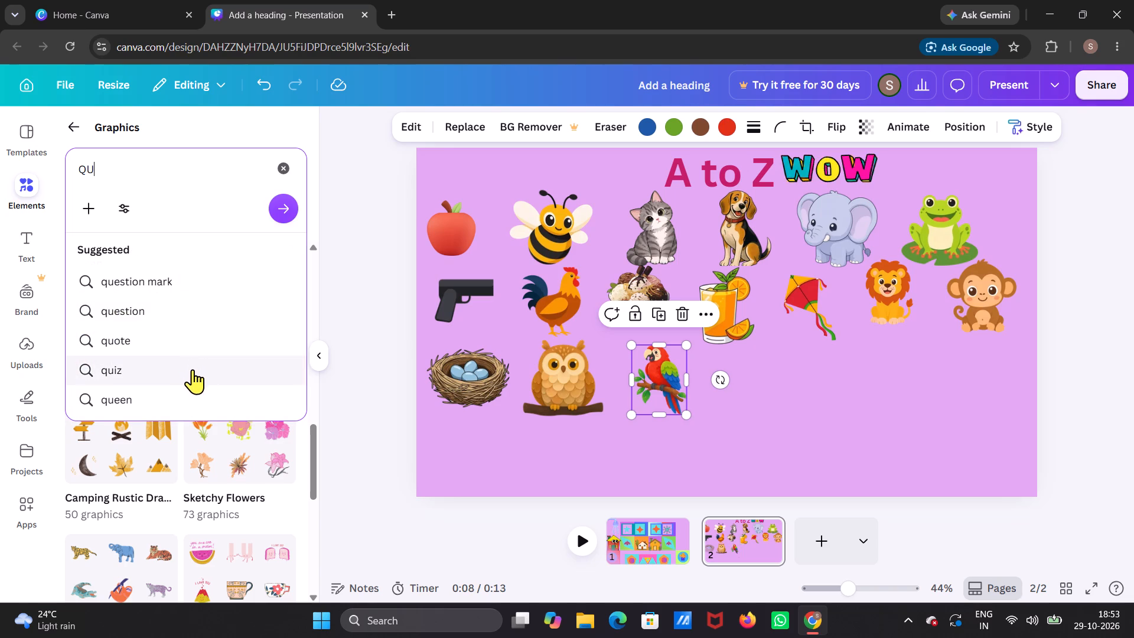
click(188, 396)
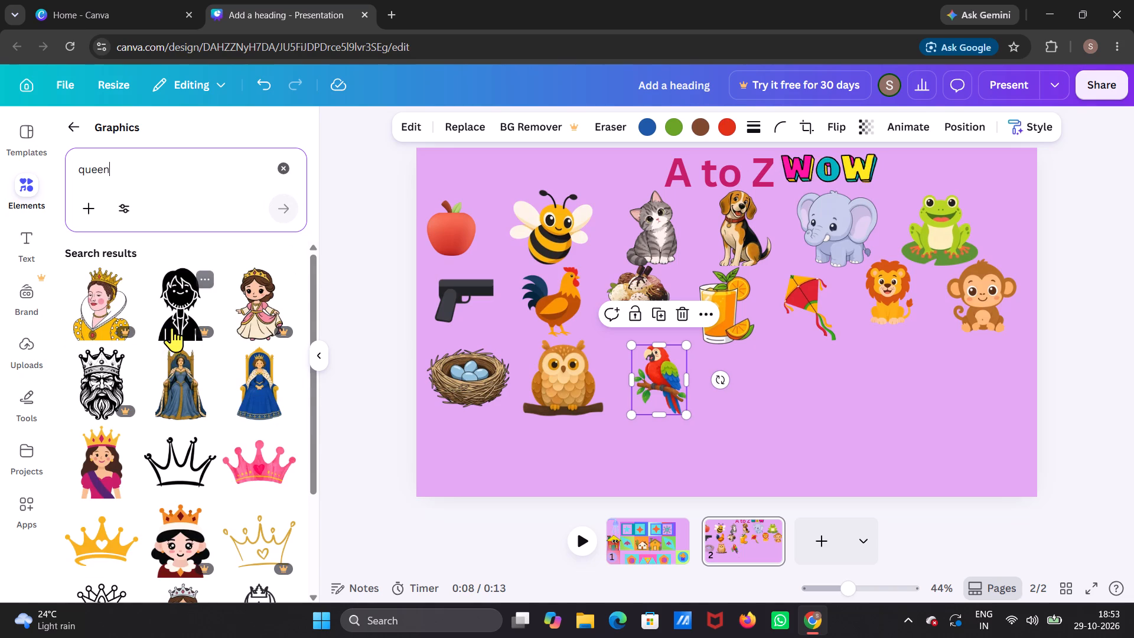
click(107, 317)
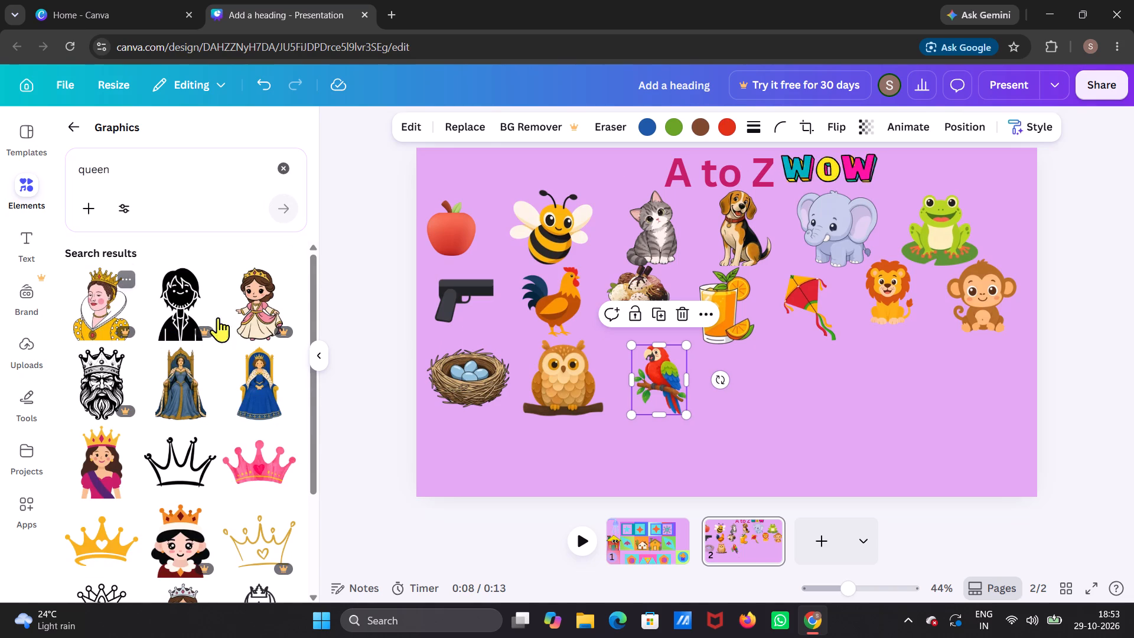
Shrink the queen to about the other pictures' size and place her beside the parrot, below the orange juice.
drag(620, 184, 776, 373)
drag(808, 432, 737, 396)
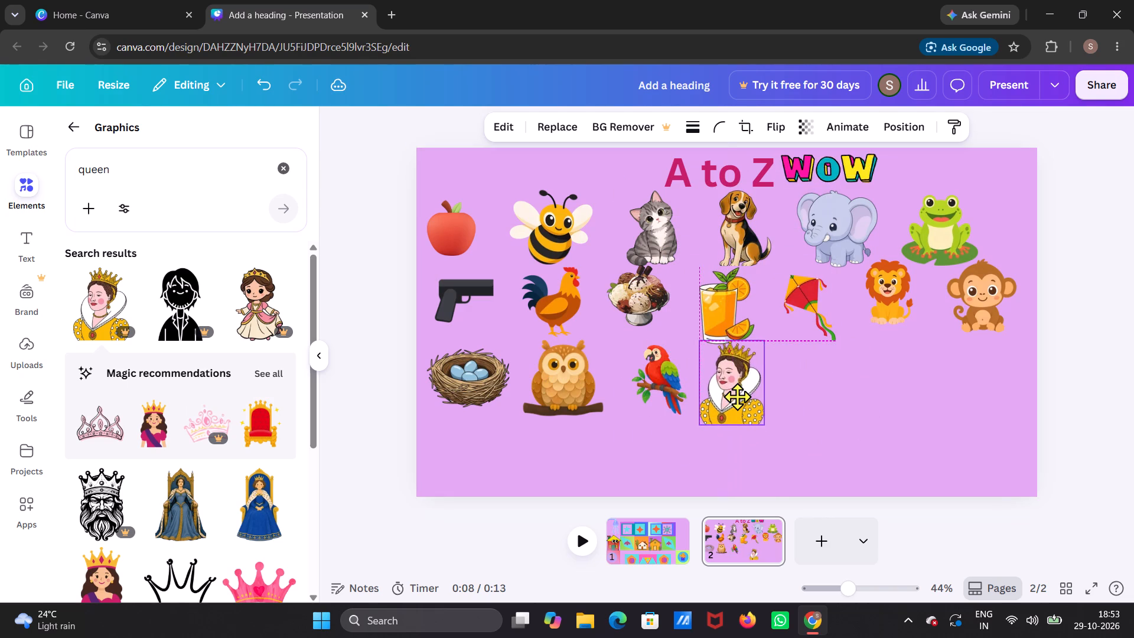
drag(737, 396, 741, 395)
drag(734, 428, 728, 402)
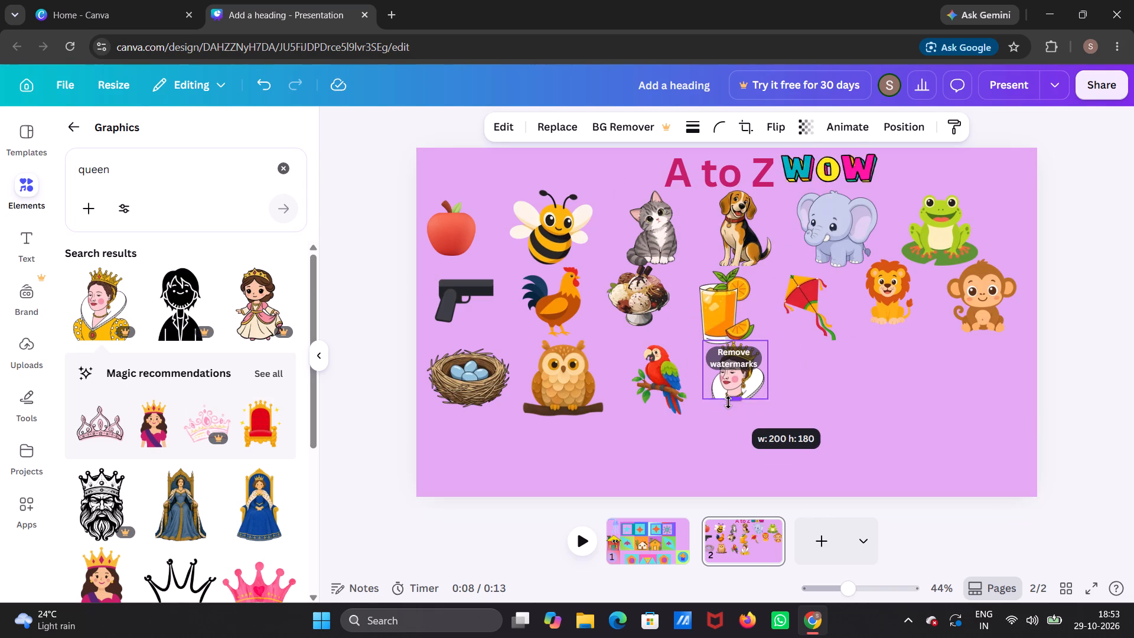
drag(728, 402, 733, 444)
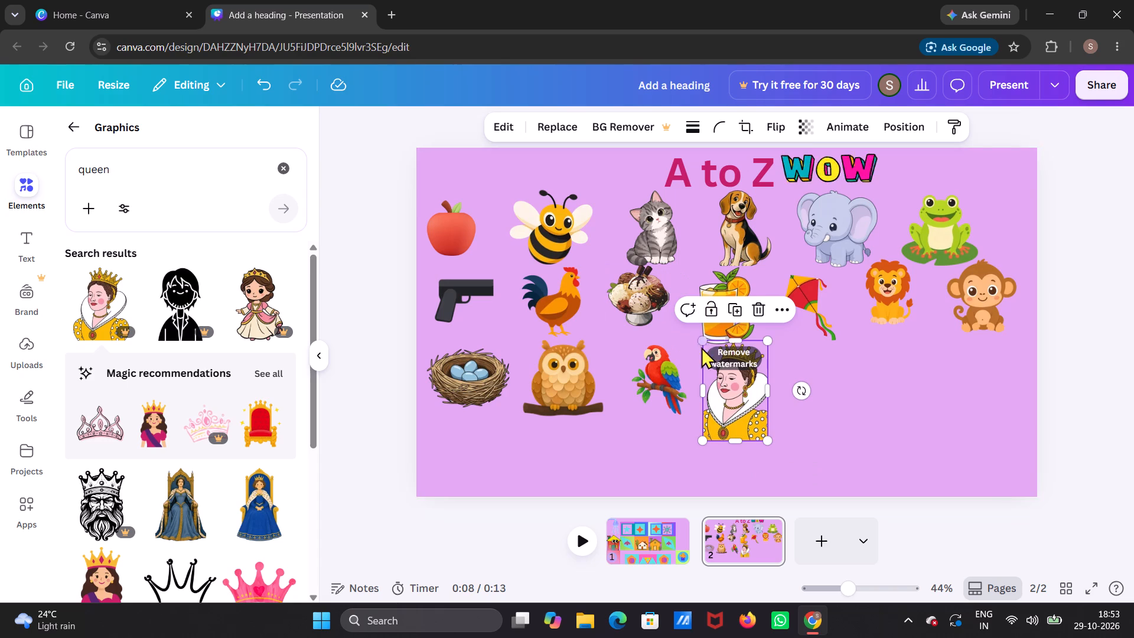
drag(705, 343, 724, 373)
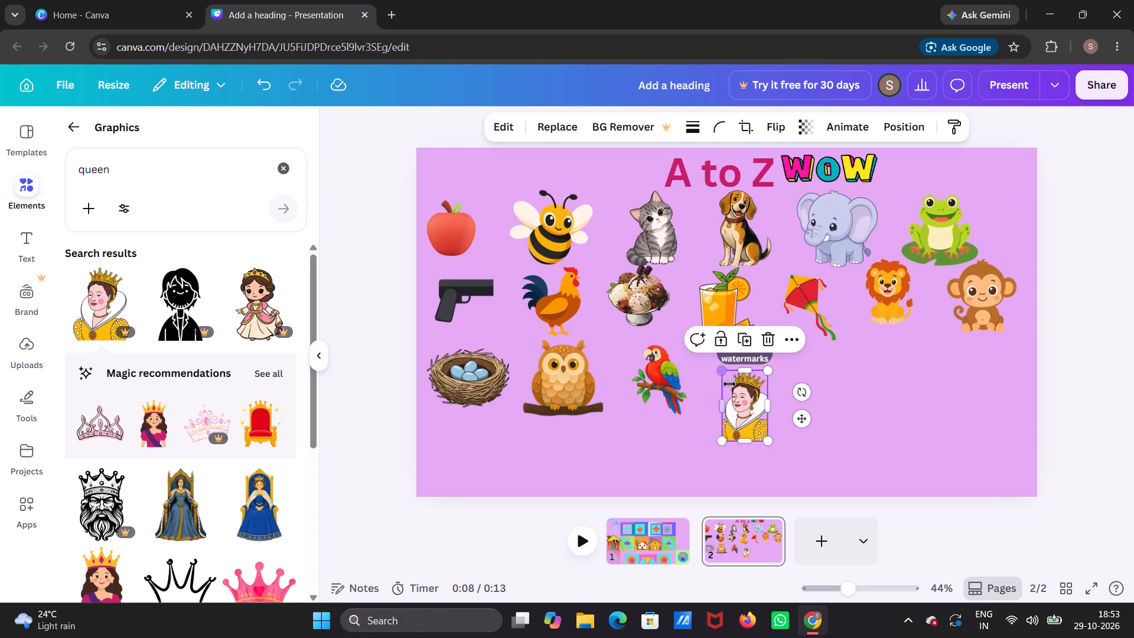
drag(734, 400, 717, 371)
click(809, 398)
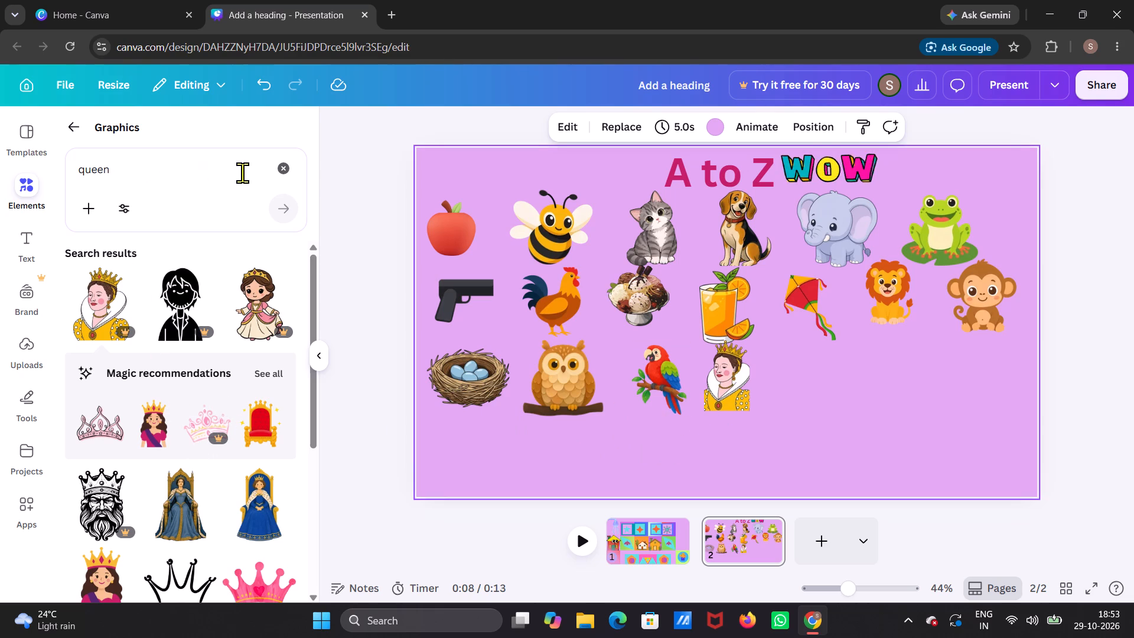
click(283, 172)
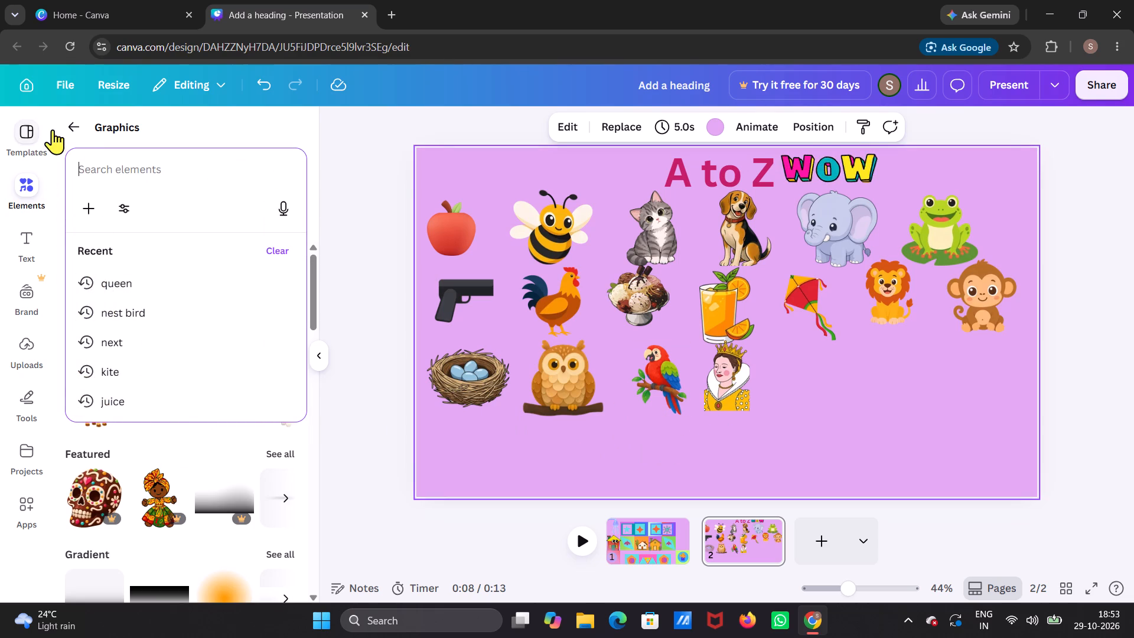
click(64, 120)
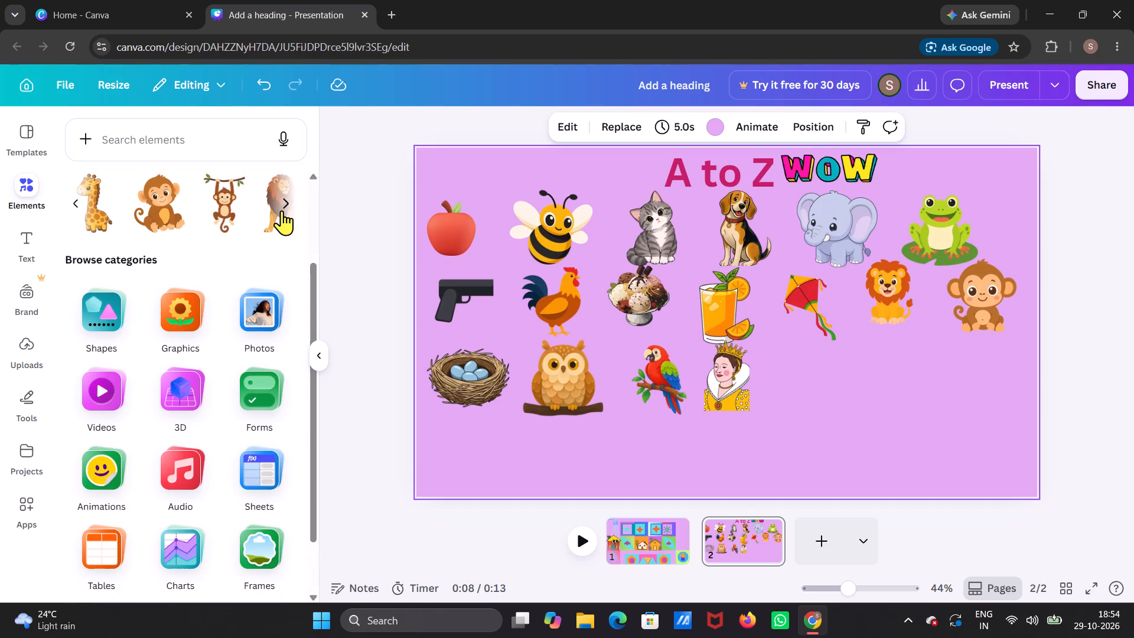
click(283, 210)
double_click(281, 206)
click(281, 206)
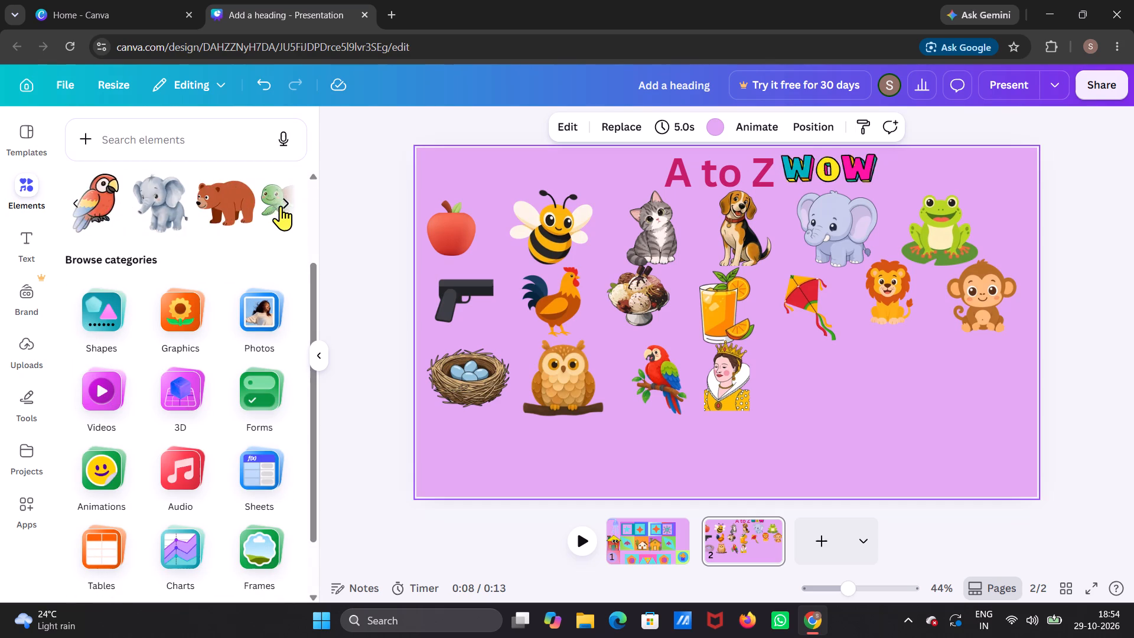
click(281, 206)
click(281, 206)
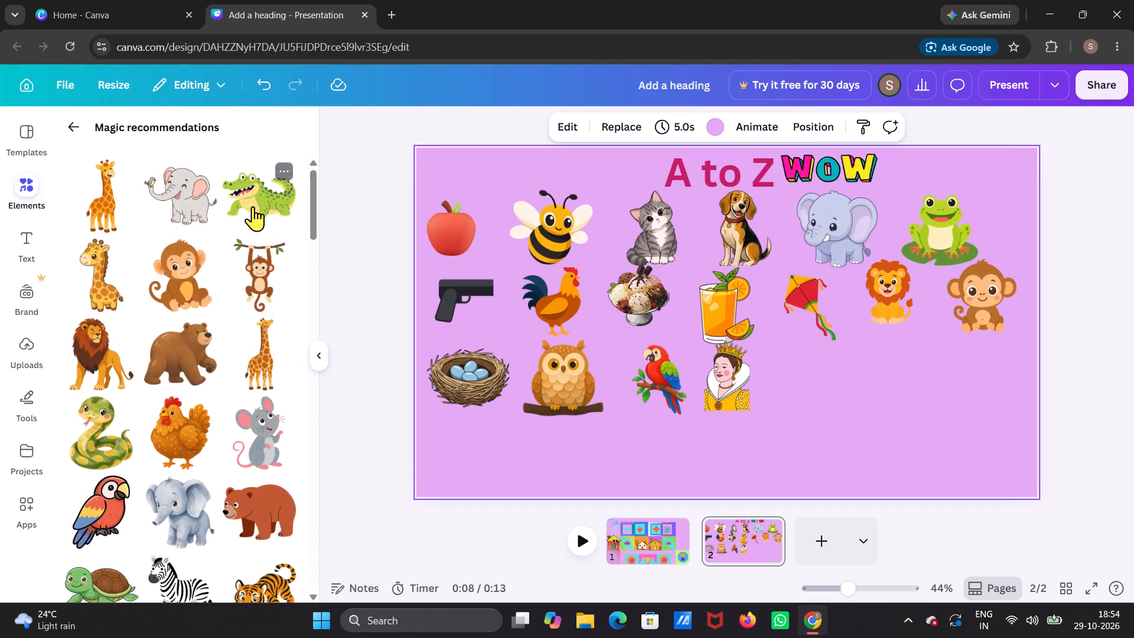
scroll(168, 311, down, 5)
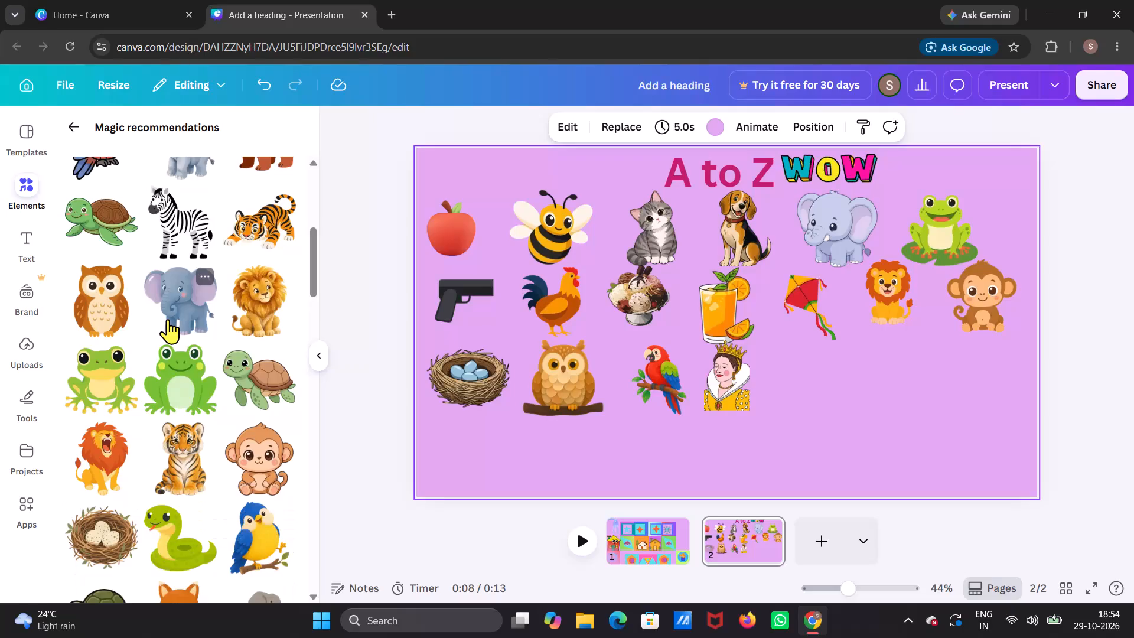
scroll(168, 319, down, 5)
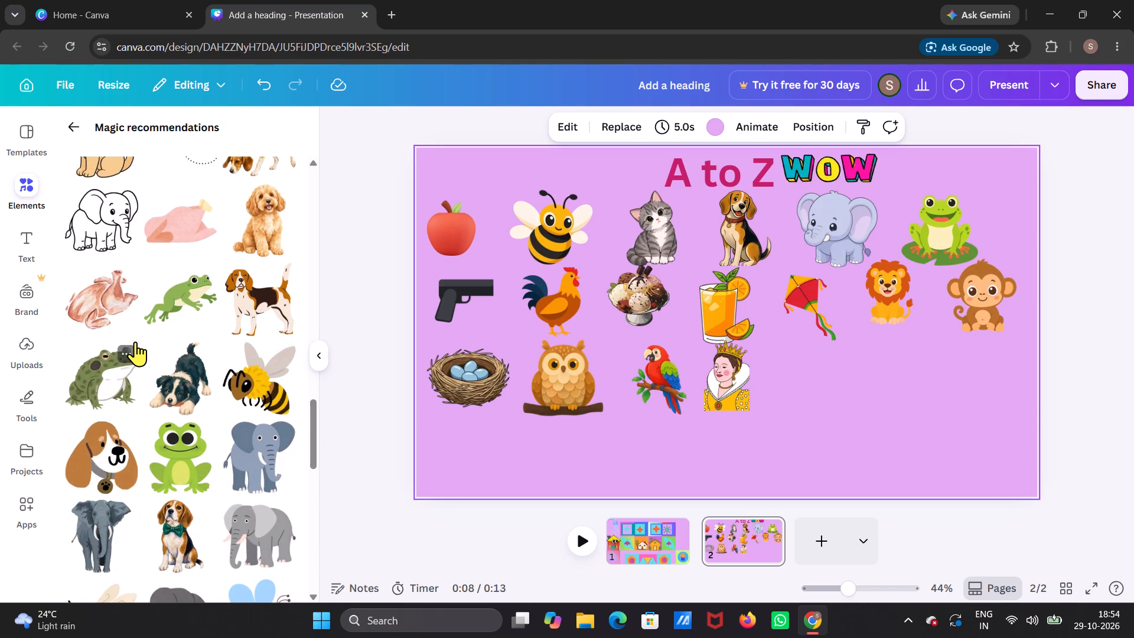
scroll(135, 341, down, 4)
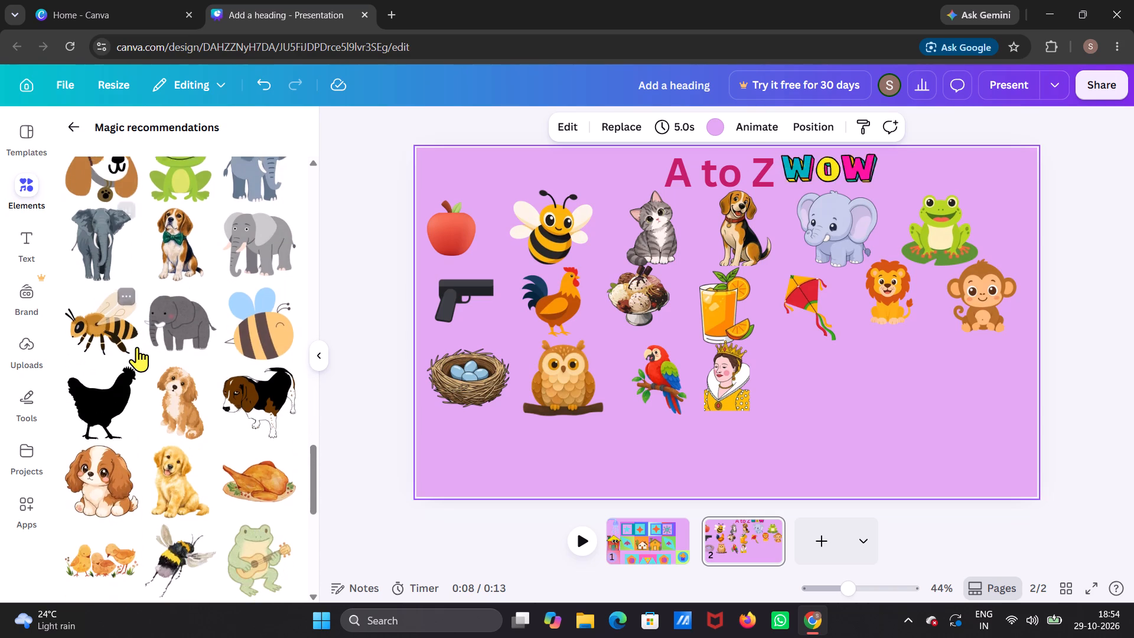
scroll(137, 347, down, 5)
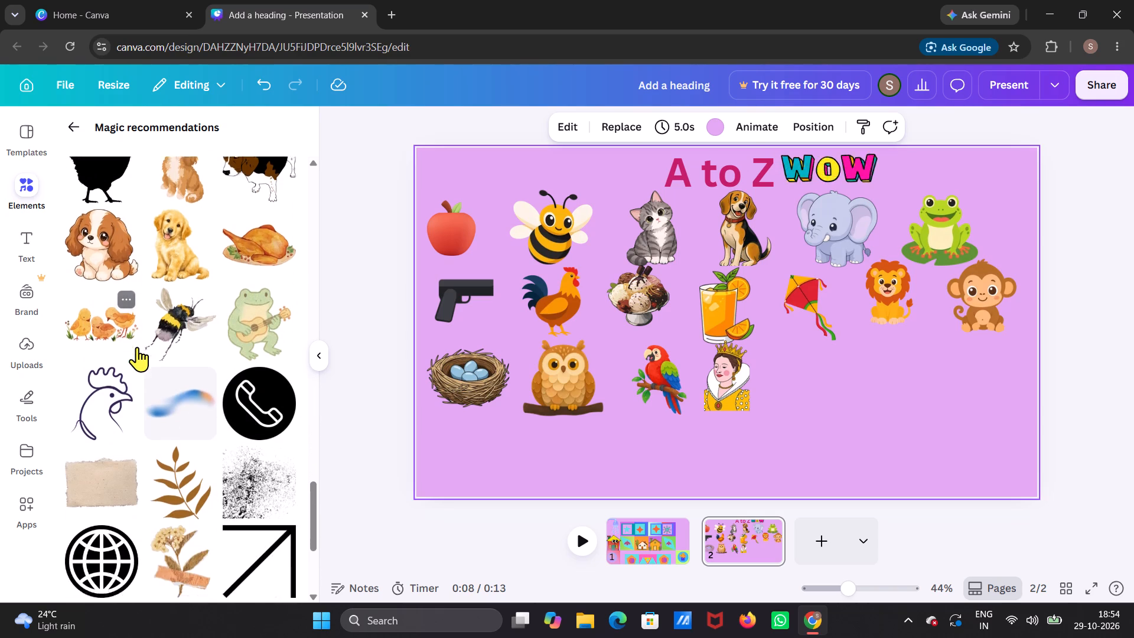
scroll(137, 347, down, 4)
scroll(138, 340, up, 5)
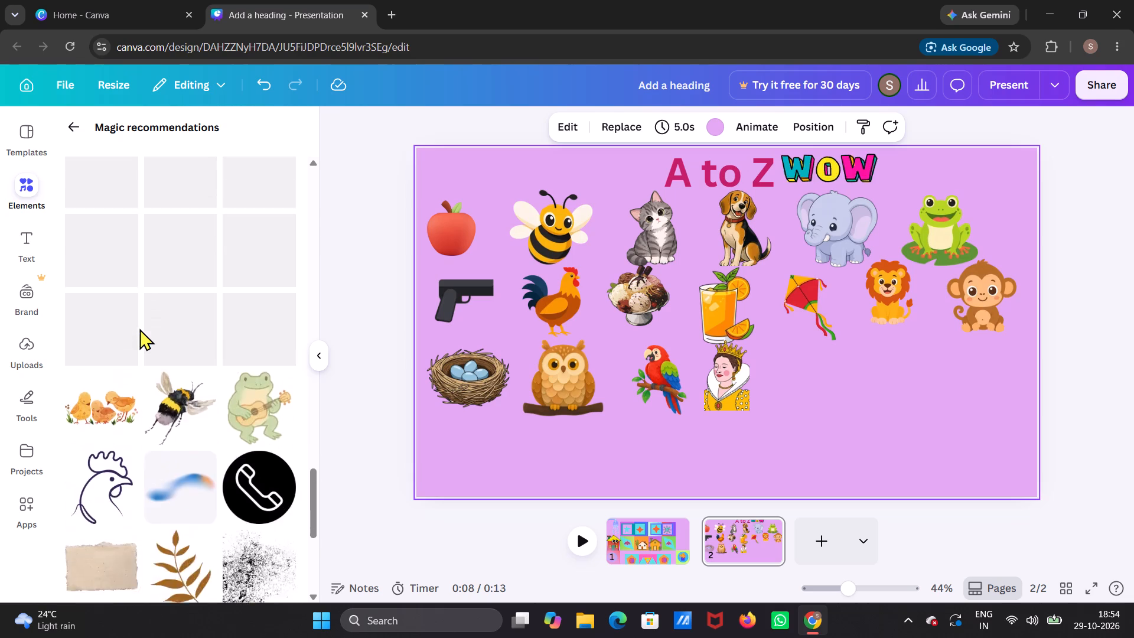
scroll(139, 328, up, 3)
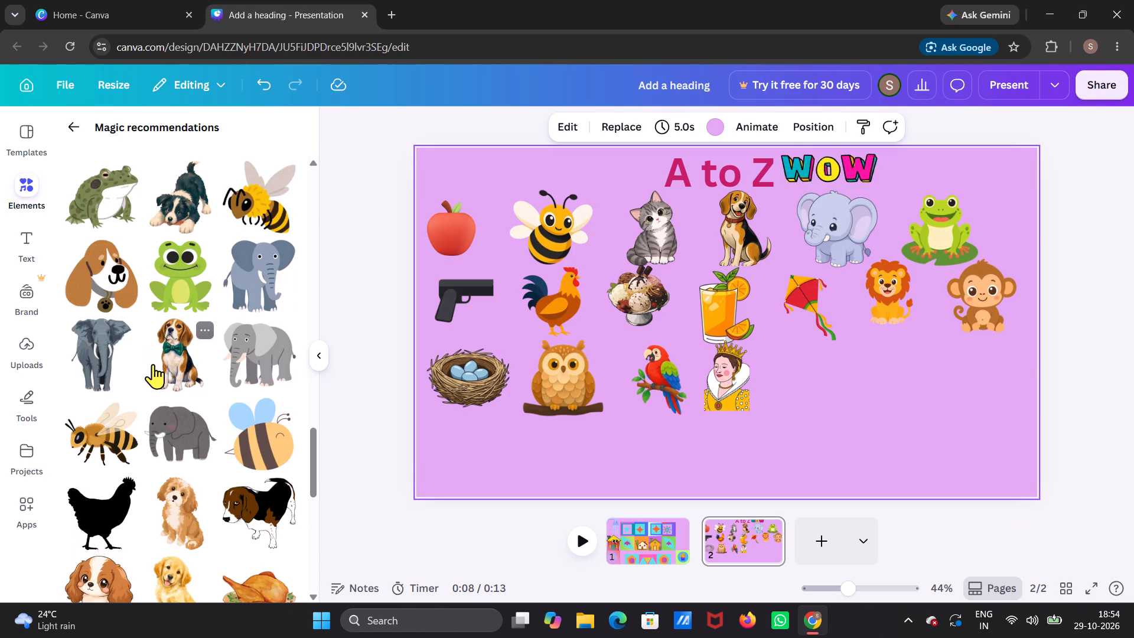
scroll(150, 362, up, 2)
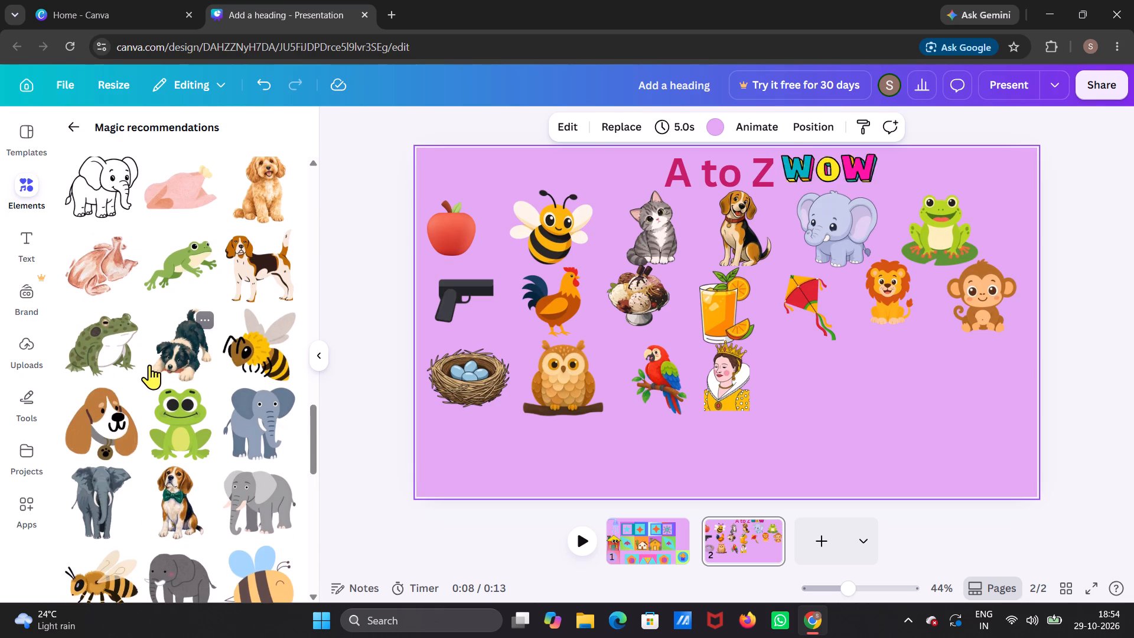
scroll(149, 366, up, 4)
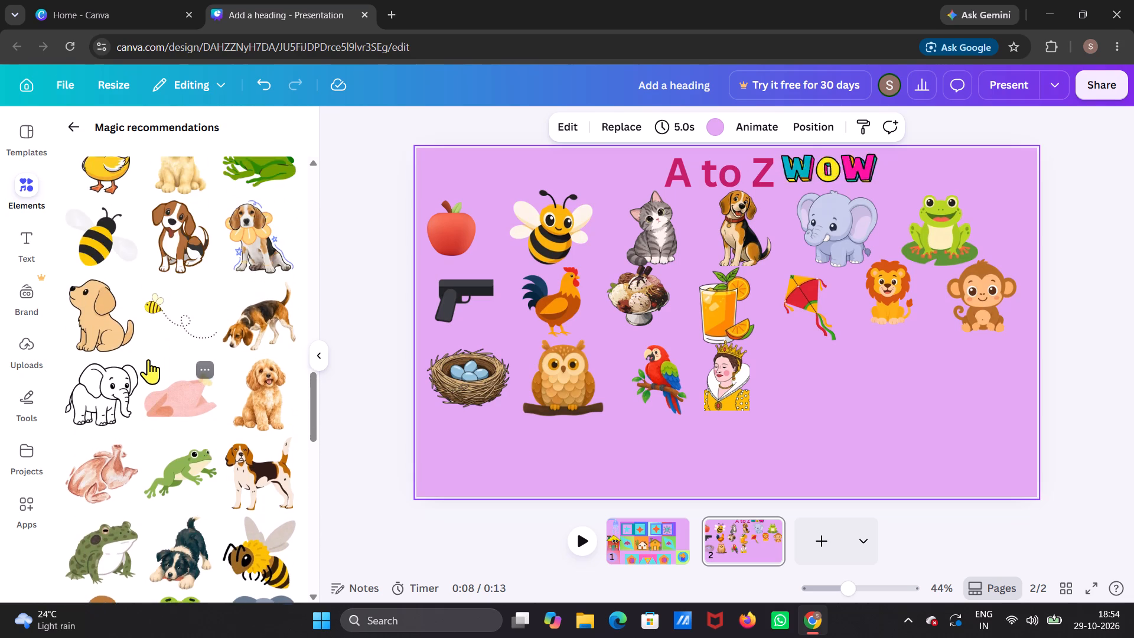
scroll(148, 359, up, 3)
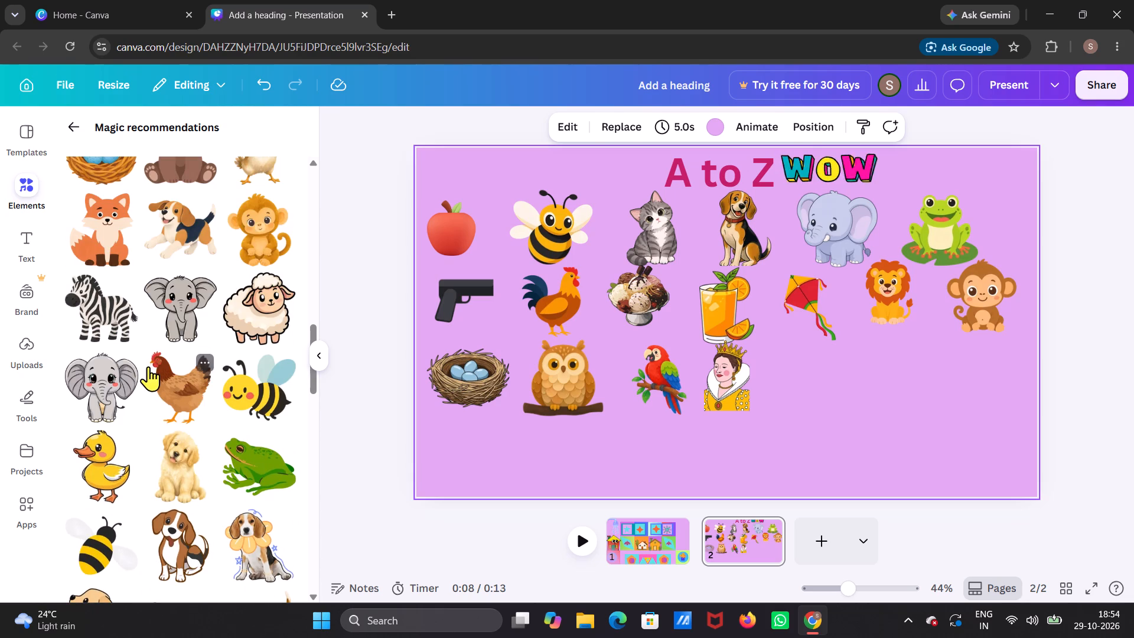
scroll(148, 364, up, 4)
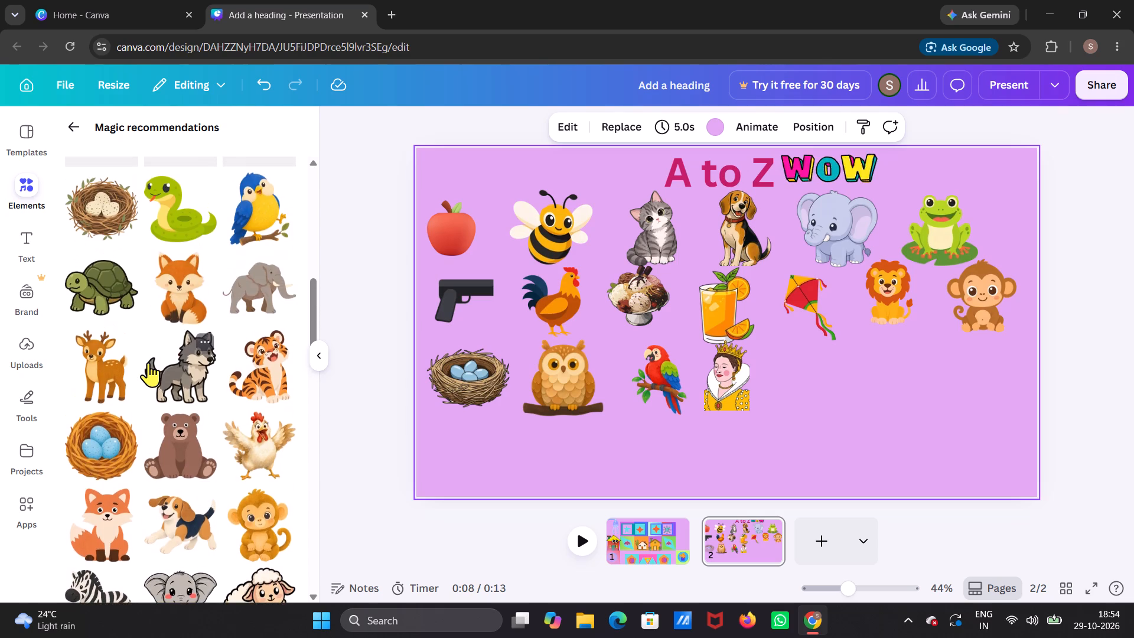
scroll(147, 366, up, 2)
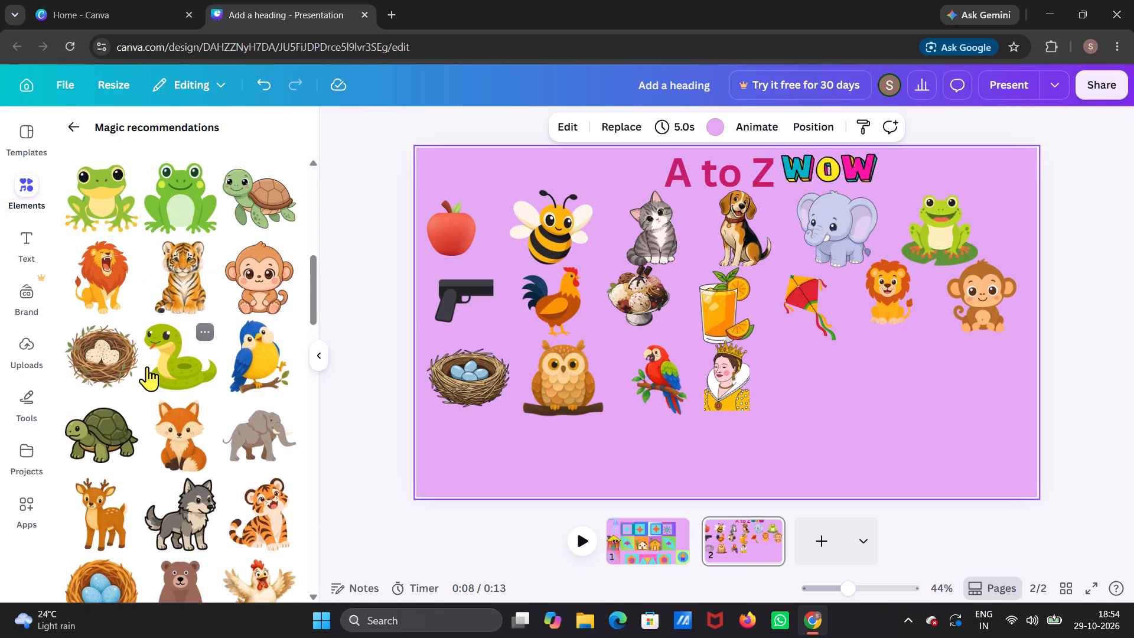
scroll(145, 369, up, 2)
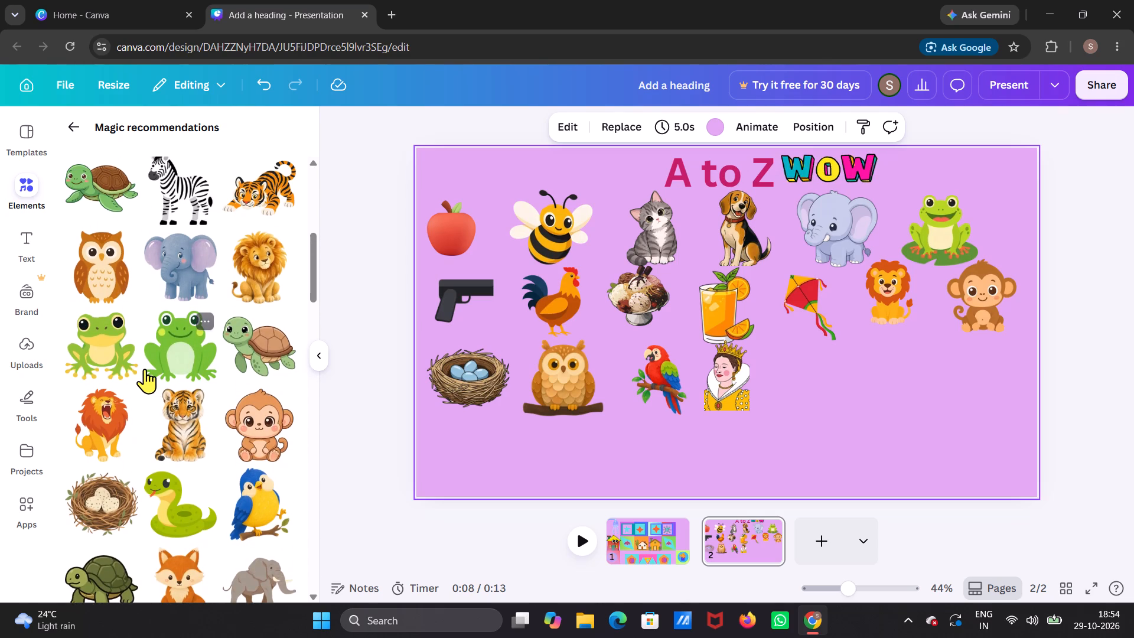
scroll(145, 362, up, 3)
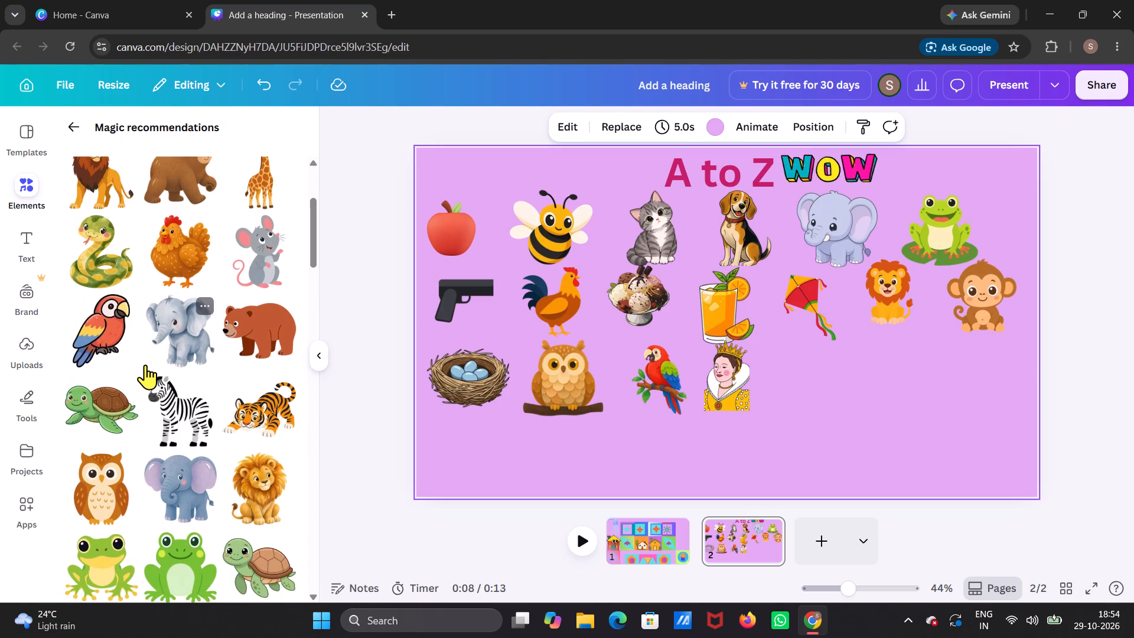
scroll(145, 364, up, 4)
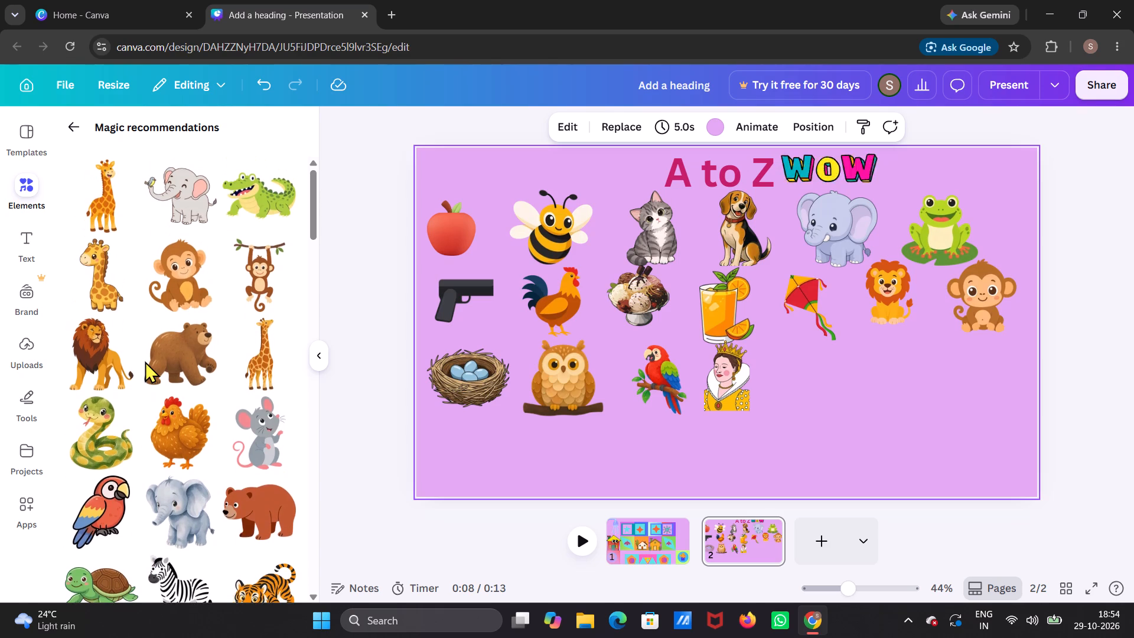
scroll(145, 361, up, 3)
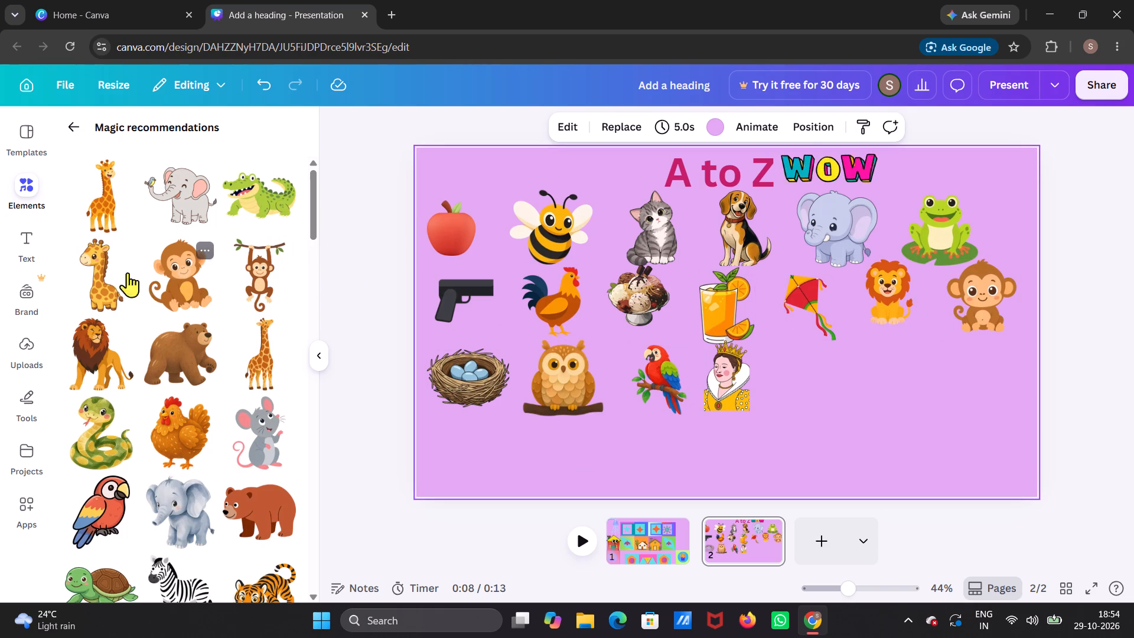
click(69, 130)
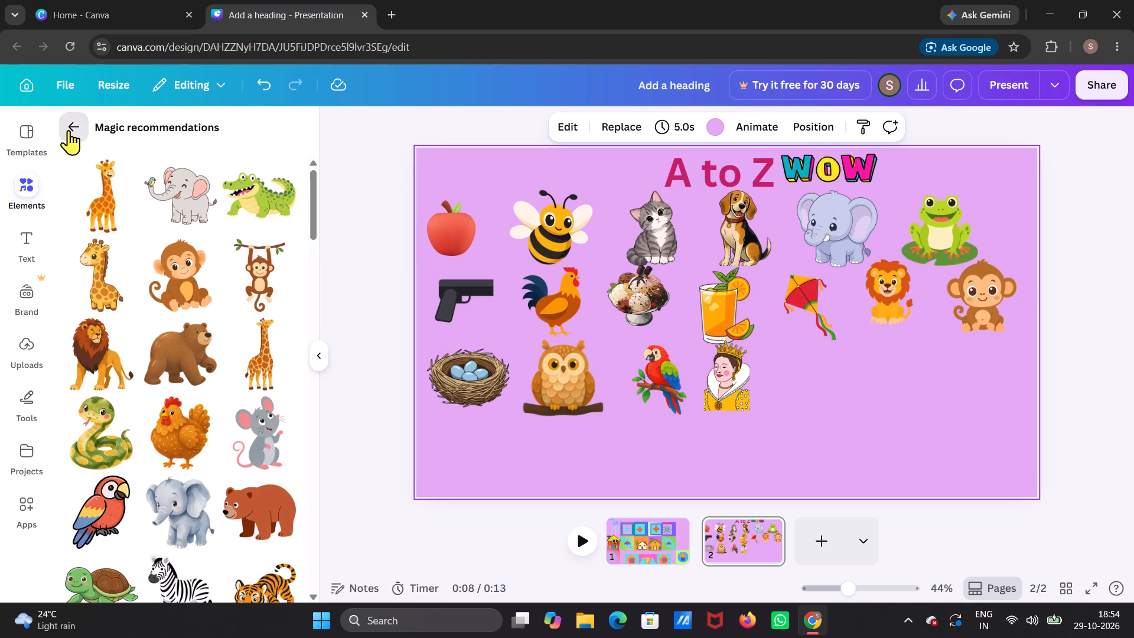
Search the elements for "rose" and add the full red rose graphic with two leafy sides to the page.
click(135, 148)
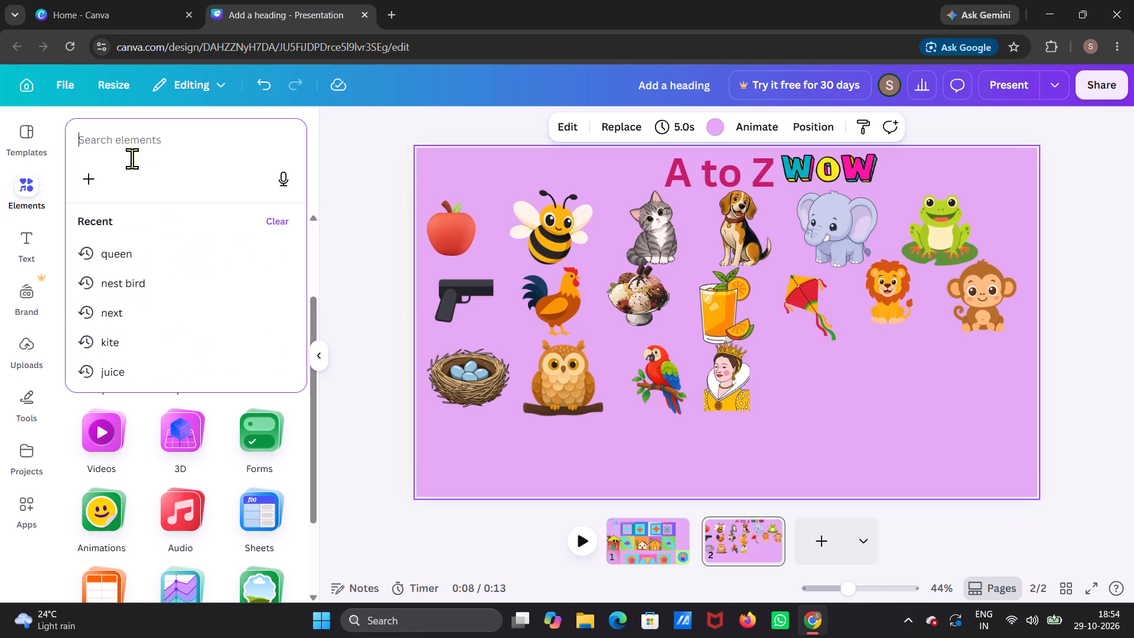
key(r)
key(o)
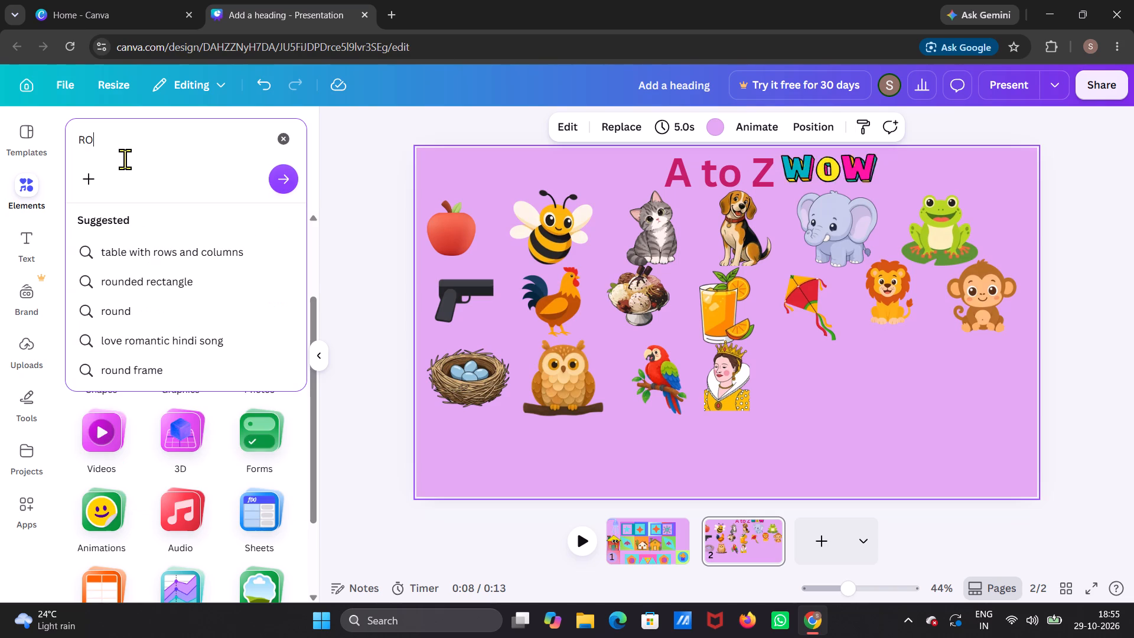
key(s)
click(181, 250)
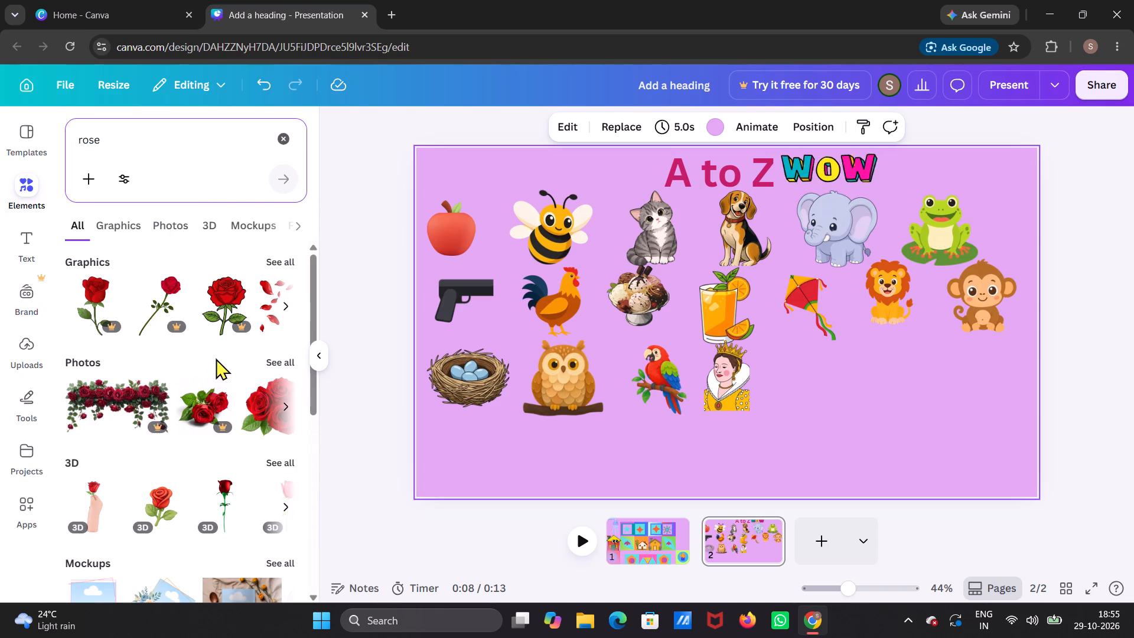
click(222, 317)
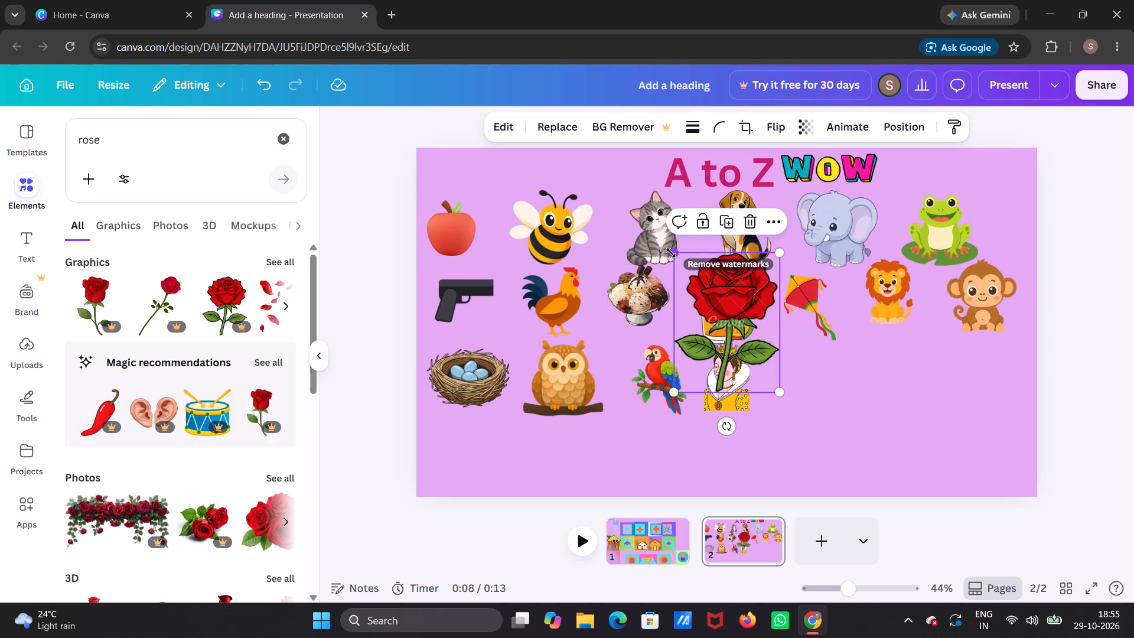
Shrink the rose to about the other pictures' size and place it in the third row beside the queen, below the kite.
drag(673, 255, 722, 301)
drag(739, 353, 799, 369)
click(807, 376)
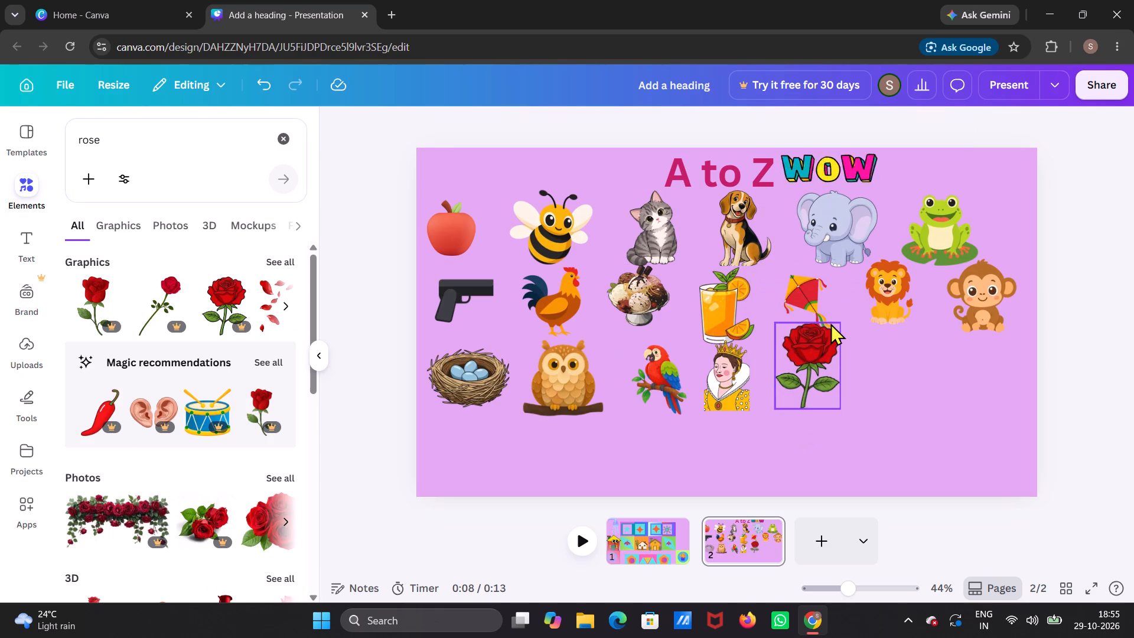
click(806, 370)
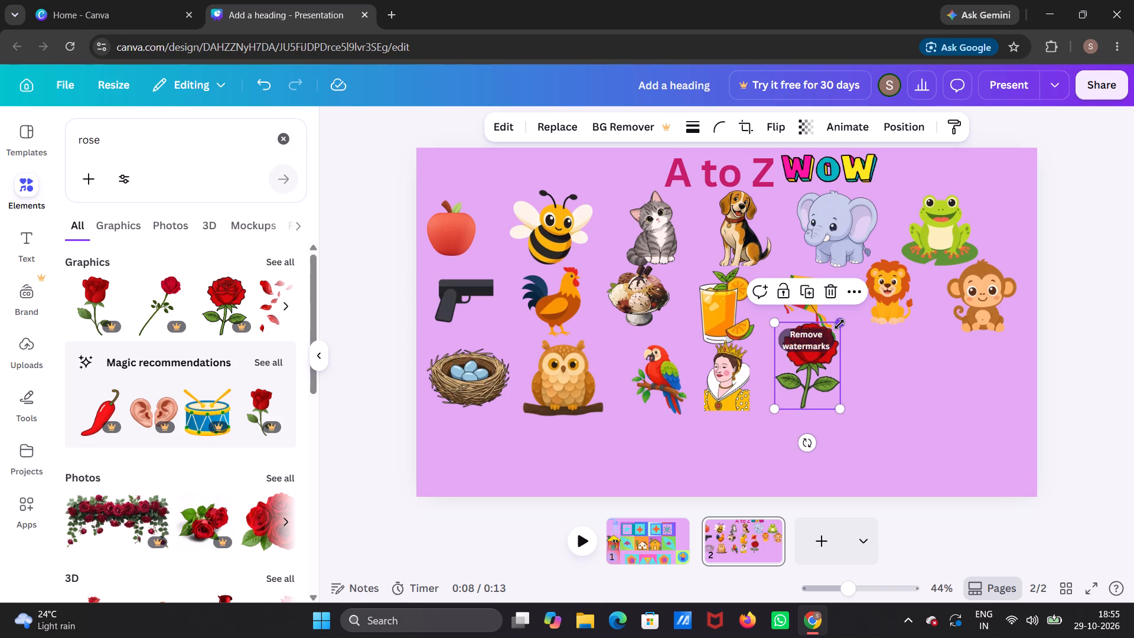
drag(839, 324, 829, 347)
click(893, 377)
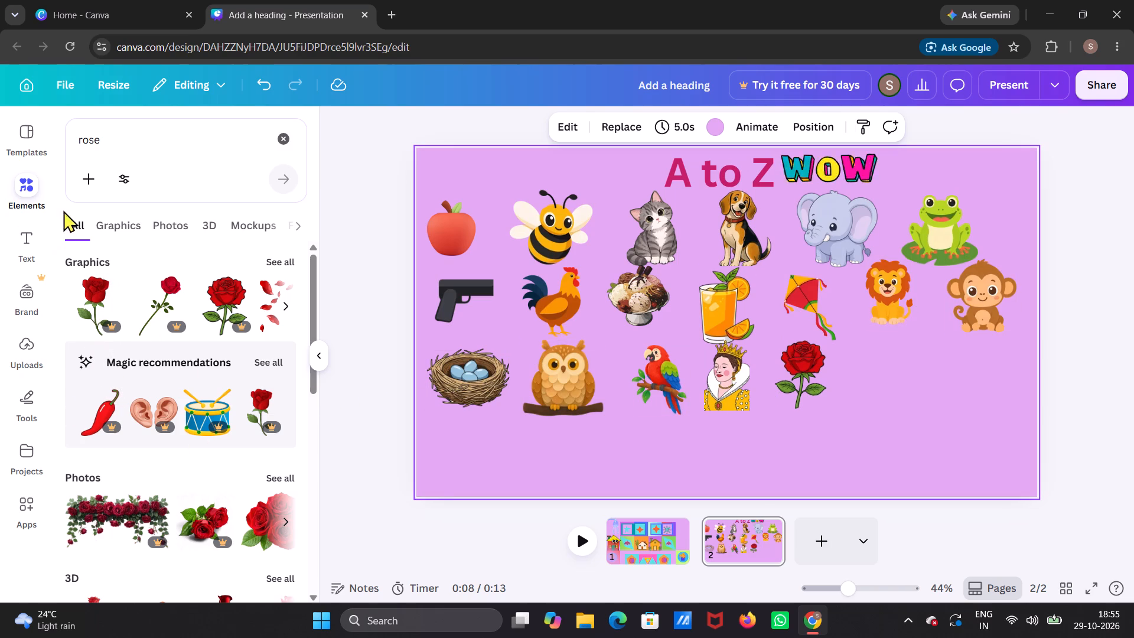
Clear the rose search and look through all the recommended animal graphics for a picture for the letter S.
click(286, 142)
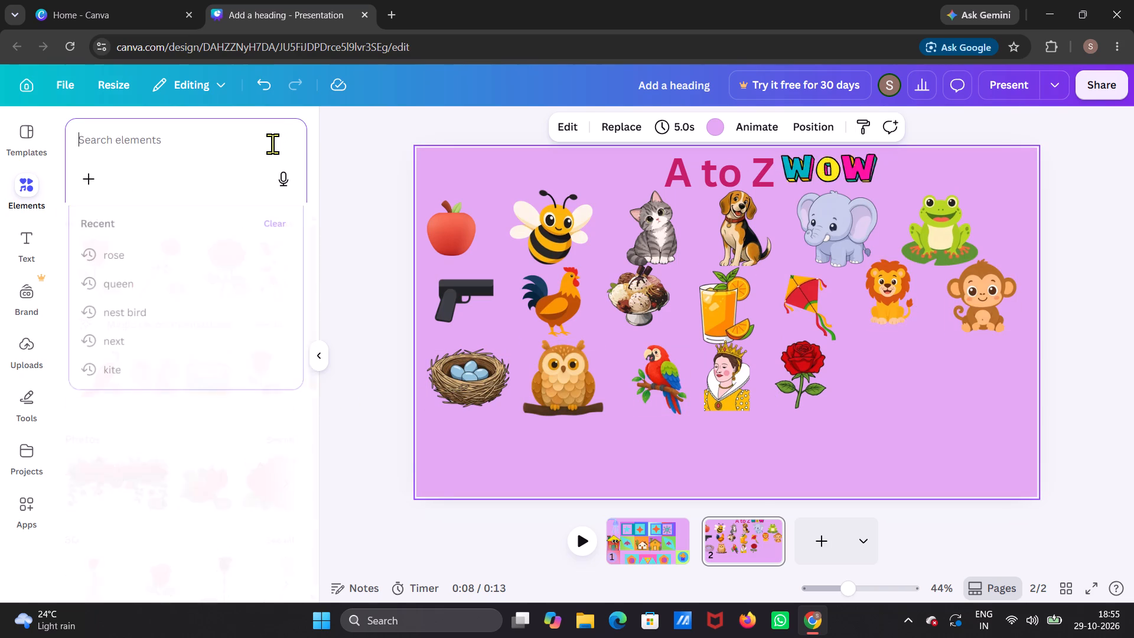
click(56, 227)
click(276, 204)
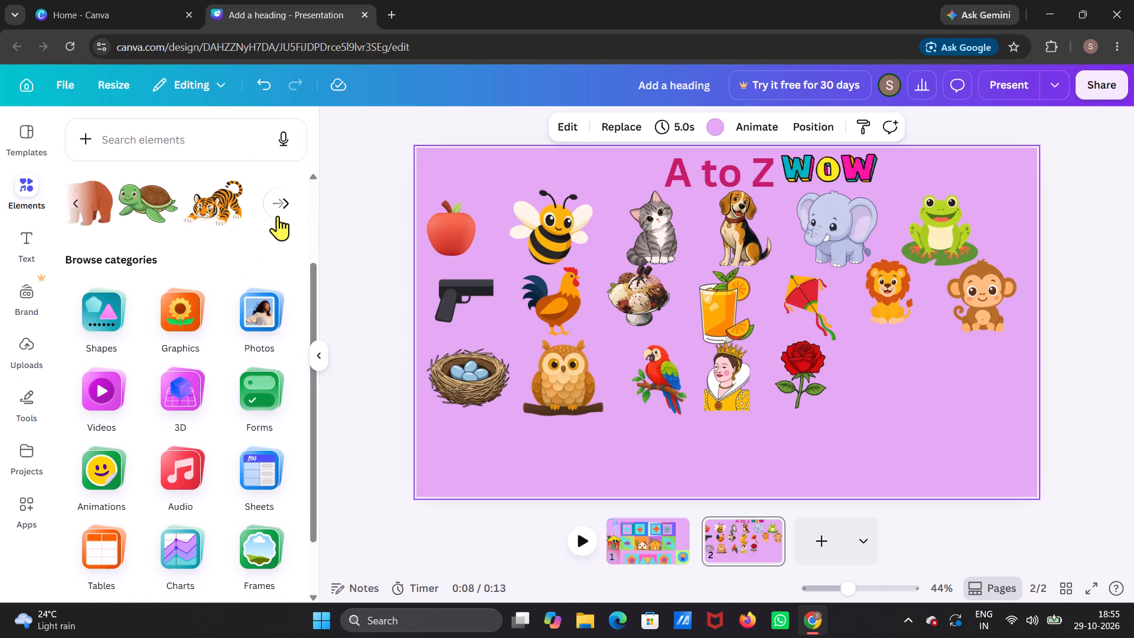
click(259, 204)
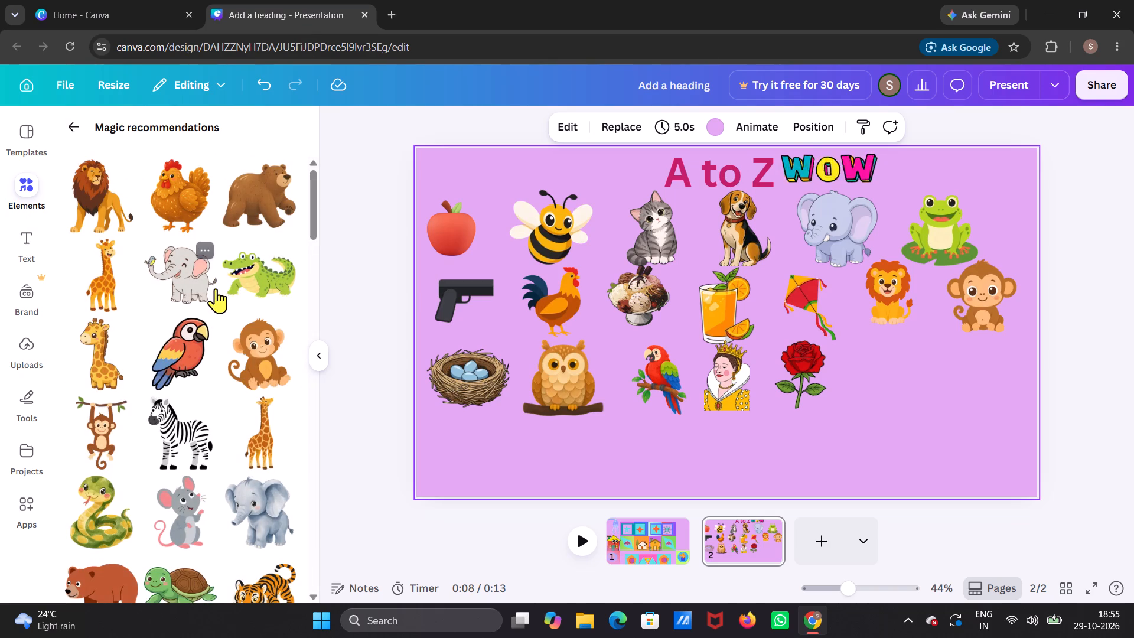
scroll(216, 289, down, 5)
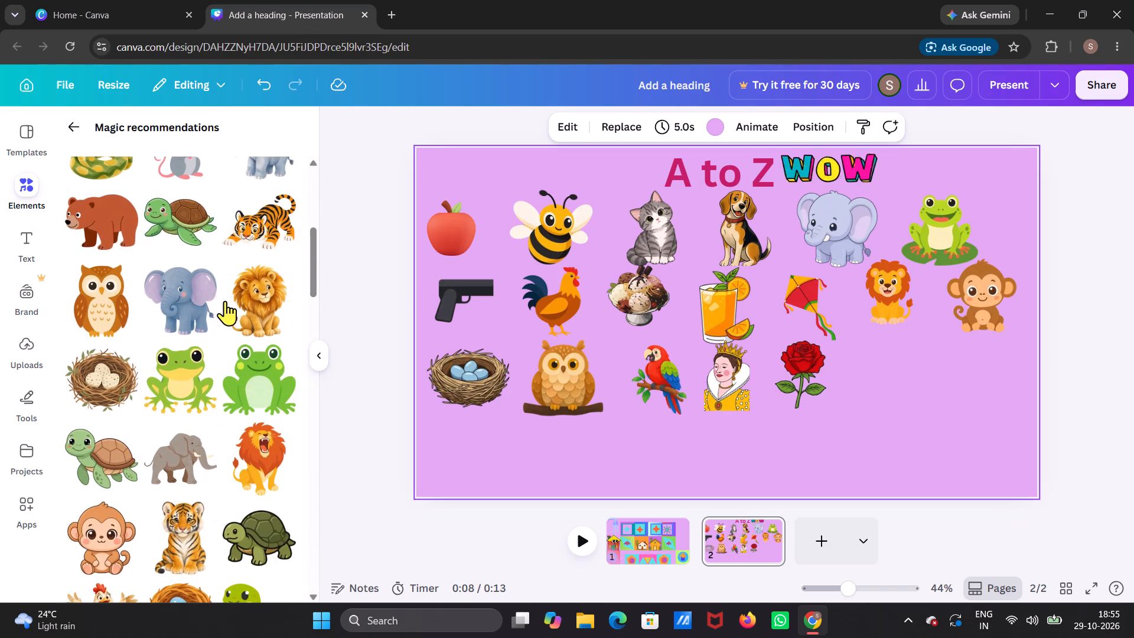
scroll(225, 301, down, 3)
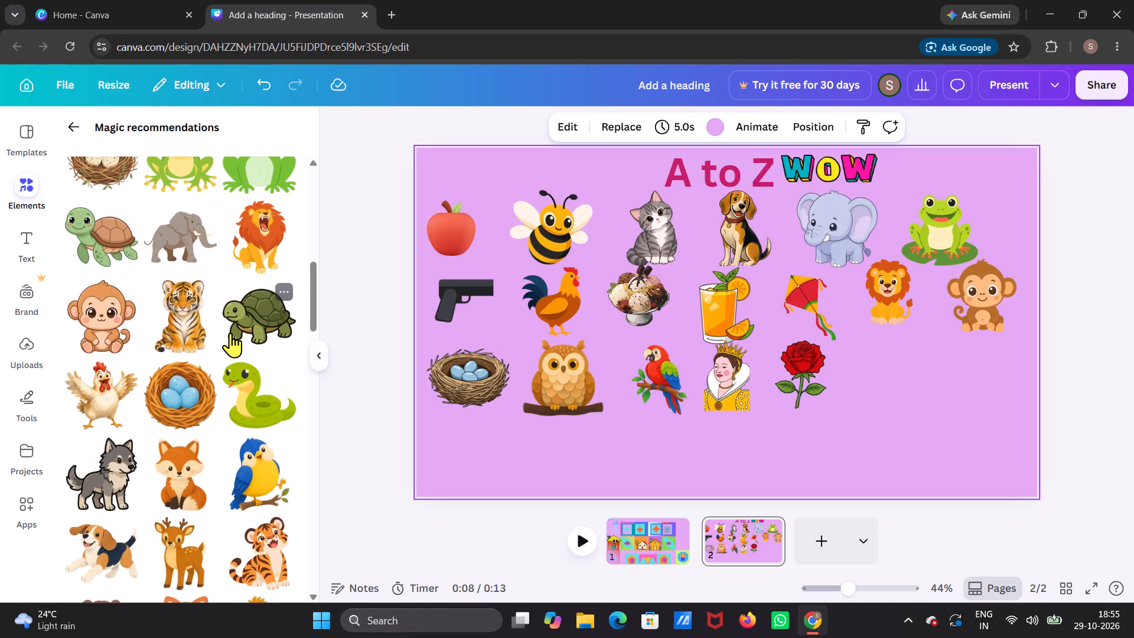
scroll(230, 333, down, 4)
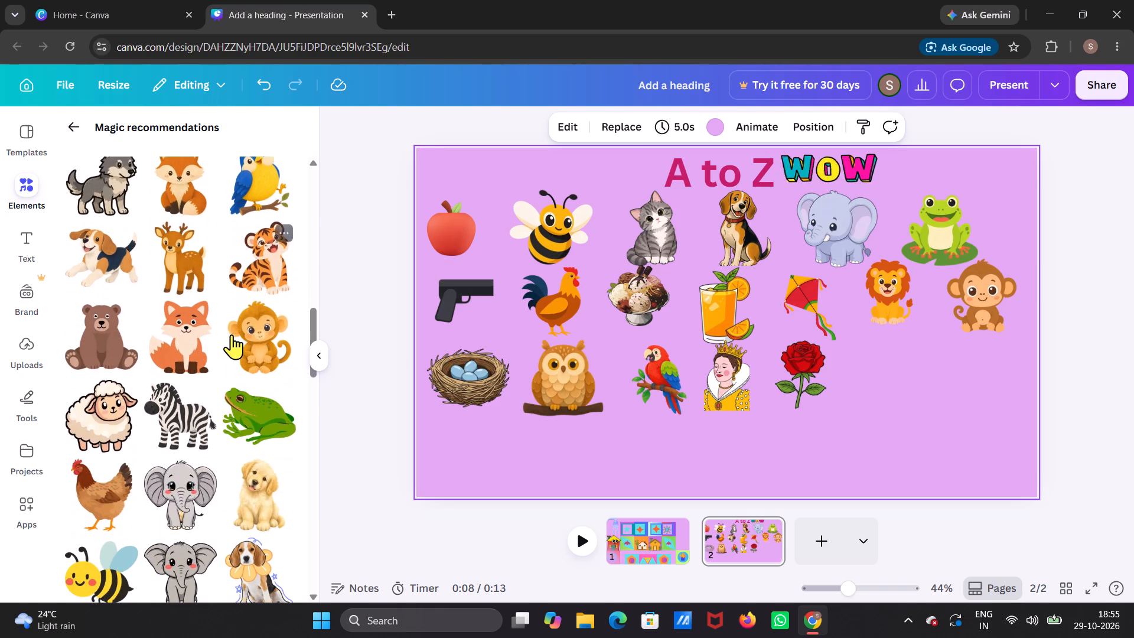
scroll(234, 336, down, 4)
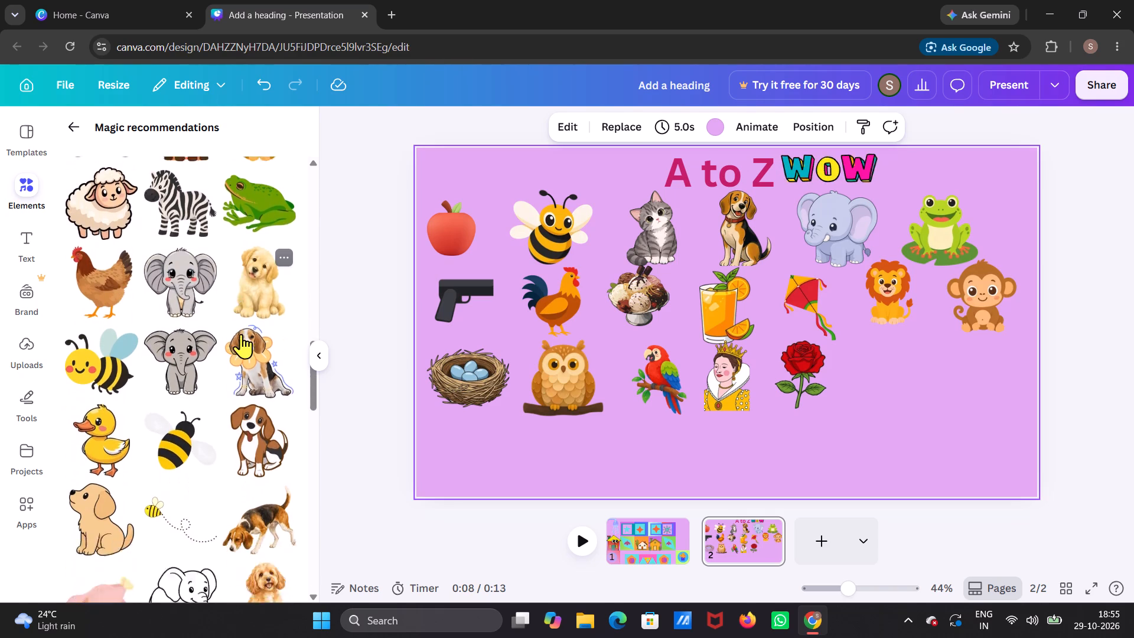
scroll(245, 333, down, 2)
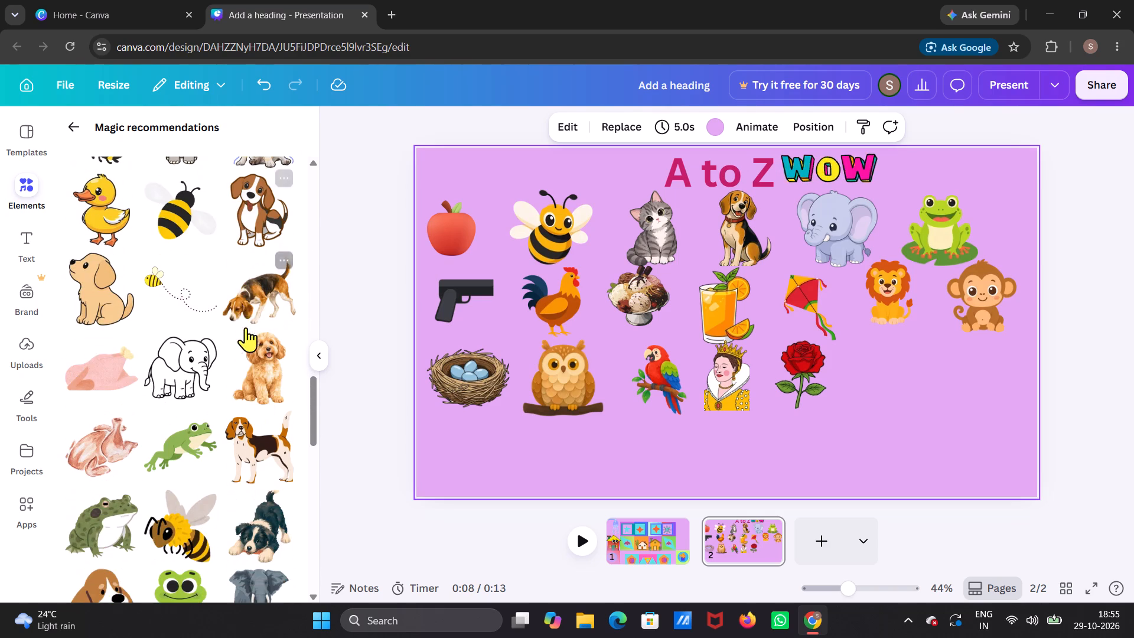
click(75, 121)
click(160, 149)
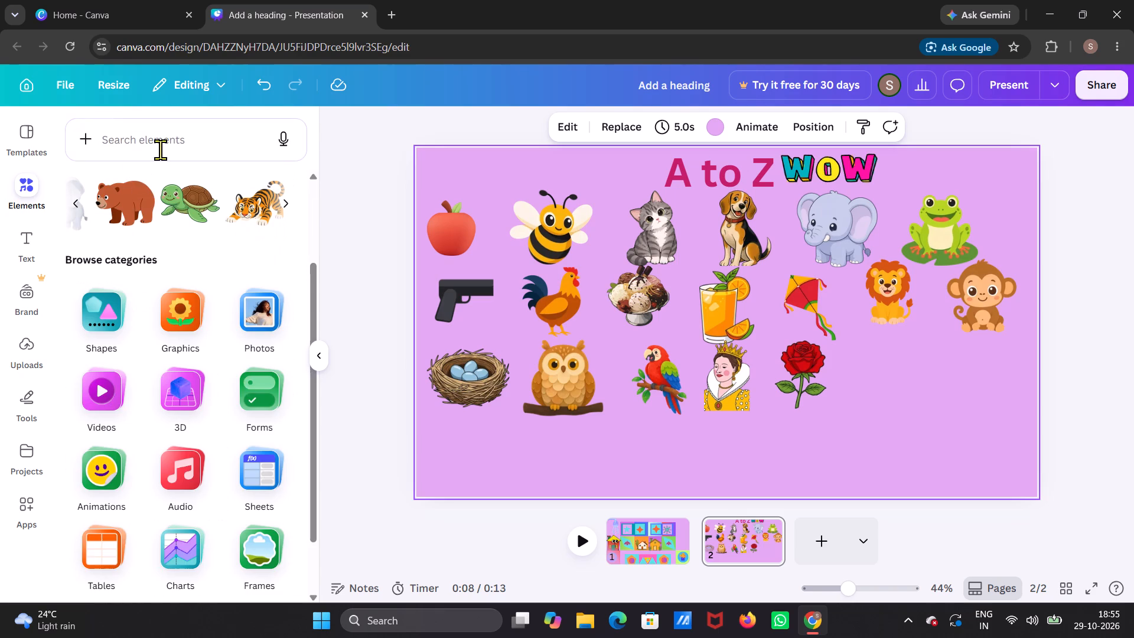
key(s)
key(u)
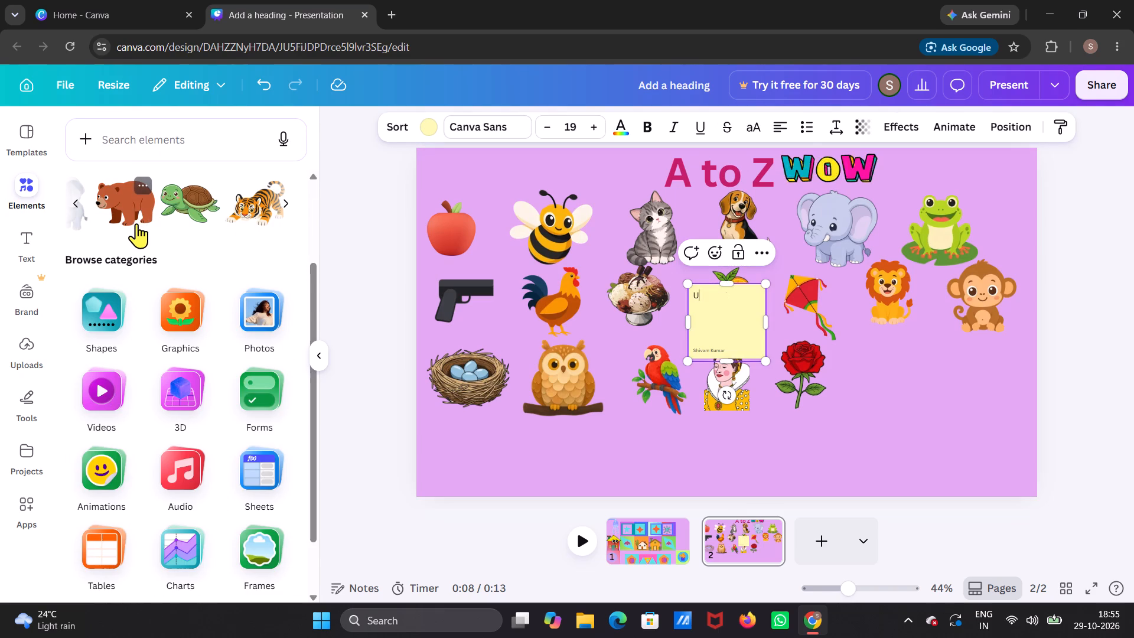
Search the elements for "sunflower" and add the photo of a sunflower field at sunset to the page.
click(153, 151)
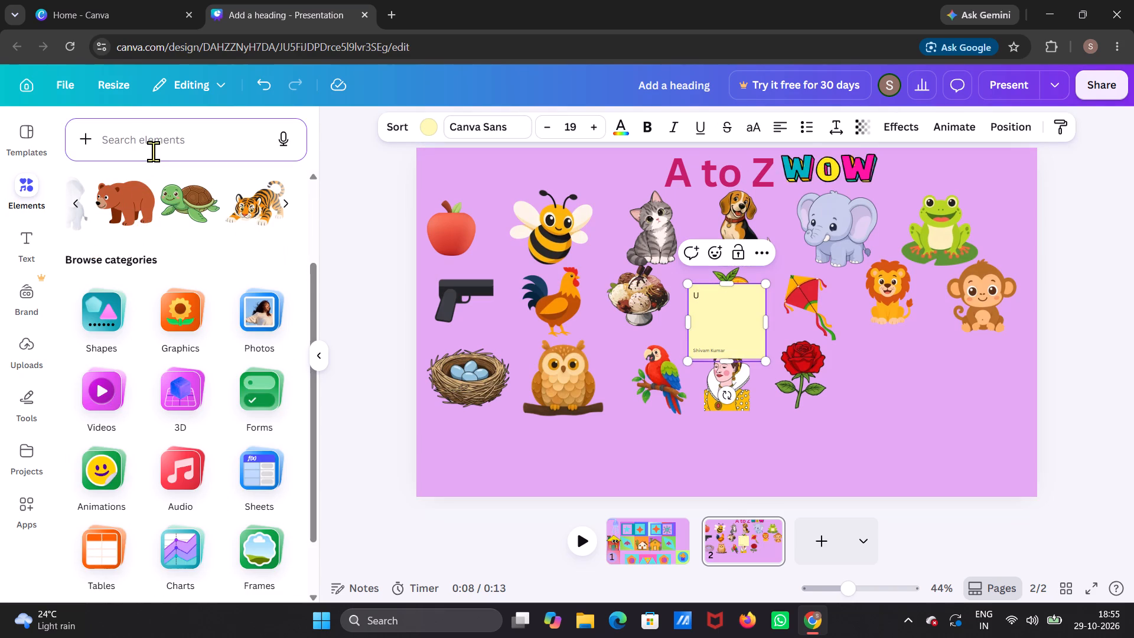
click(148, 148)
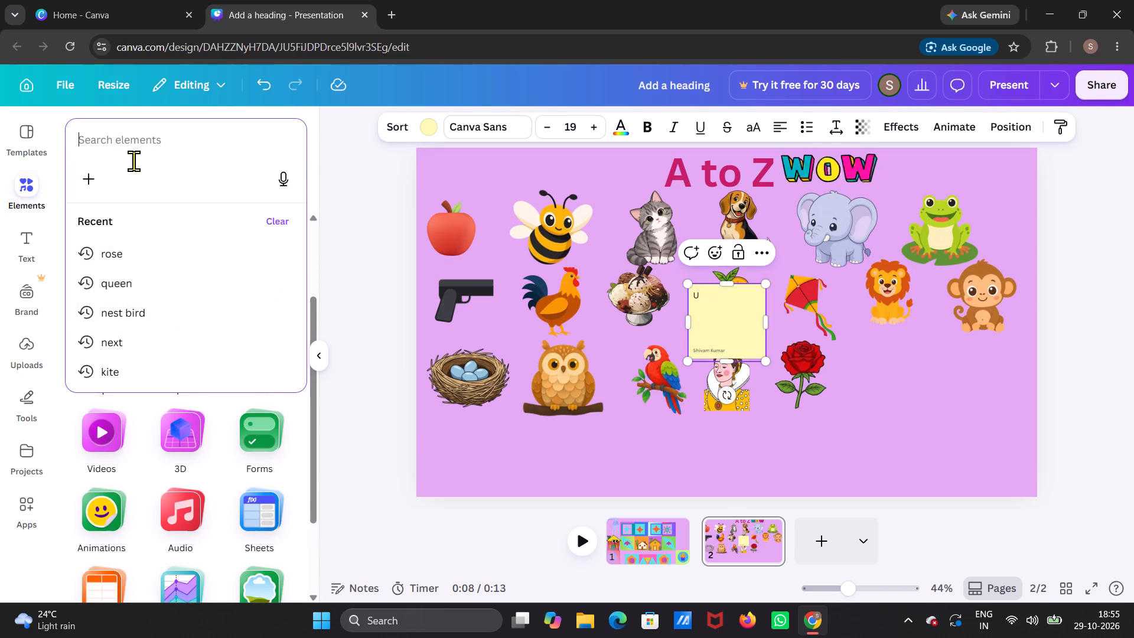
key(s)
key(u)
key(n)
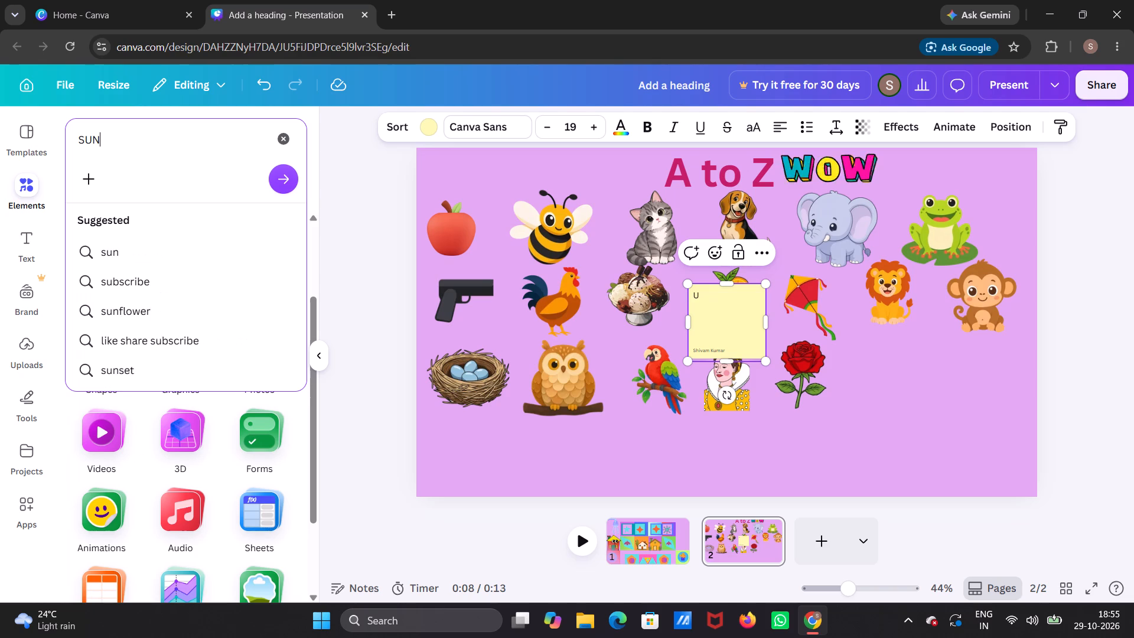
click(175, 258)
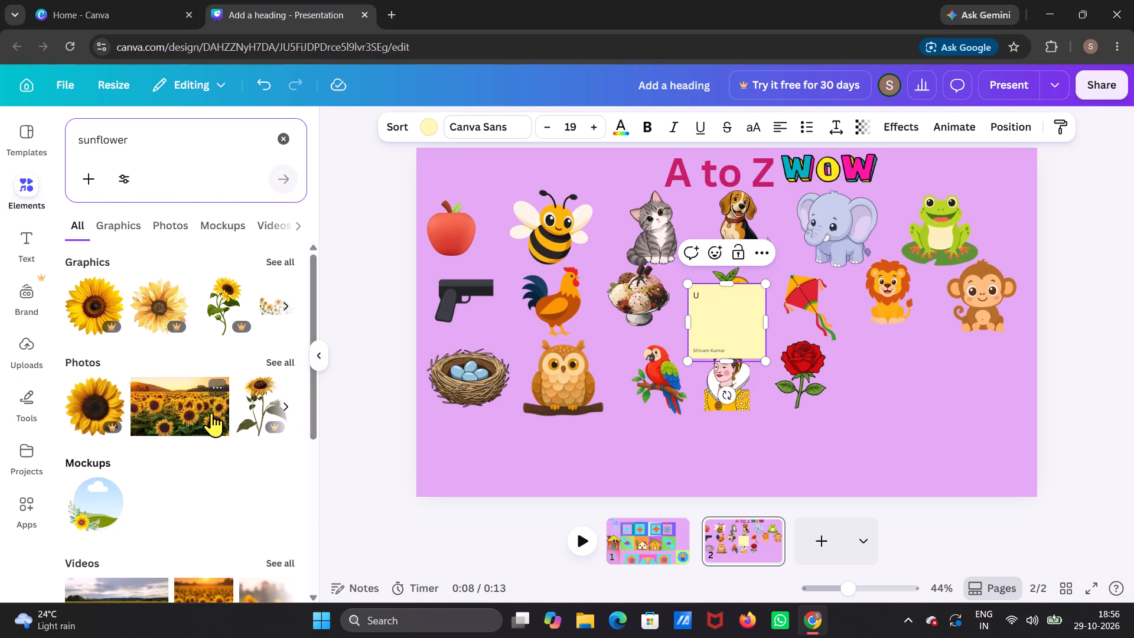
click(205, 403)
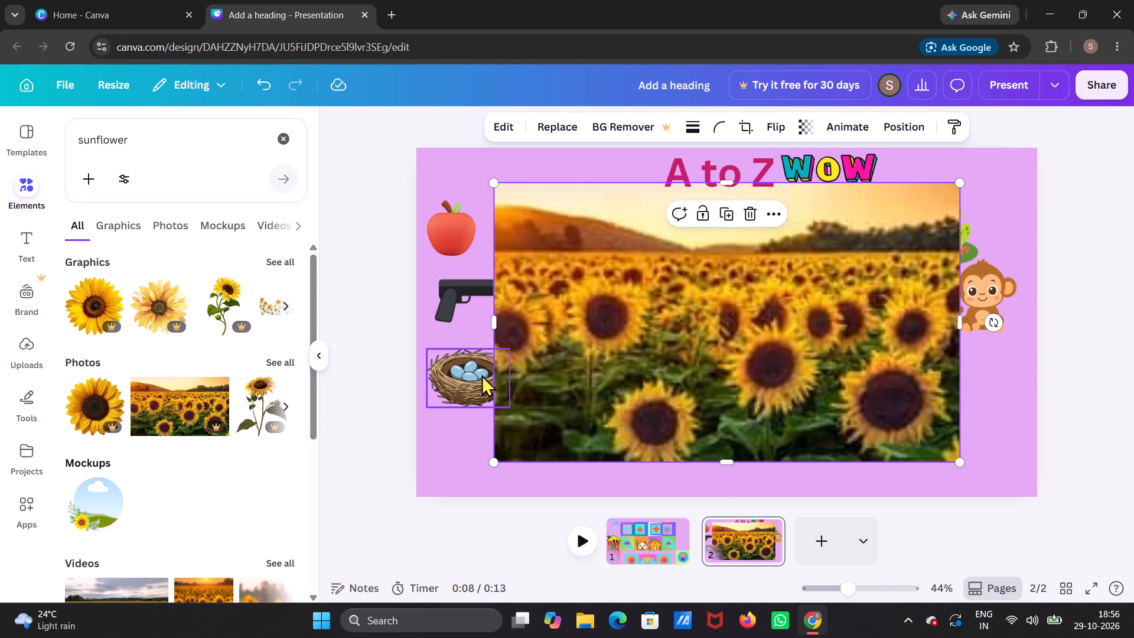
Shrink the sunflower field photo to about the other pictures' size and place it in the third row beside the rose, below the lion.
click(570, 309)
click(501, 211)
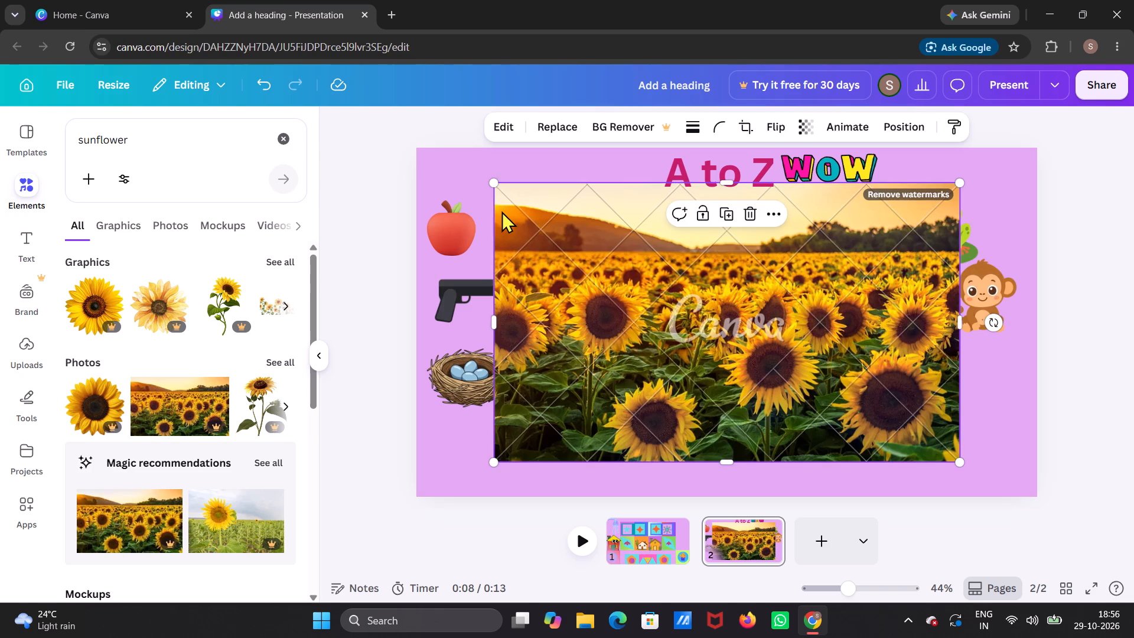
drag(495, 183, 777, 291)
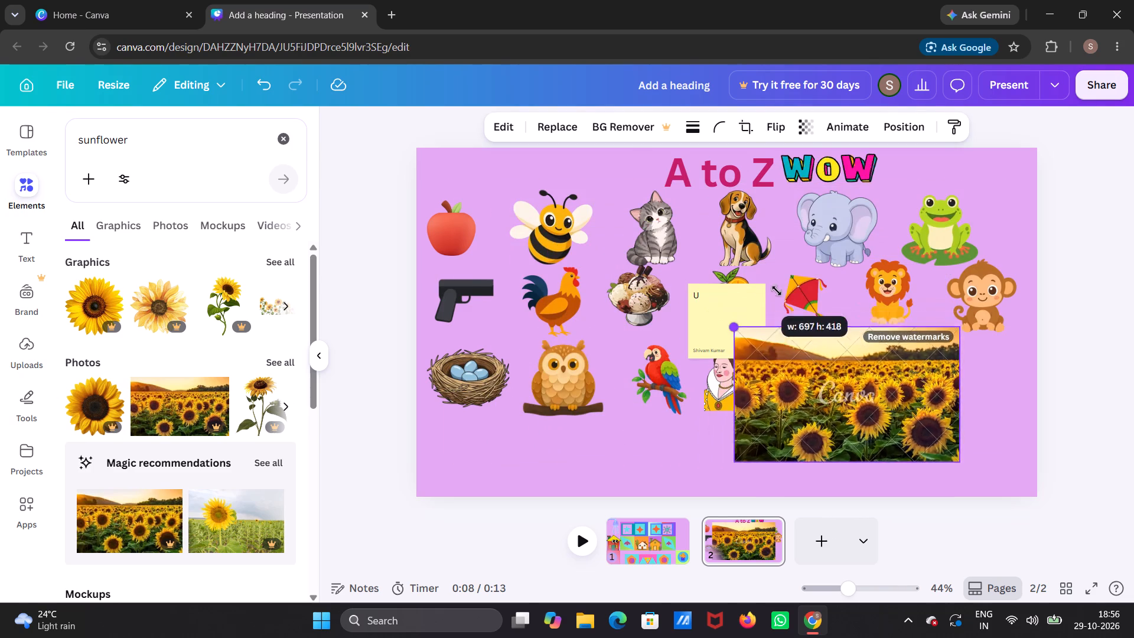
drag(777, 291, 893, 317)
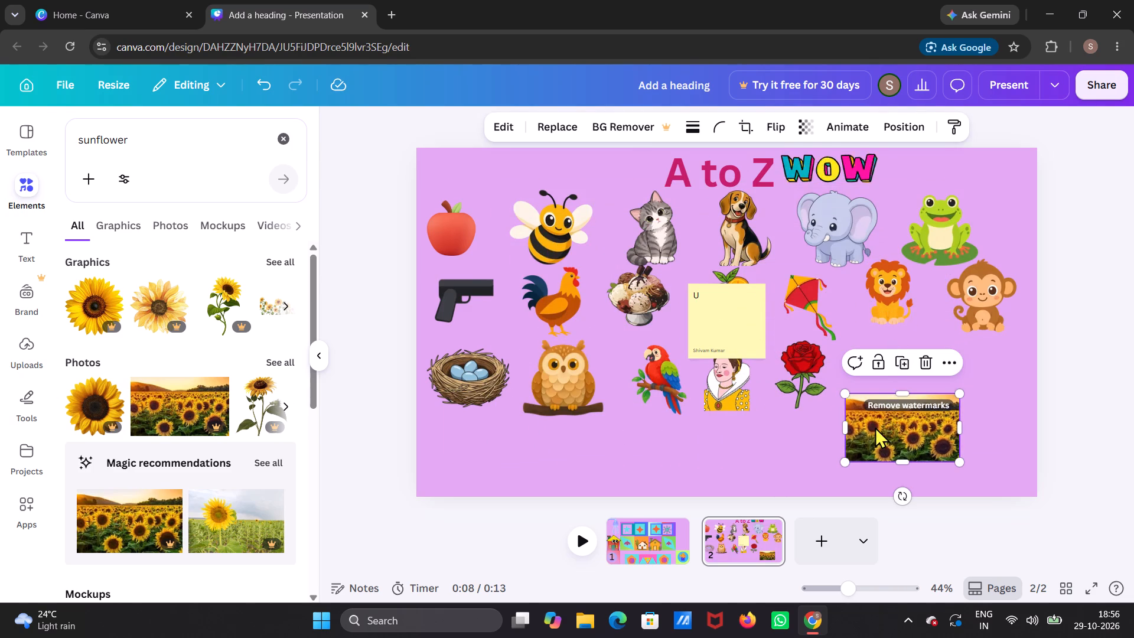
drag(843, 394, 868, 408)
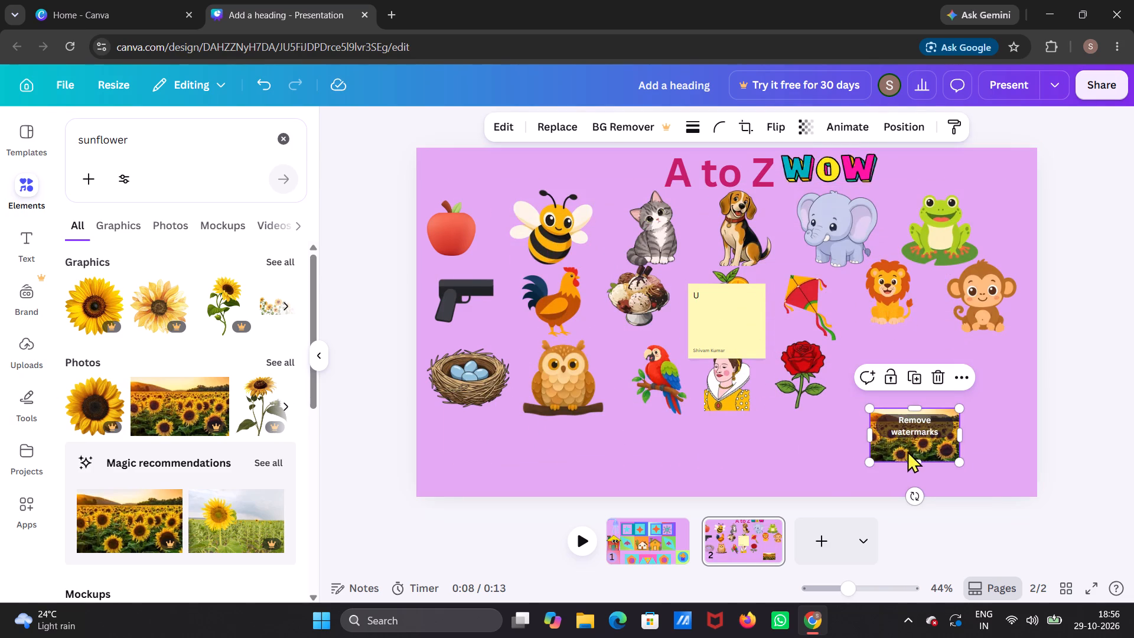
drag(906, 450, 876, 389)
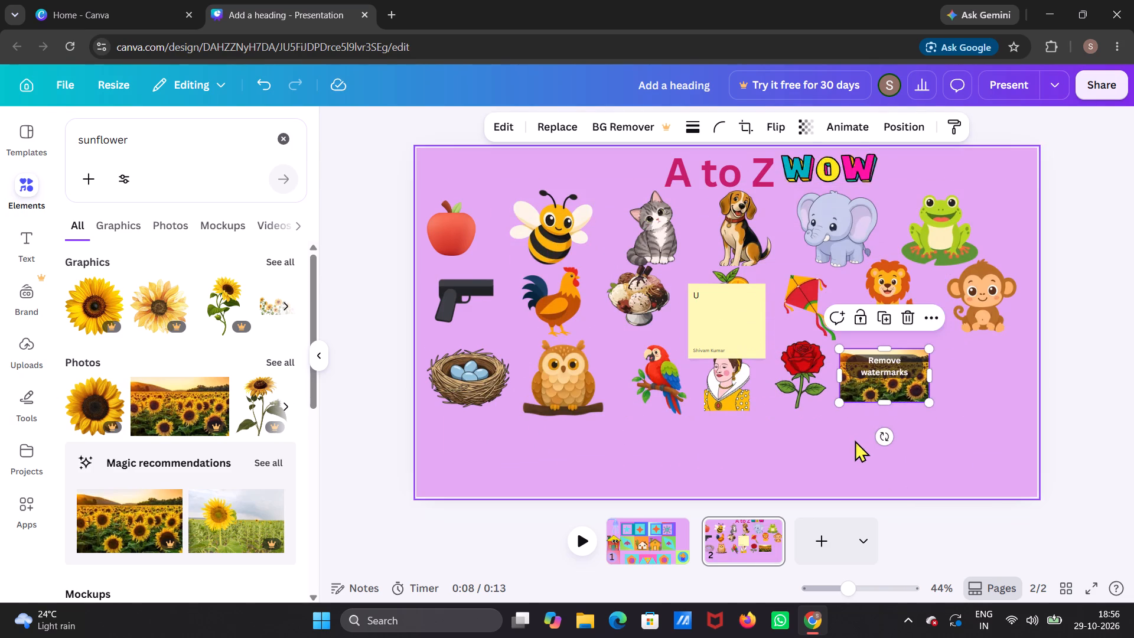
click(855, 440)
Delete the stray yellow sticky note covering the orange juice and the queen.
click(737, 341)
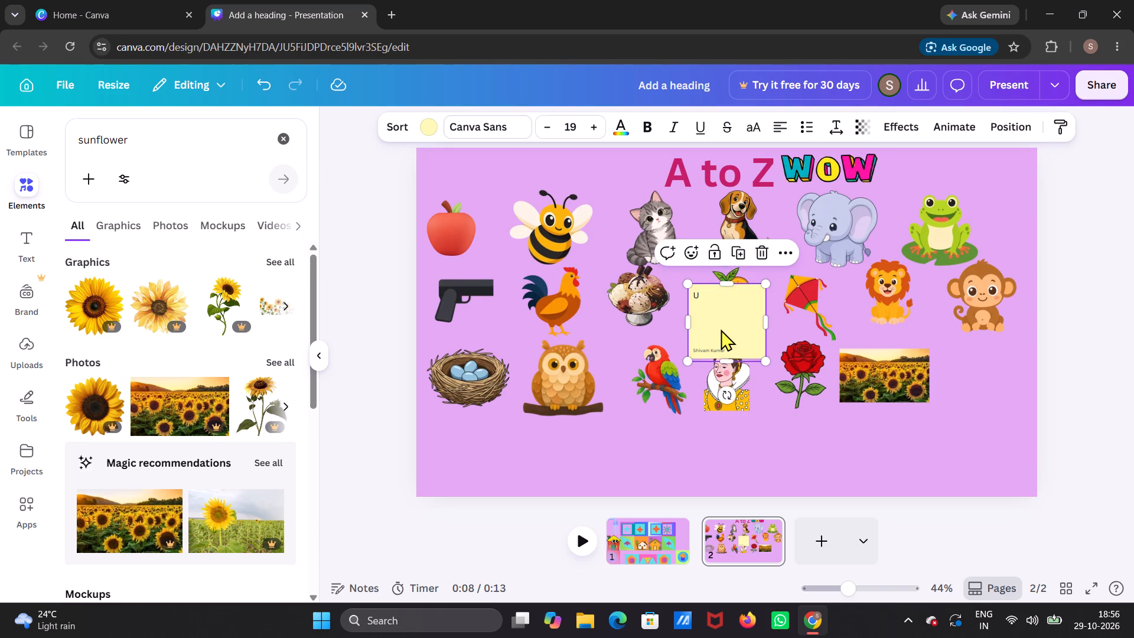
click(766, 256)
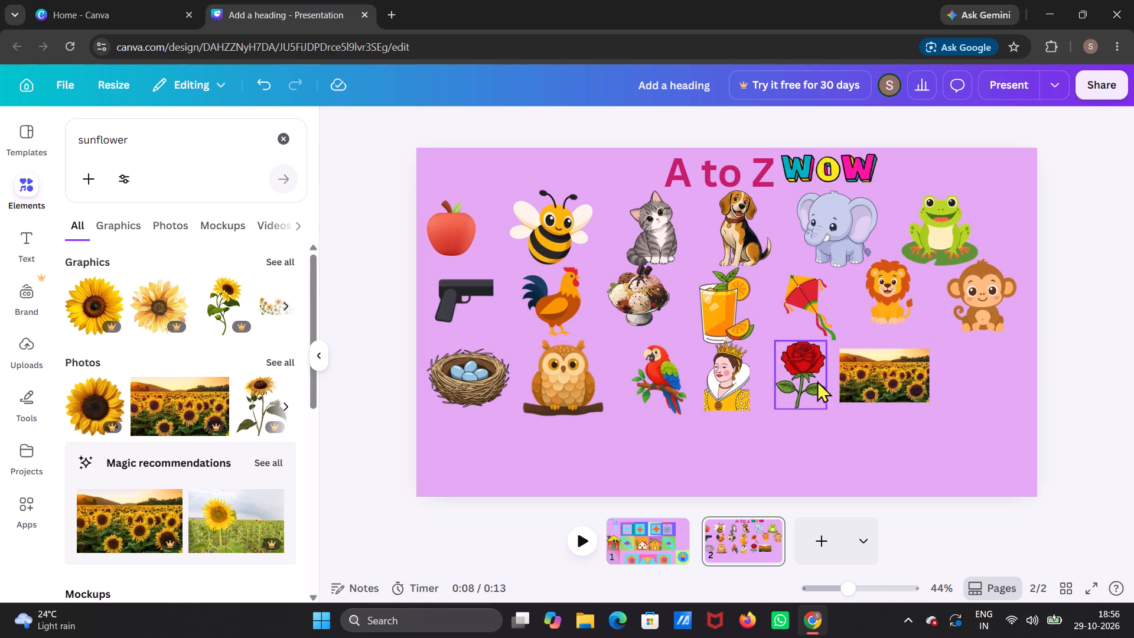
Clear the sunflower search and add the crouching tiger from the recommended animal graphics to the page.
click(278, 188)
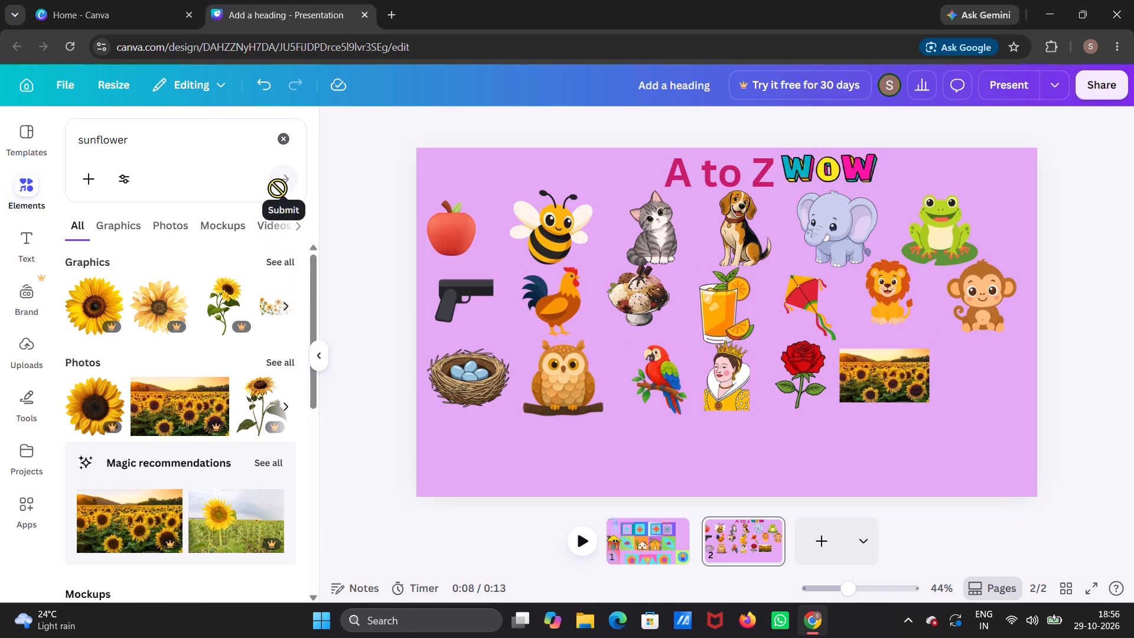
click(281, 139)
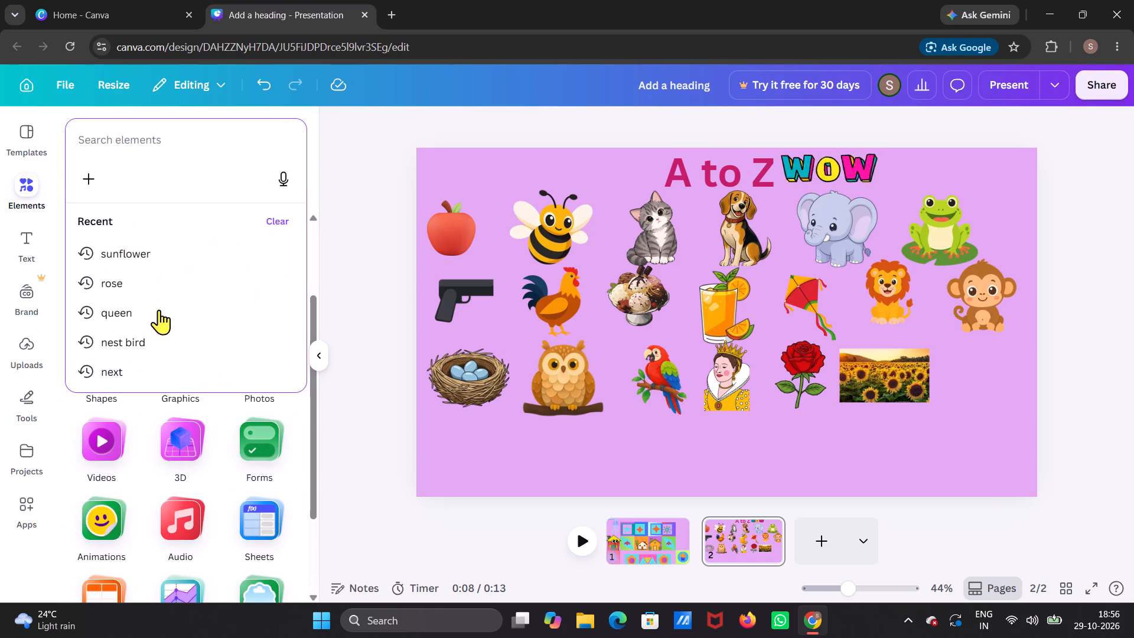
click(50, 264)
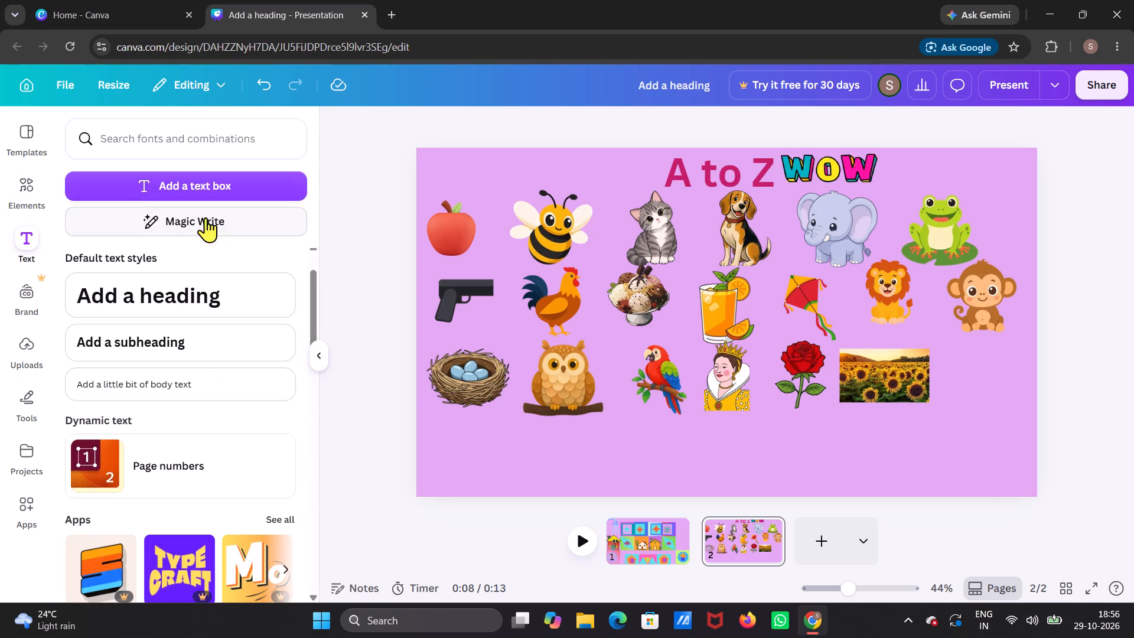
click(50, 220)
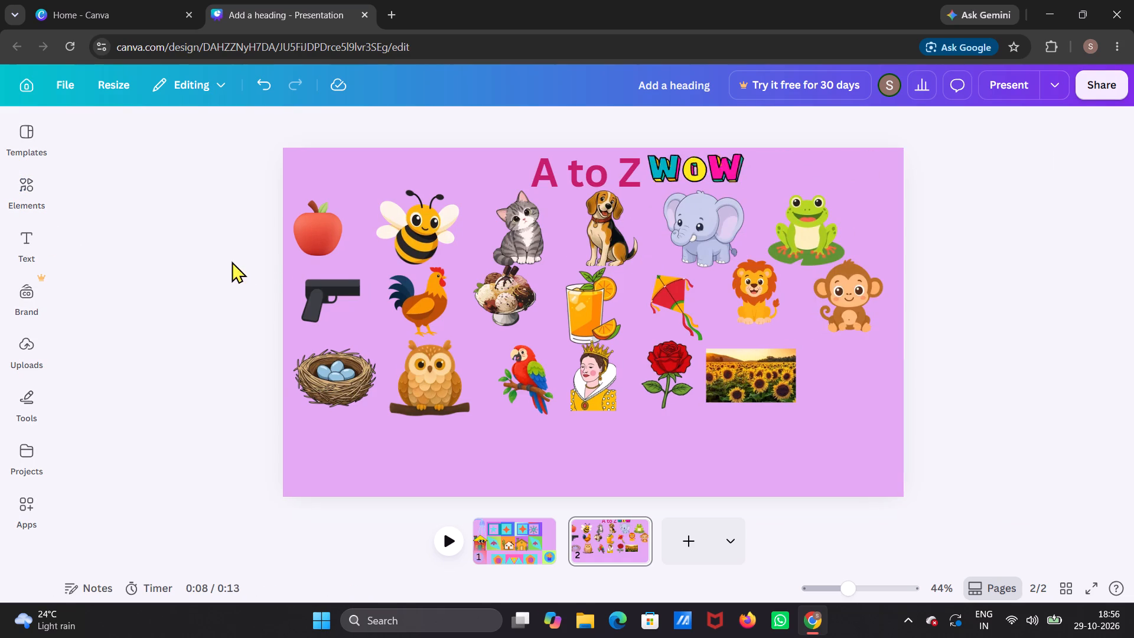
click(231, 262)
click(10, 189)
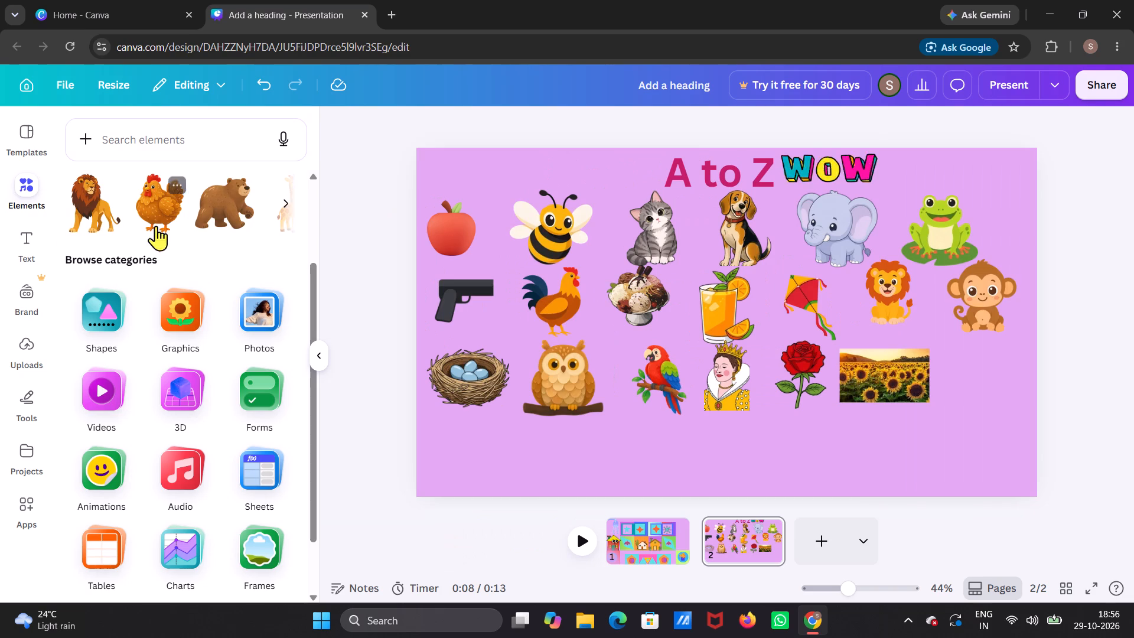
click(285, 206)
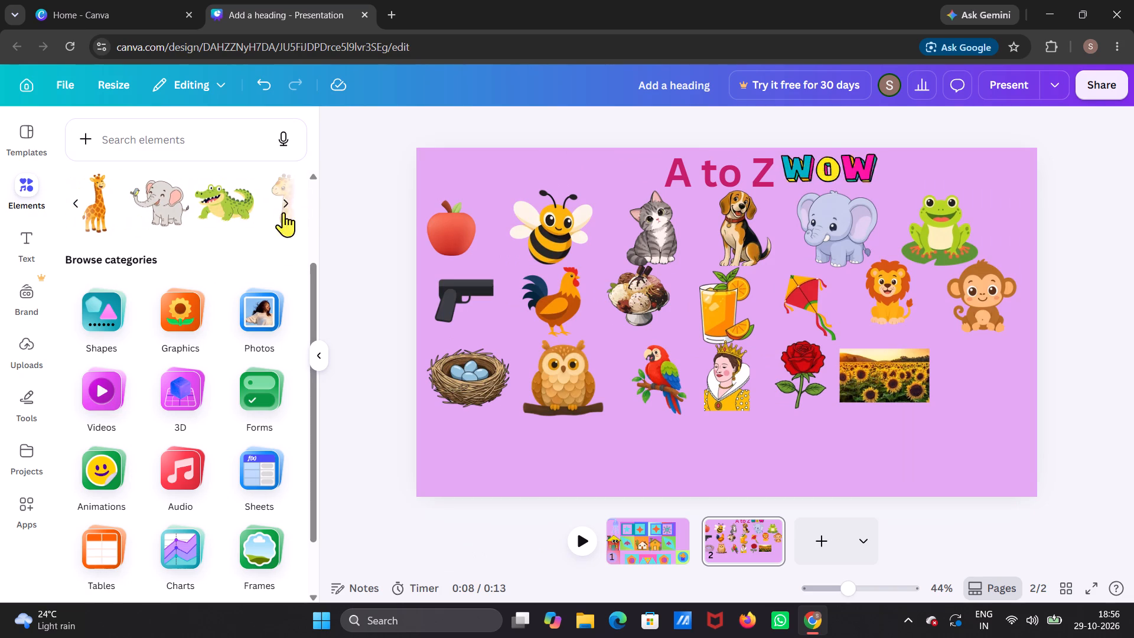
click(278, 187)
click(272, 199)
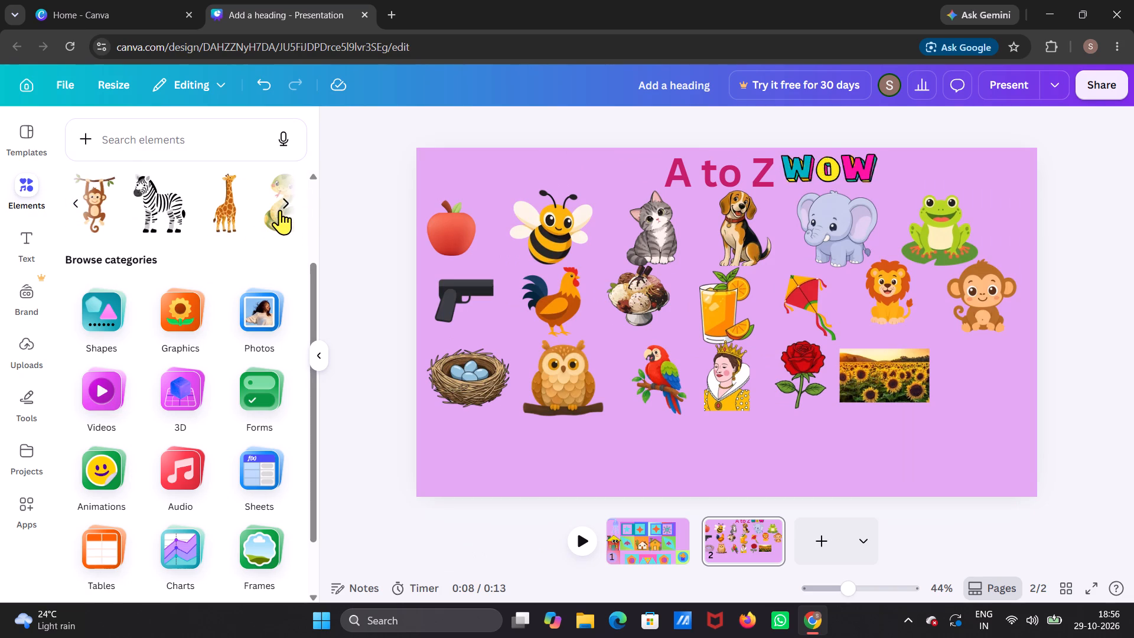
click(280, 210)
click(282, 209)
click(282, 209)
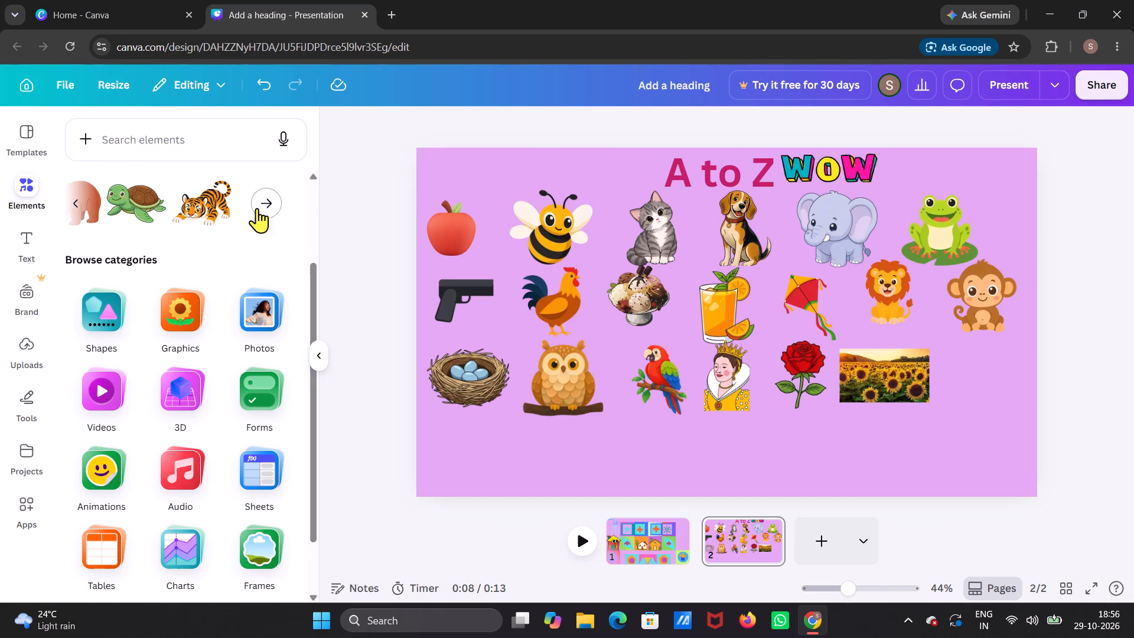
click(216, 209)
Shrink the tiger to about the other pictures' size and place it at the end of the third row beside the sunflower photo, below the monkey.
click(611, 301)
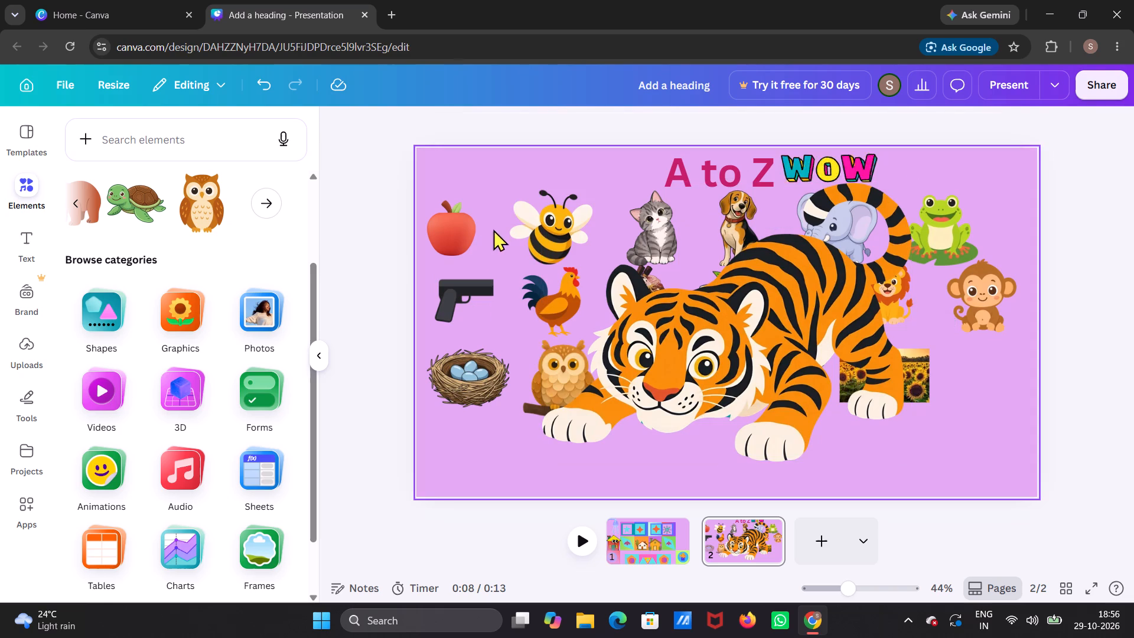
click(637, 230)
drag(544, 183, 612, 242)
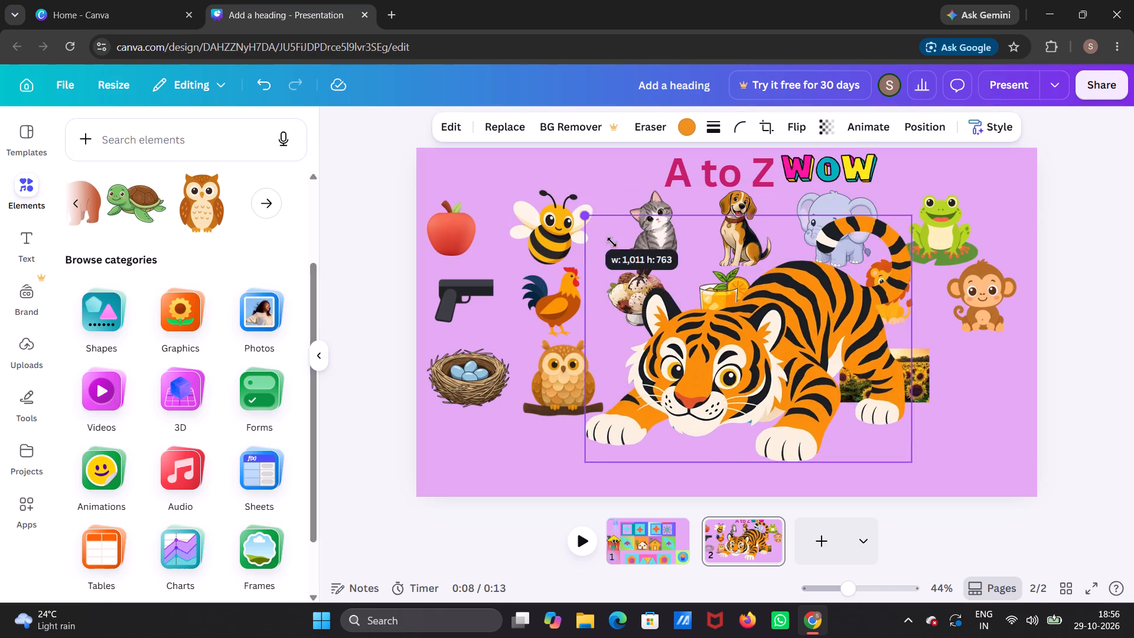
drag(612, 242, 808, 377)
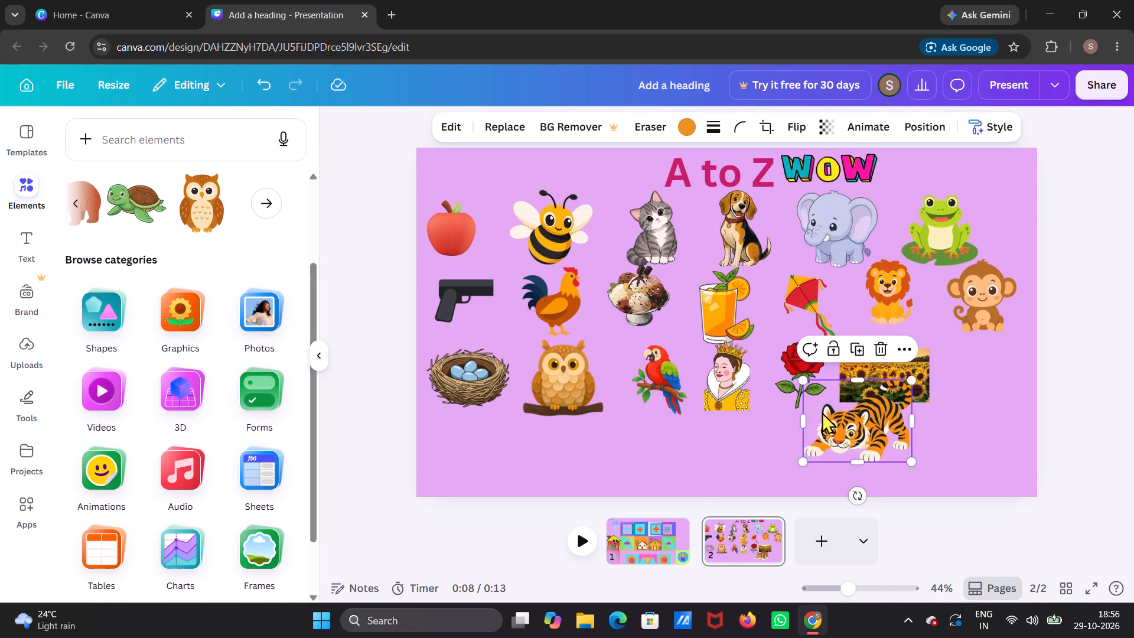
drag(822, 413, 930, 363)
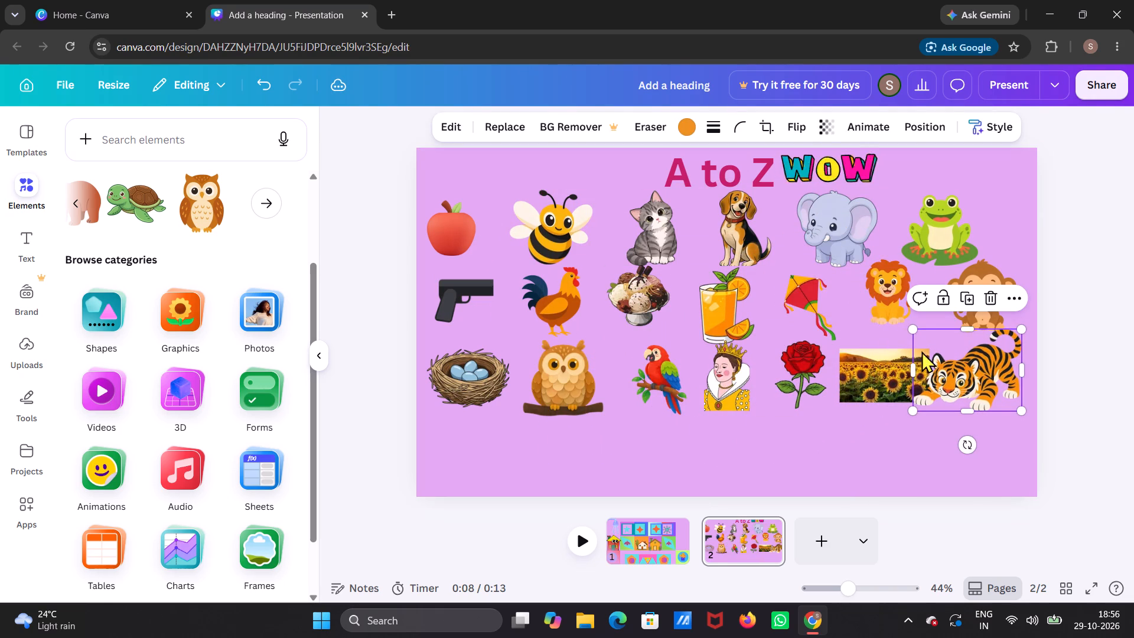
drag(911, 329, 937, 343)
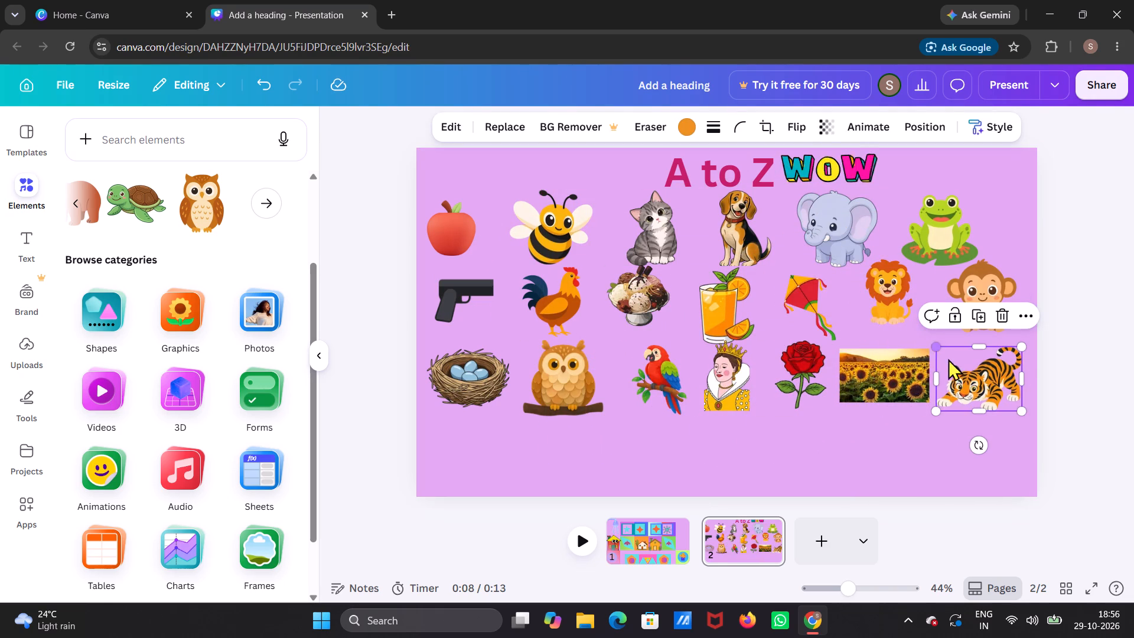
Nudge the tiger slightly upward to line it up with the third row, then deselect it.
drag(963, 377, 962, 366)
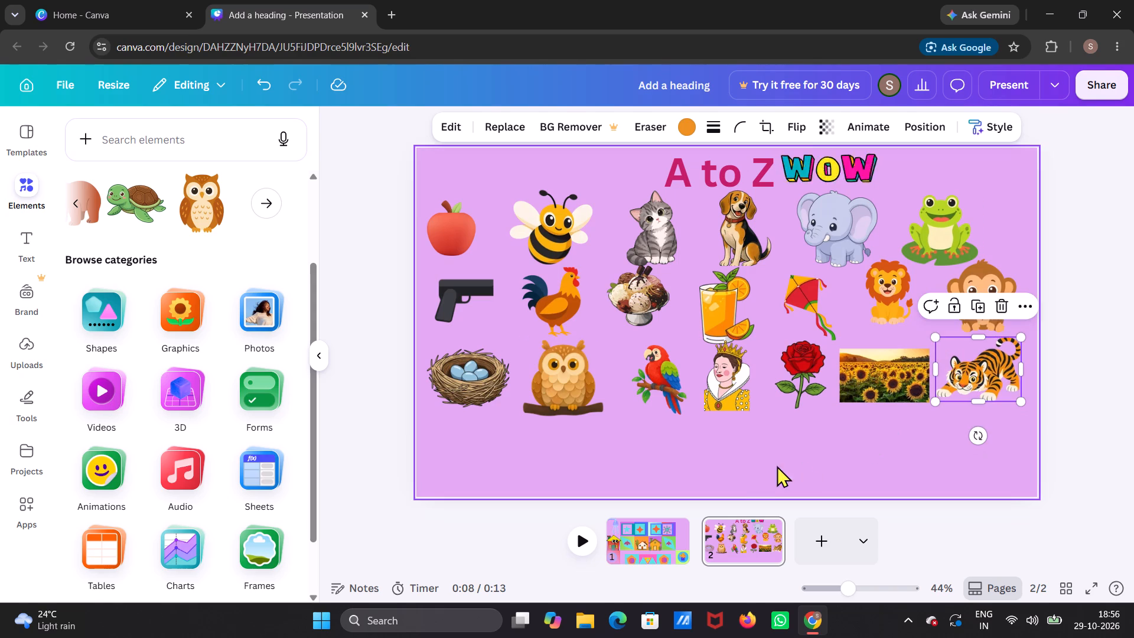
click(636, 455)
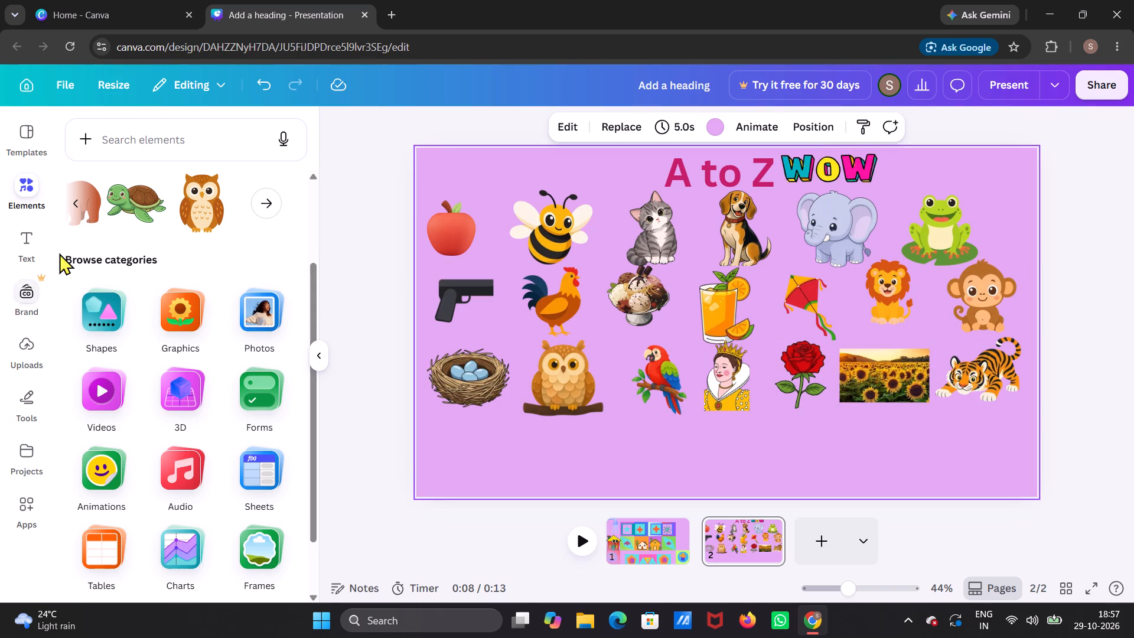
Look through the full set of recommended animal graphics for a picture to follow the tiger.
click(280, 213)
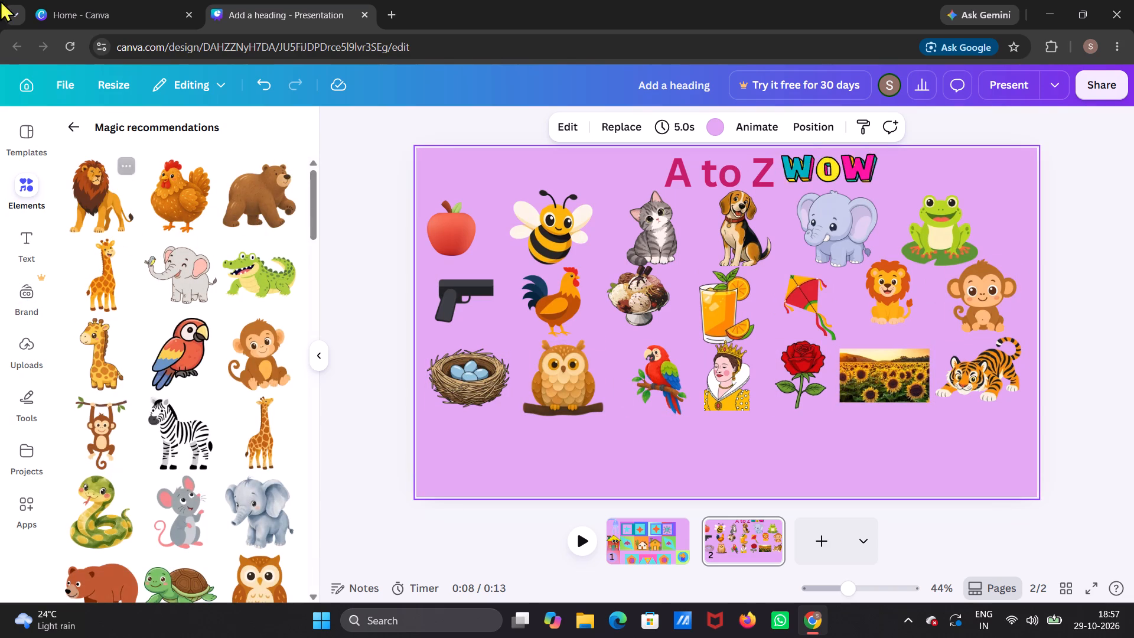
scroll(76, 378, down, 3)
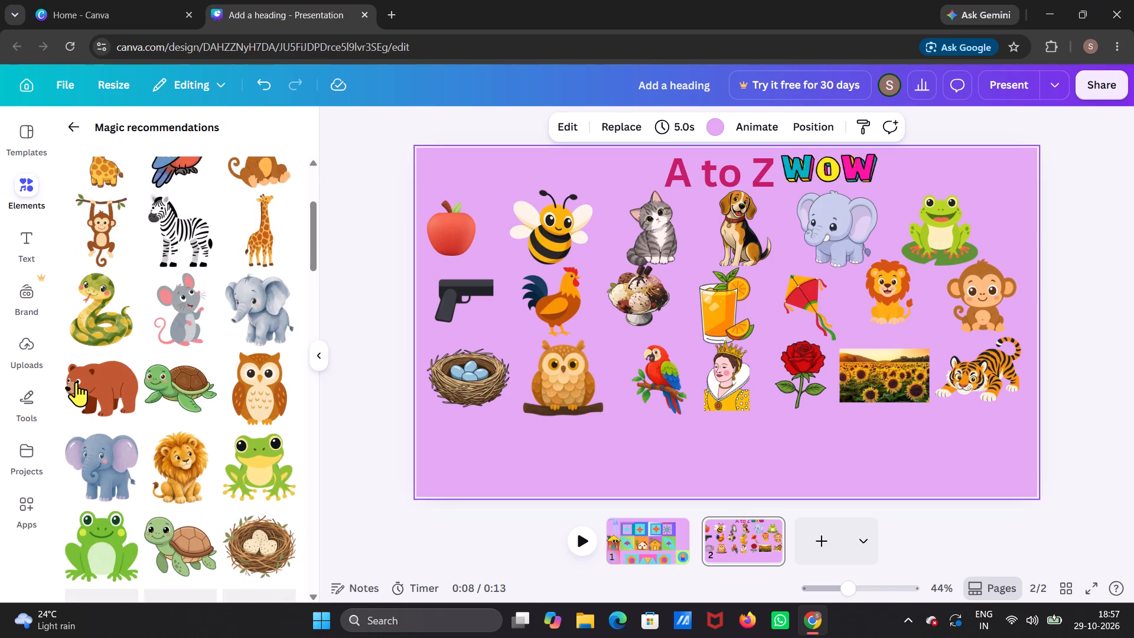
scroll(76, 386, down, 5)
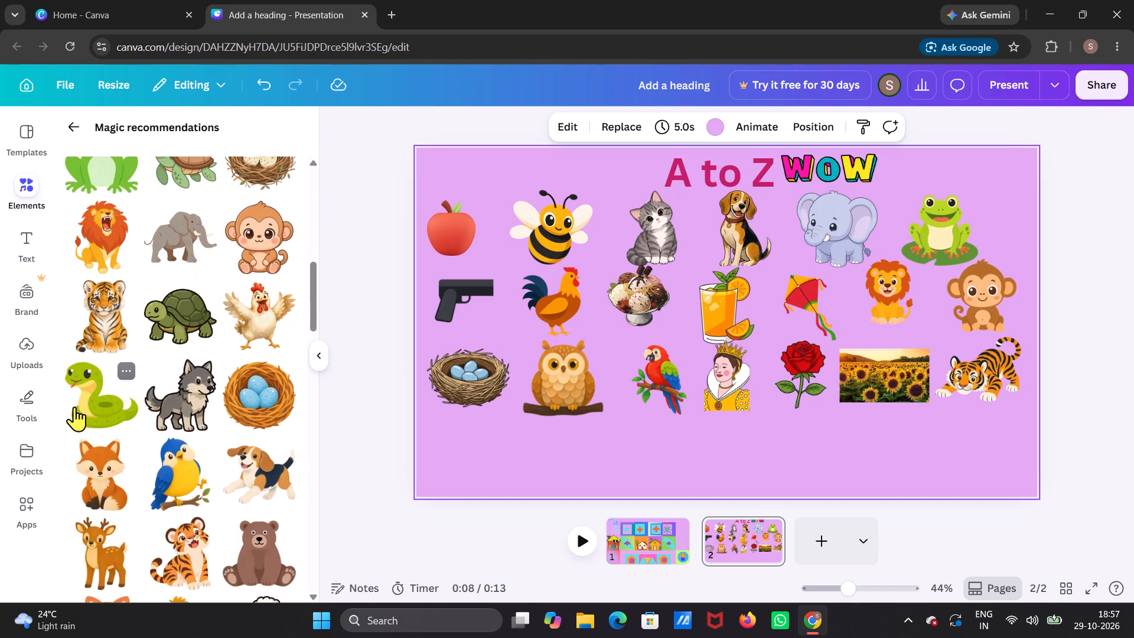
scroll(73, 413, down, 6)
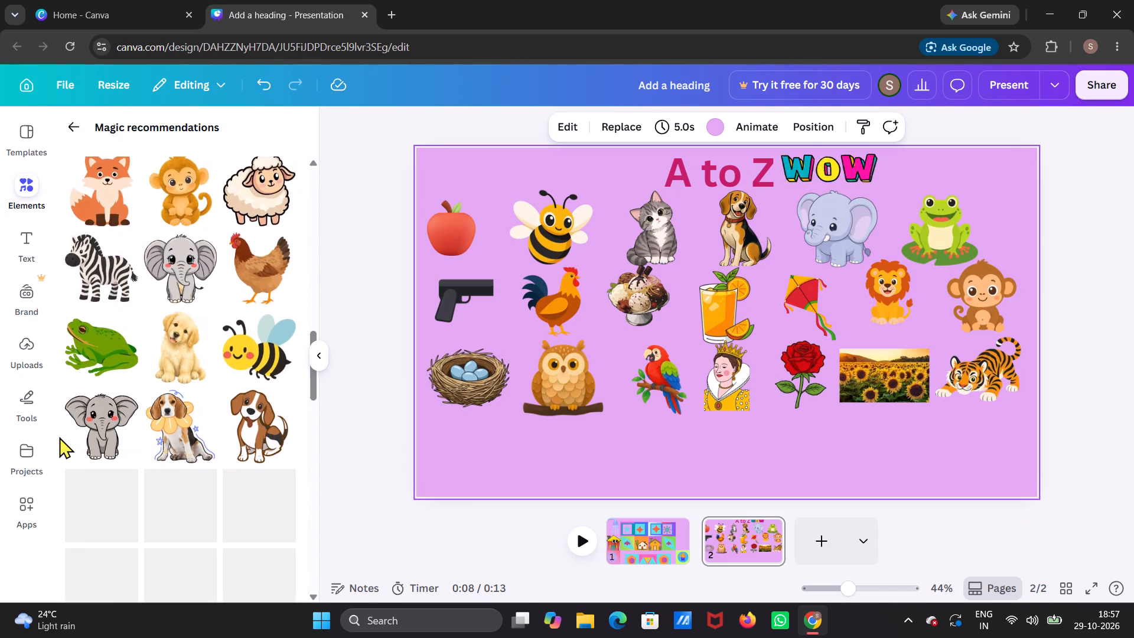
scroll(59, 437, down, 5)
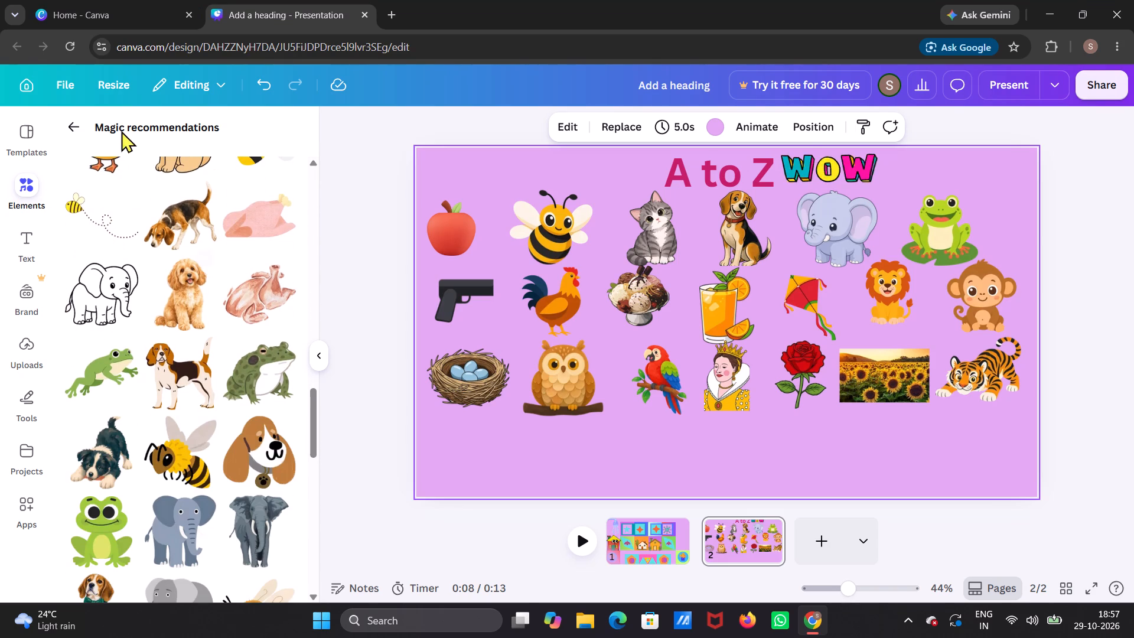
click(66, 126)
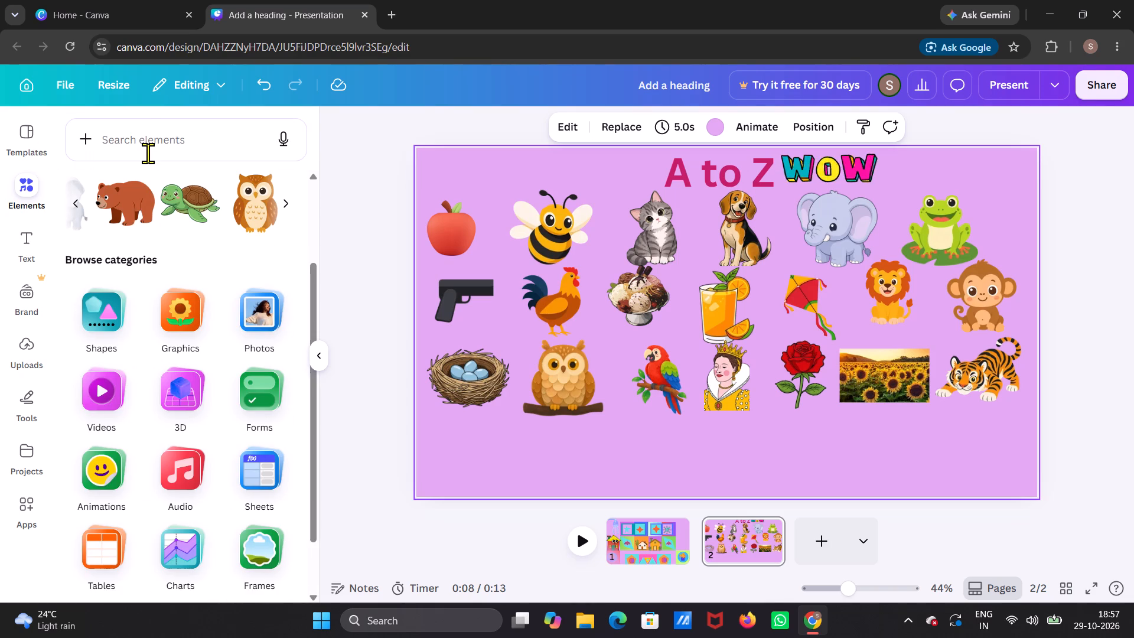
Search the elements for umbrella and add the rainbow-coloured umbrella graphic to the page.
click(148, 153)
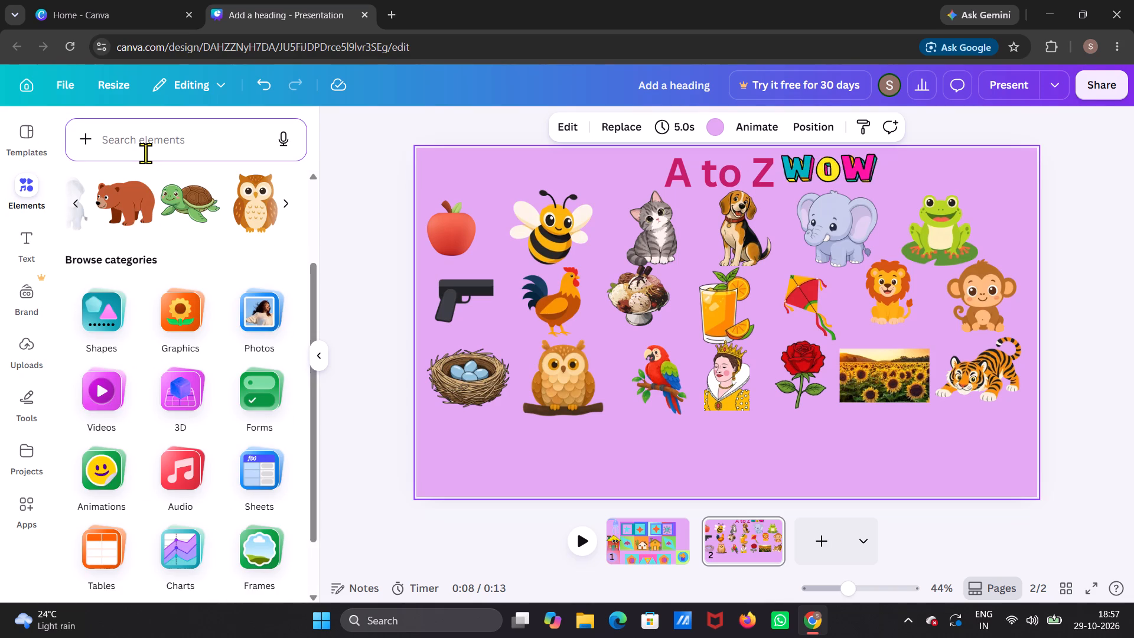
key(u)
key(m)
key(u)
click(133, 119)
drag(149, 148, 155, 148)
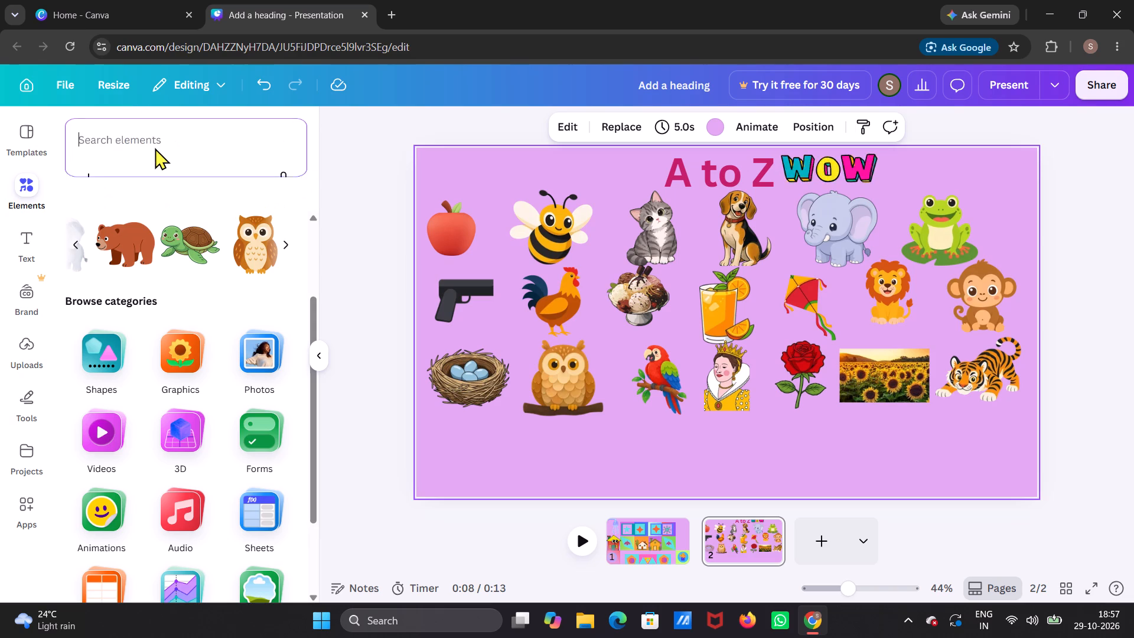
key(u)
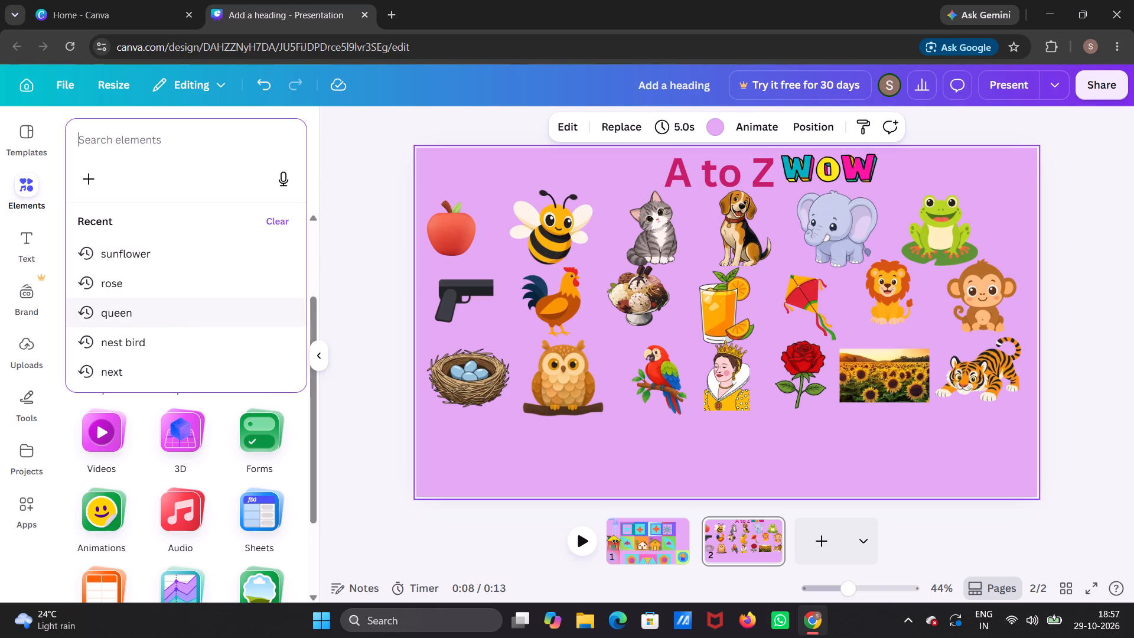
key(m)
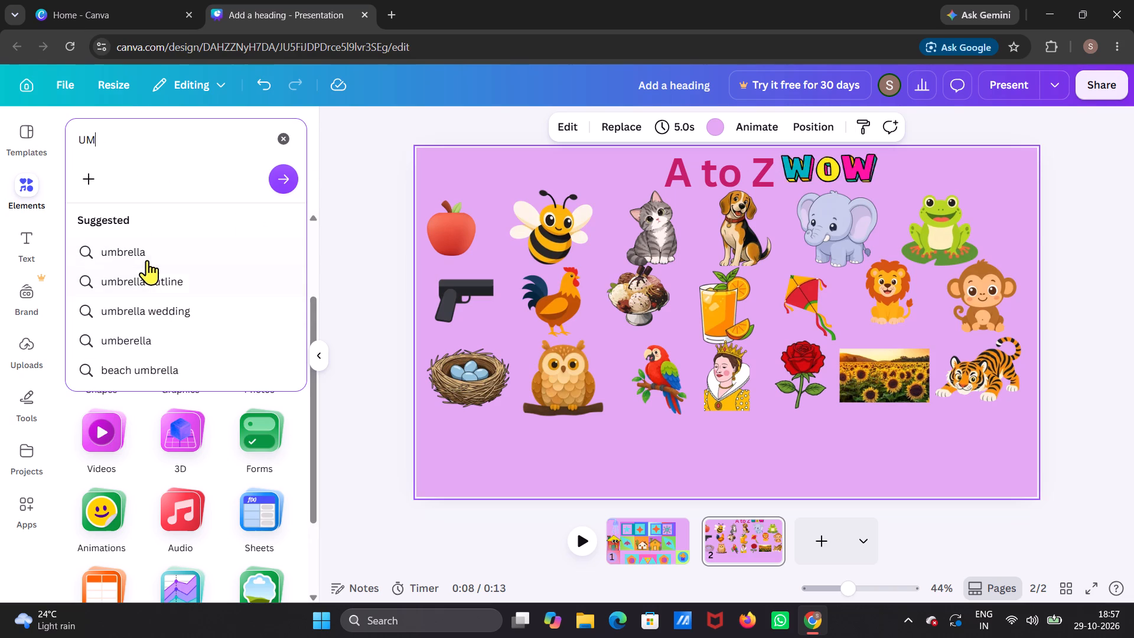
click(146, 259)
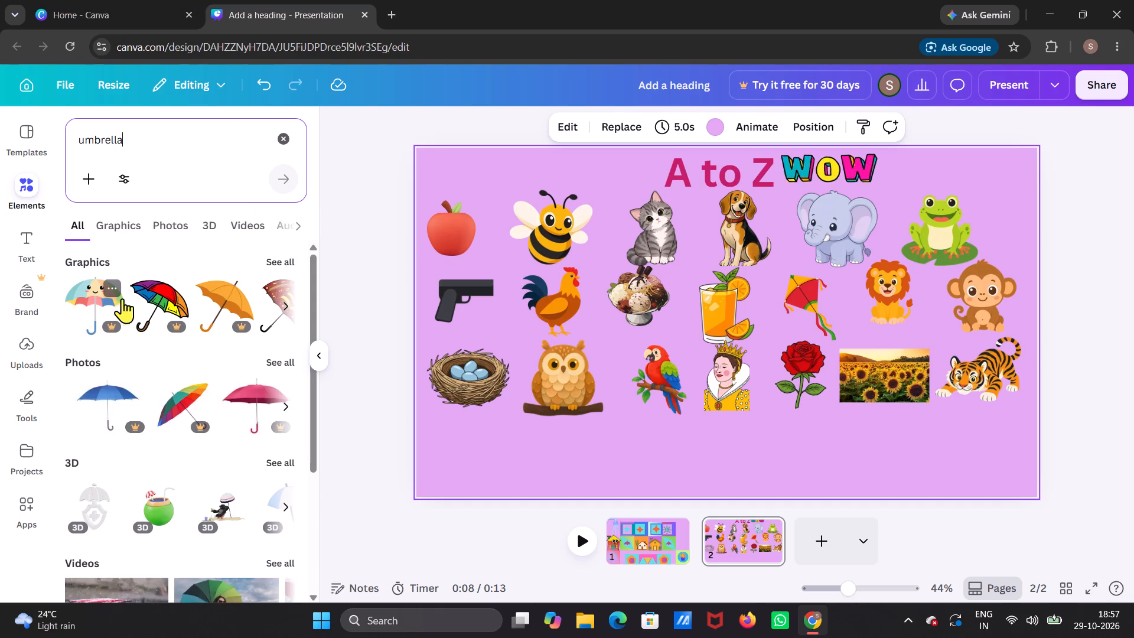
click(168, 298)
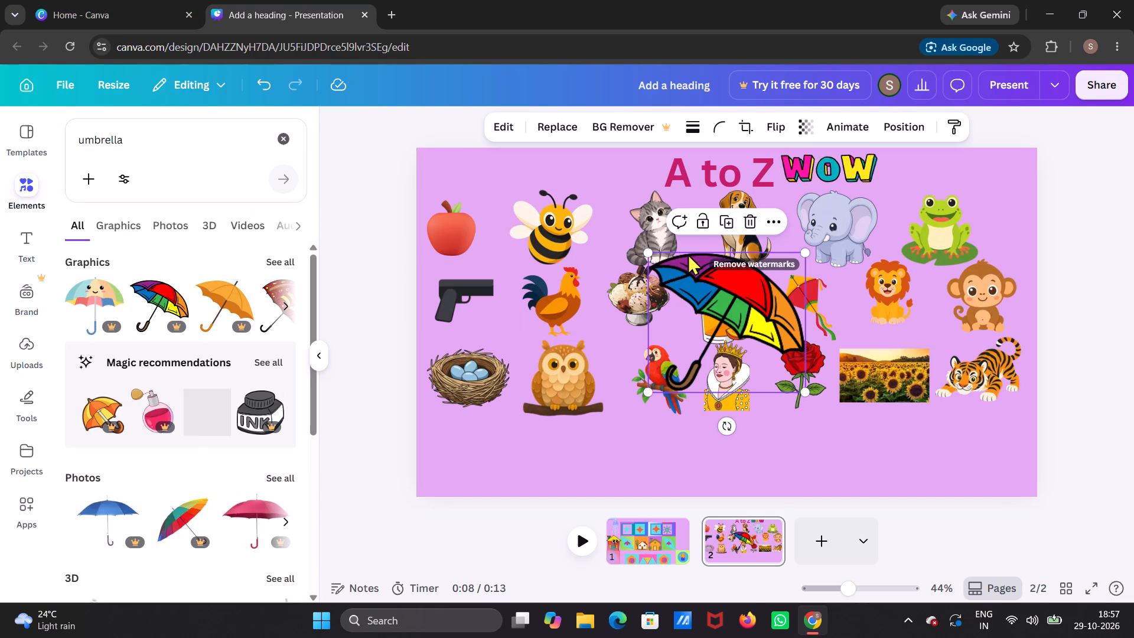
Shrink the umbrella to about the other pictures' size and place it at the start of the fourth row, below the nest.
drag(650, 253, 708, 318)
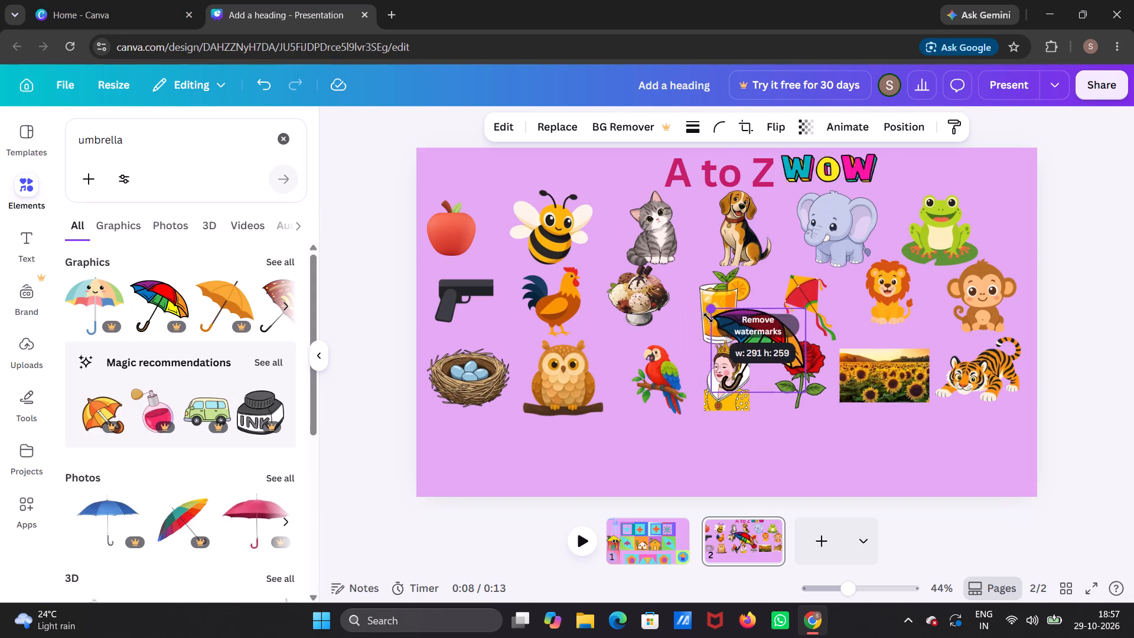
drag(708, 318, 725, 337)
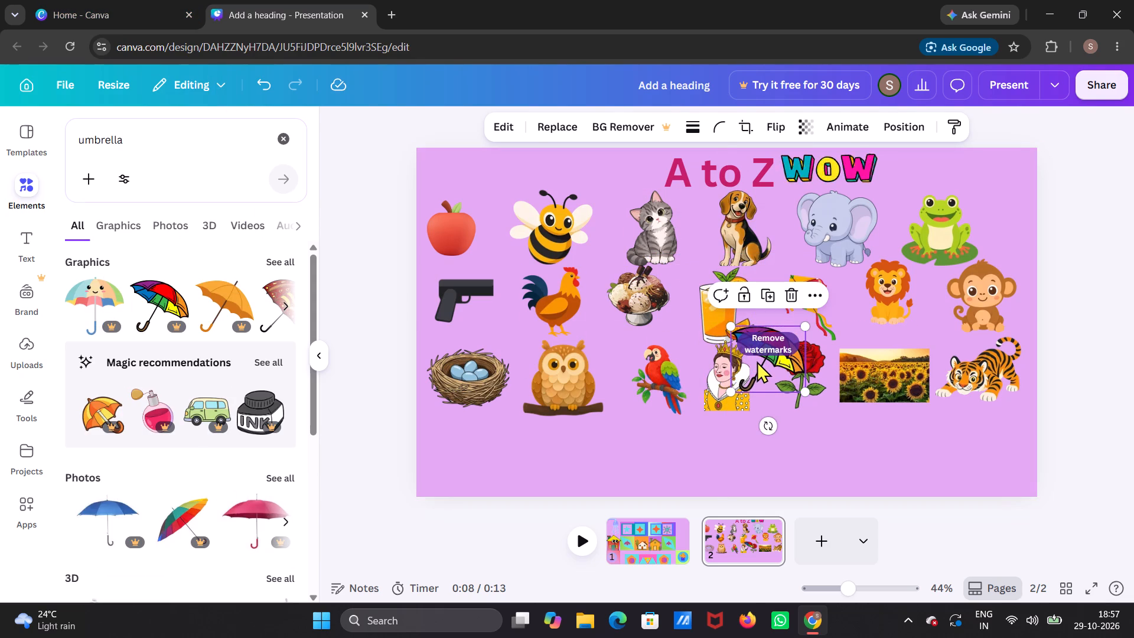
drag(752, 362, 449, 438)
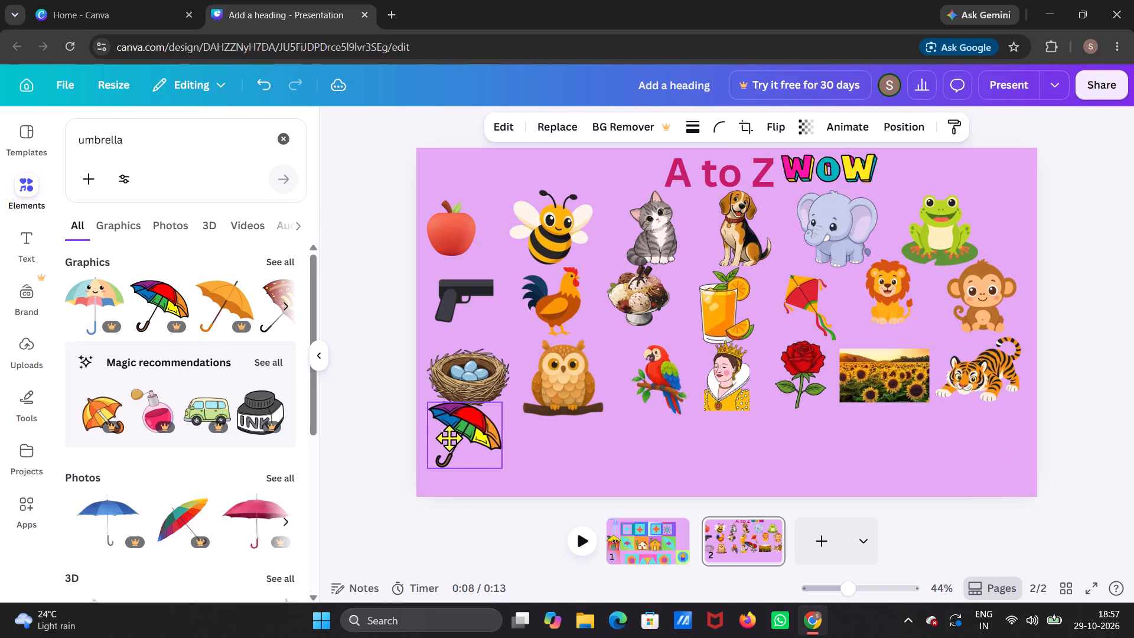
drag(449, 438, 448, 437)
drag(475, 442, 474, 451)
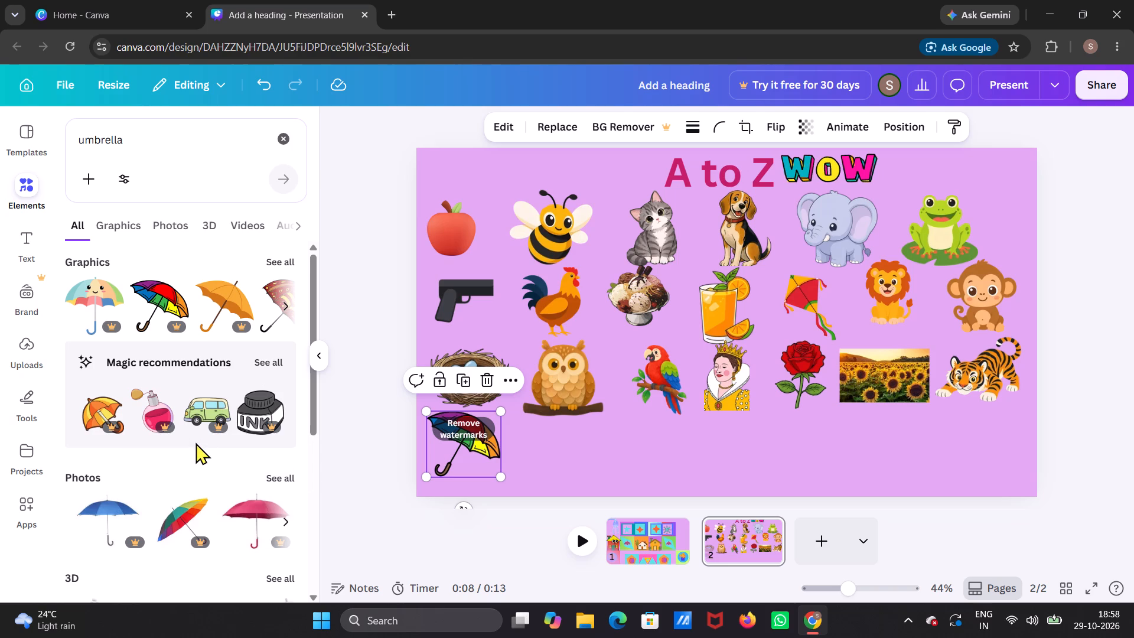
Add the recommended green van graphic, shrunk to about the other pictures' size, beside the umbrella below the owl.
click(206, 415)
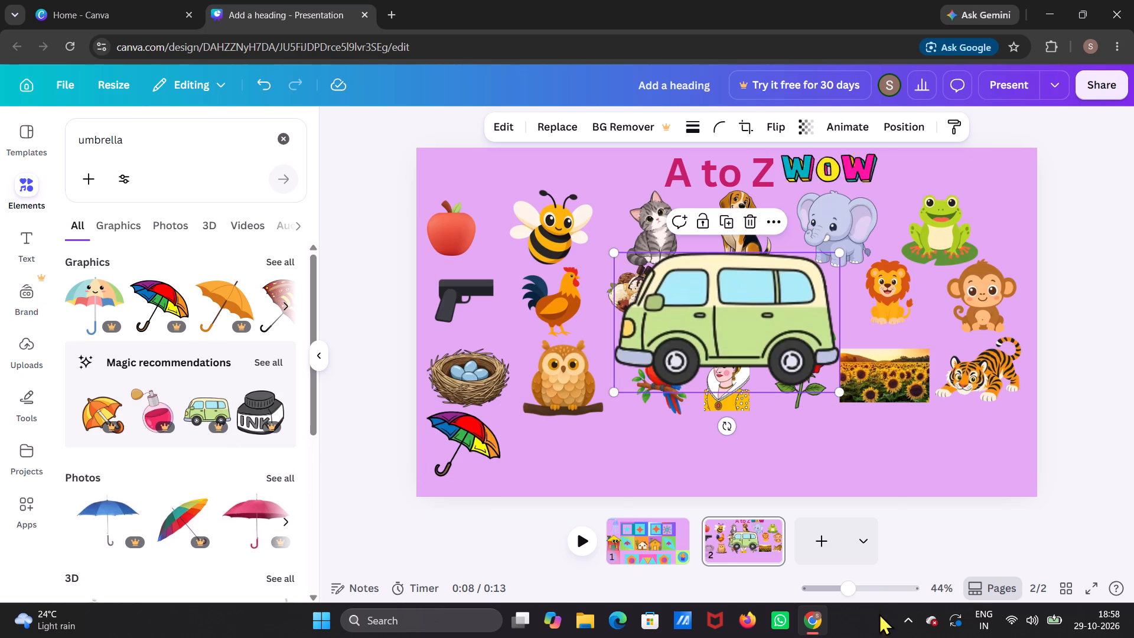
drag(613, 253, 742, 342)
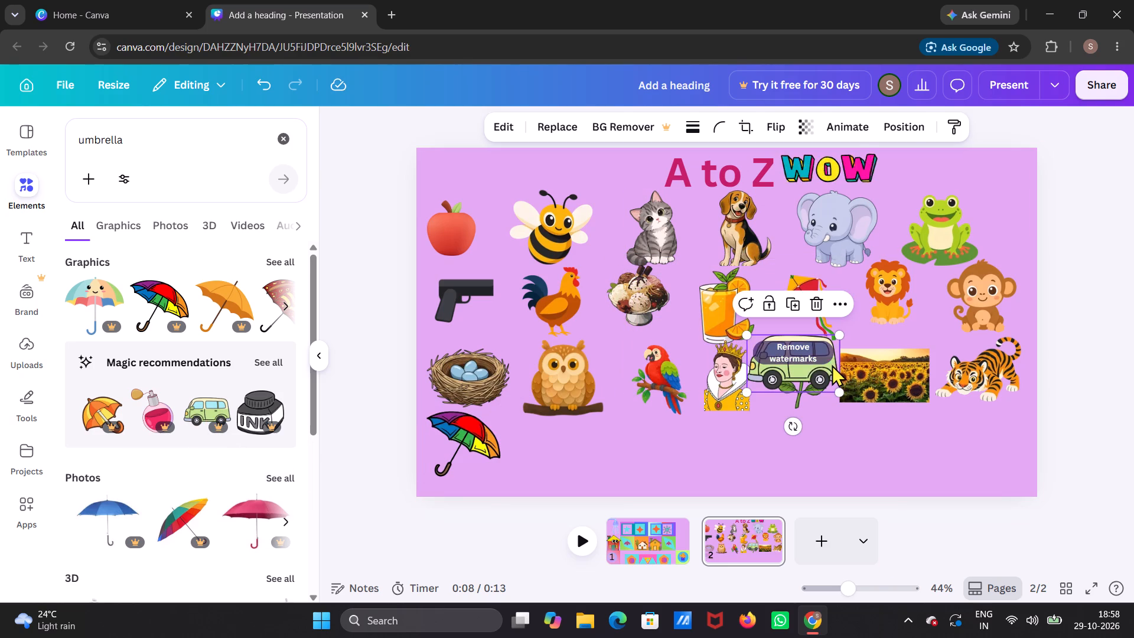
drag(802, 370, 592, 447)
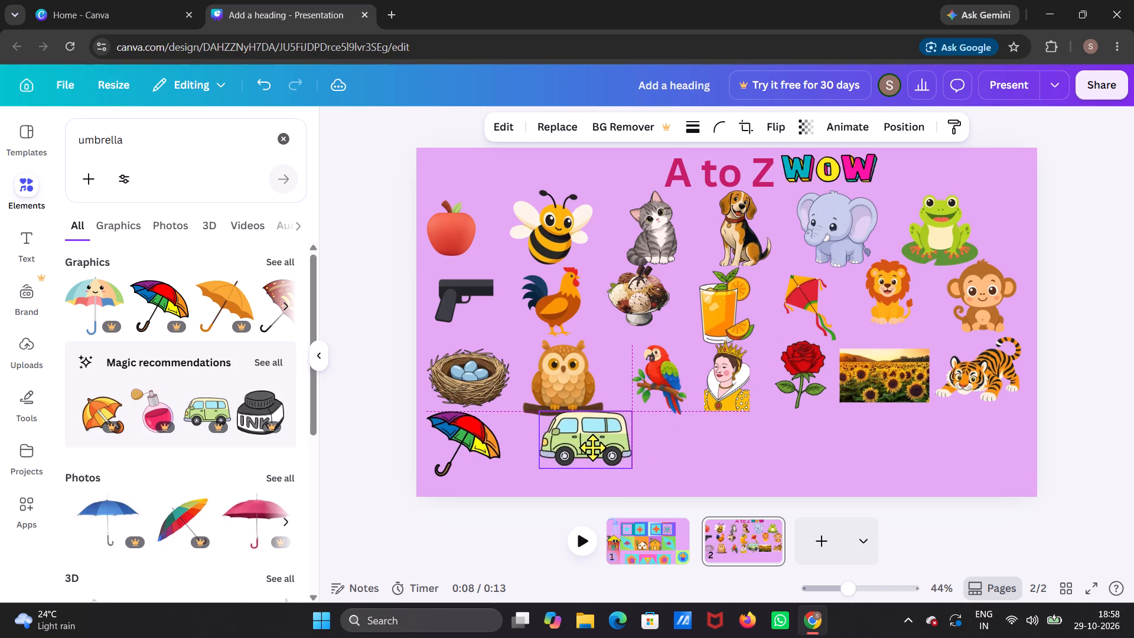
drag(592, 447, 581, 453)
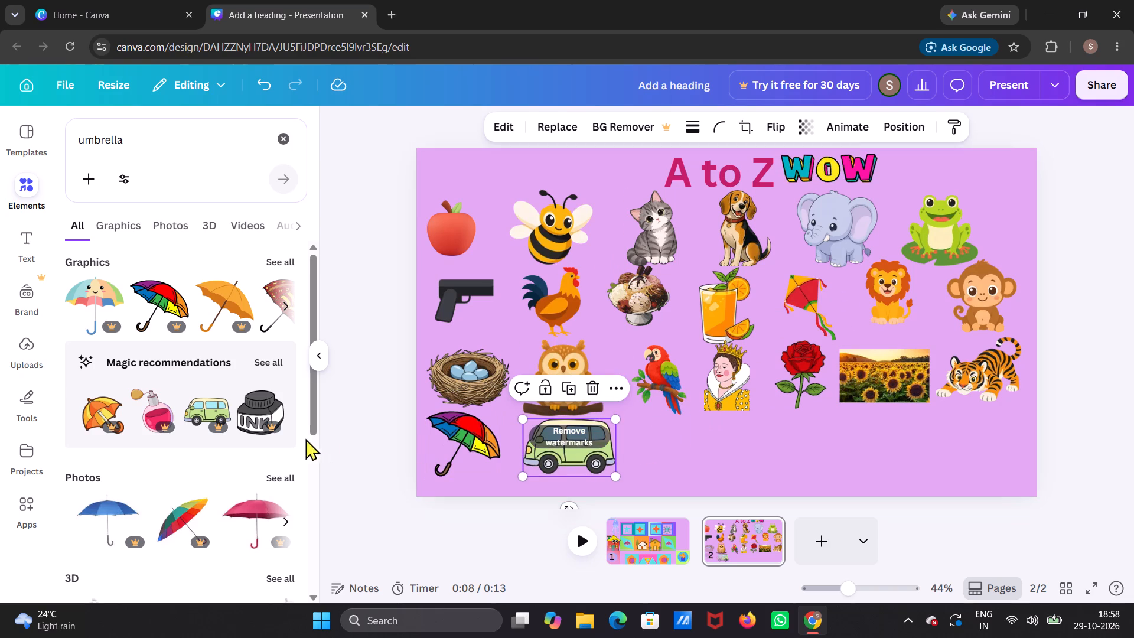
Replace the umbrella search with the suggested "watch icon" search and add the rose-gold wristwatch photo to the page.
scroll(240, 380, down, 6)
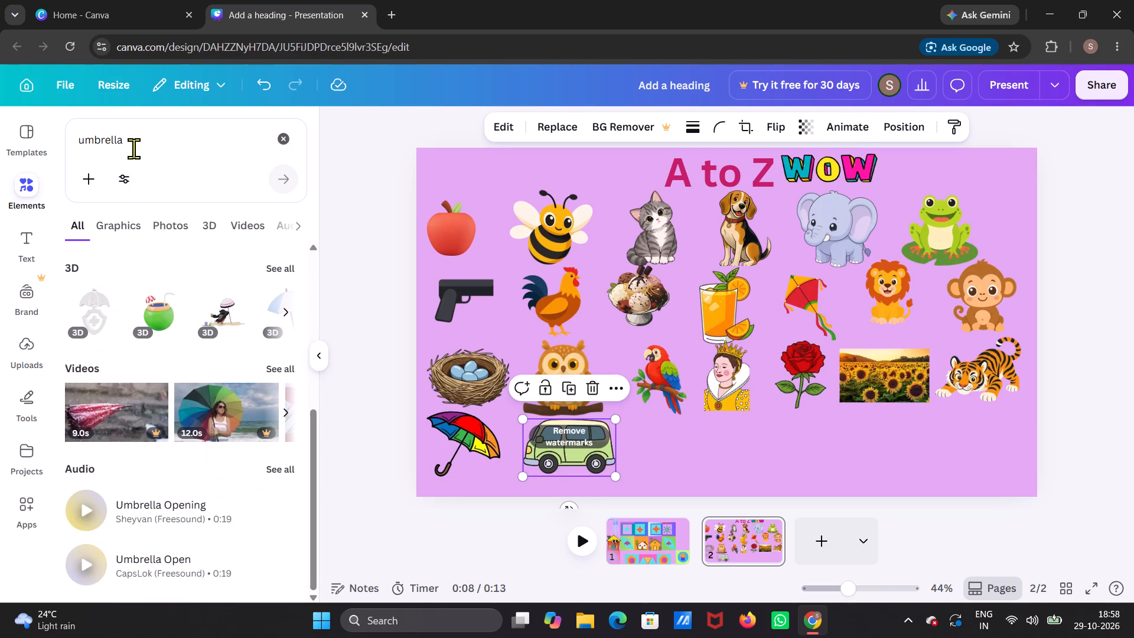
click(136, 144)
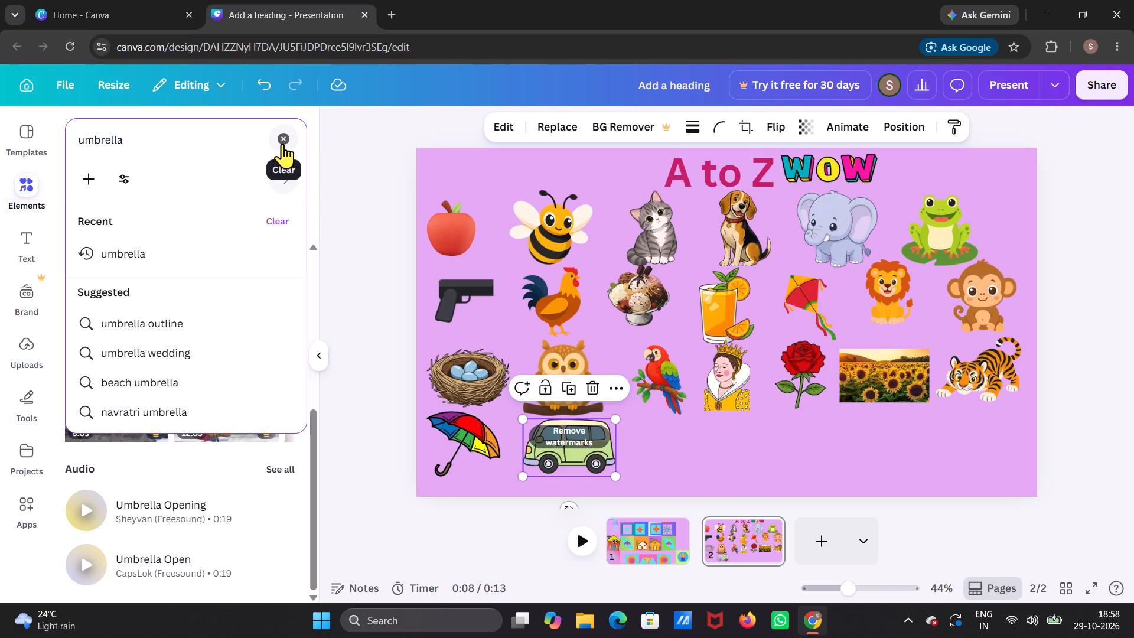
click(283, 141)
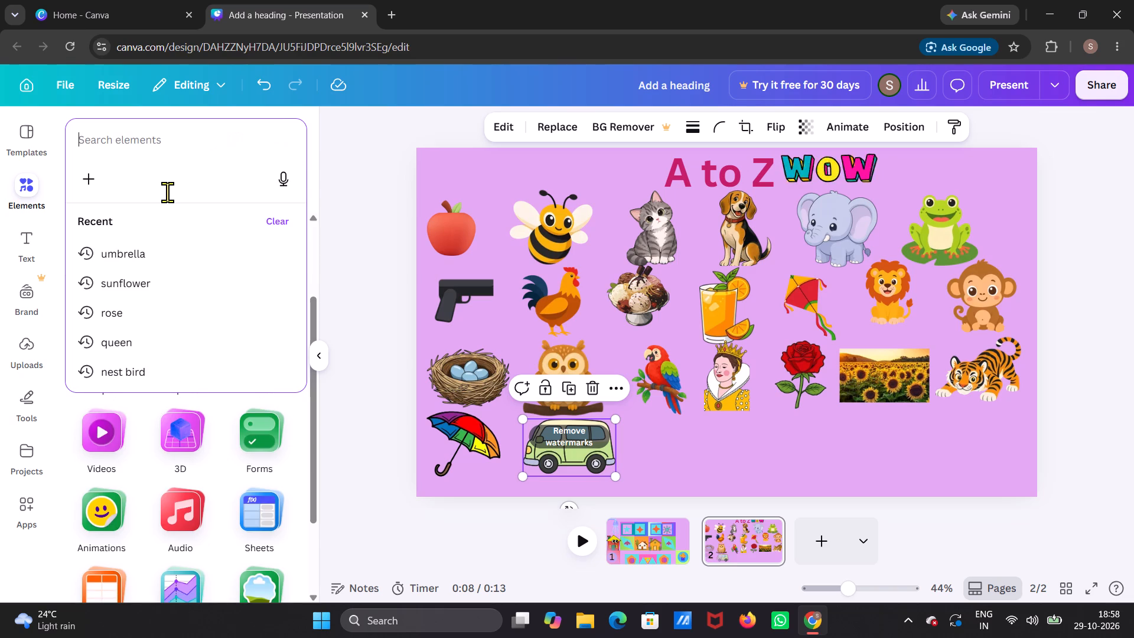
key(w)
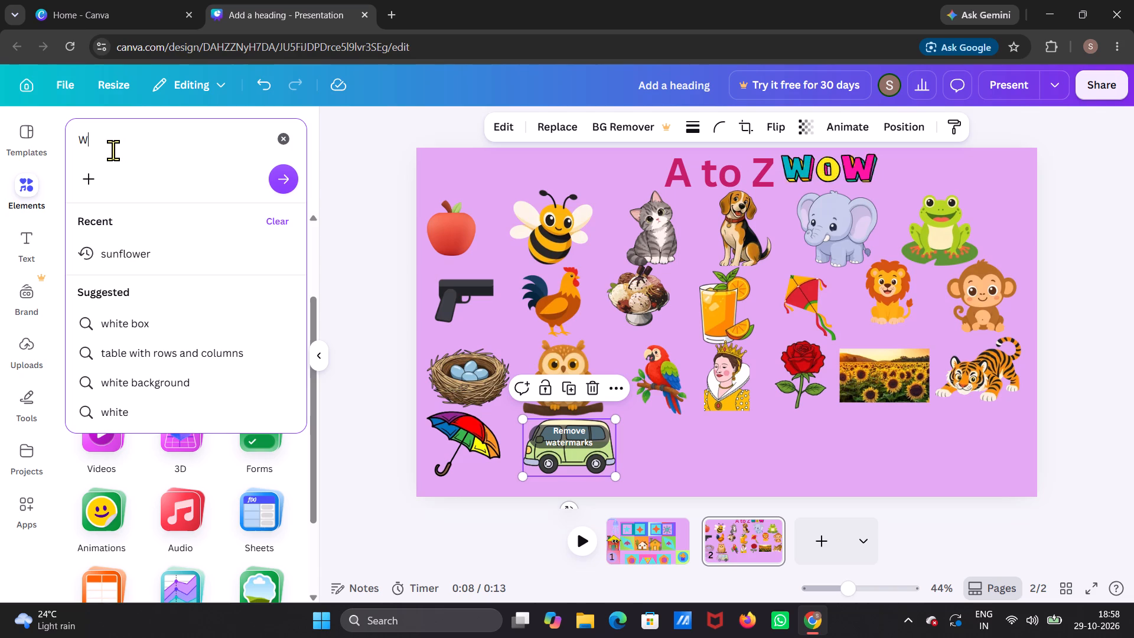
text(HA)
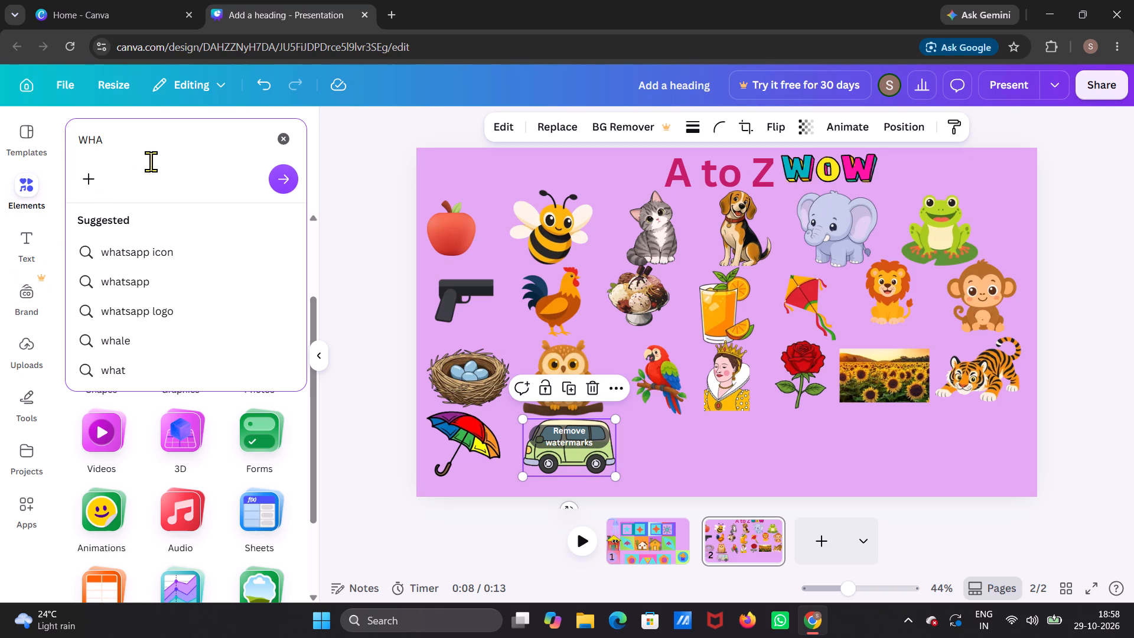
key(BackSpace)
key(BackSpace)
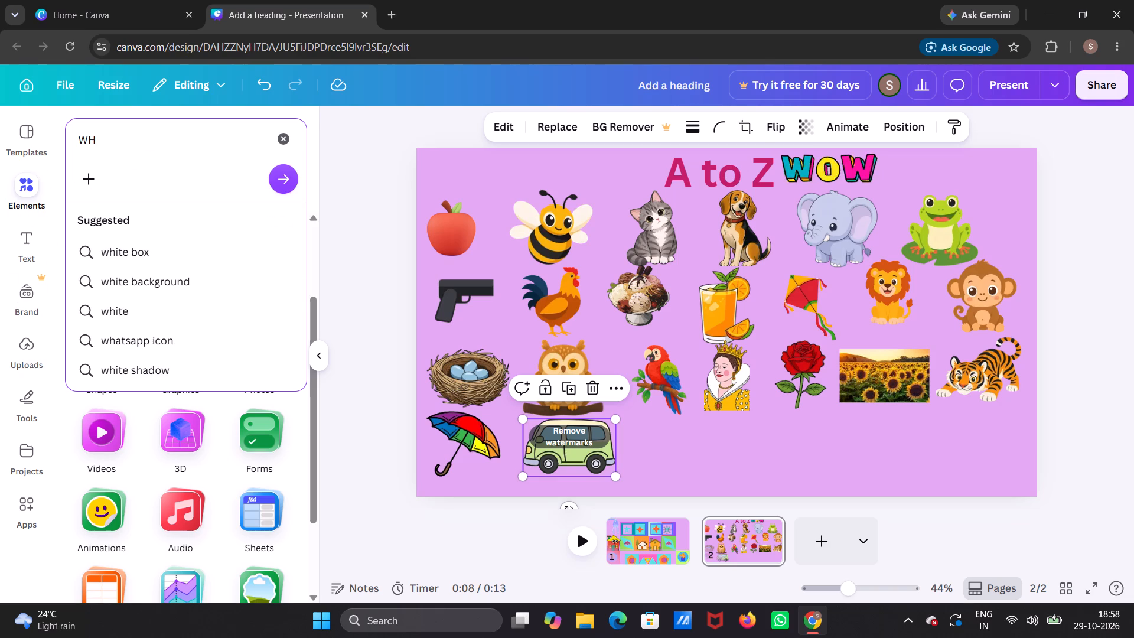
text(ATCH)
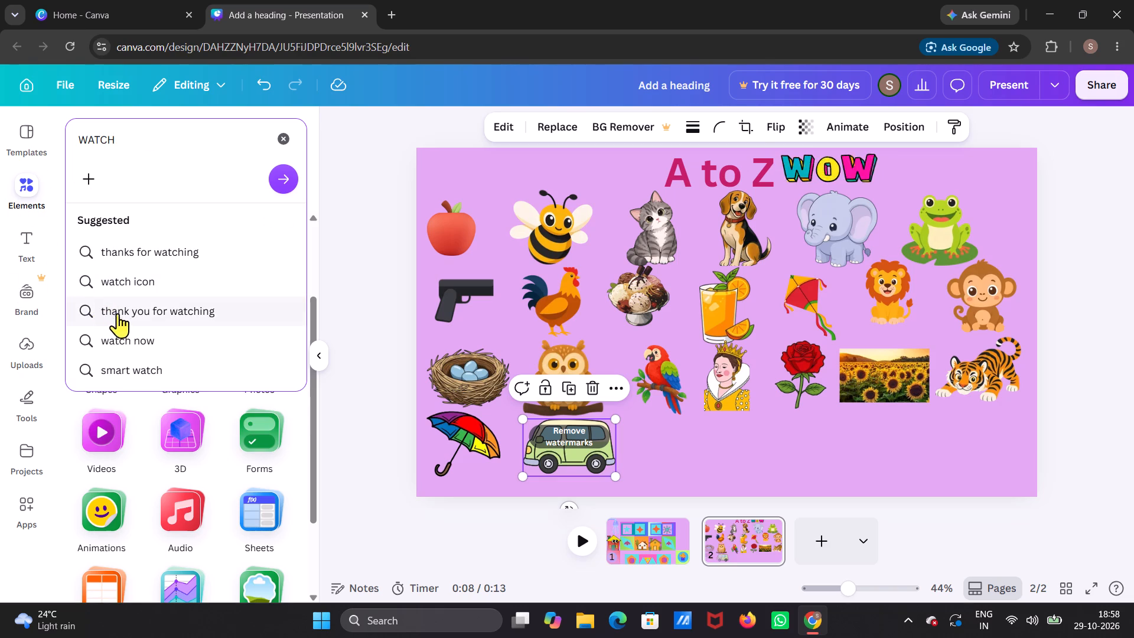
click(150, 287)
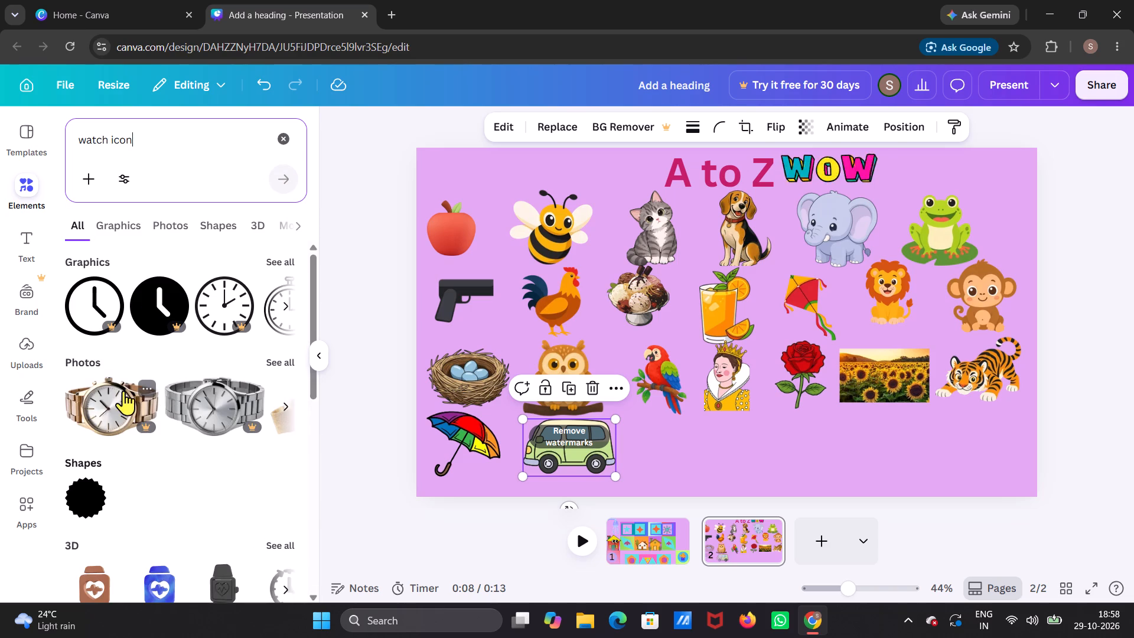
click(110, 402)
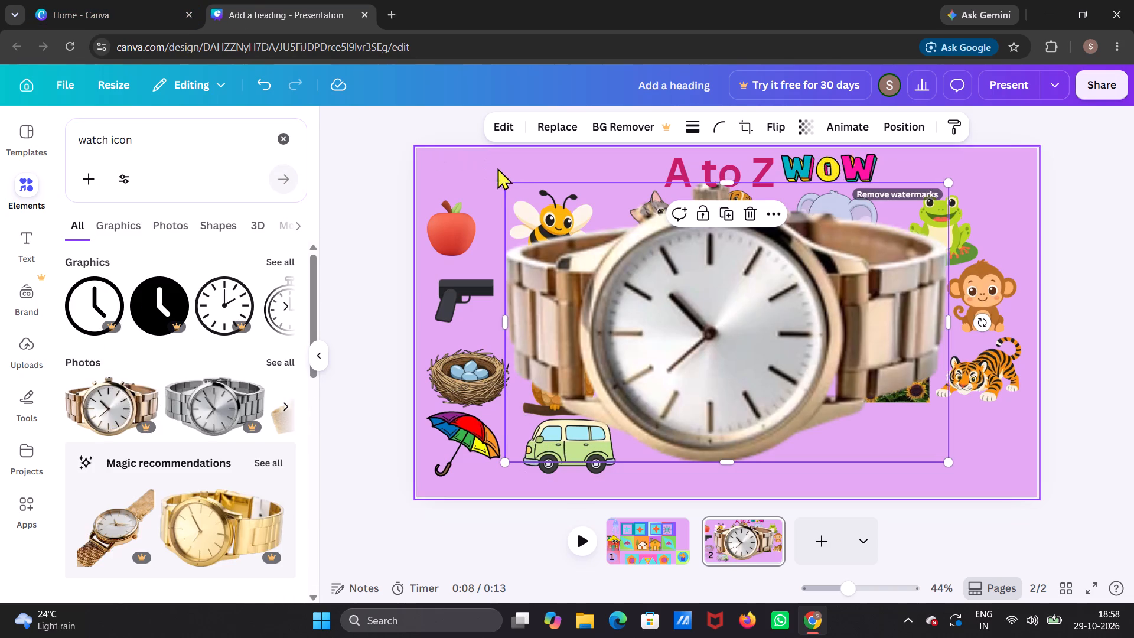
Shrink the rose-gold wristwatch photo to about the other pictures' size.
drag(507, 184, 775, 350)
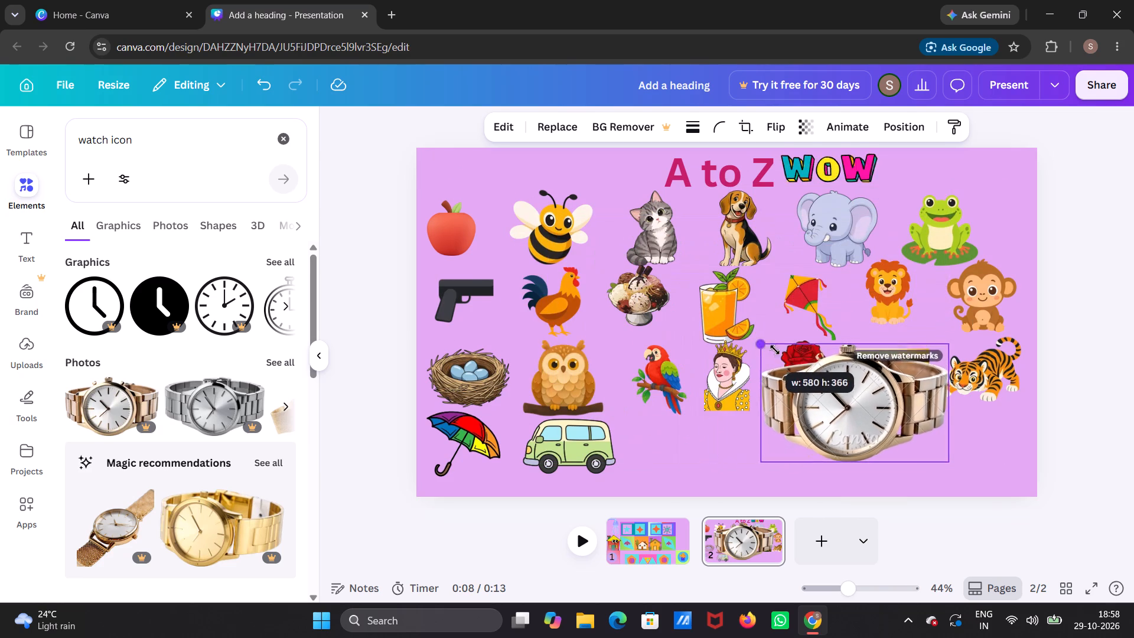
drag(775, 350, 816, 363)
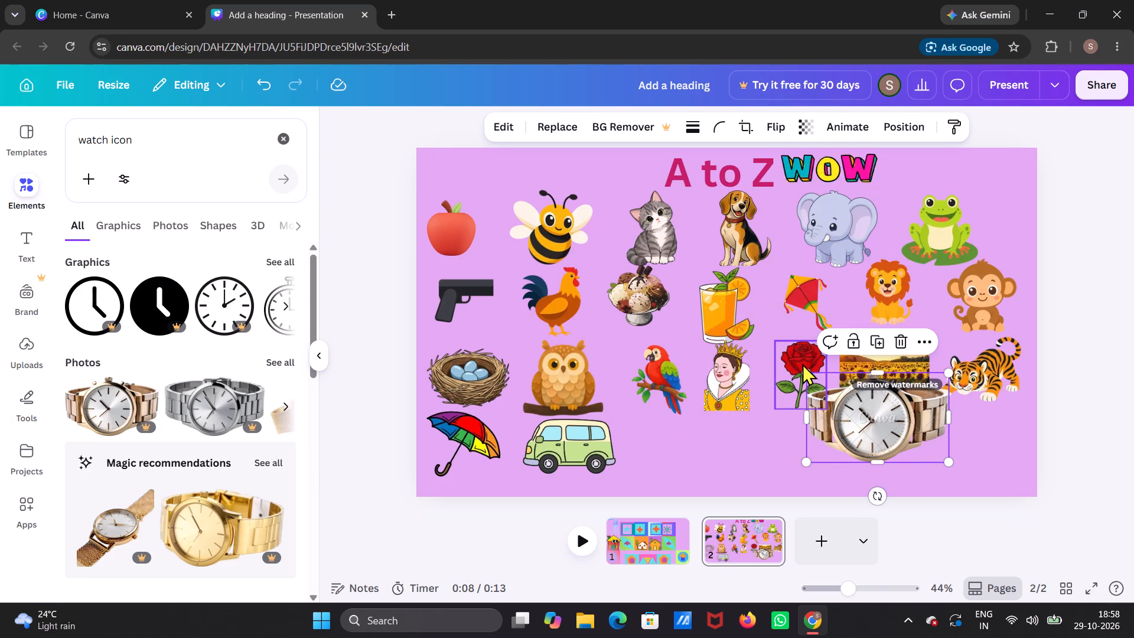
click(802, 364)
click(818, 396)
drag(805, 372, 826, 393)
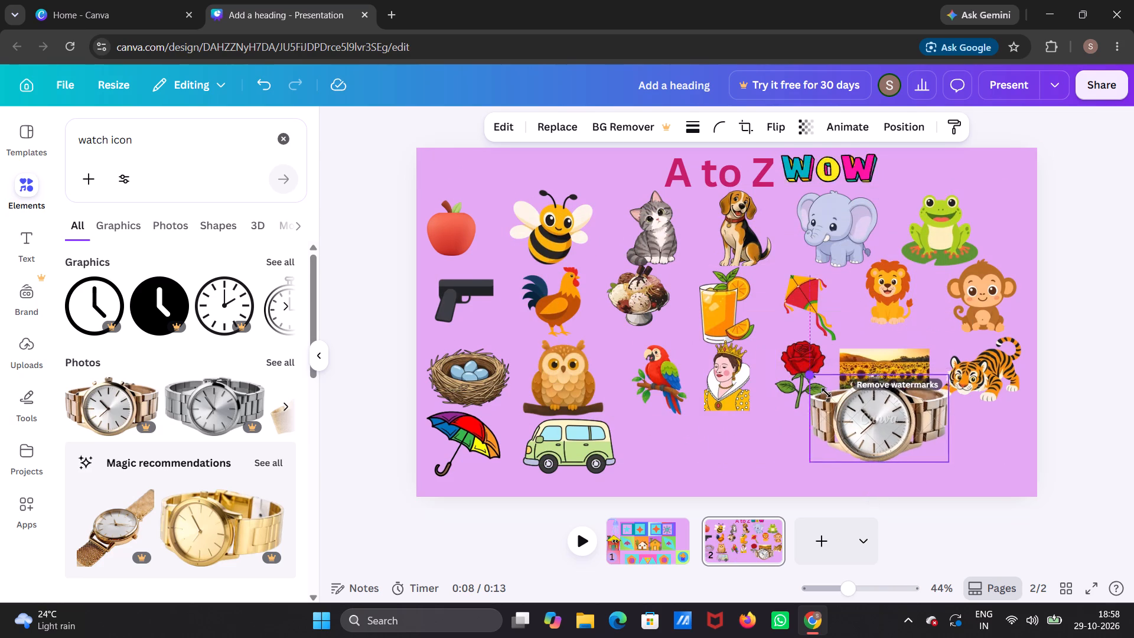
drag(826, 393, 870, 422)
drag(881, 448, 789, 443)
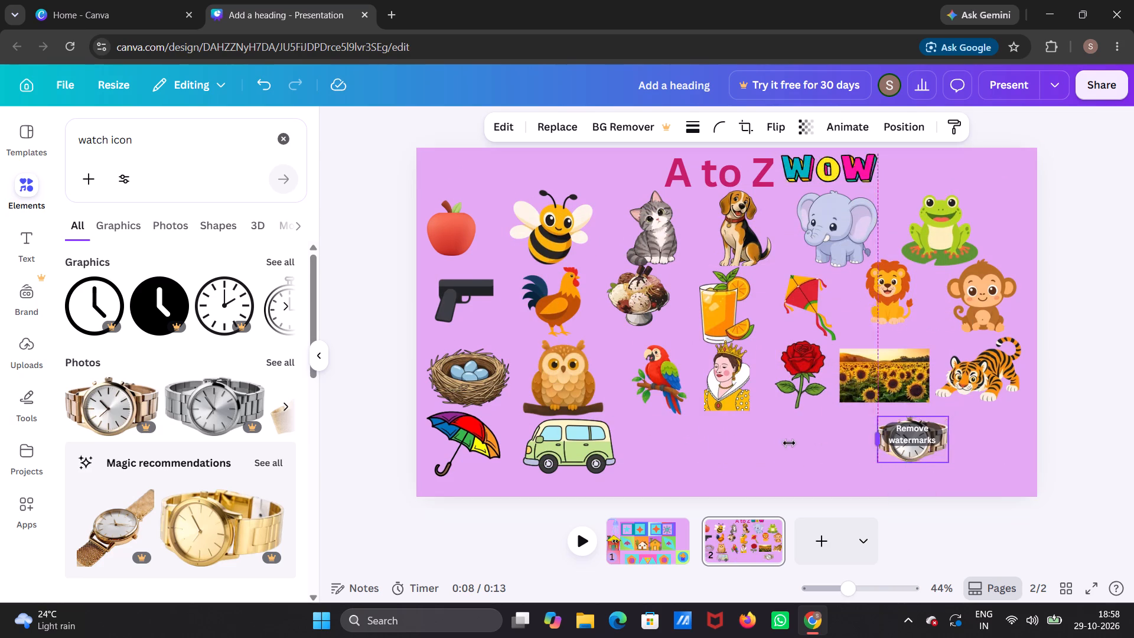
drag(789, 443, 841, 456)
click(882, 444)
Place the watch photo in the fourth row beside the van, below the parrot, trimming its size to fit.
drag(881, 445, 662, 443)
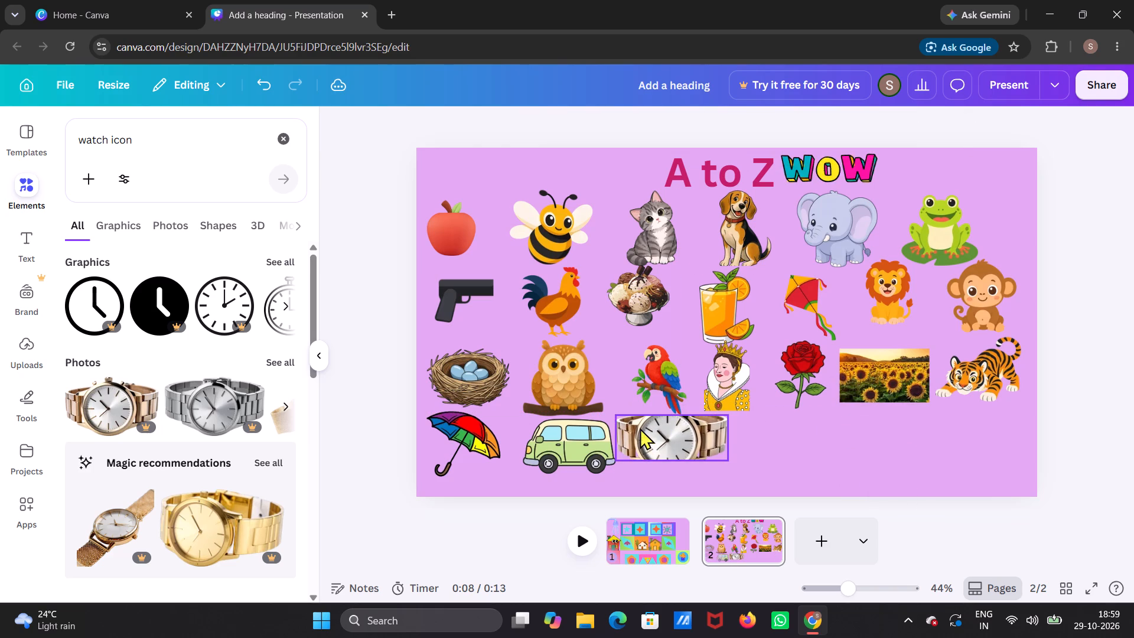
click(658, 443)
drag(618, 417, 652, 437)
drag(697, 444, 683, 445)
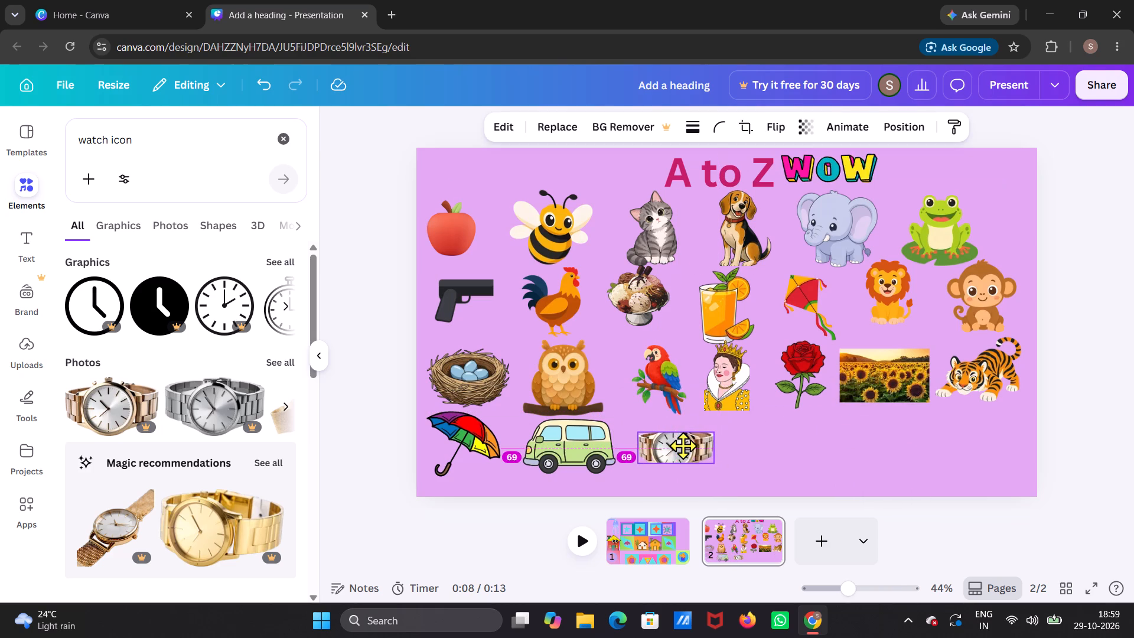
drag(683, 445, 678, 442)
drag(709, 428, 712, 419)
click(780, 446)
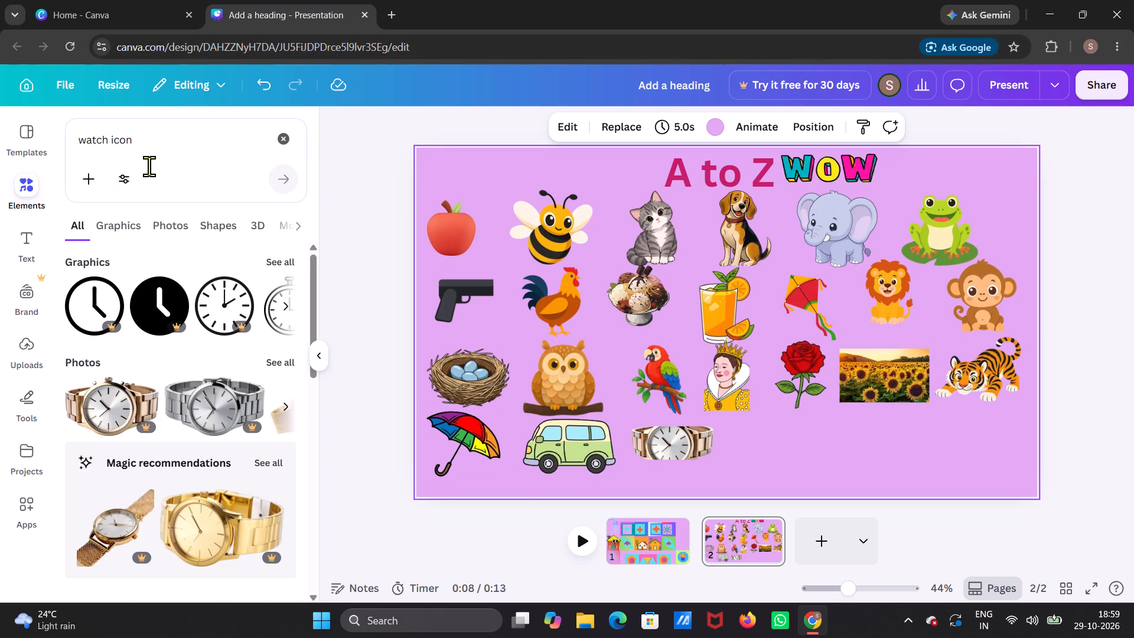
Replace the watch search with the suggested "x ray" search and add the blue X-RAY monitor graphic to the page.
click(286, 137)
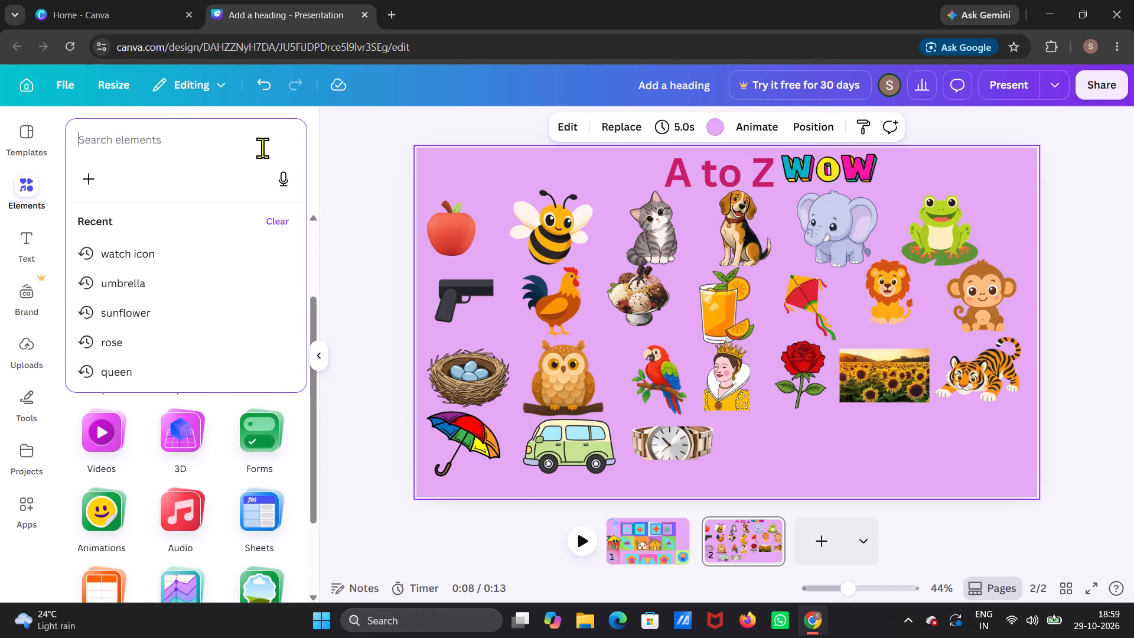
key(x)
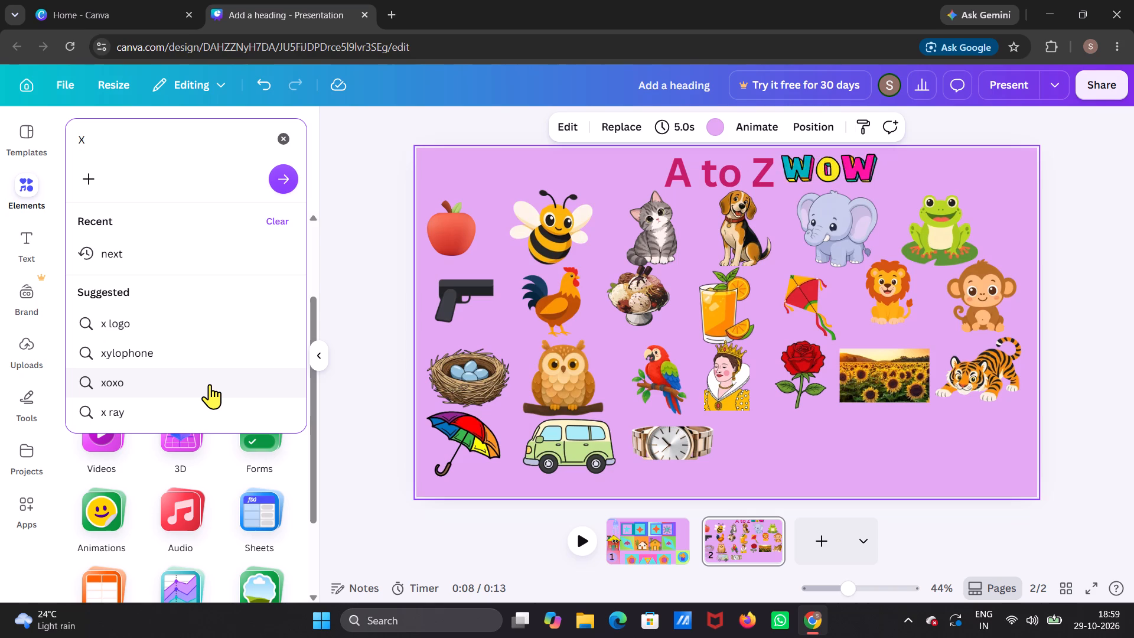
click(123, 414)
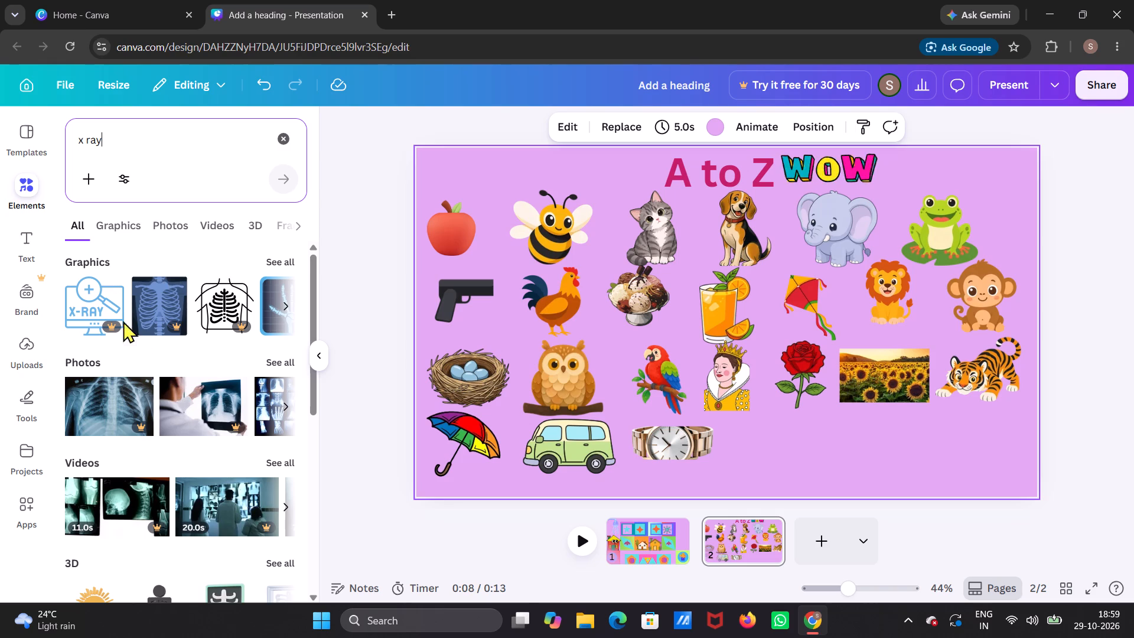
click(107, 300)
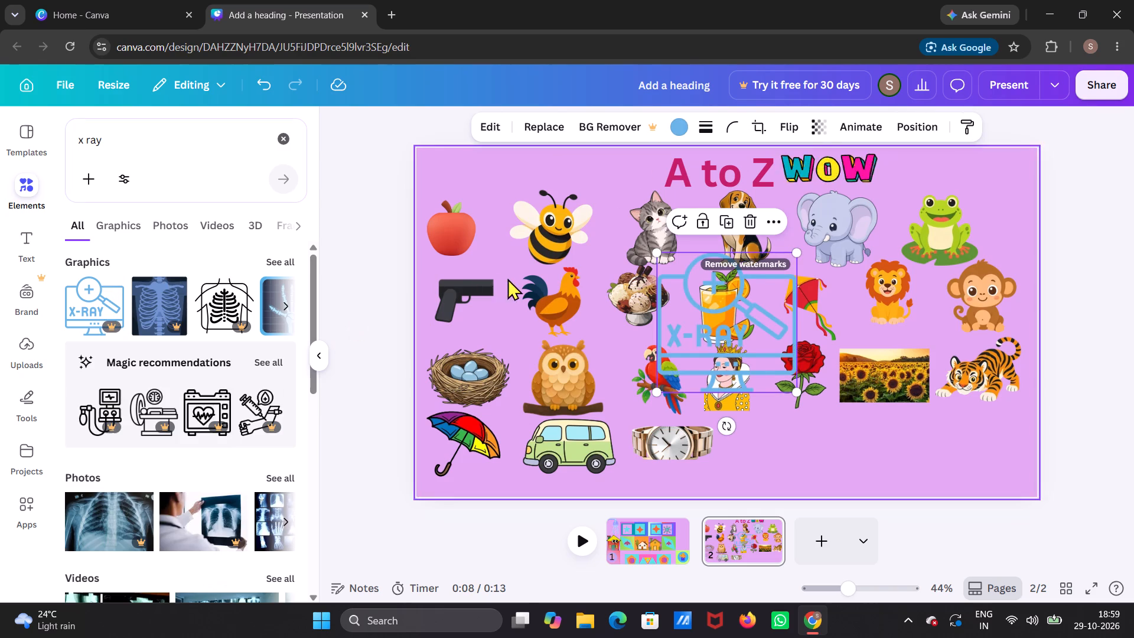
Shrink the X-RAY graphic to about the other pictures' size and place it beside the watch in the fourth row.
drag(658, 252, 801, 407)
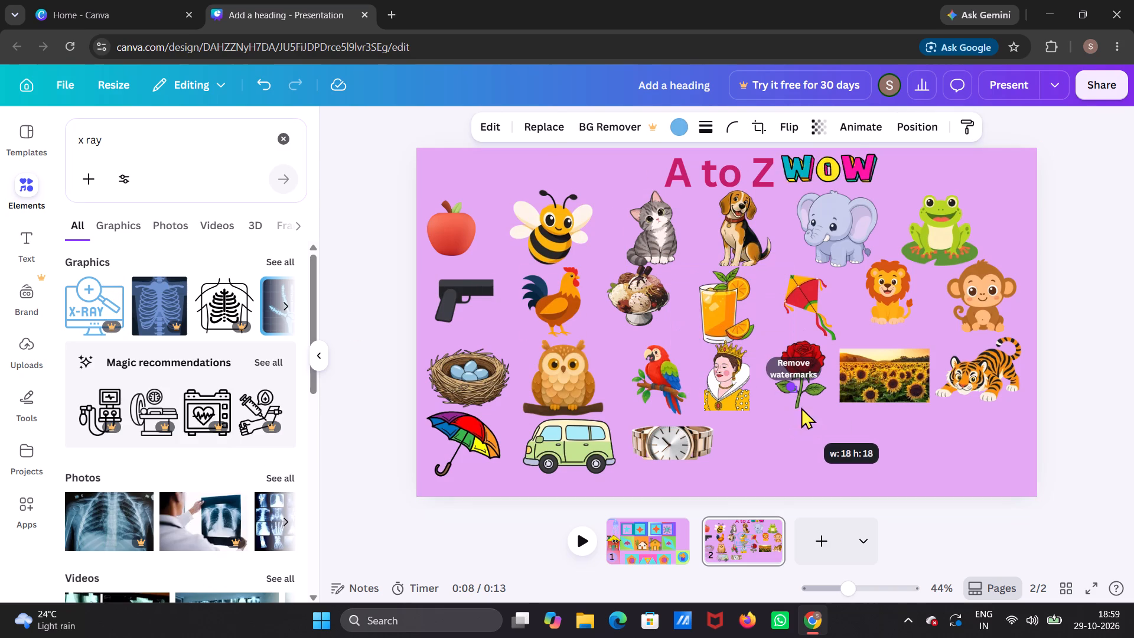
drag(801, 407, 709, 380)
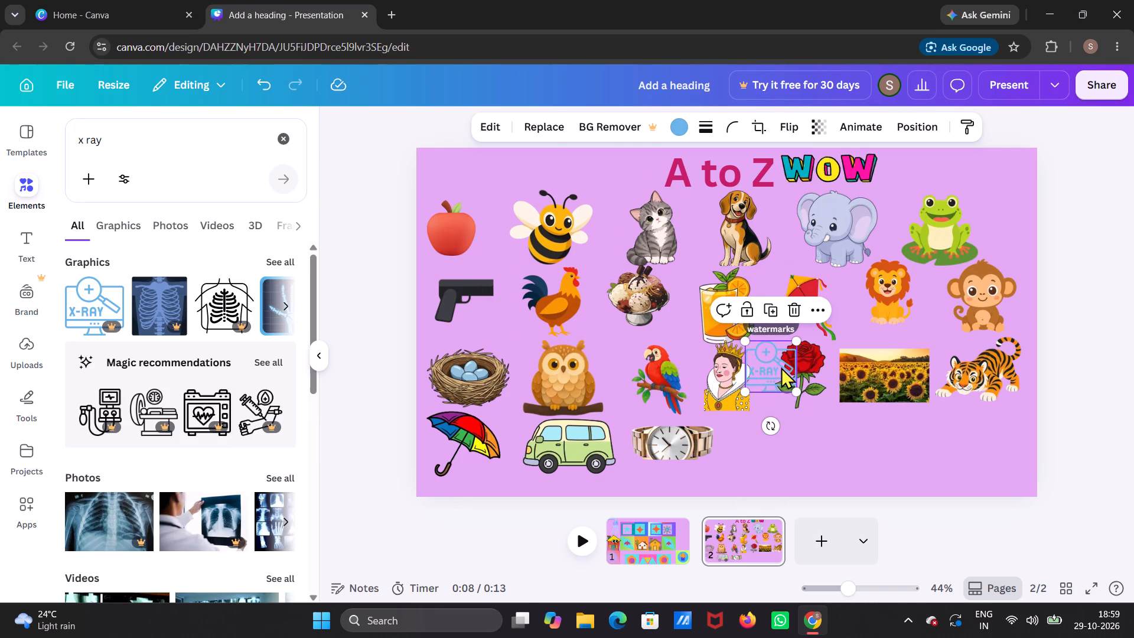
drag(773, 367, 765, 440)
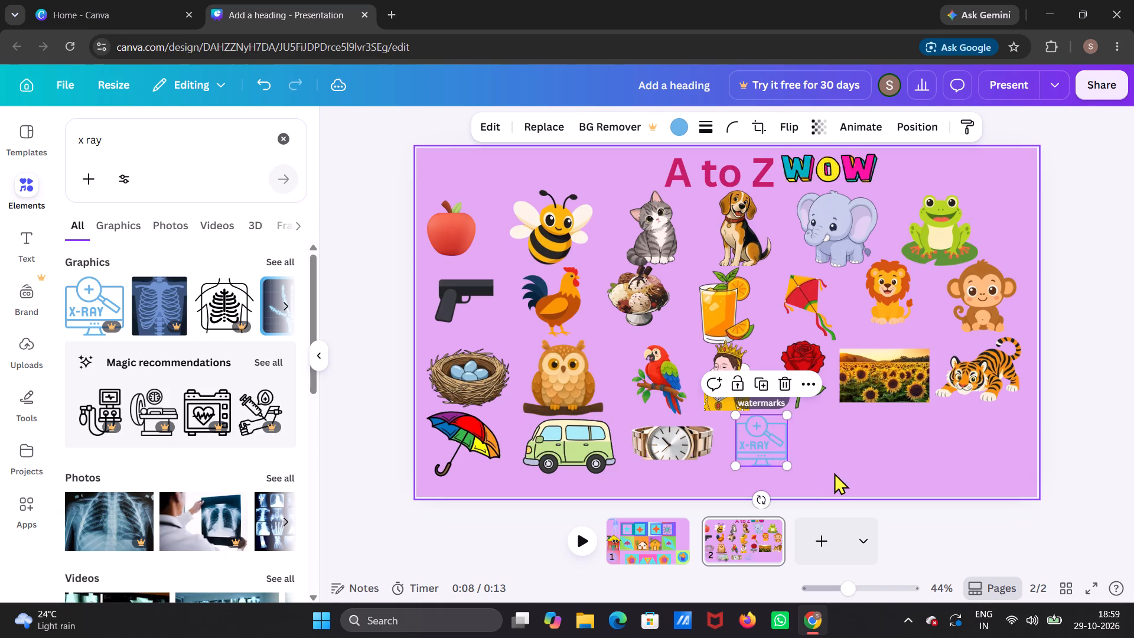
click(834, 473)
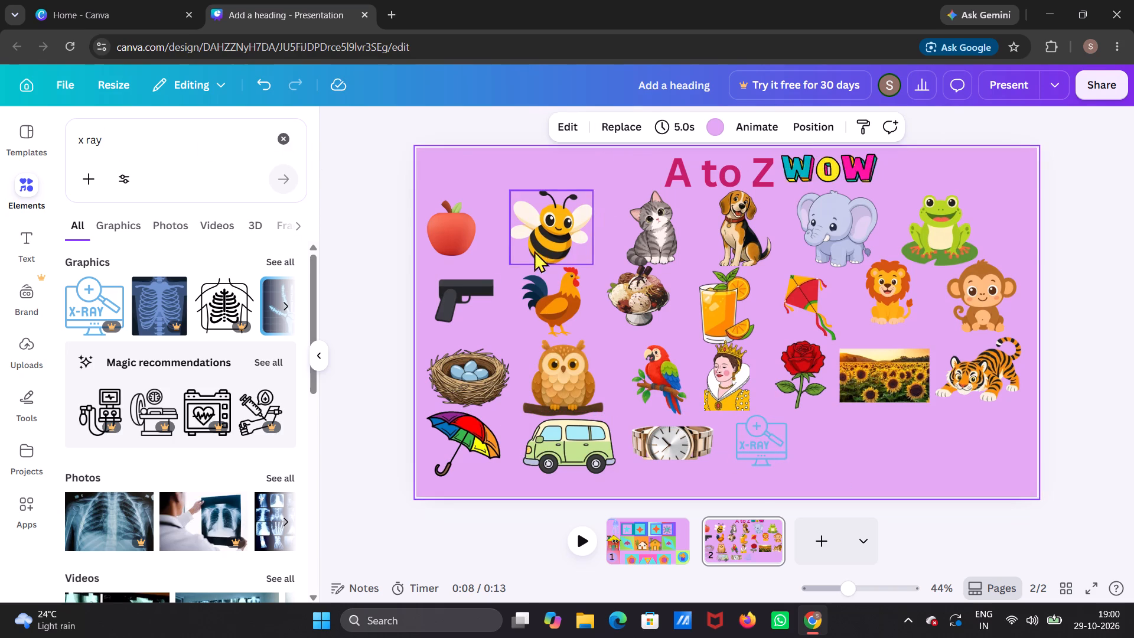
Recolour the X-RAY graphic from the design's colours to the dark orange shade.
click(767, 437)
click(678, 126)
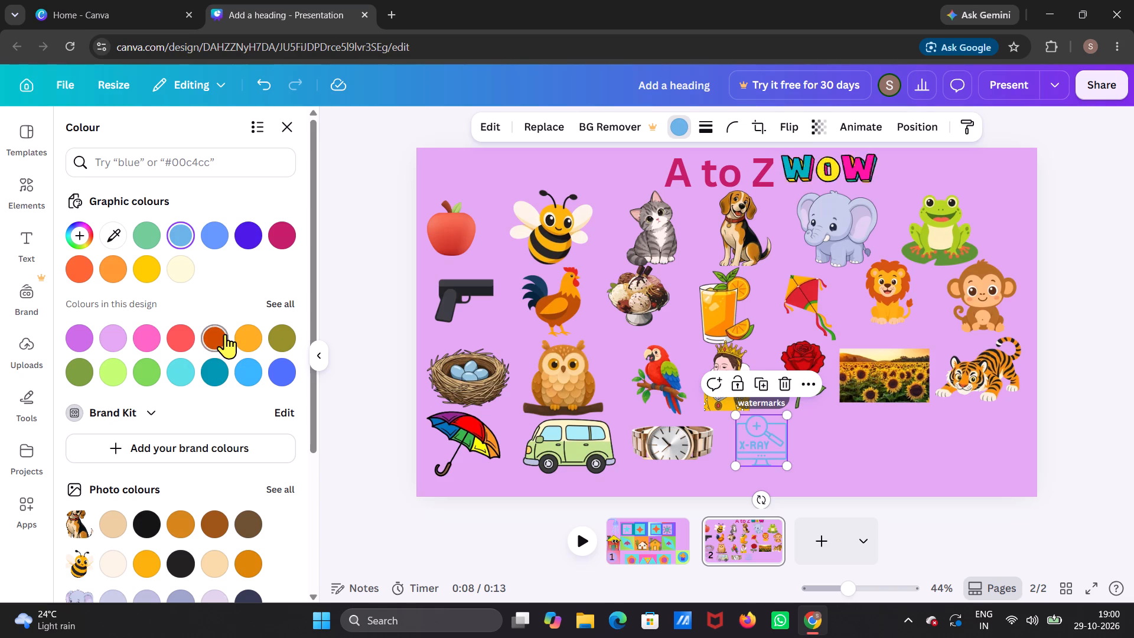
click(224, 335)
click(902, 460)
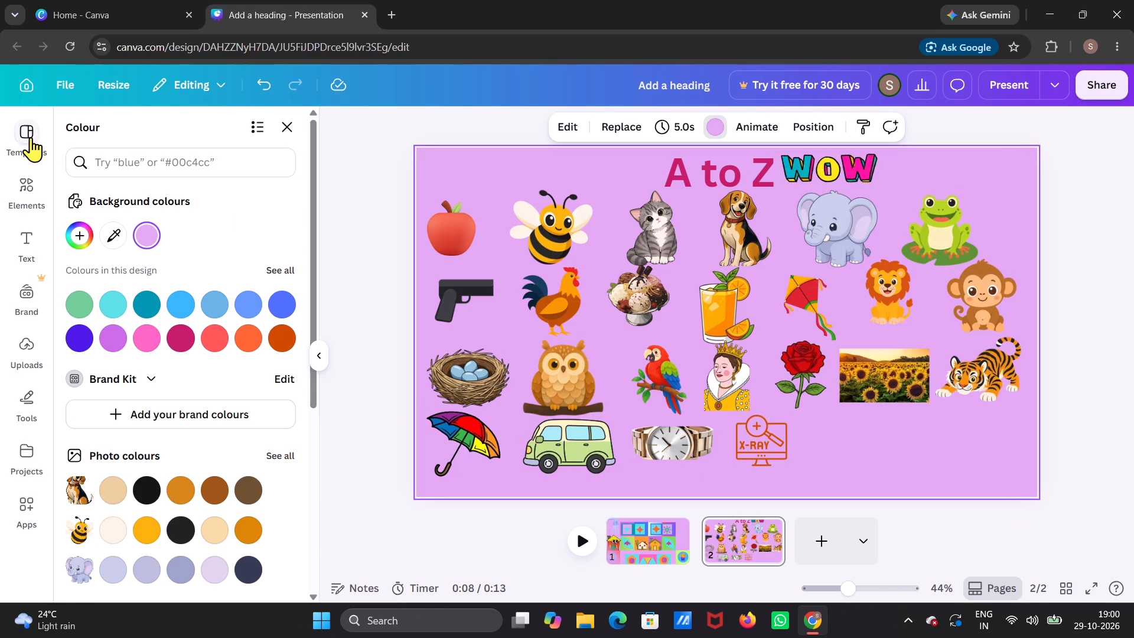
click(297, 123)
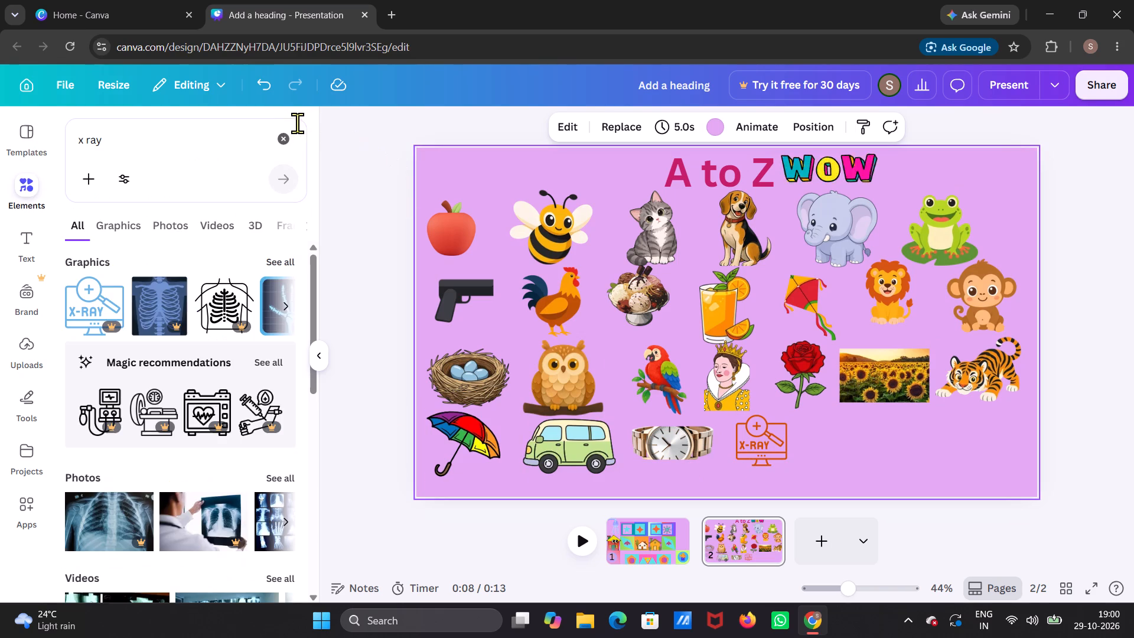
Replace the x ray search with a search for yak and add the smiling brown yak graphic to the page.
click(230, 130)
click(281, 142)
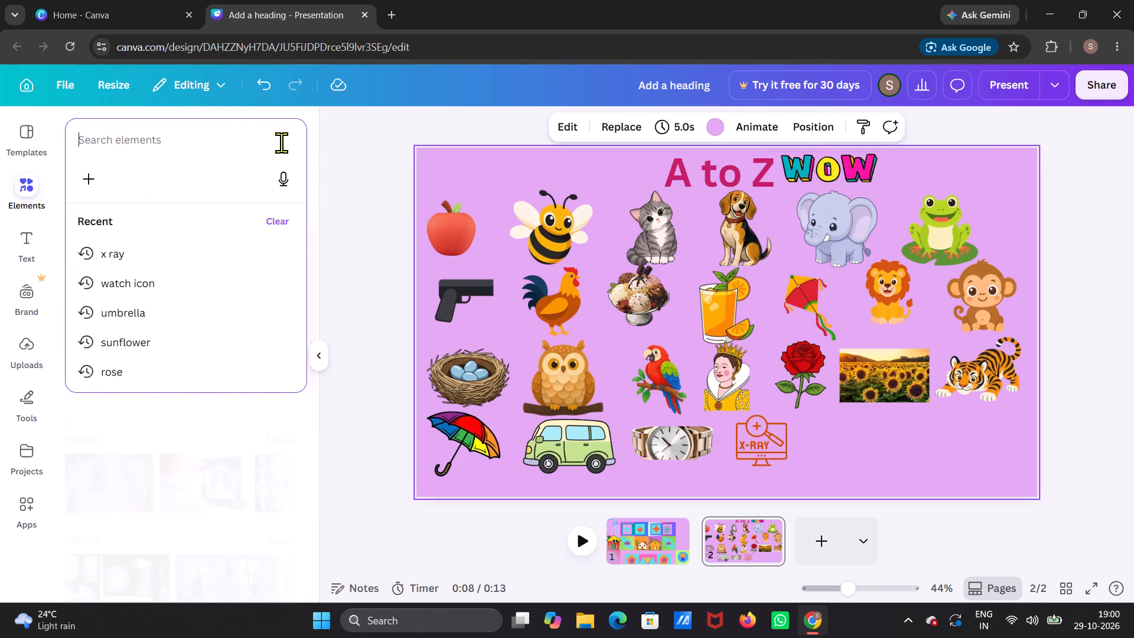
key(y)
key(a)
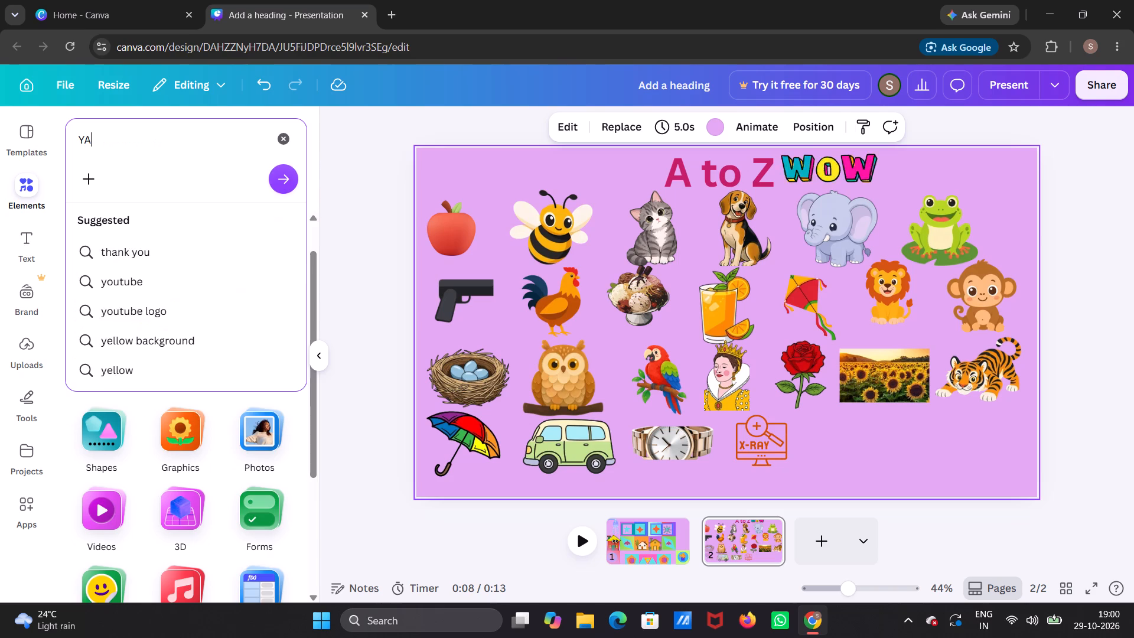
click(234, 237)
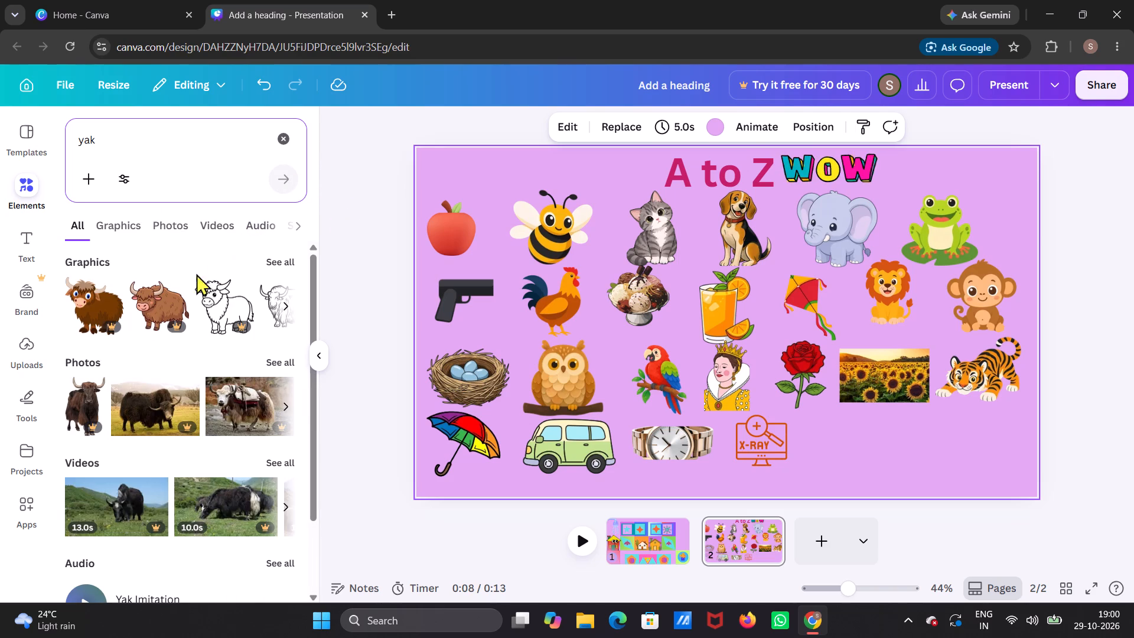
click(155, 292)
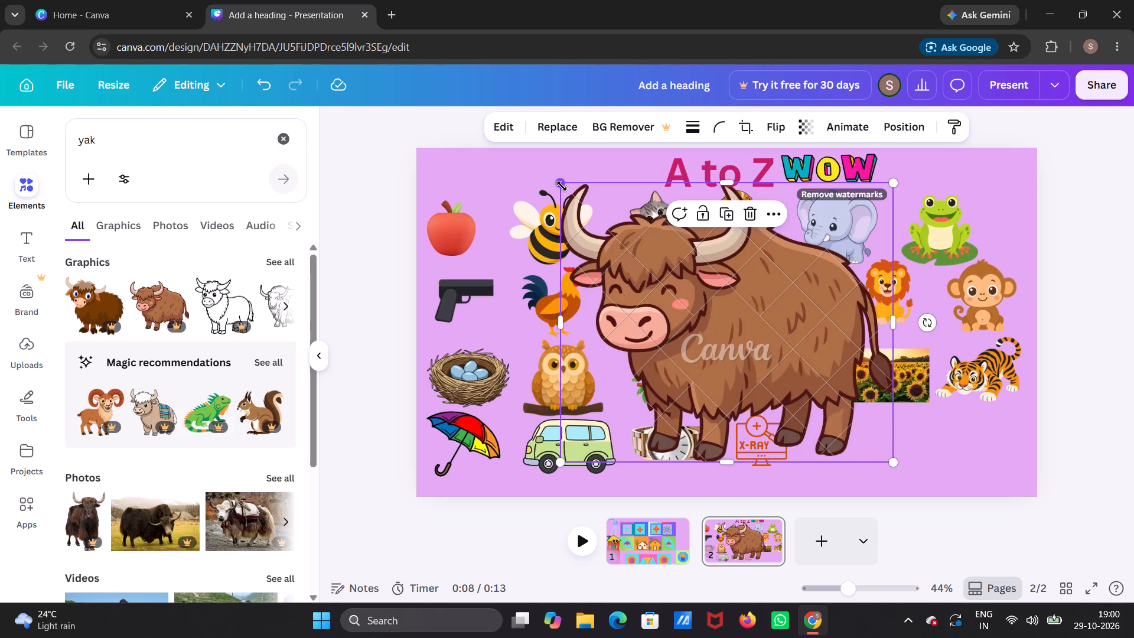
Shrink the yak to about the other pictures' size and place it beside the X-RAY graphic in the fourth row.
drag(562, 186, 798, 429)
drag(861, 441, 849, 447)
click(978, 460)
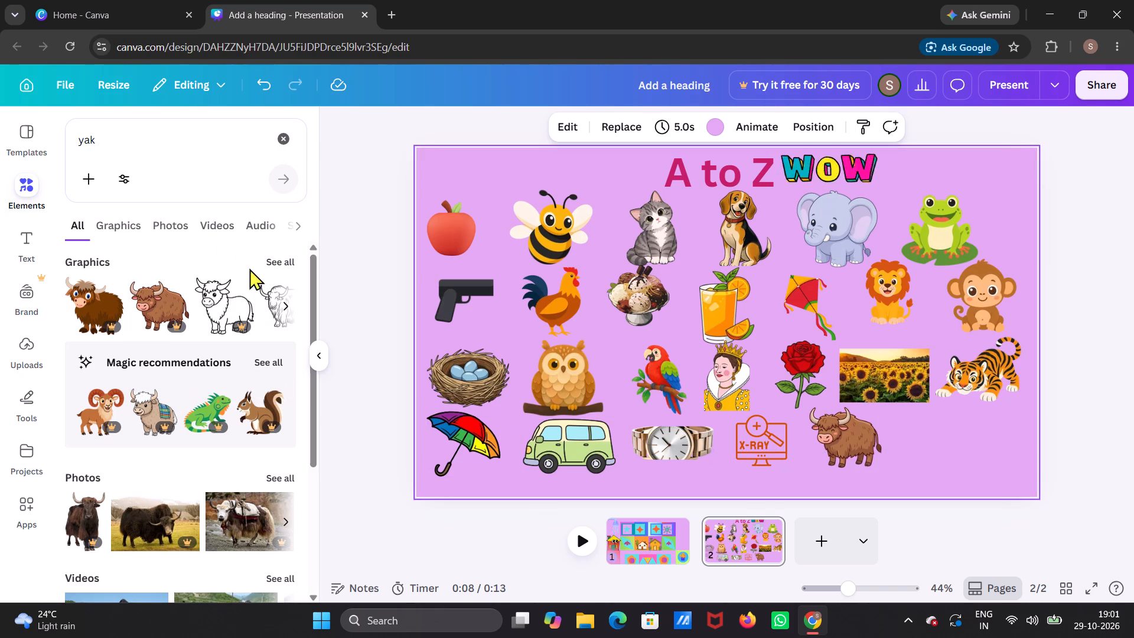
Clear the yak search and browse the recommended graphics, opening the full set of recommendations.
click(282, 136)
click(51, 176)
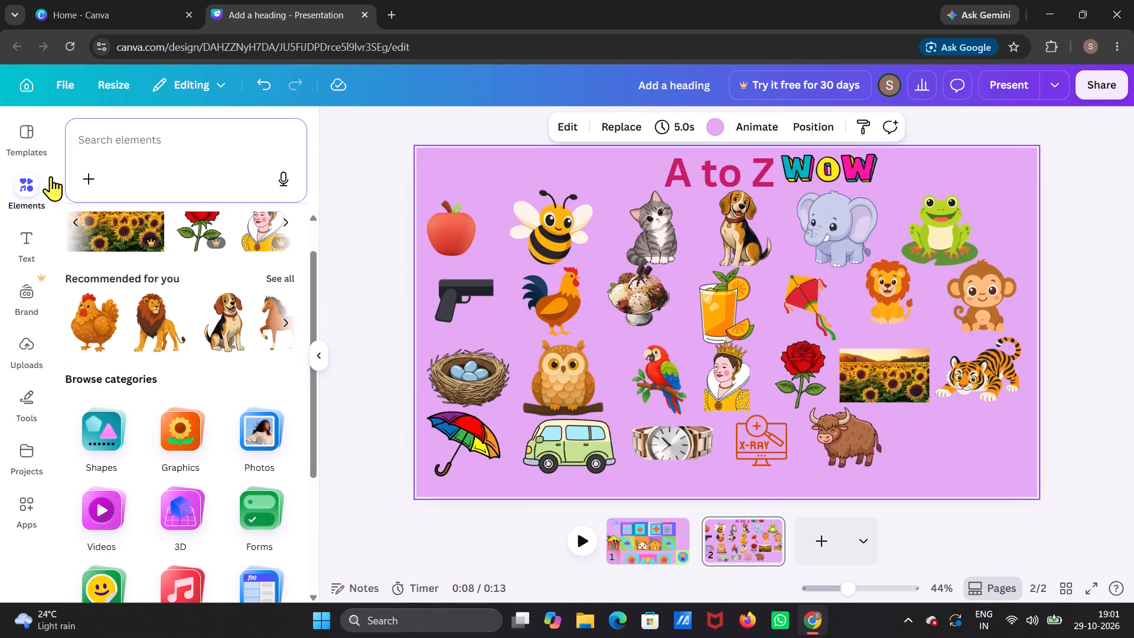
click(276, 282)
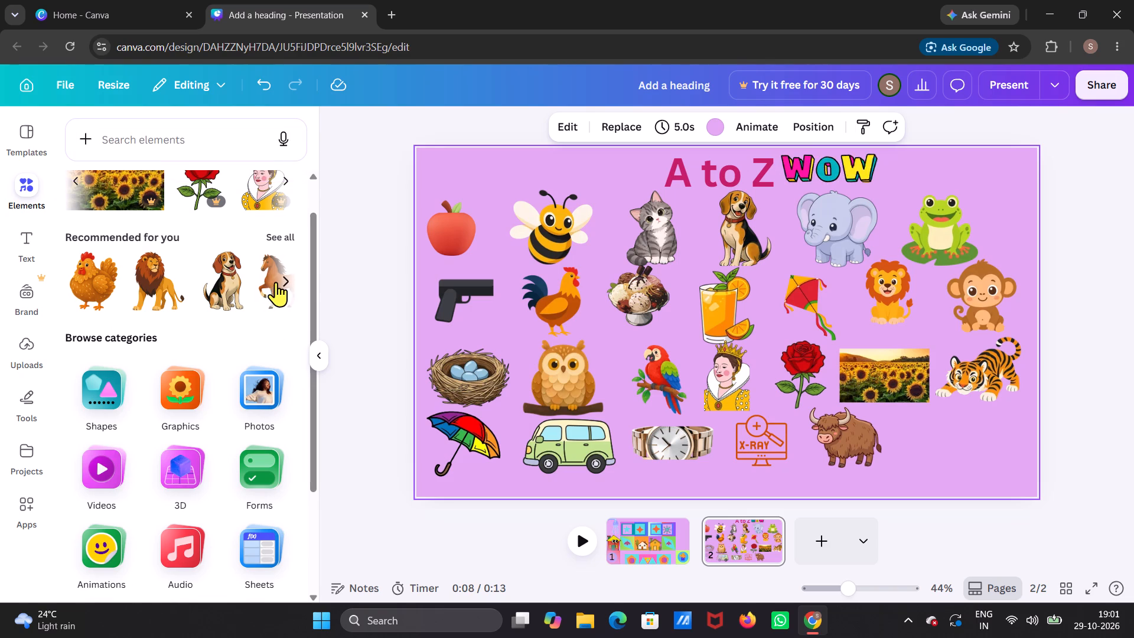
click(276, 282)
click(276, 282)
click(276, 282)
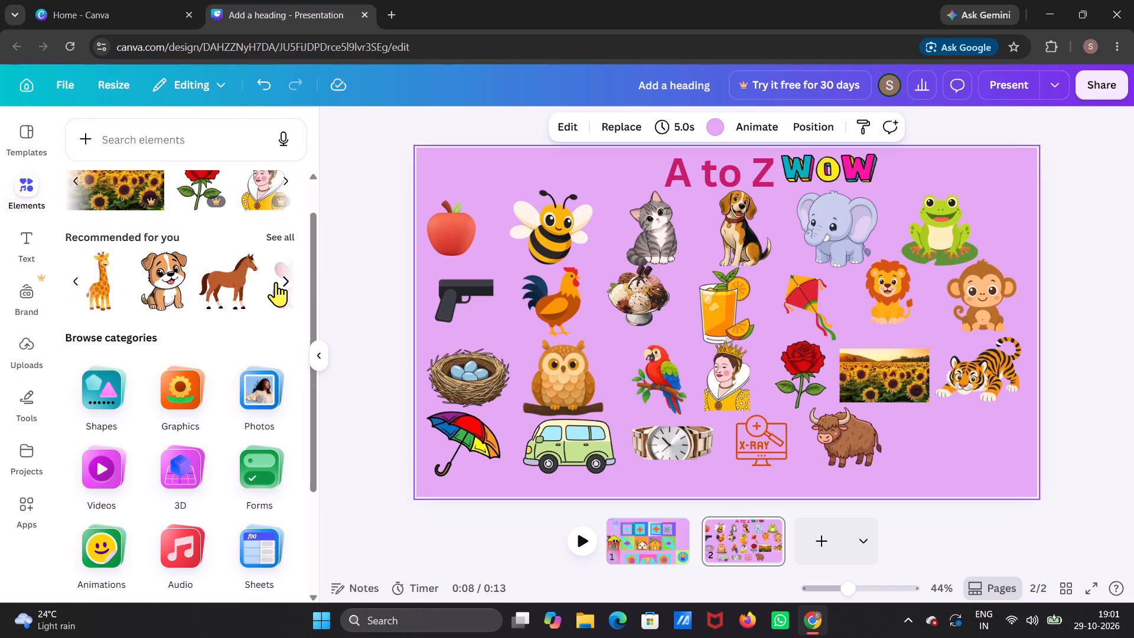
click(264, 283)
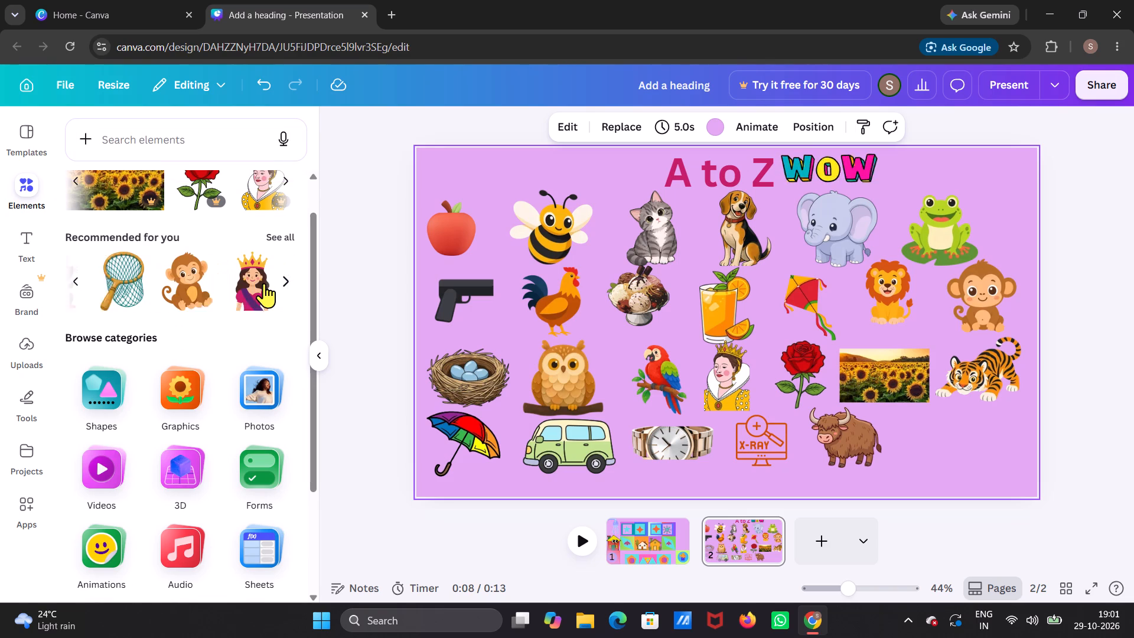
click(264, 283)
click(264, 283)
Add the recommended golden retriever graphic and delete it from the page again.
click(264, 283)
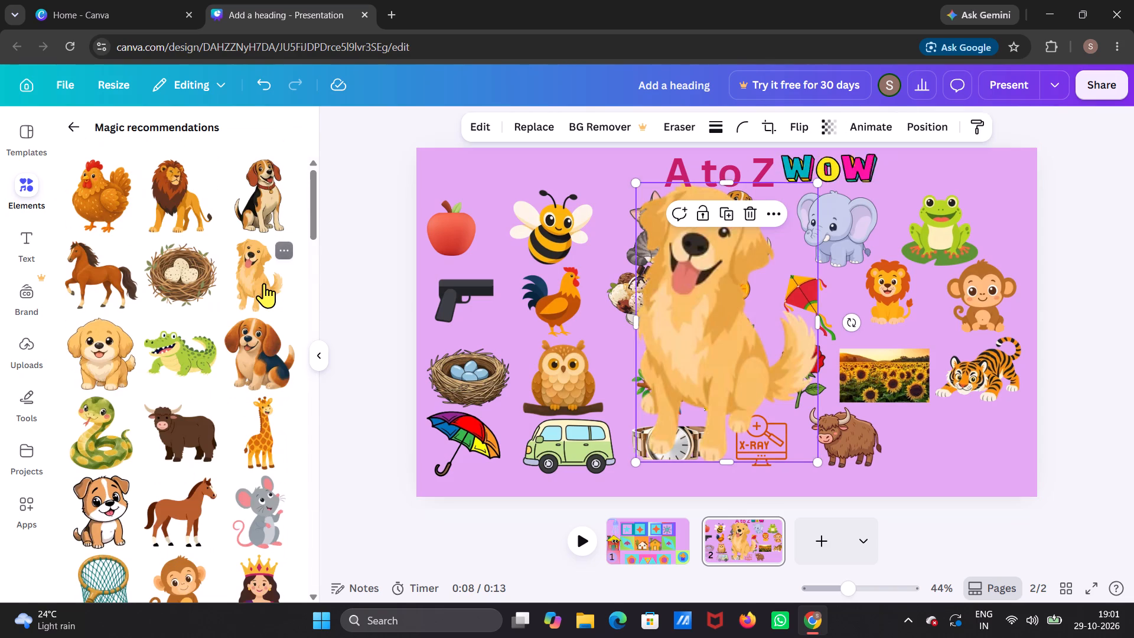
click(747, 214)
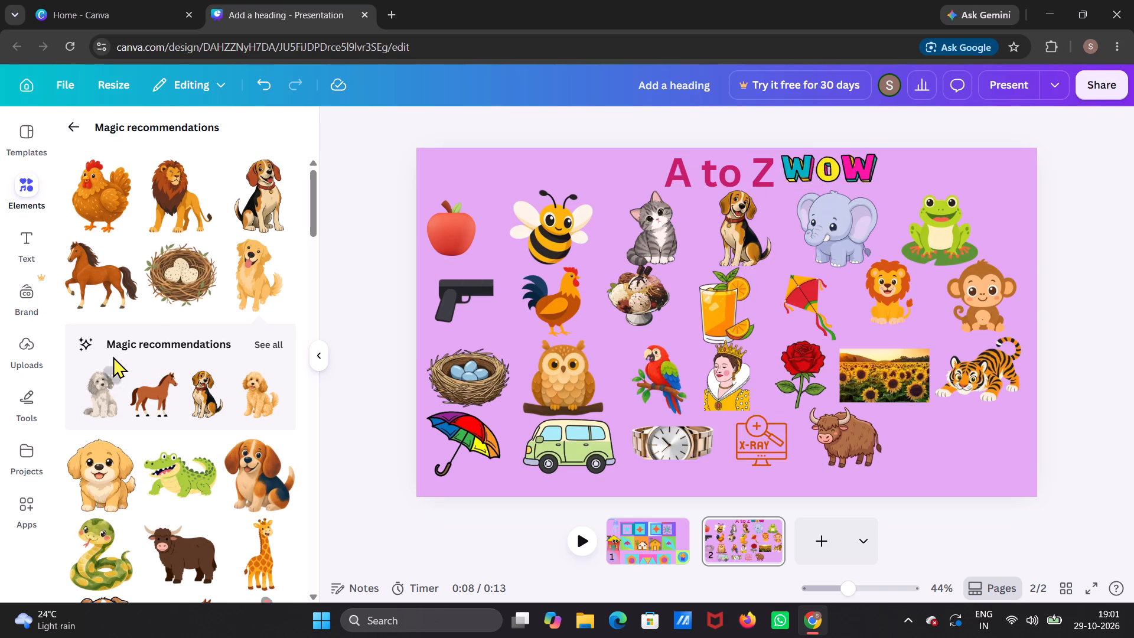
Look through the full set of recommended graphics for a picture for Z, and return to the elements search.
scroll(113, 356, down, 3)
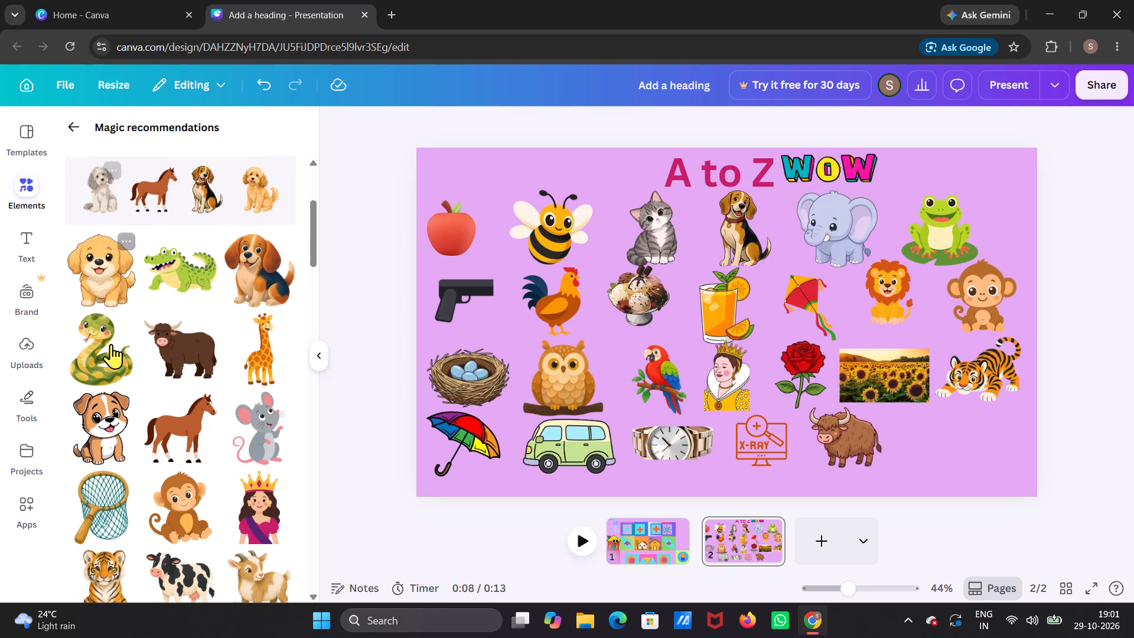
scroll(112, 343, down, 3)
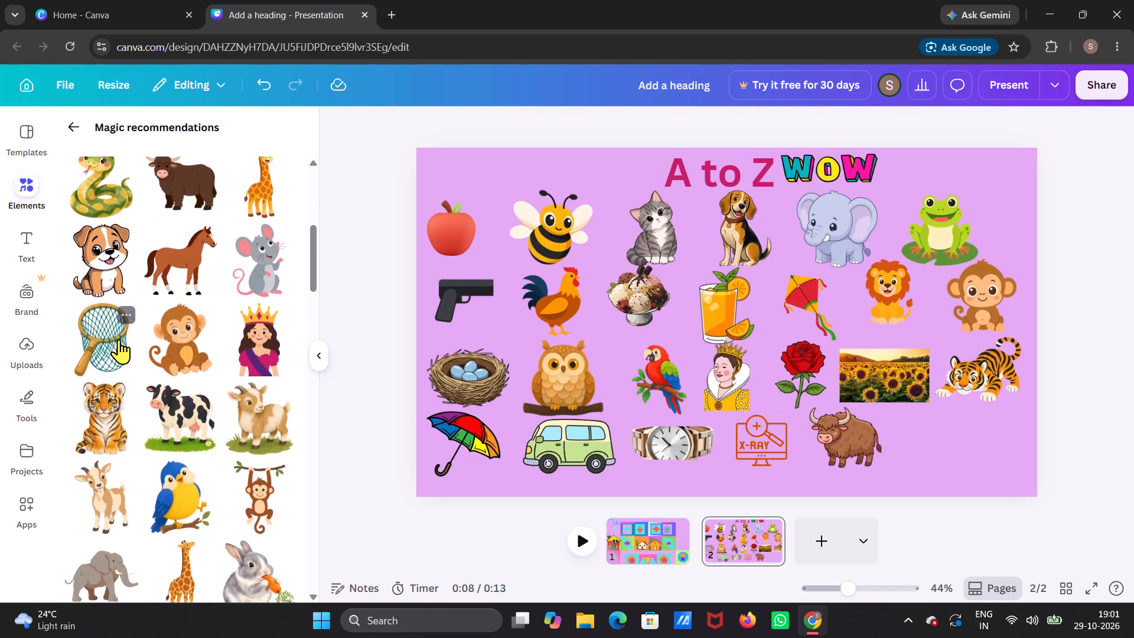
scroll(119, 339, down, 5)
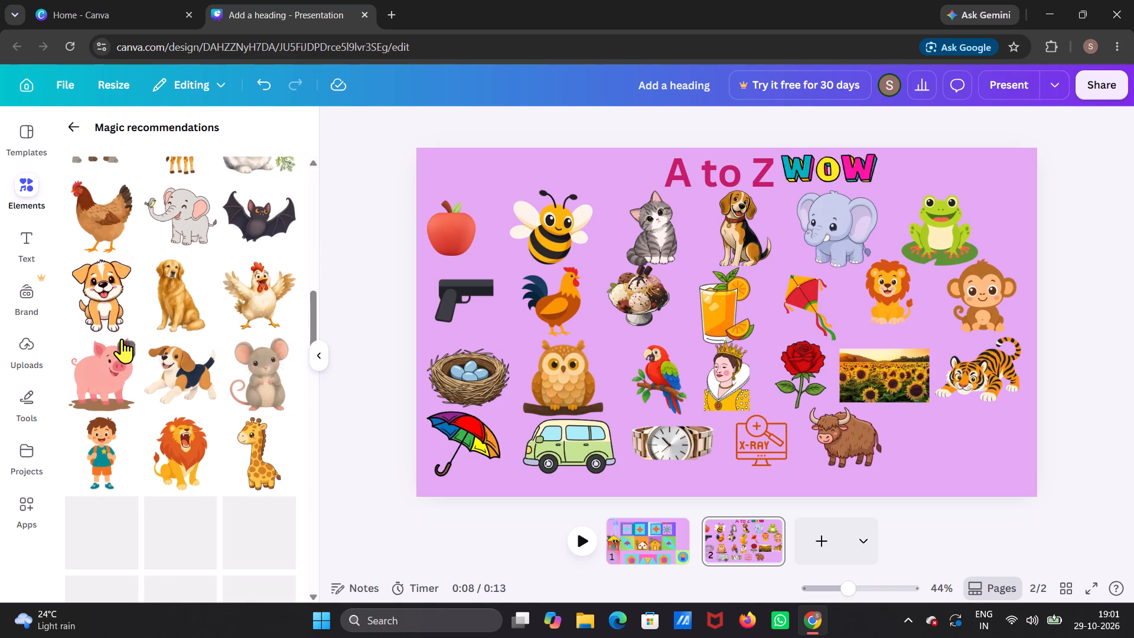
scroll(122, 338, down, 6)
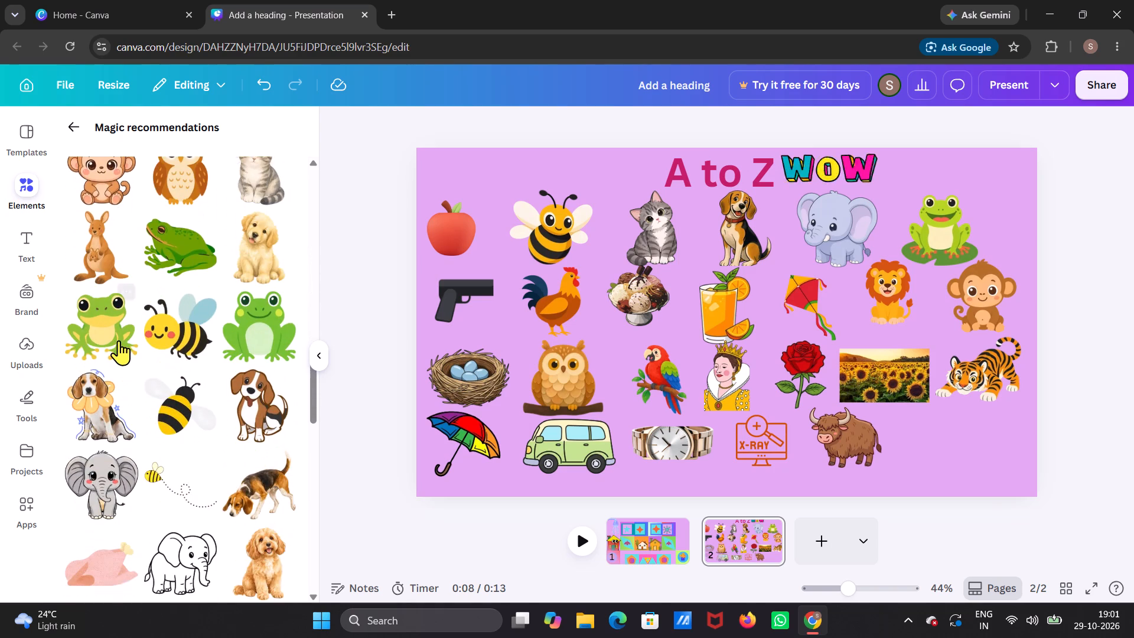
scroll(119, 340, down, 6)
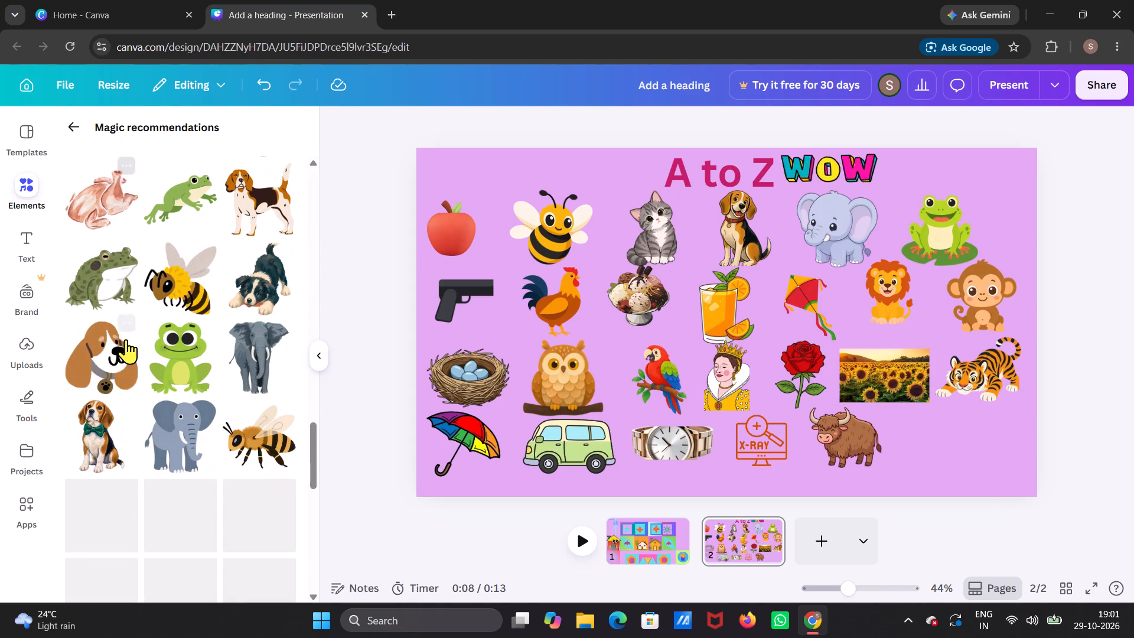
scroll(126, 339, down, 2)
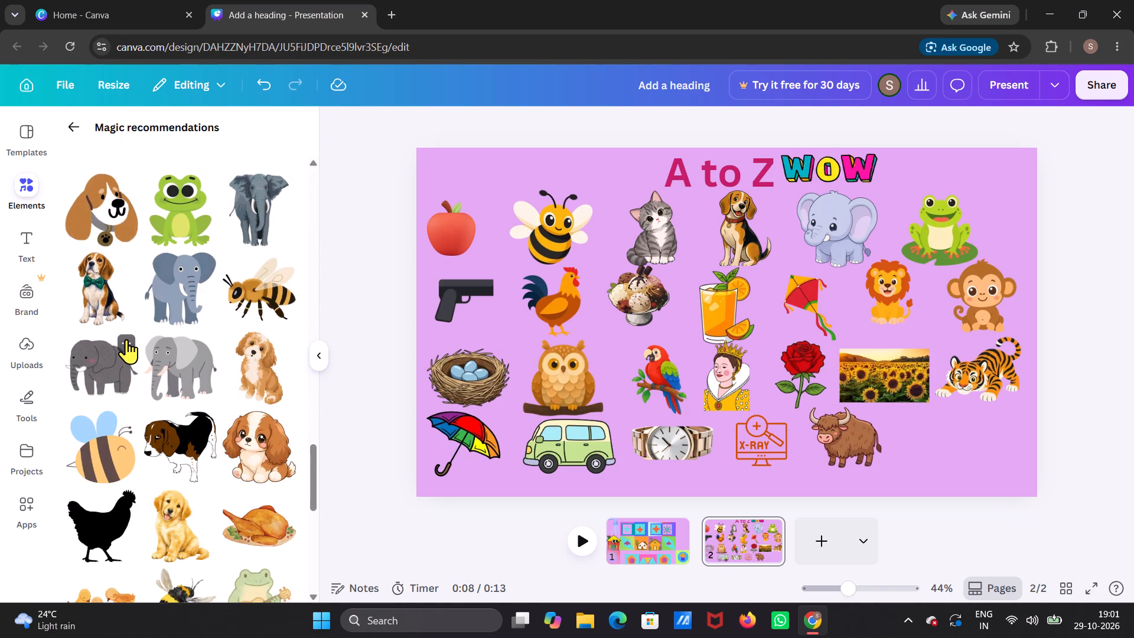
scroll(125, 339, down, 5)
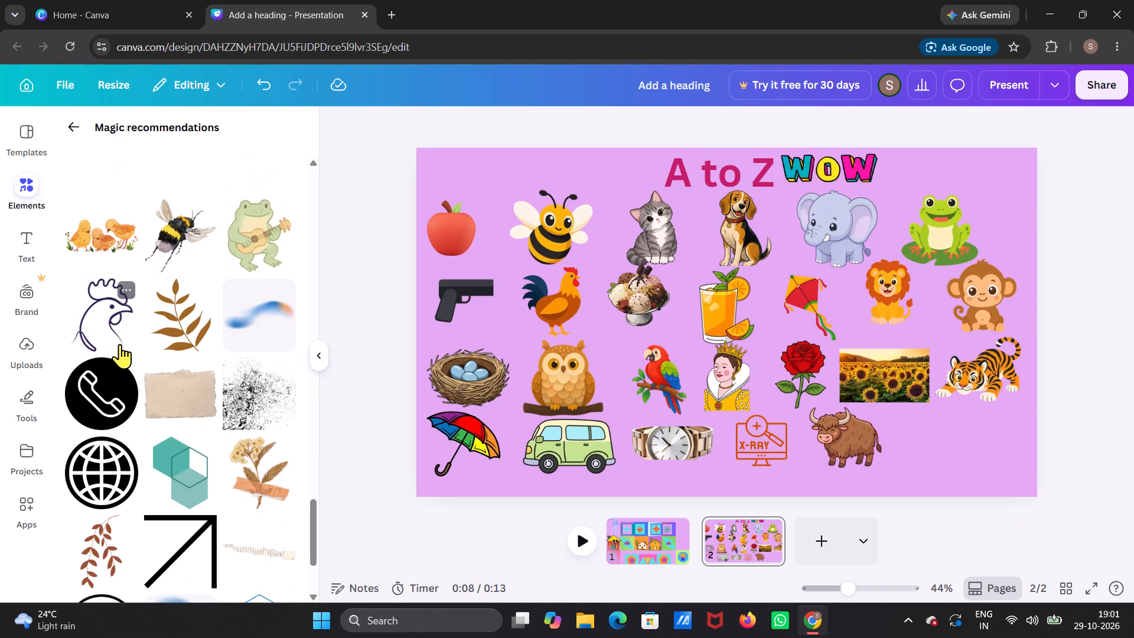
click(76, 129)
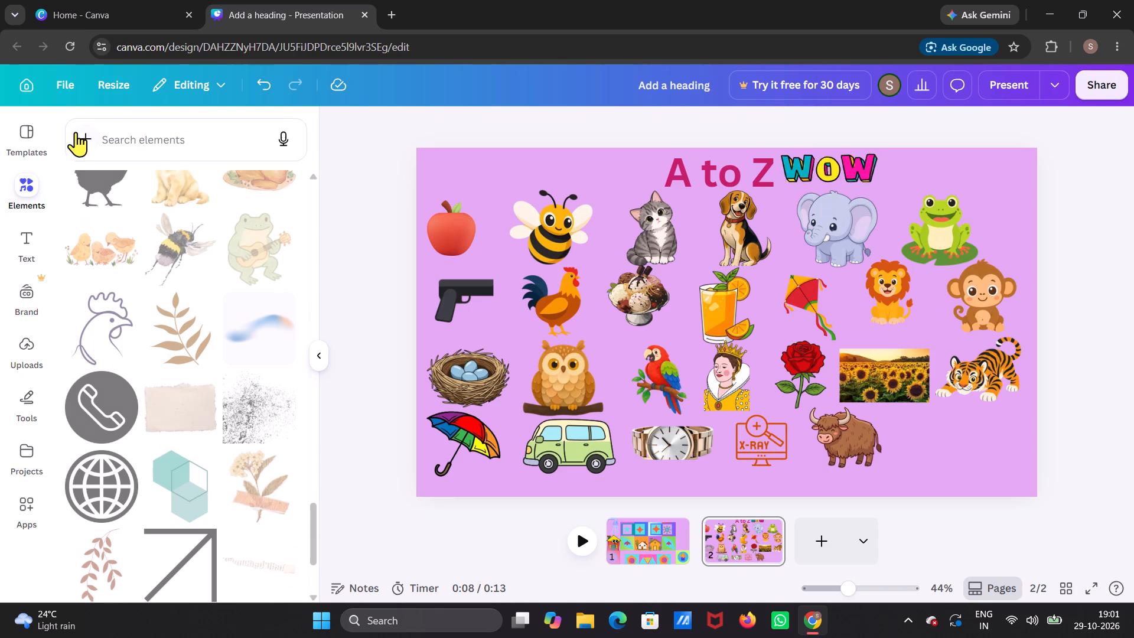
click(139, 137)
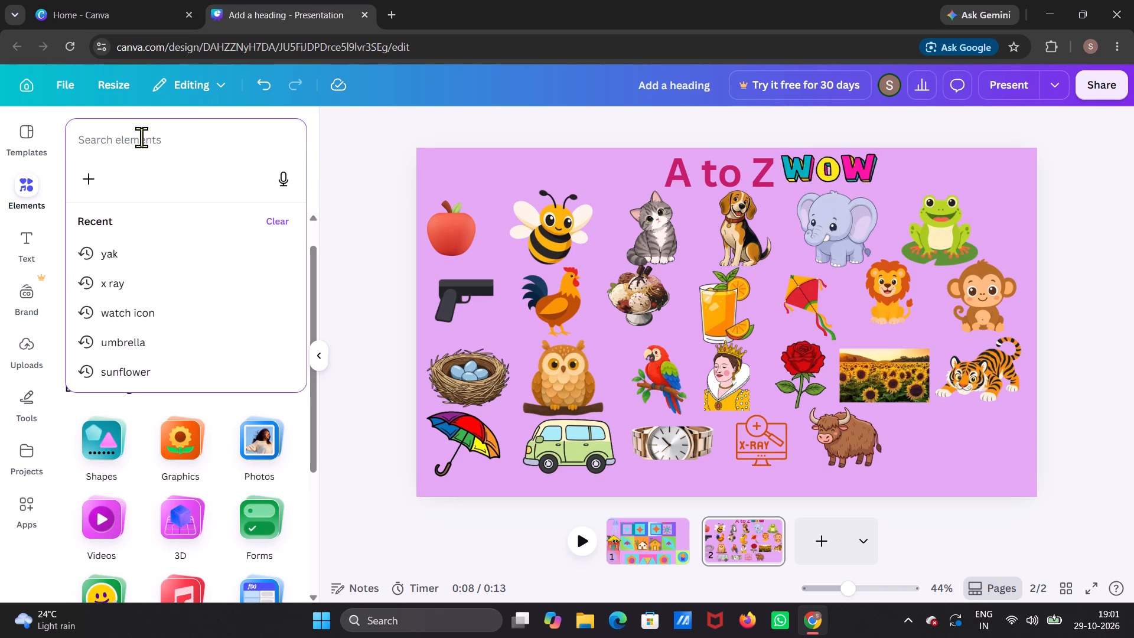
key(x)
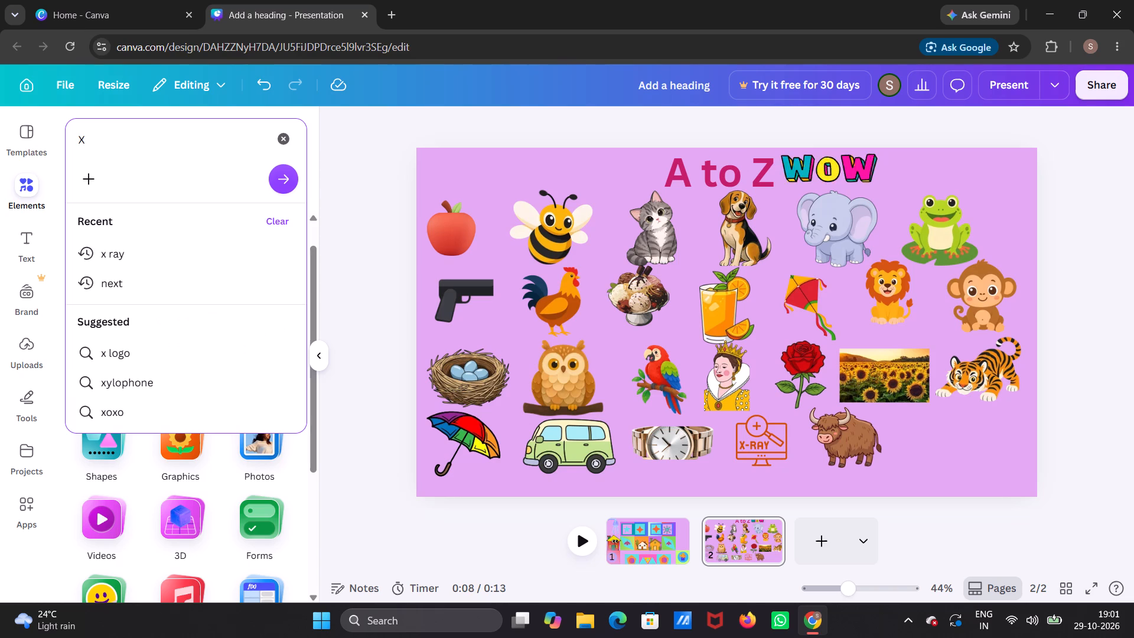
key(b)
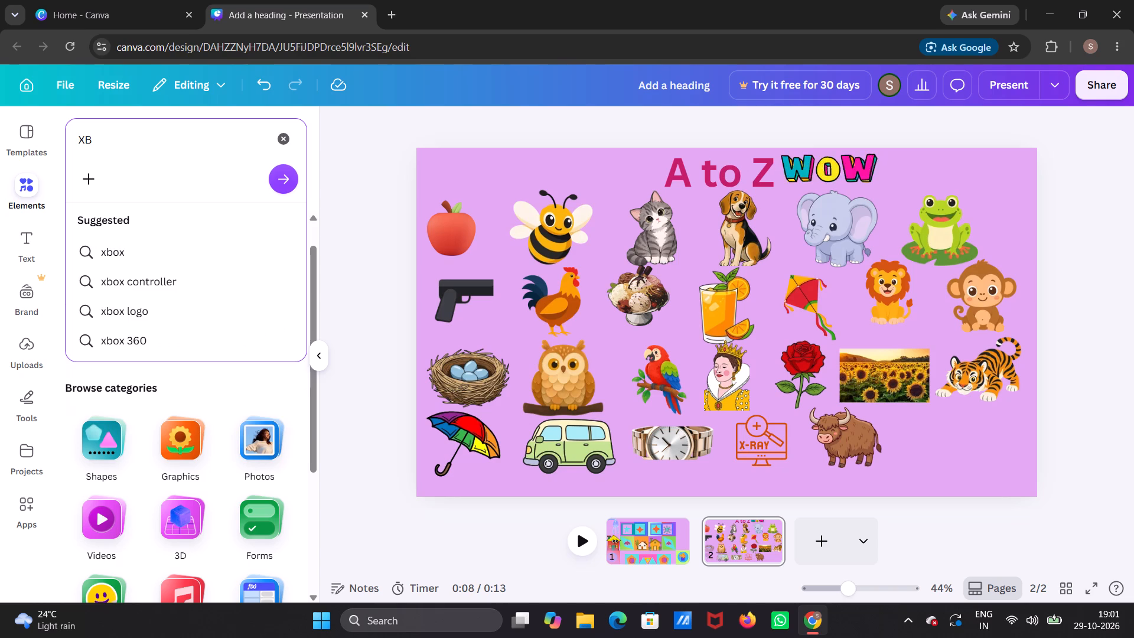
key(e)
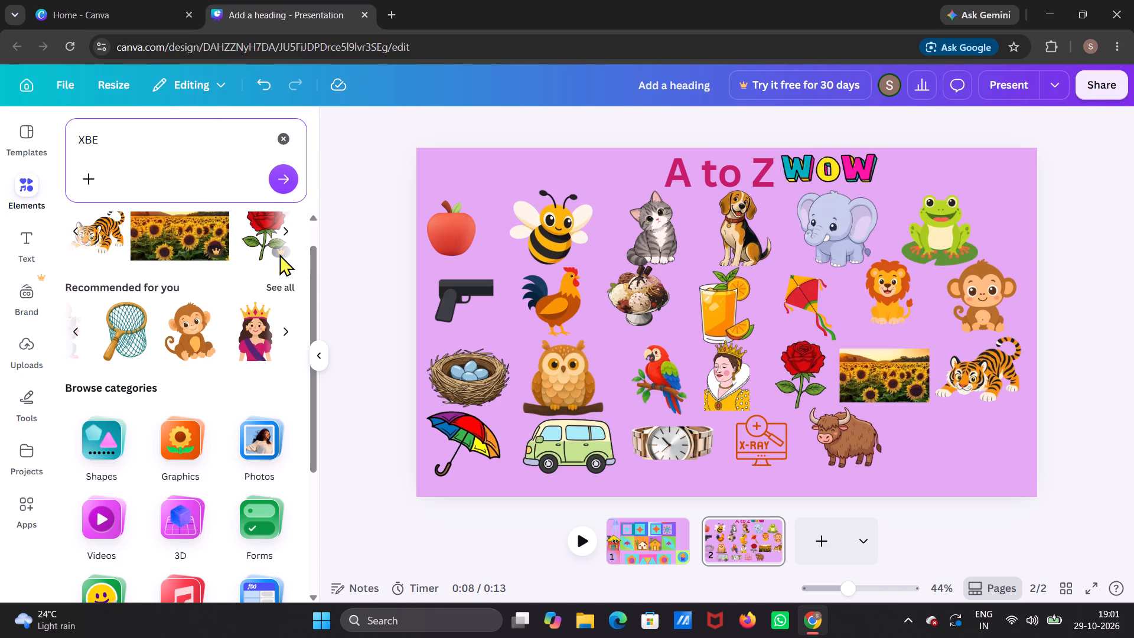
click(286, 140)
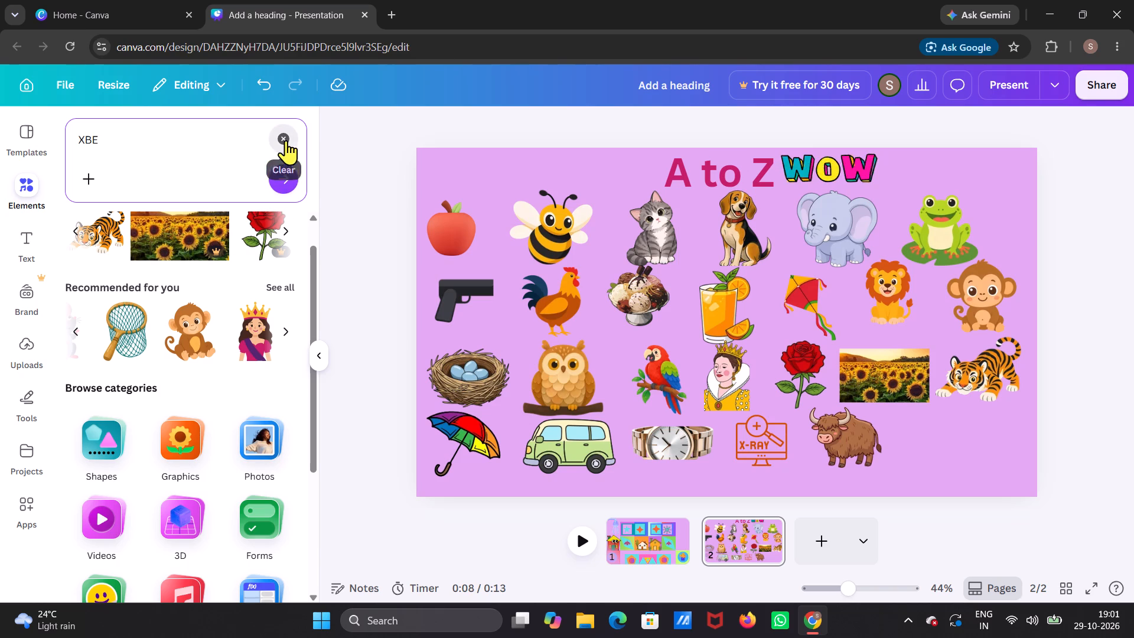
Search the elements for zebra and add the second zebra graphic, standing side-on, to the page.
key(z)
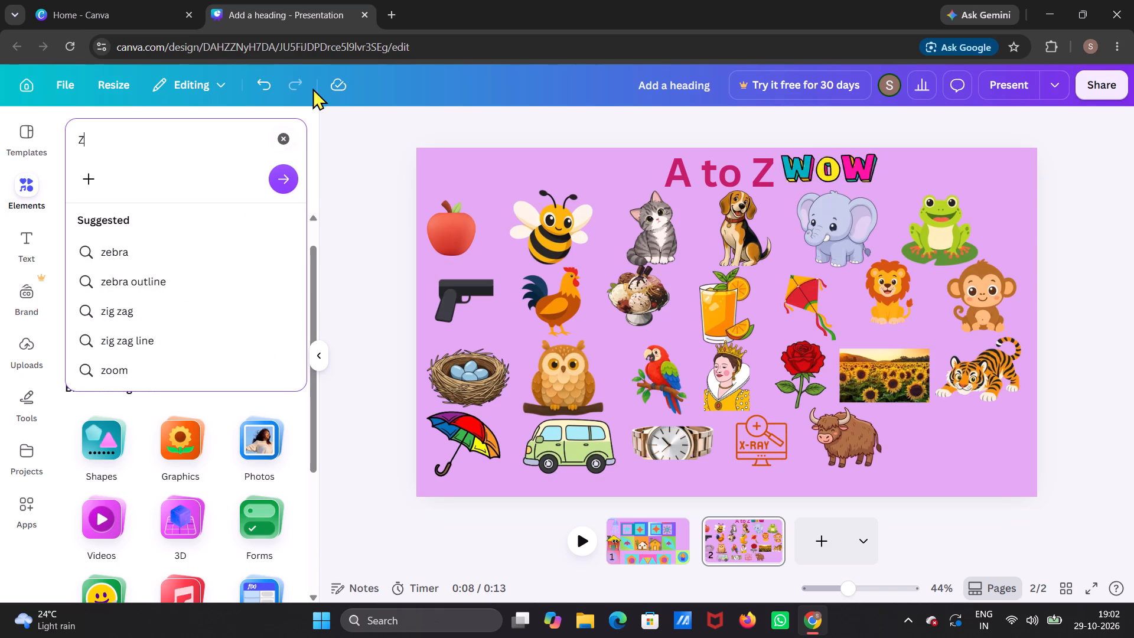
click(159, 250)
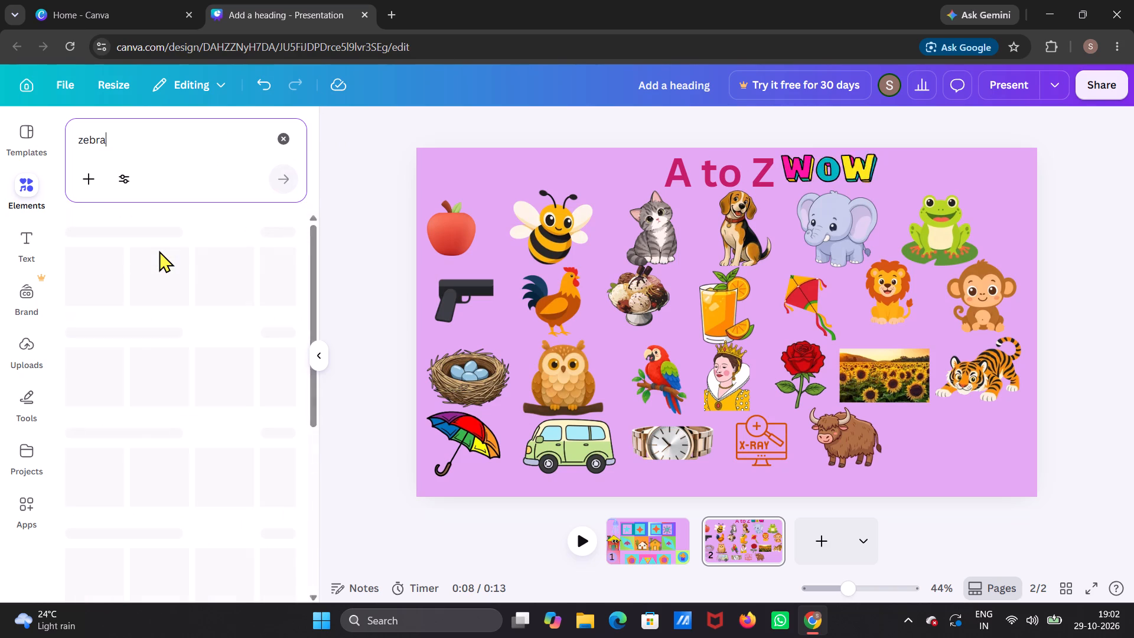
click(151, 310)
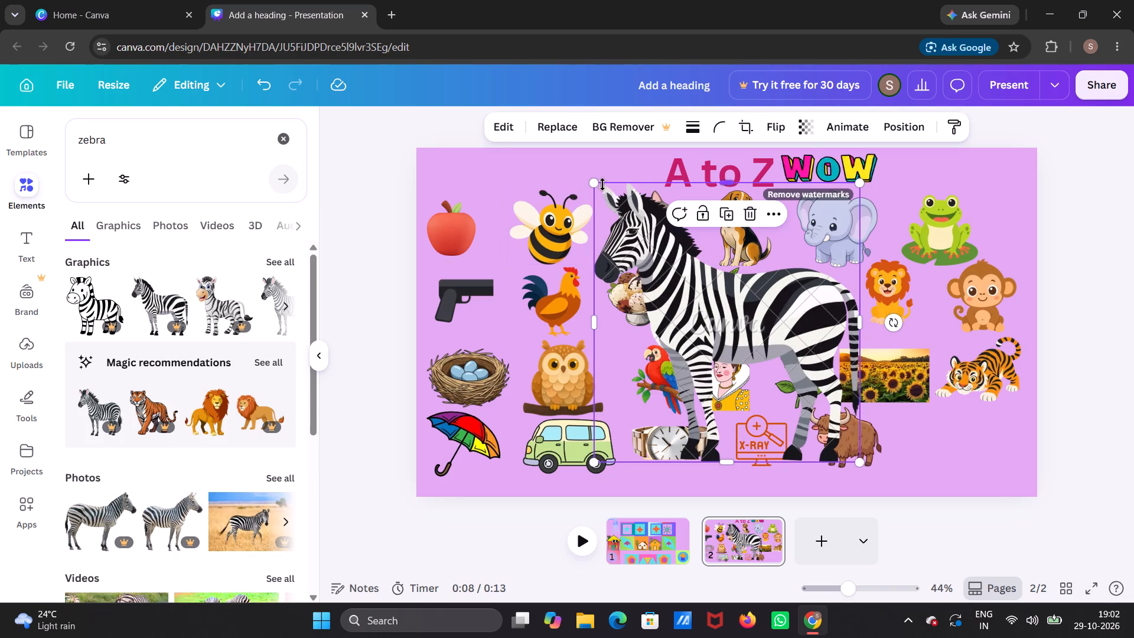
Shrink the zebra to about the other pictures' size and place it beside the yak in the fourth row.
drag(597, 184, 596, 183)
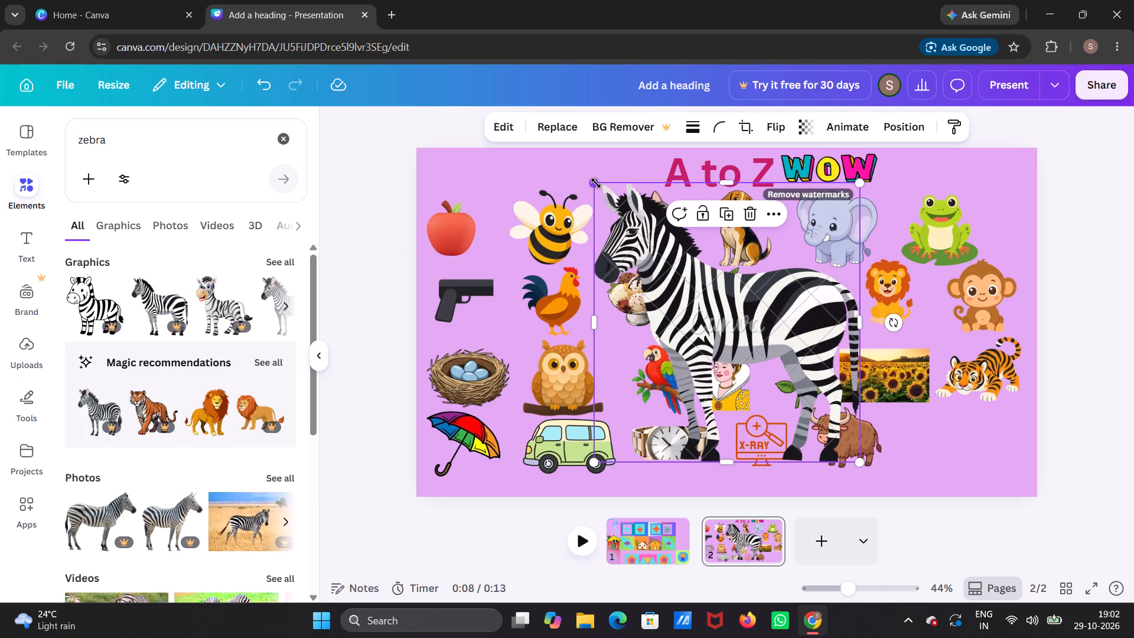
drag(596, 183, 797, 402)
drag(838, 431, 936, 436)
click(967, 445)
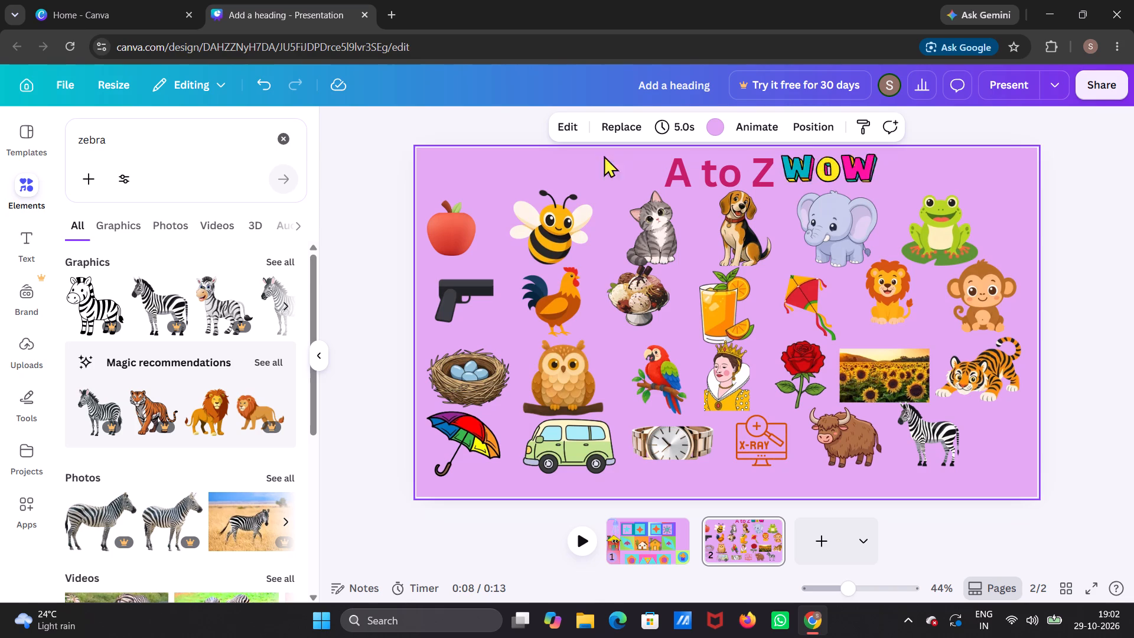
Launch the recently added Kuro app.
click(326, 620)
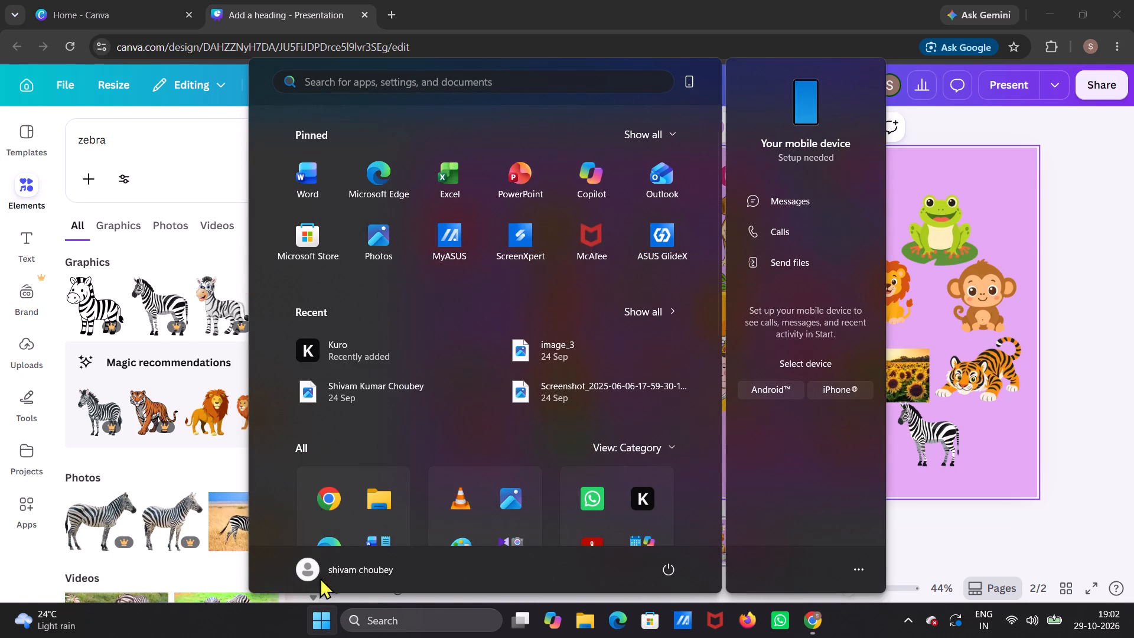
click(333, 344)
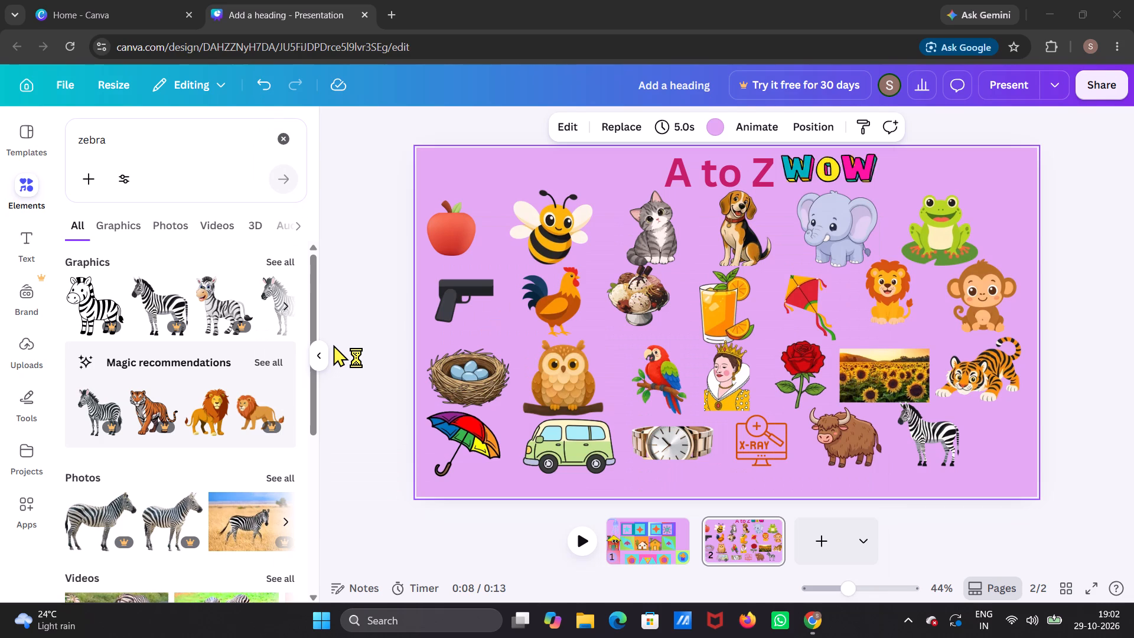
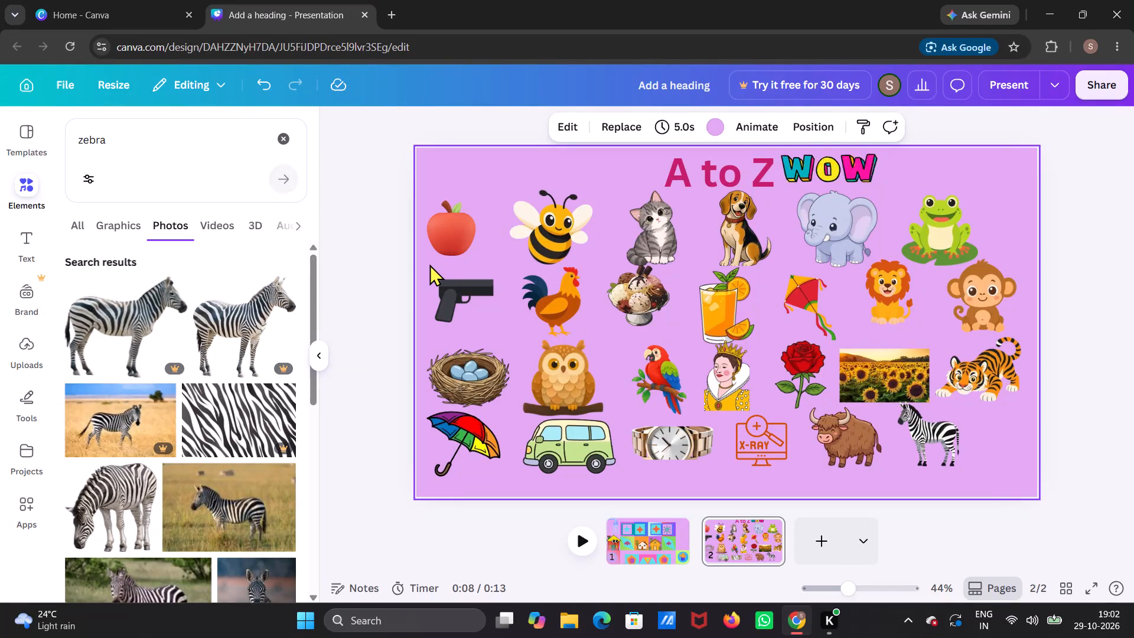
Clear the zebra search from the elements and bring up the text options.
click(429, 264)
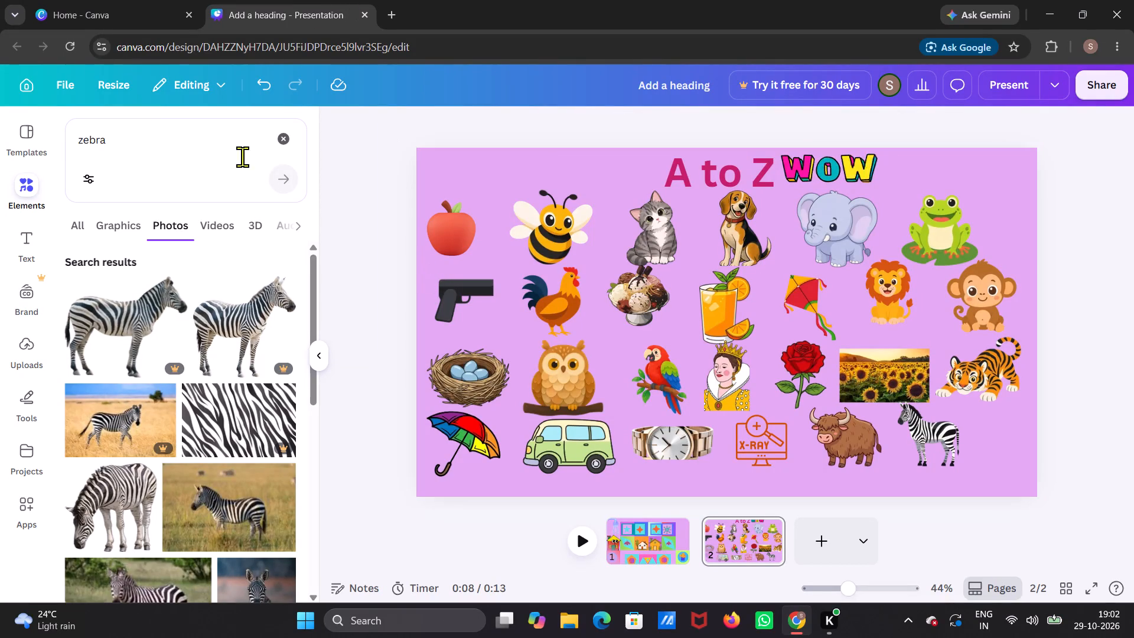
click(282, 135)
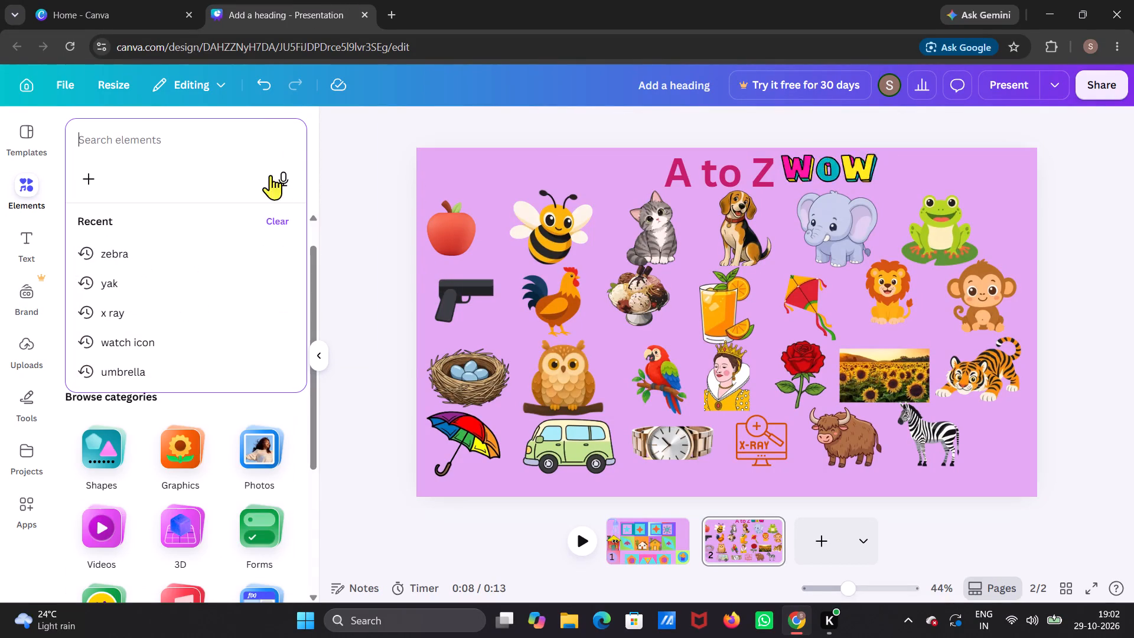
click(347, 183)
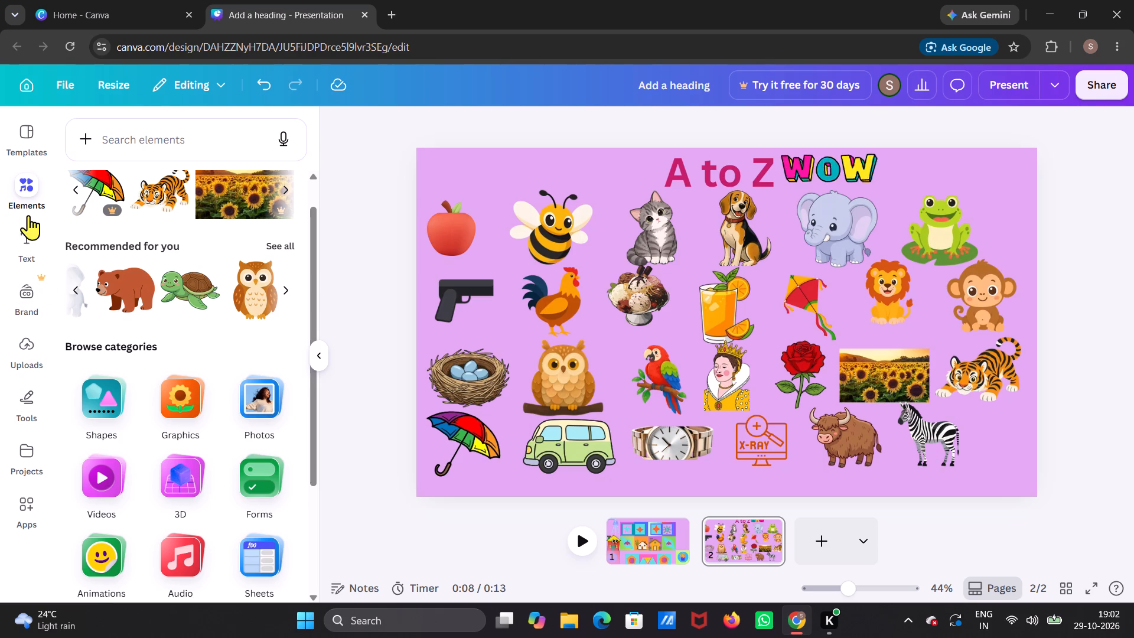
click(26, 230)
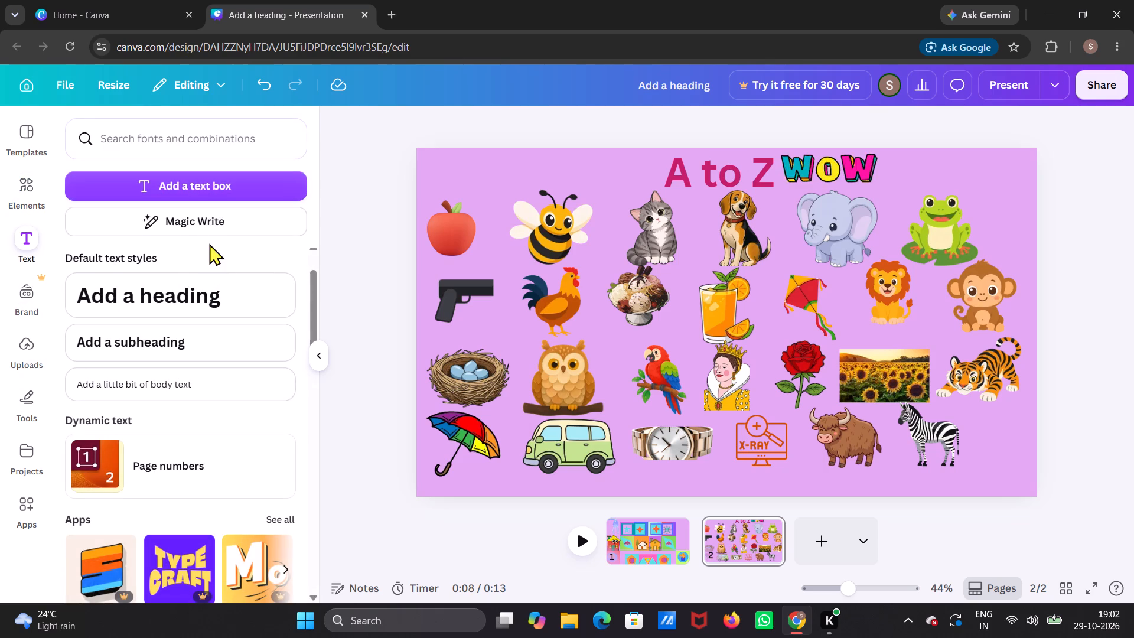
click(369, 126)
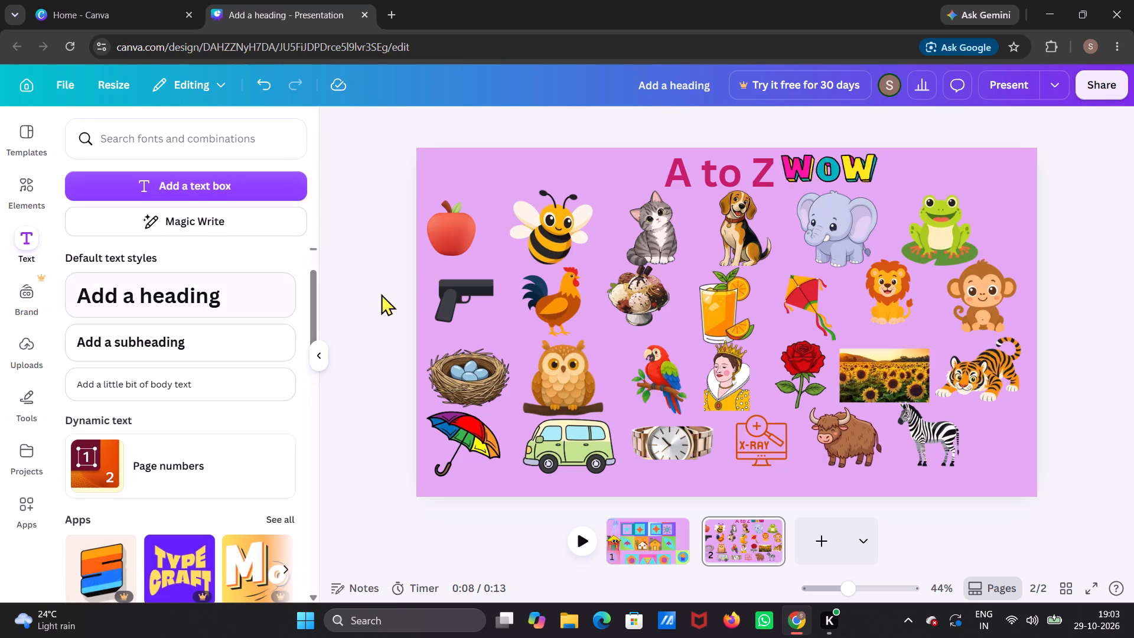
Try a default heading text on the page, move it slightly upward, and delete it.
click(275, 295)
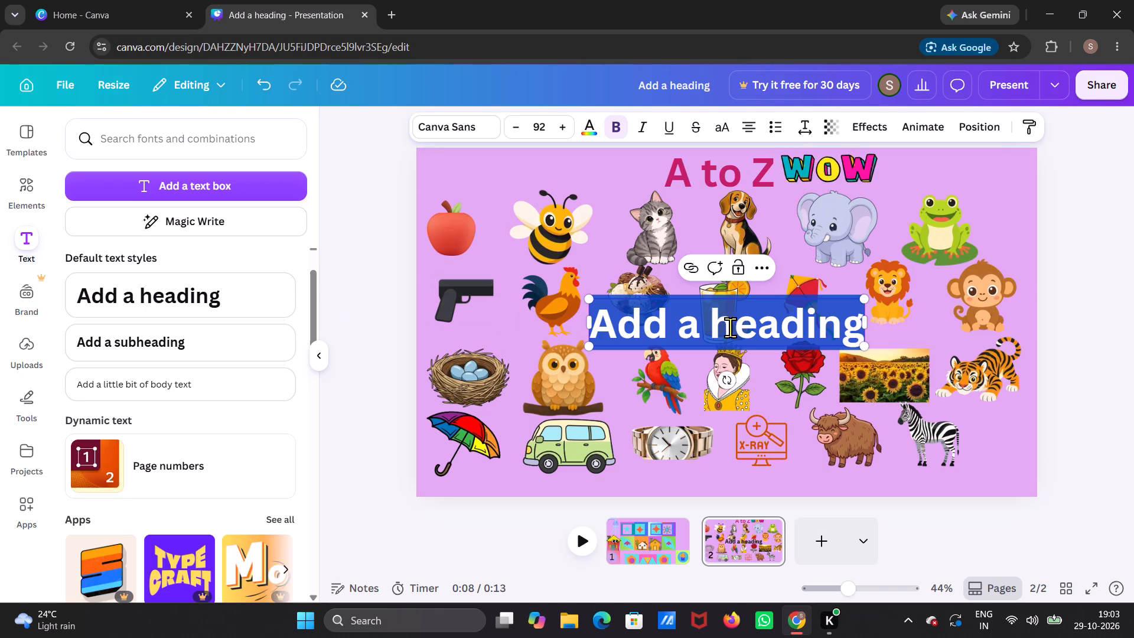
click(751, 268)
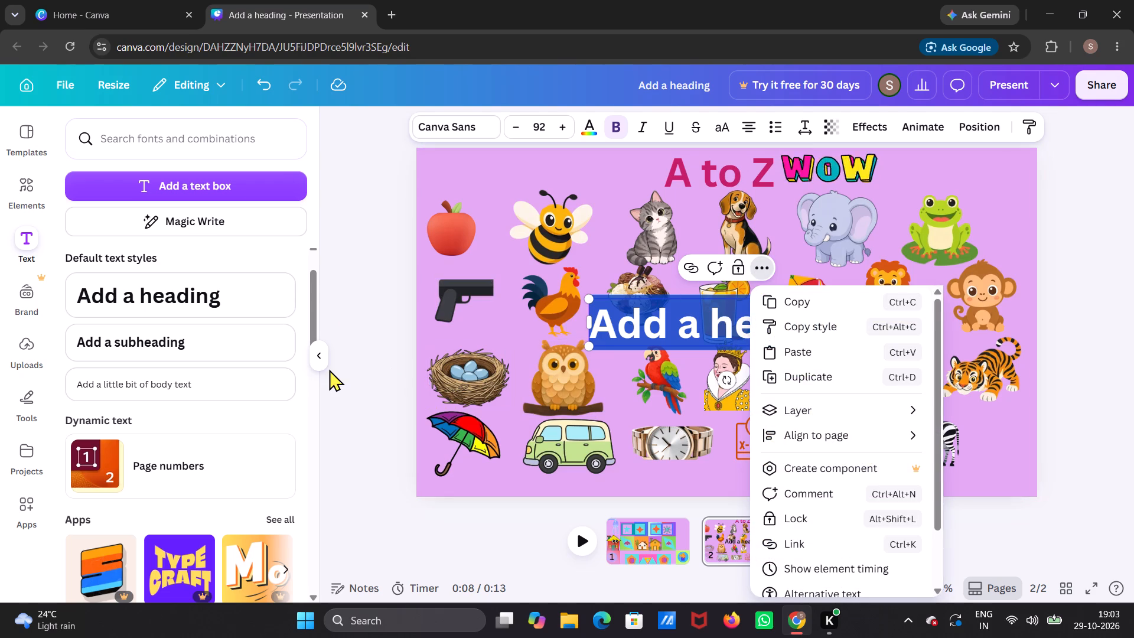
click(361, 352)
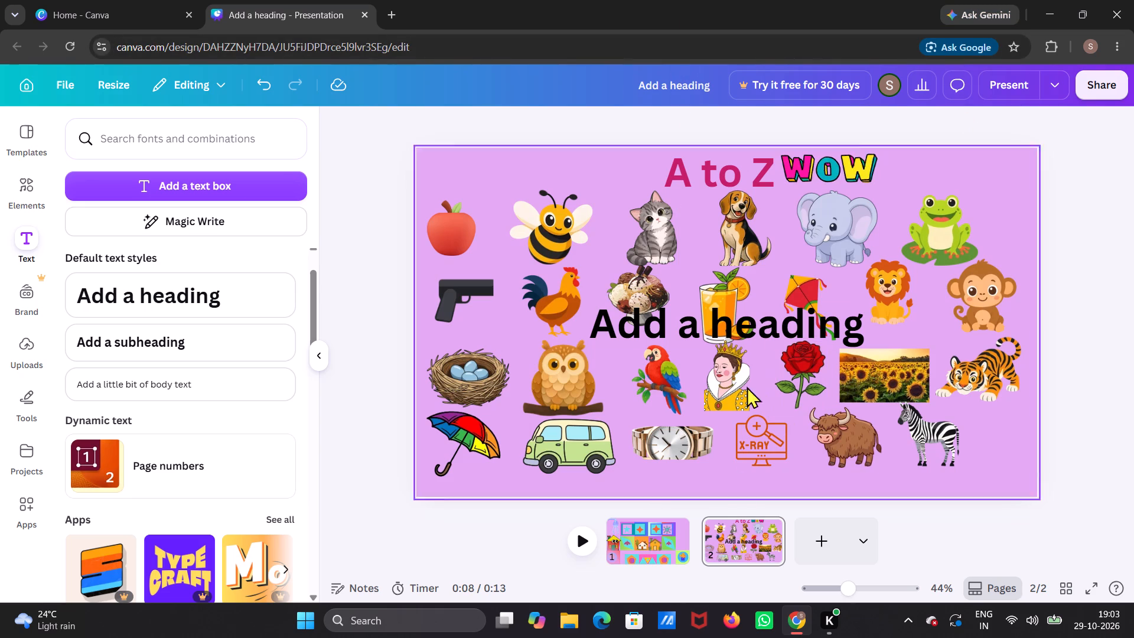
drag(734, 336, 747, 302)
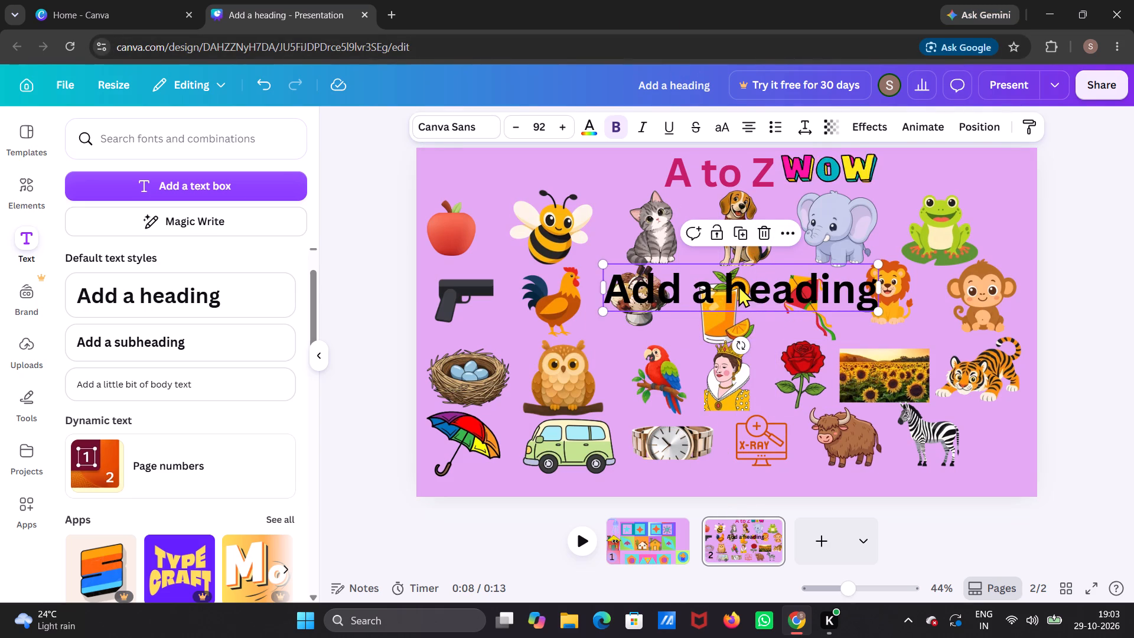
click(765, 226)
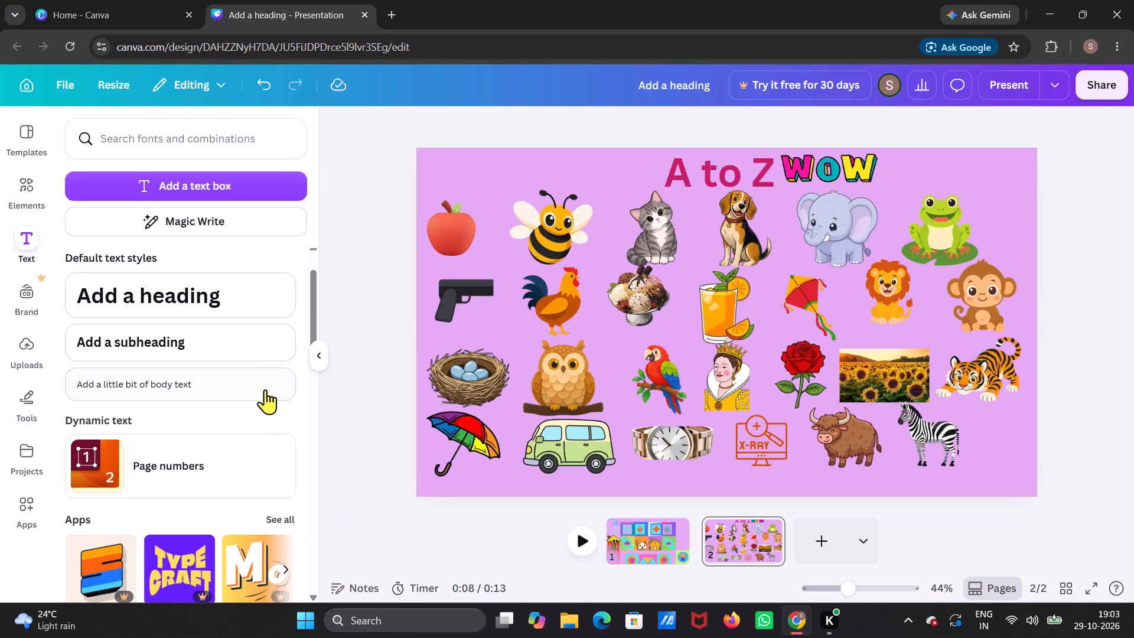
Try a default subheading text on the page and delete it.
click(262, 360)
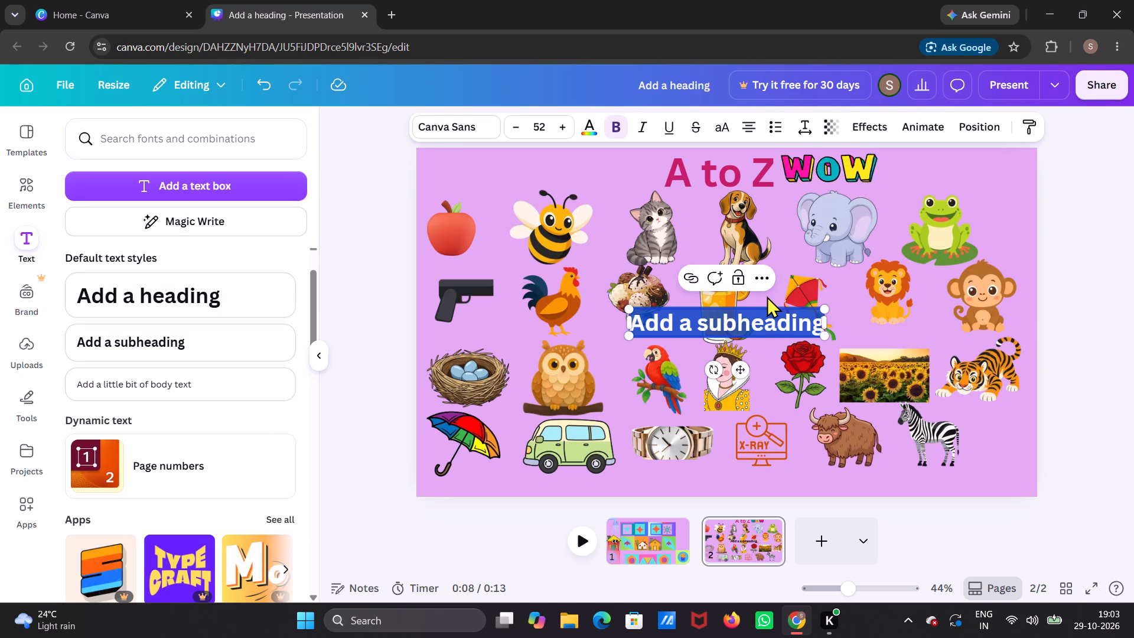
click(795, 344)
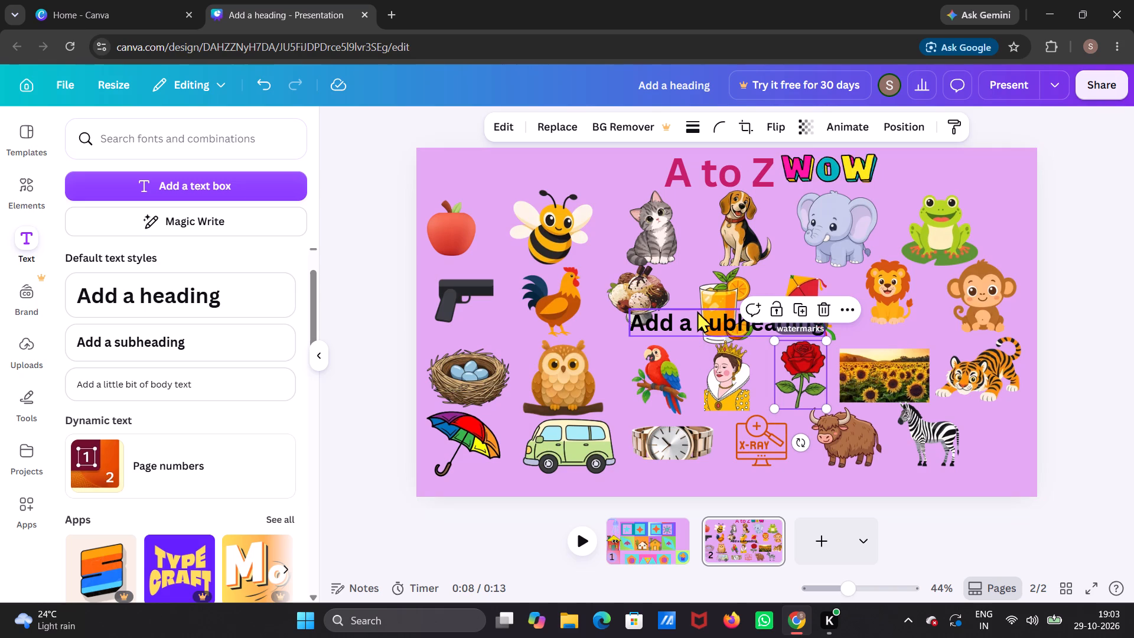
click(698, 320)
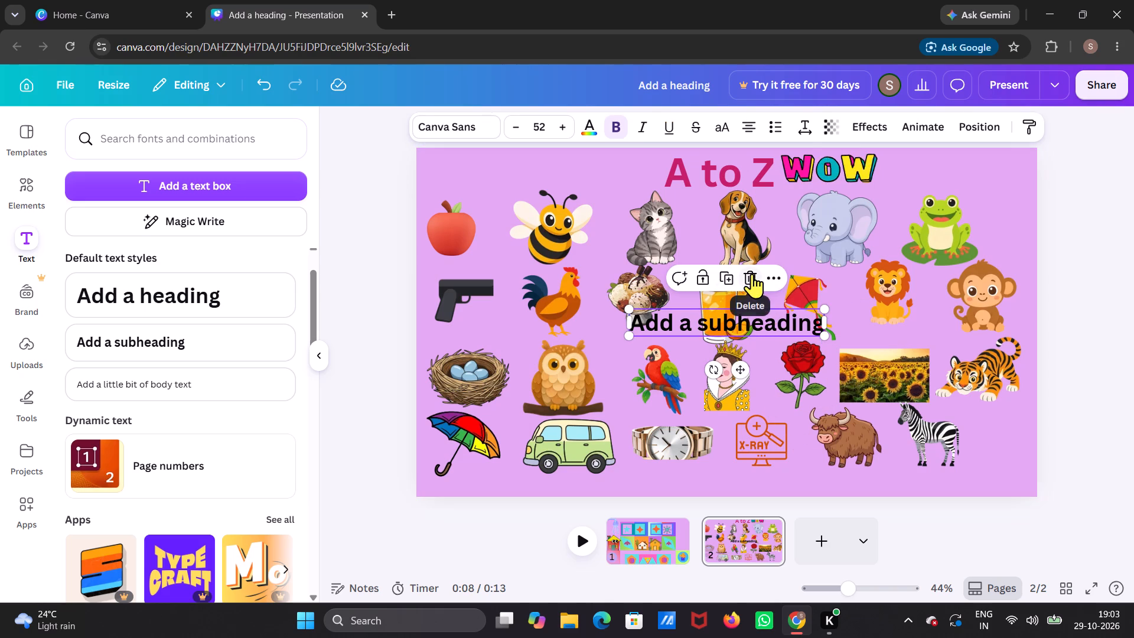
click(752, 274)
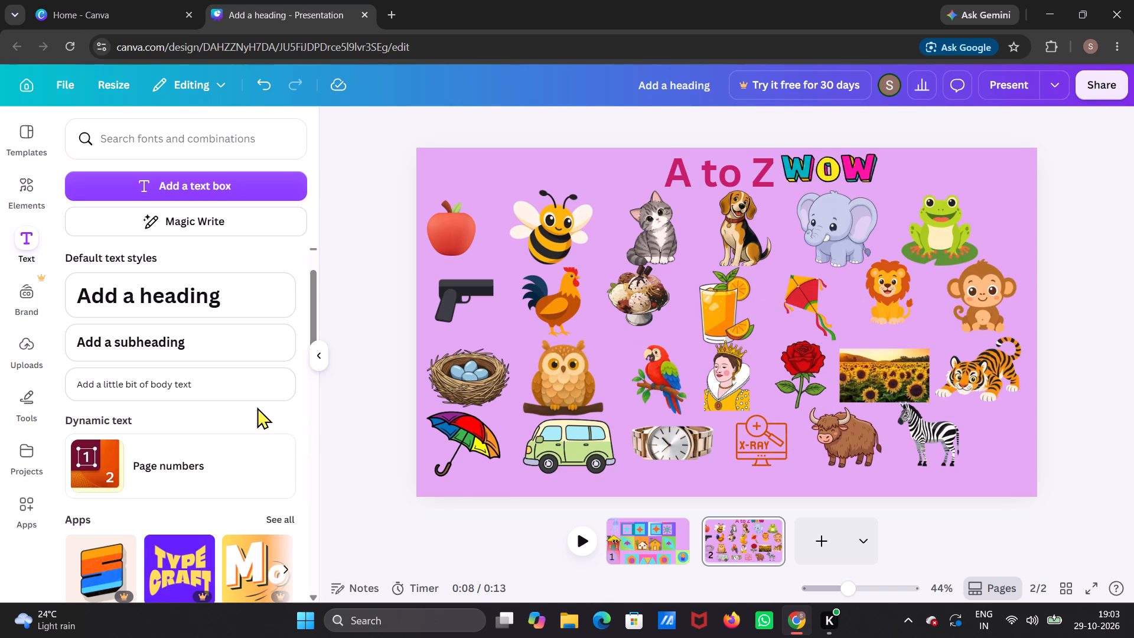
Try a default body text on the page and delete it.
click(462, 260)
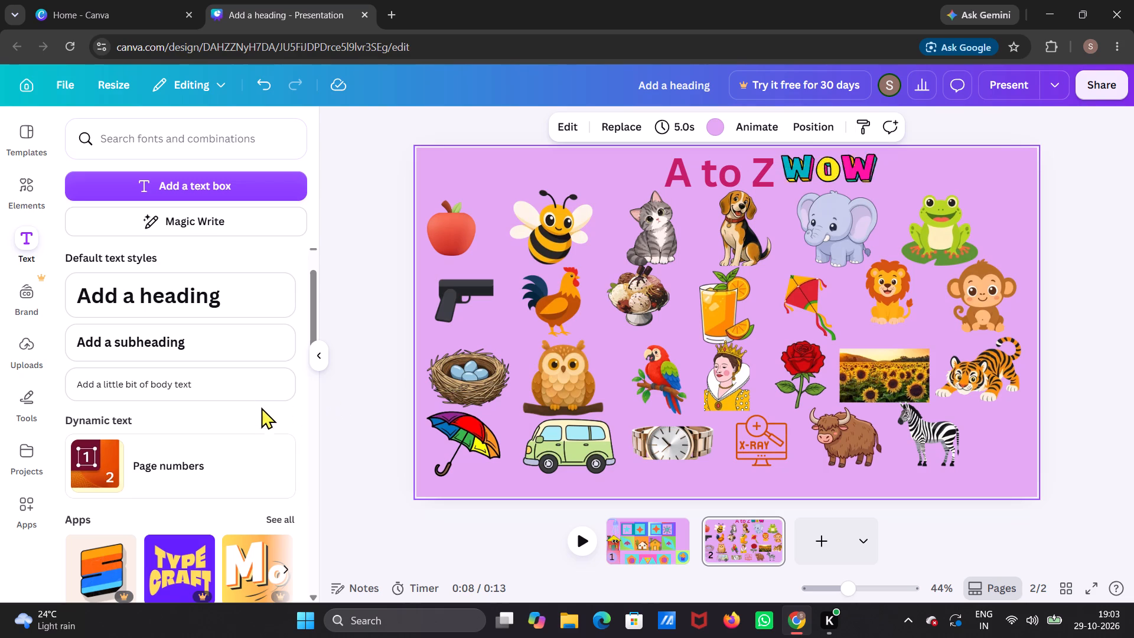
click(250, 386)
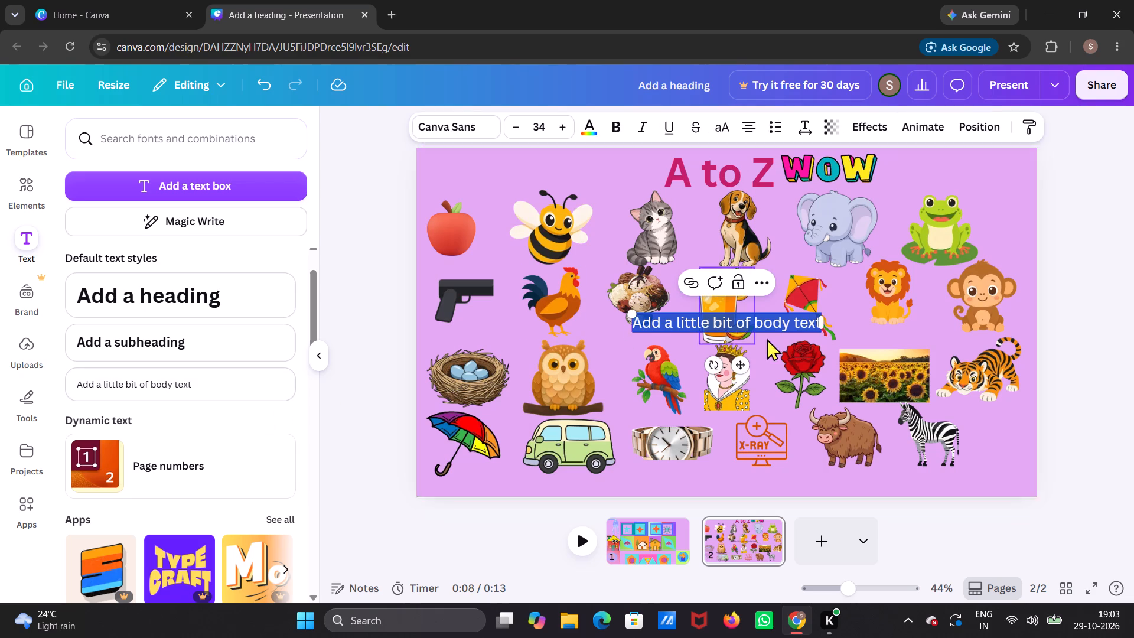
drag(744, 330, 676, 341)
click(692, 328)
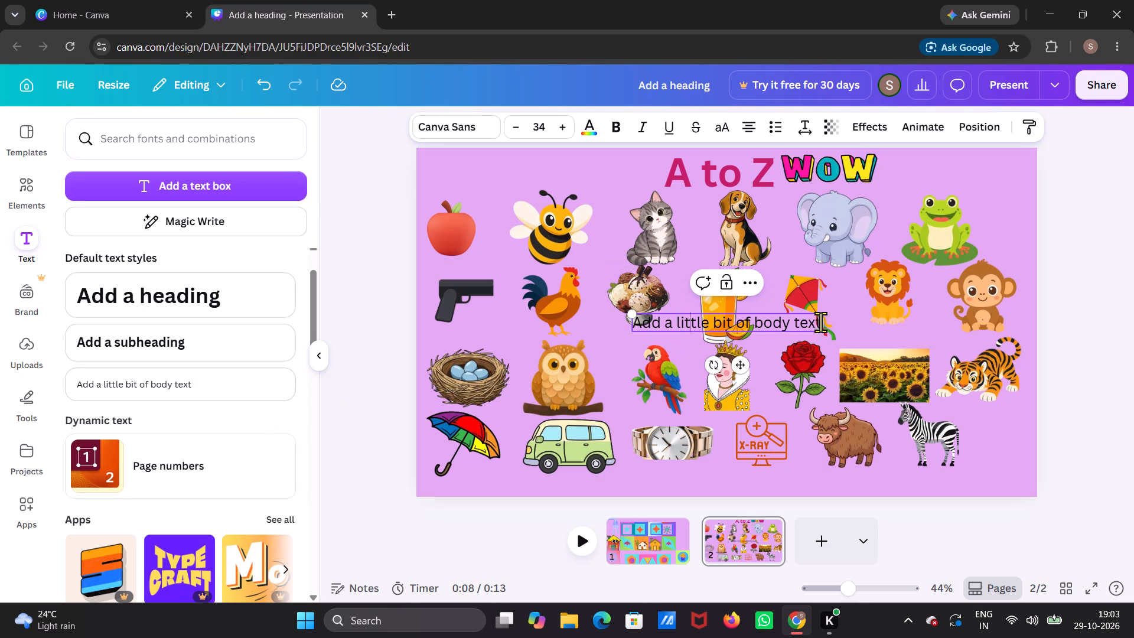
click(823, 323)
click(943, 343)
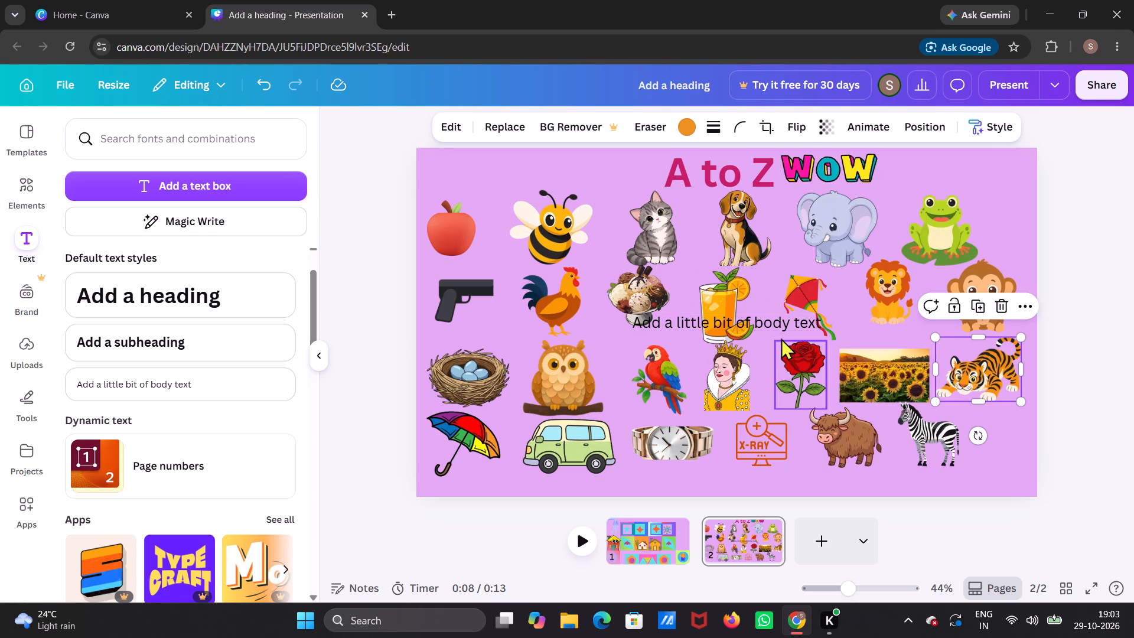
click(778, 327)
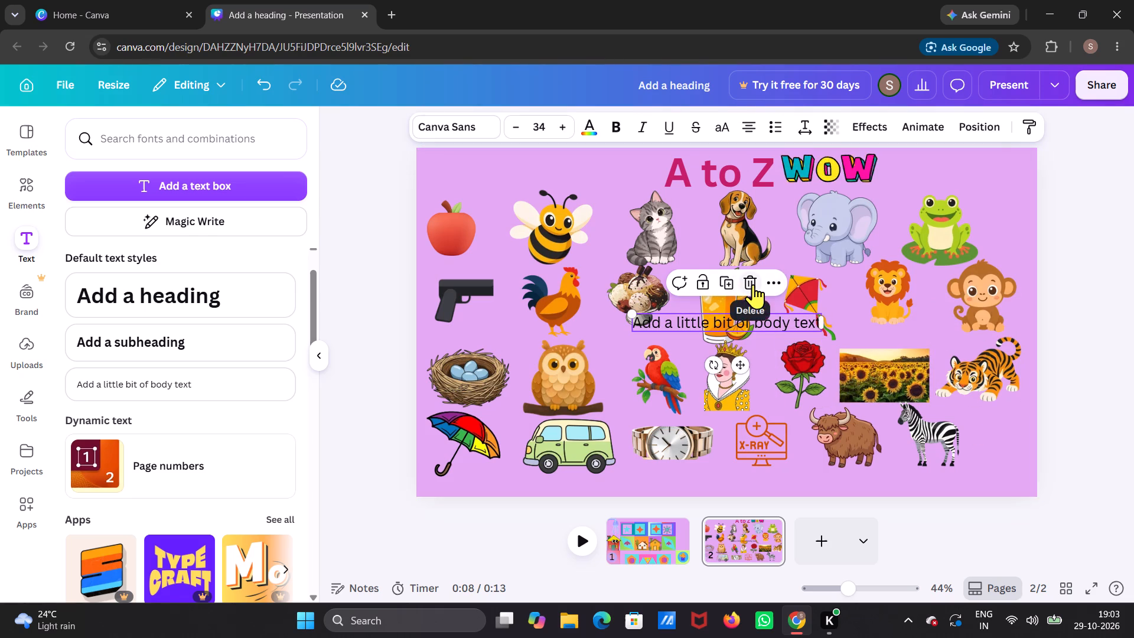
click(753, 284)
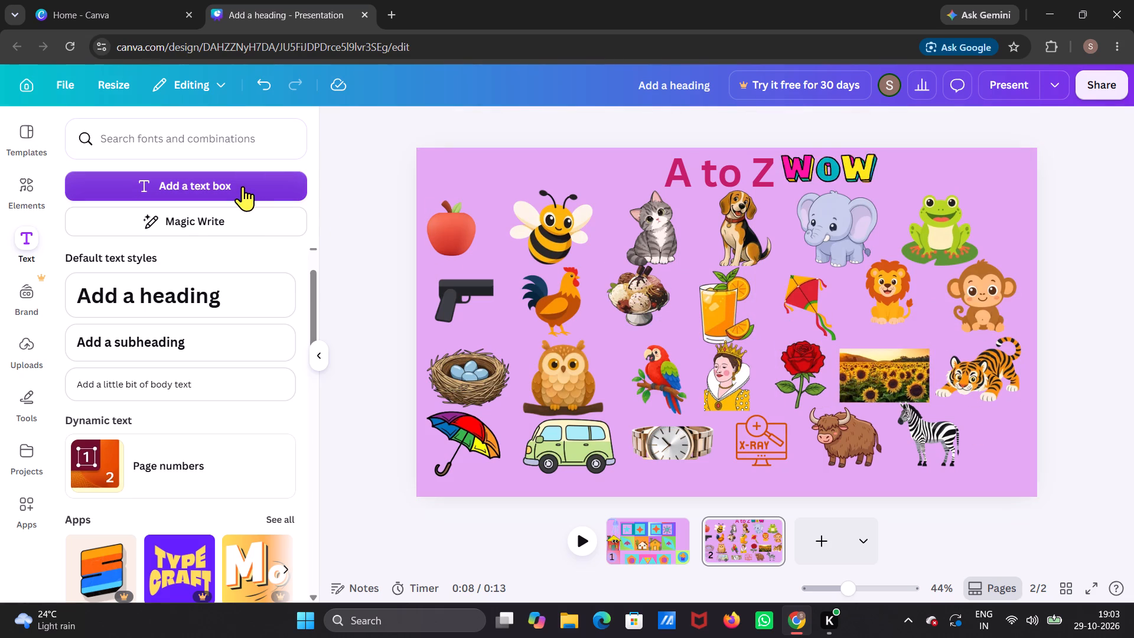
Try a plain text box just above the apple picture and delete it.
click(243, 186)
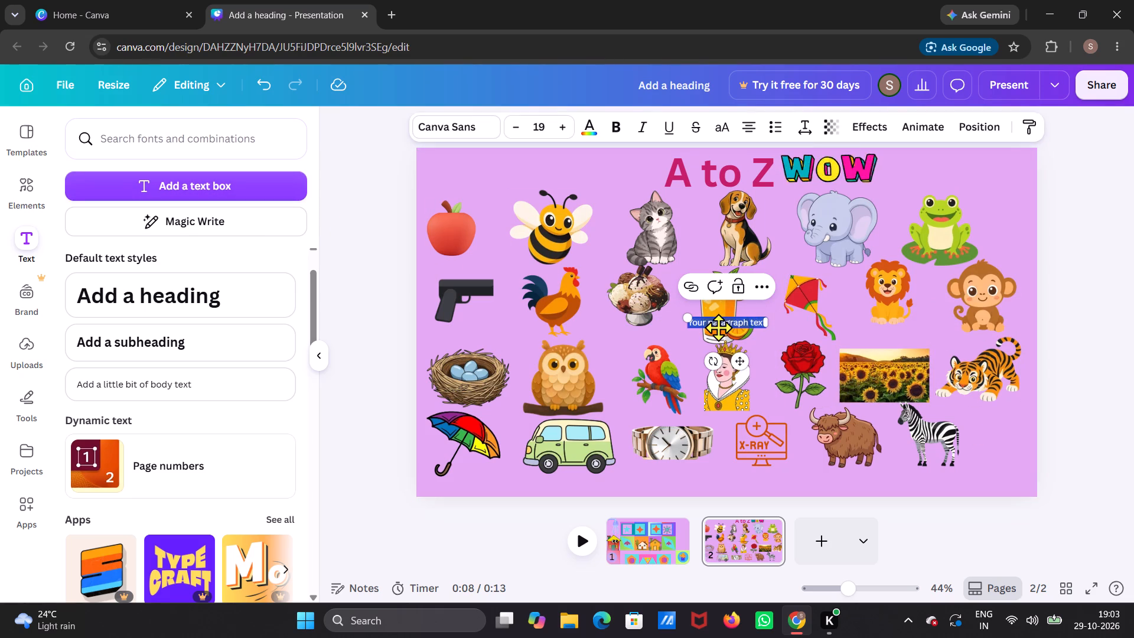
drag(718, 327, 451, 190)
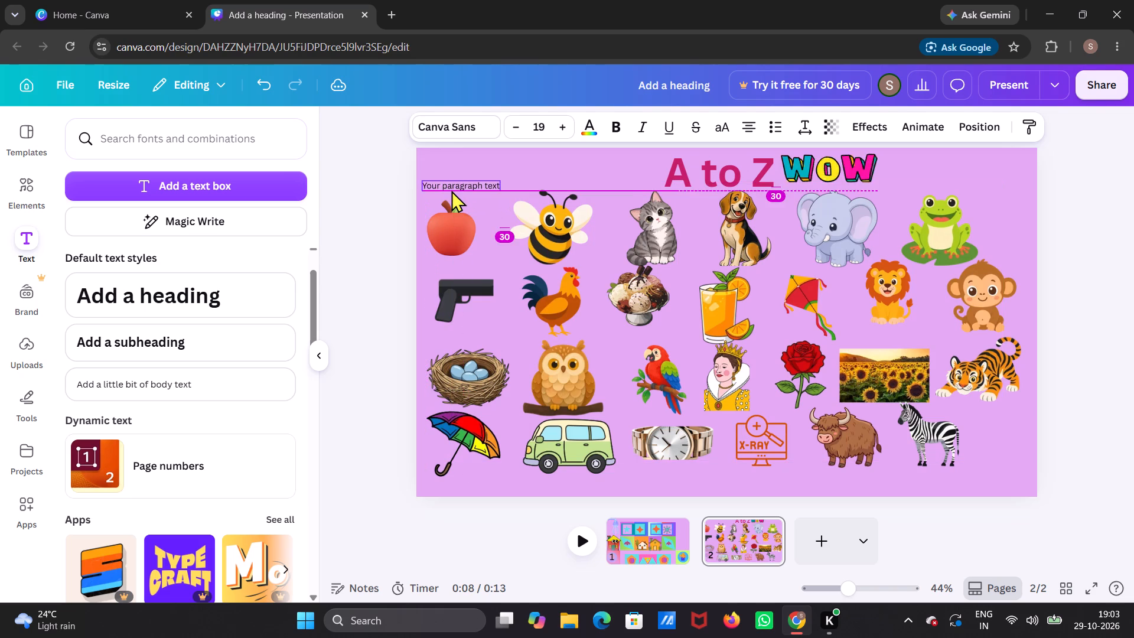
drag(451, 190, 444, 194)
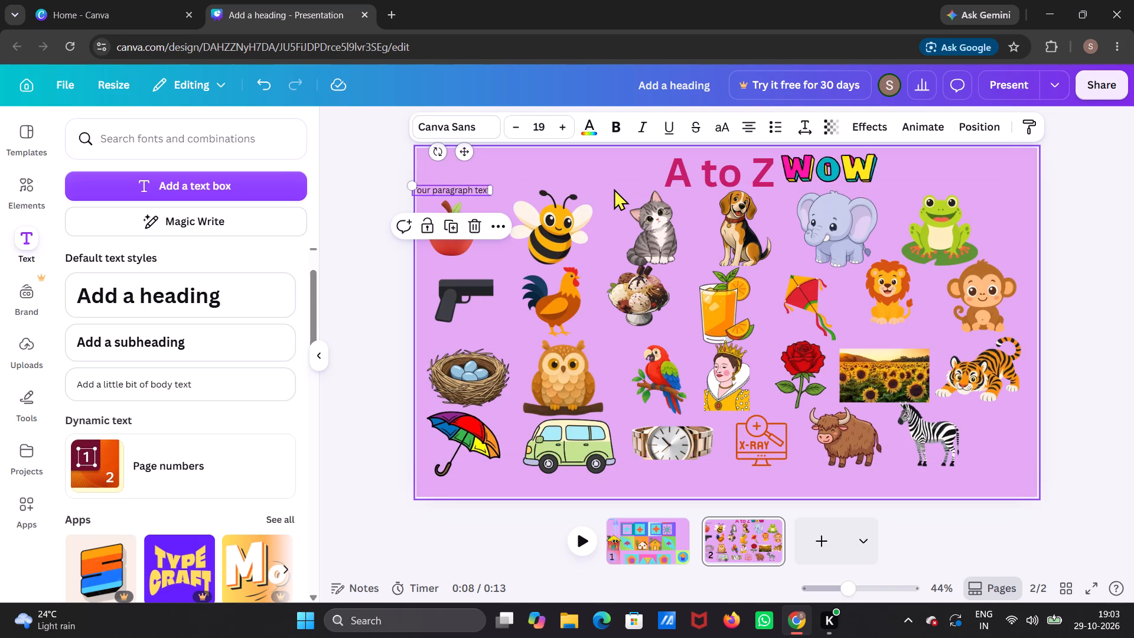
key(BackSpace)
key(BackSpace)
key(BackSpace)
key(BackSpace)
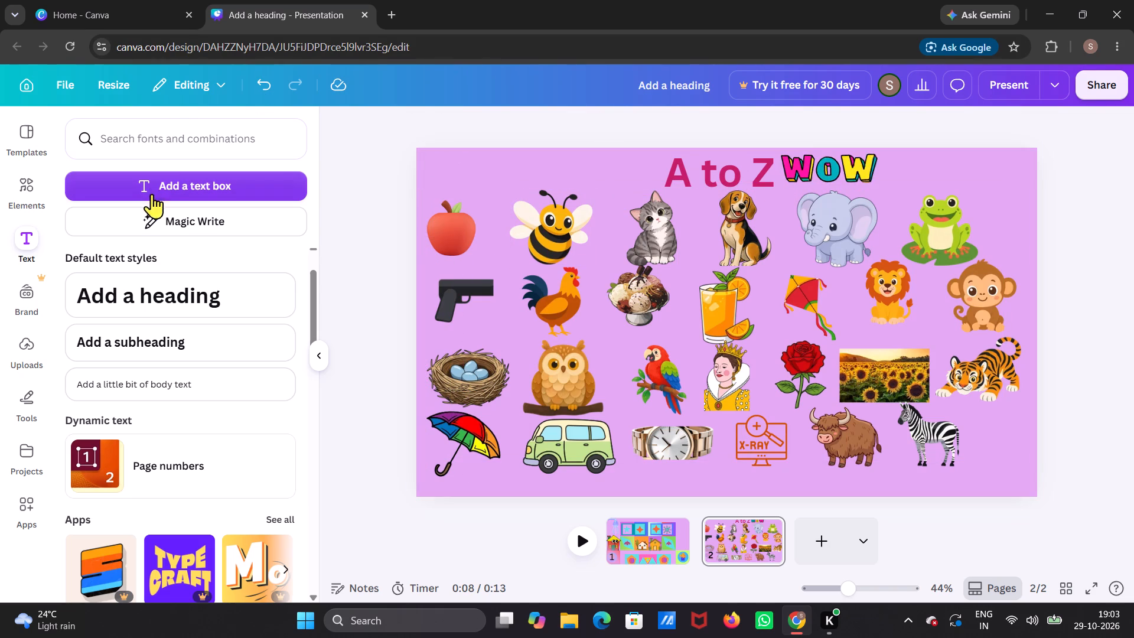
Add a plain text box to the page and replace its placeholder wording with APPLE.
click(174, 181)
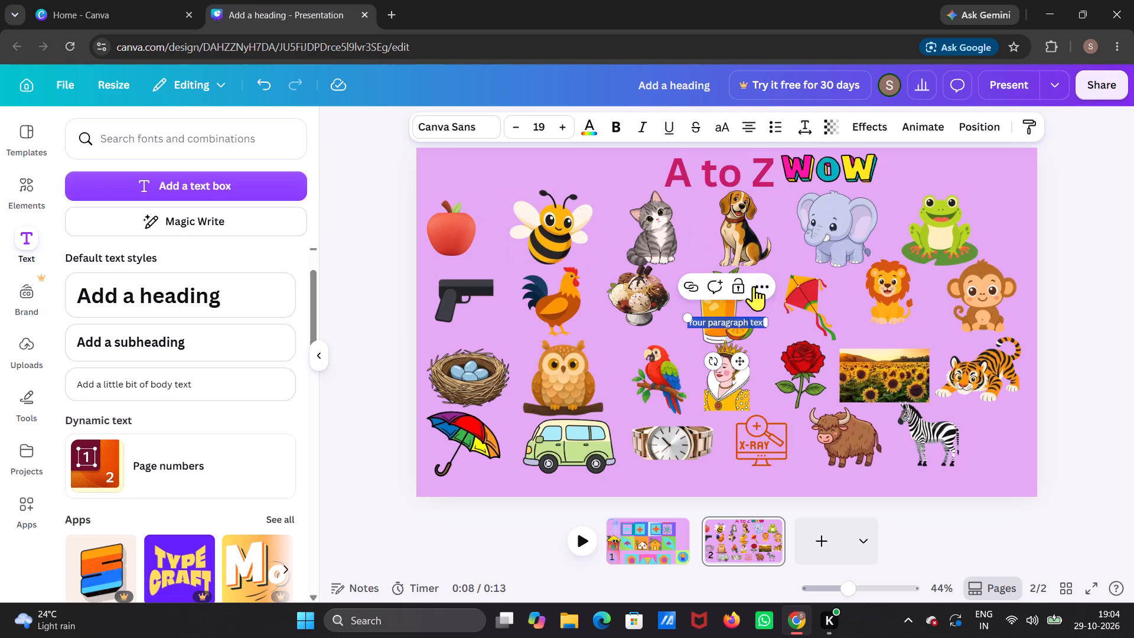
drag(724, 325, 549, 275)
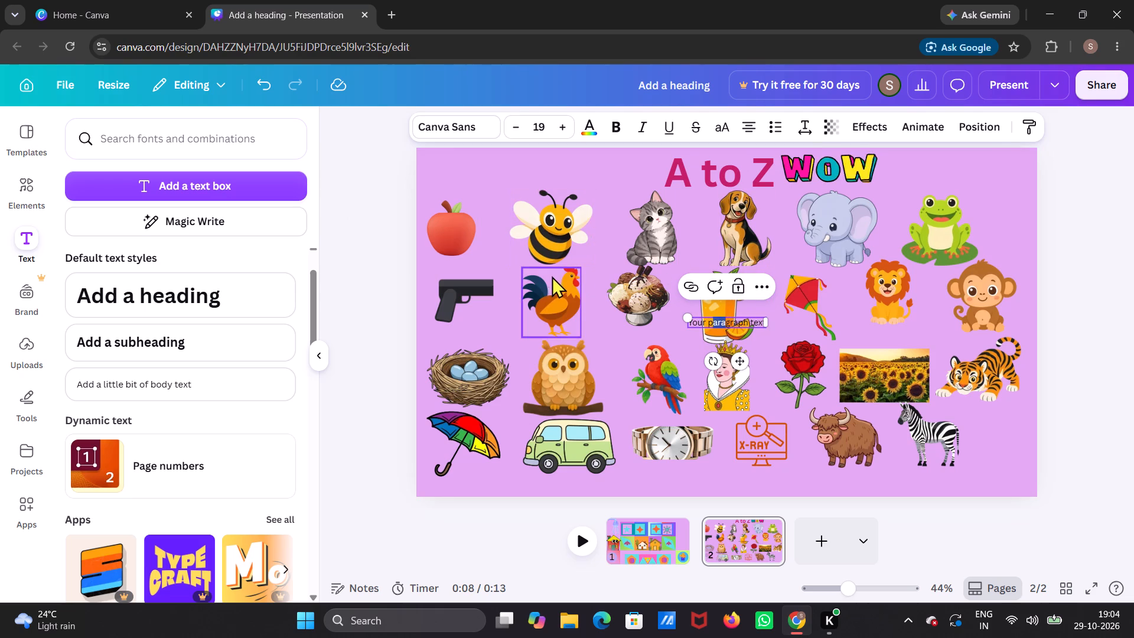
click(761, 322)
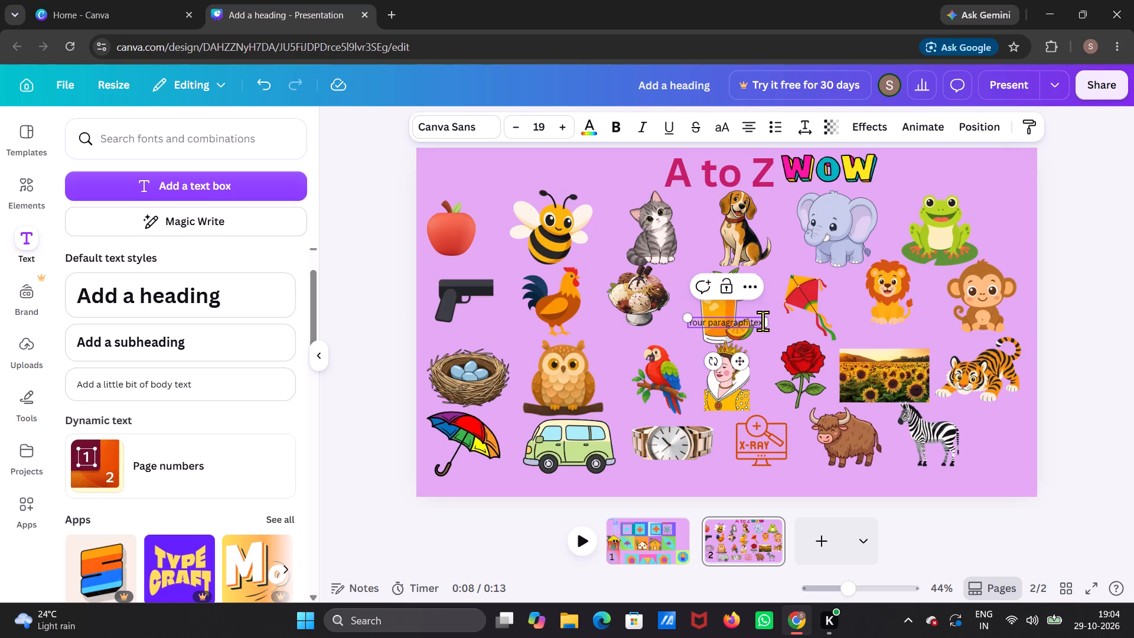
click(764, 327)
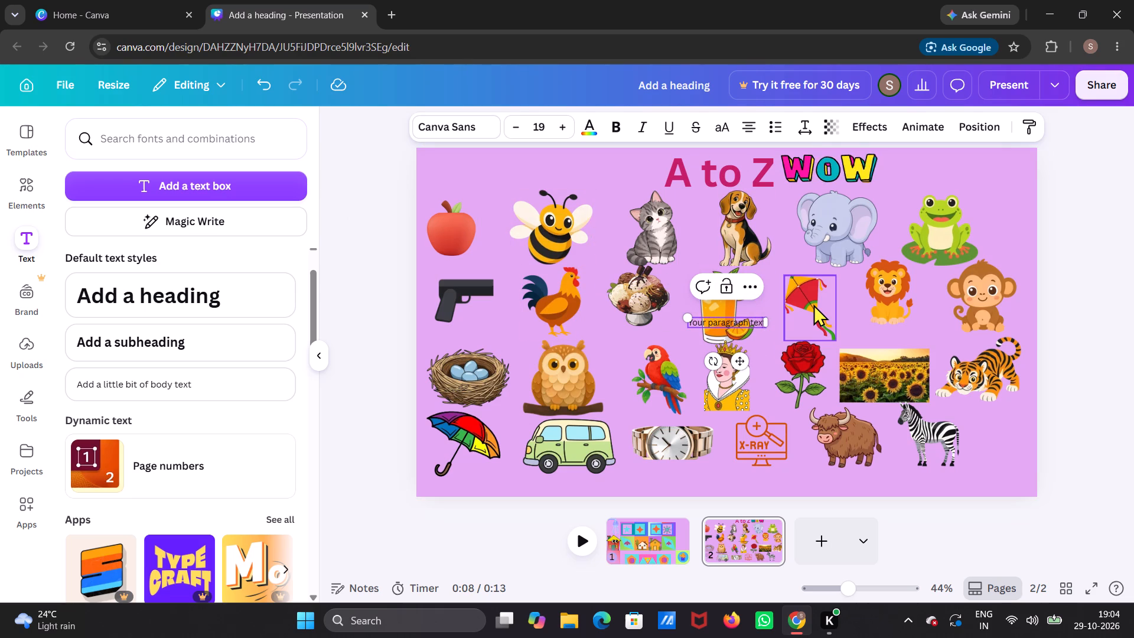
key(BackSpace)
key(BackSpace)
key(BackSpace)
key(BackSpace)
key(BackSpace)
key(BackSpace)
key(BackSpace)
key(BackSpace)
key(BackSpace)
key(BackSpace)
key(BackSpace)
key(BackSpace)
key(BackSpace)
key(BackSpace)
key(BackSpace)
key(BackSpace)
key(BackSpace)
key(BackSpace)
key(BackSpace)
key(BackSpace)
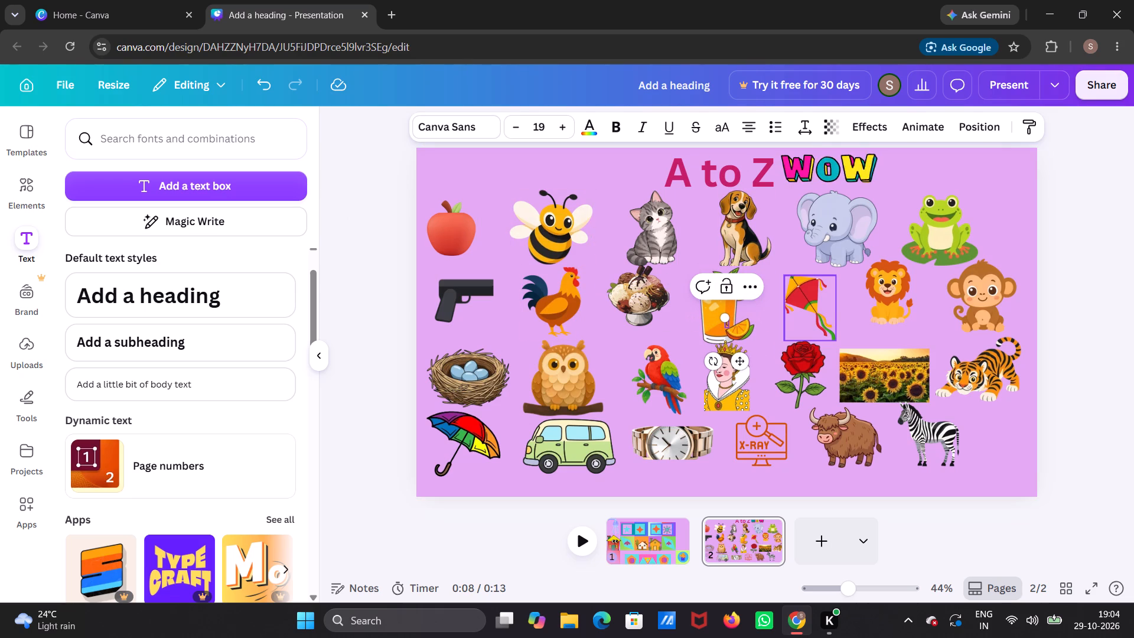
key(BackSpace)
key(a)
text(PP)
text(LE)
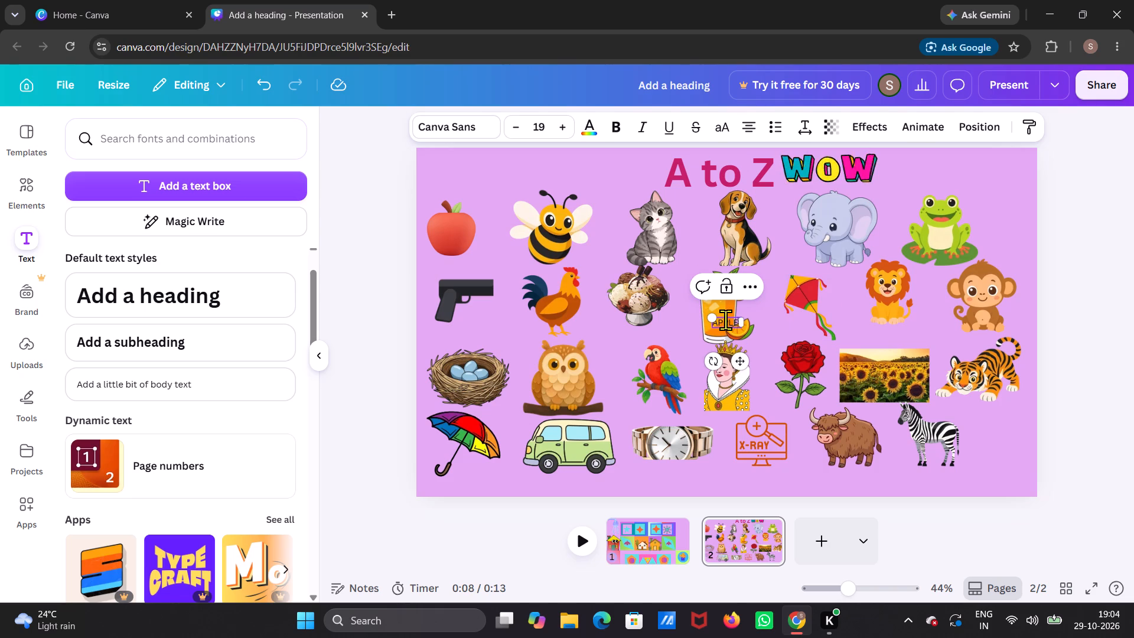
Move the APPLE label onto the middle of the apple picture in the first row.
drag(726, 328, 469, 213)
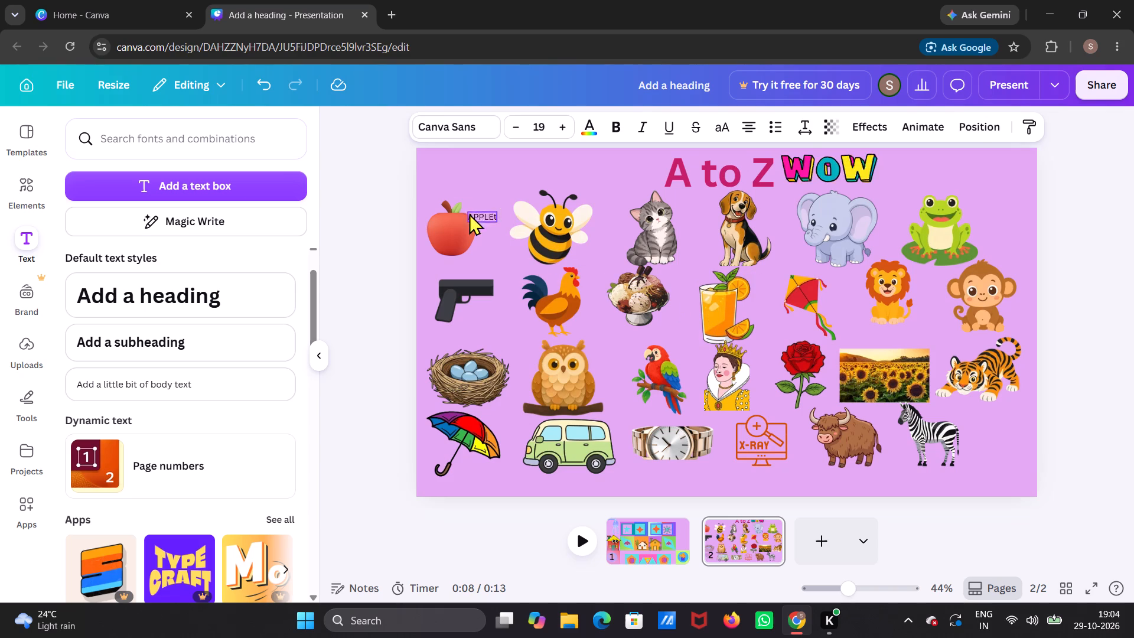
drag(469, 213, 451, 234)
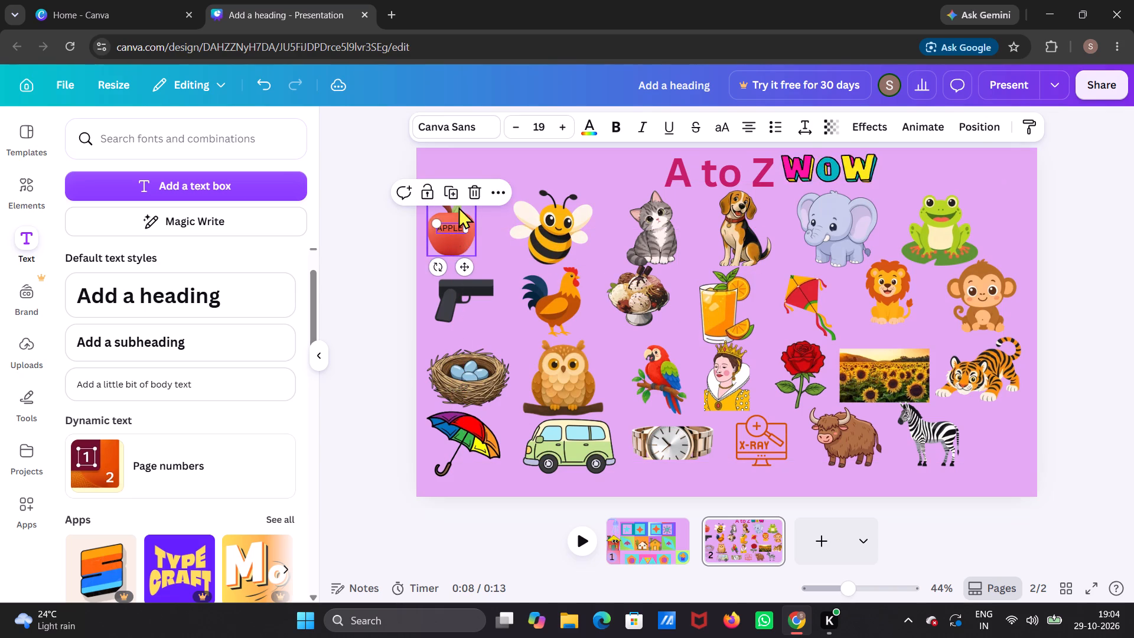
click(520, 183)
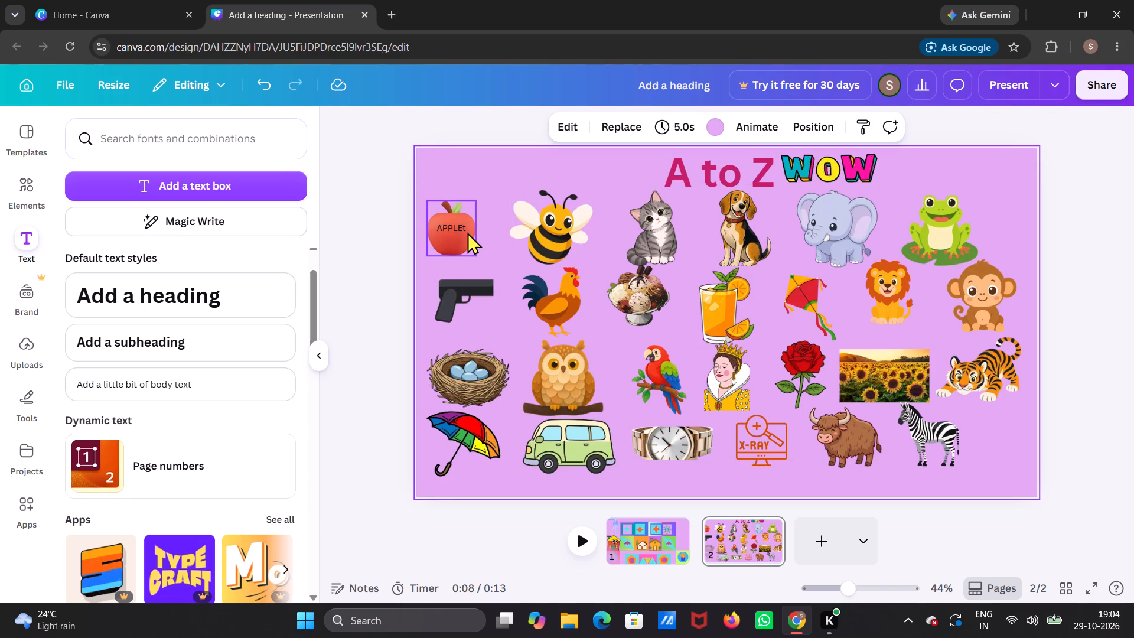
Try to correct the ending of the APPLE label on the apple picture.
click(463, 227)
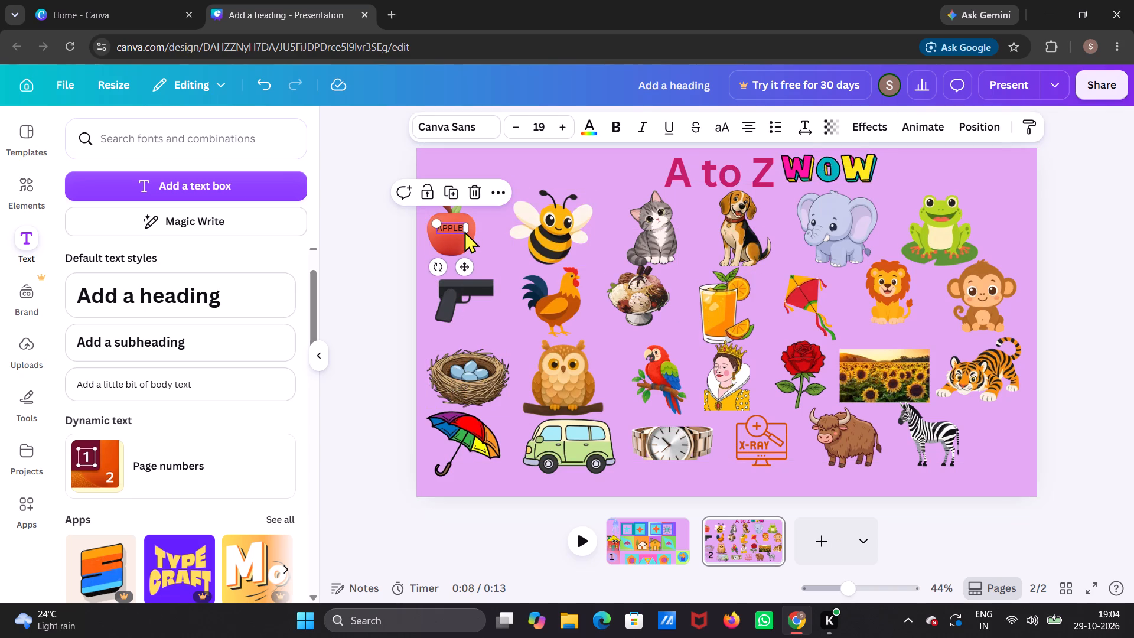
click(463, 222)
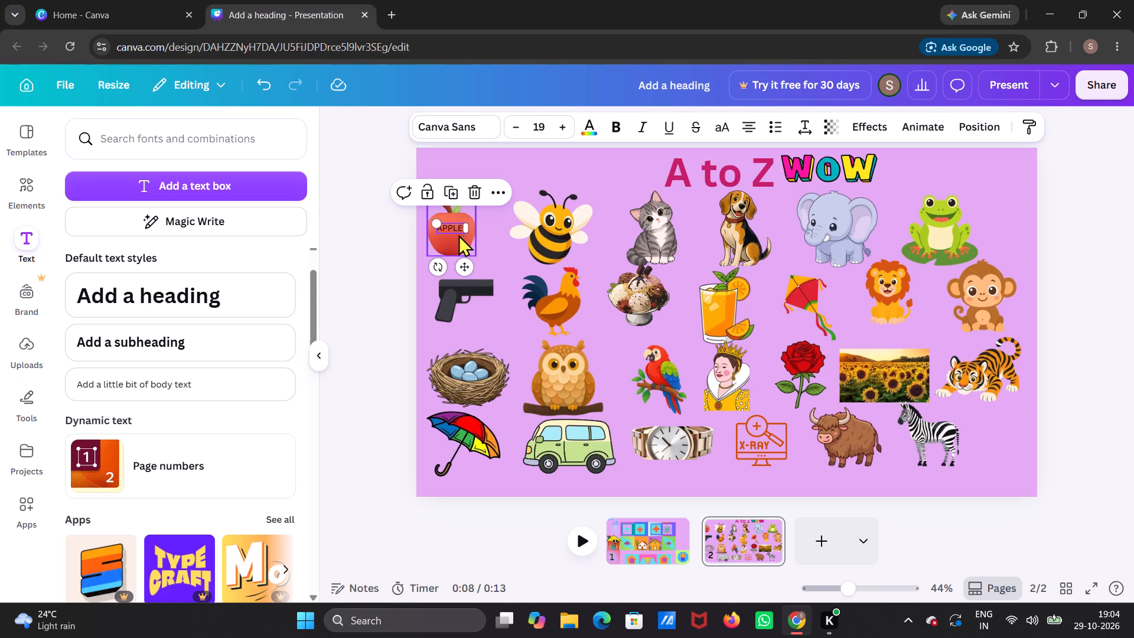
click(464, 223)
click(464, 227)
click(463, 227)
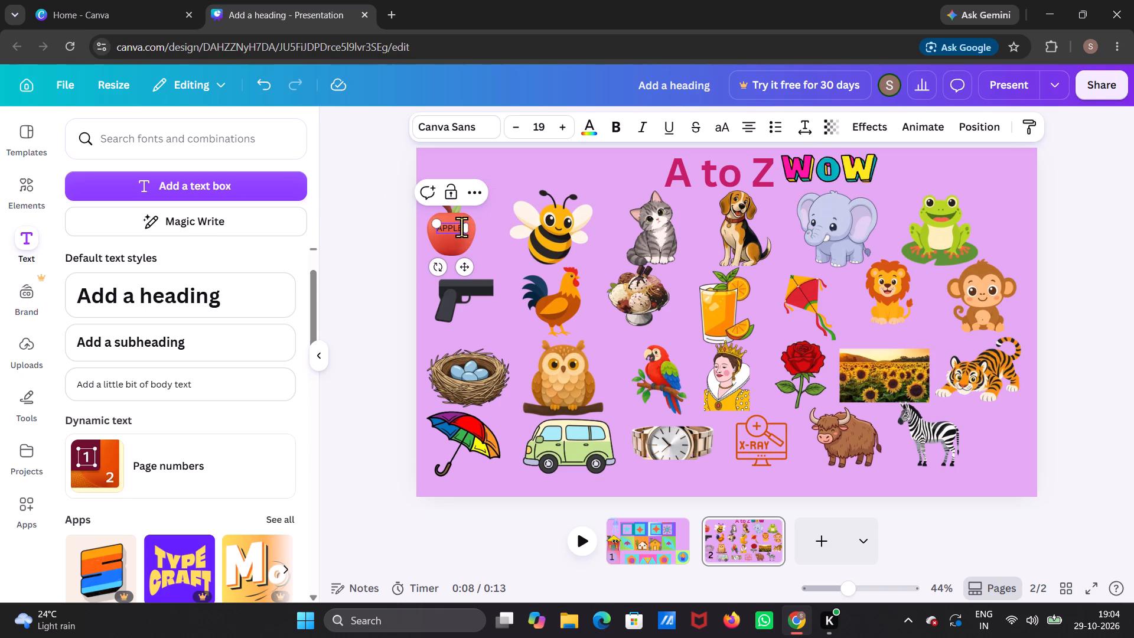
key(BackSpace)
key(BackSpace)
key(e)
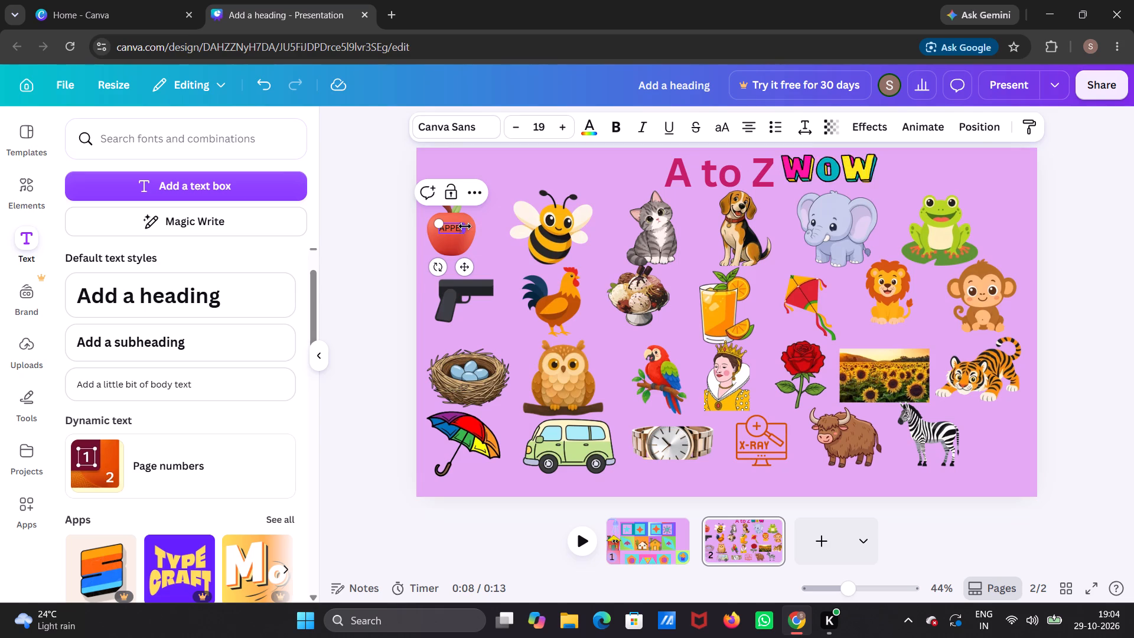
Erase the remaining letters of the apple picture's label and delete its text box.
key(BackSpace)
key(BackSpace)
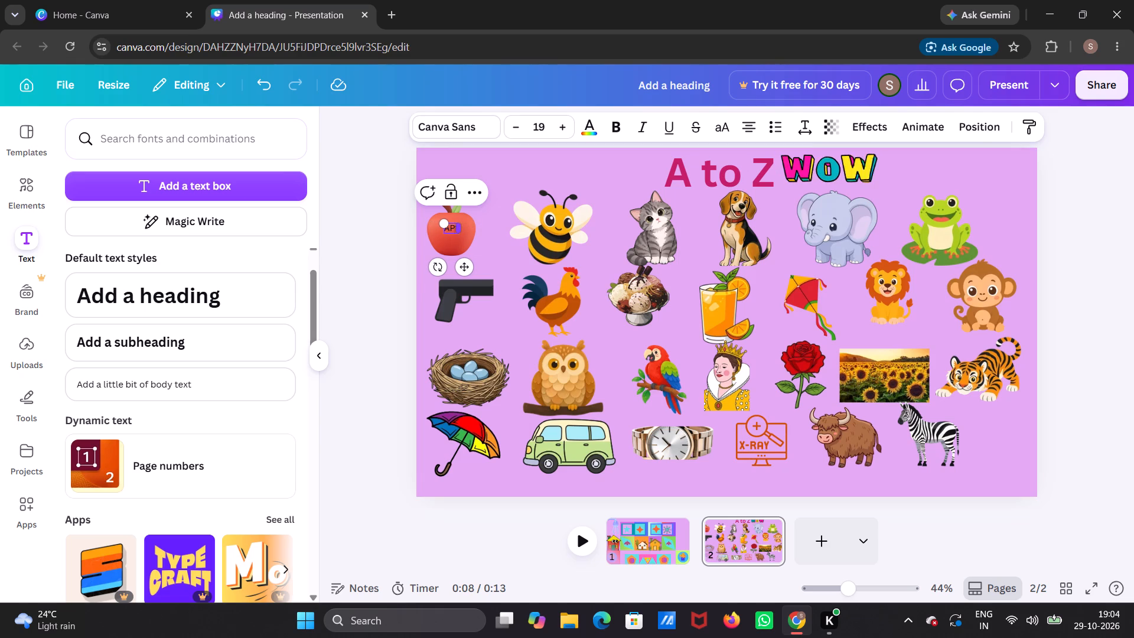
key(BackSpace)
key(BackSpace)
key(BackSpace)
key(BackSpace)
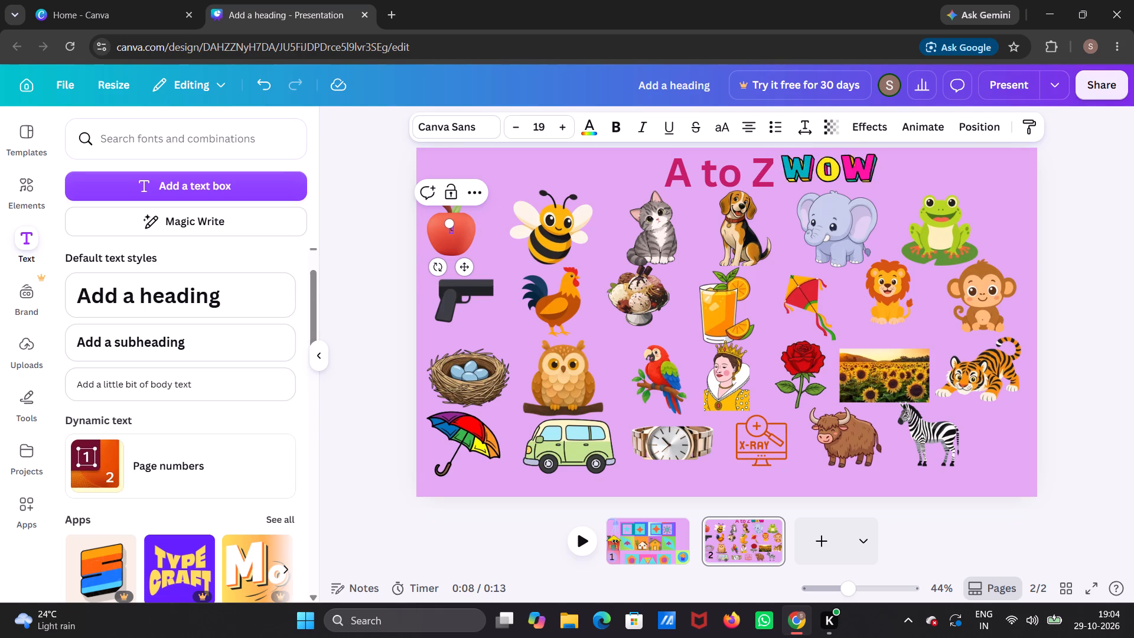
key(BackSpace)
key(BackSpace)
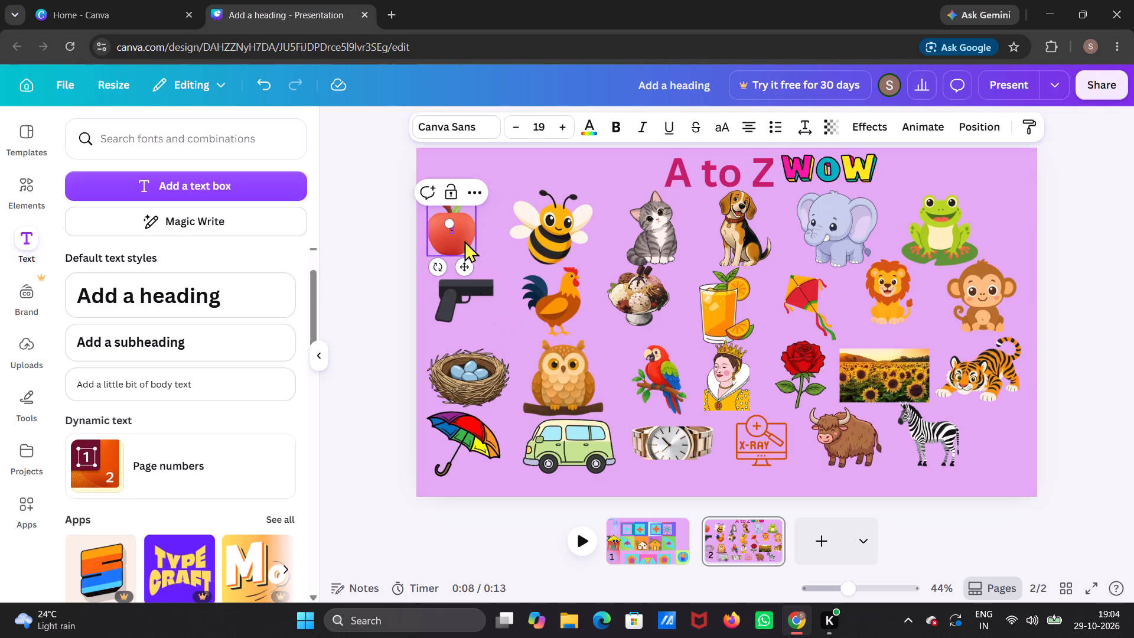
click(455, 230)
triple_click(448, 232)
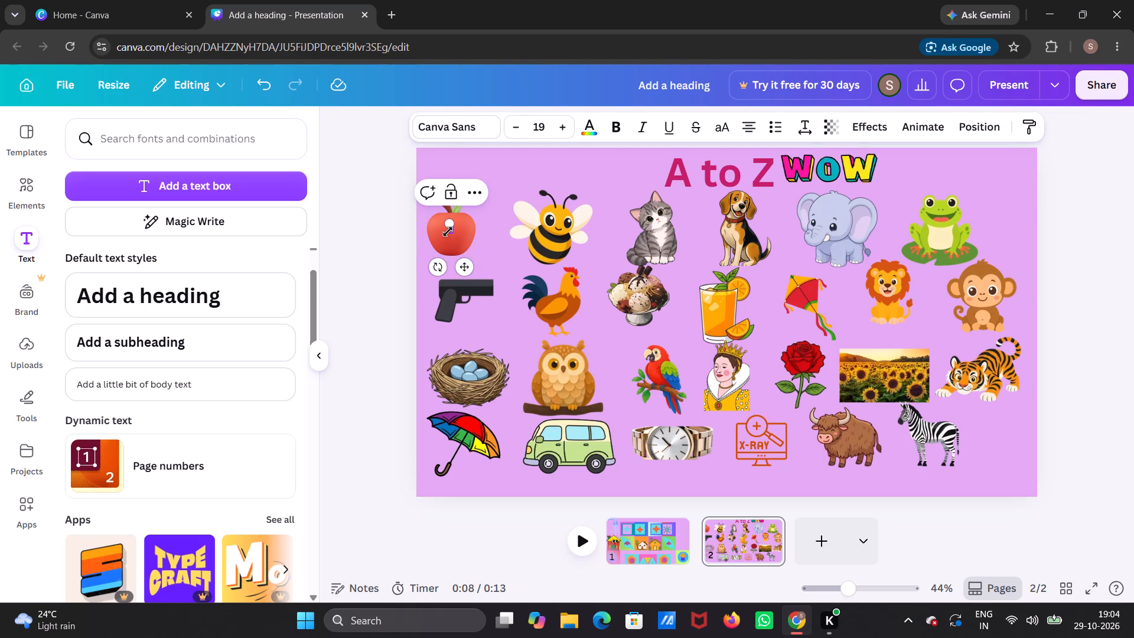
click(457, 232)
click(457, 232)
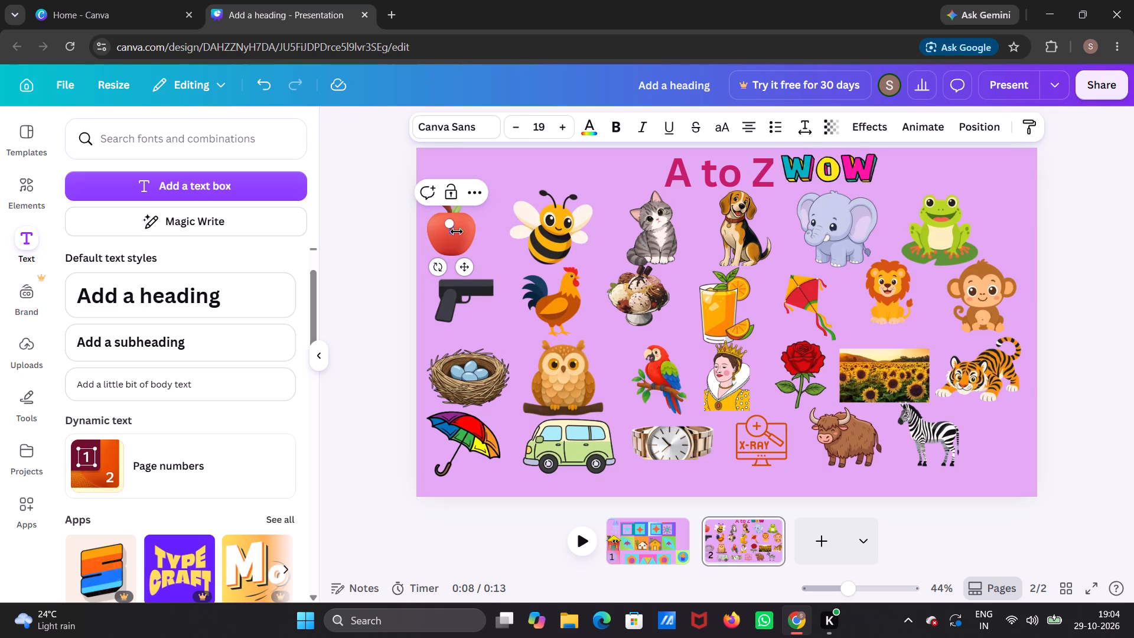
key(BackSpace)
key(BackSpace)
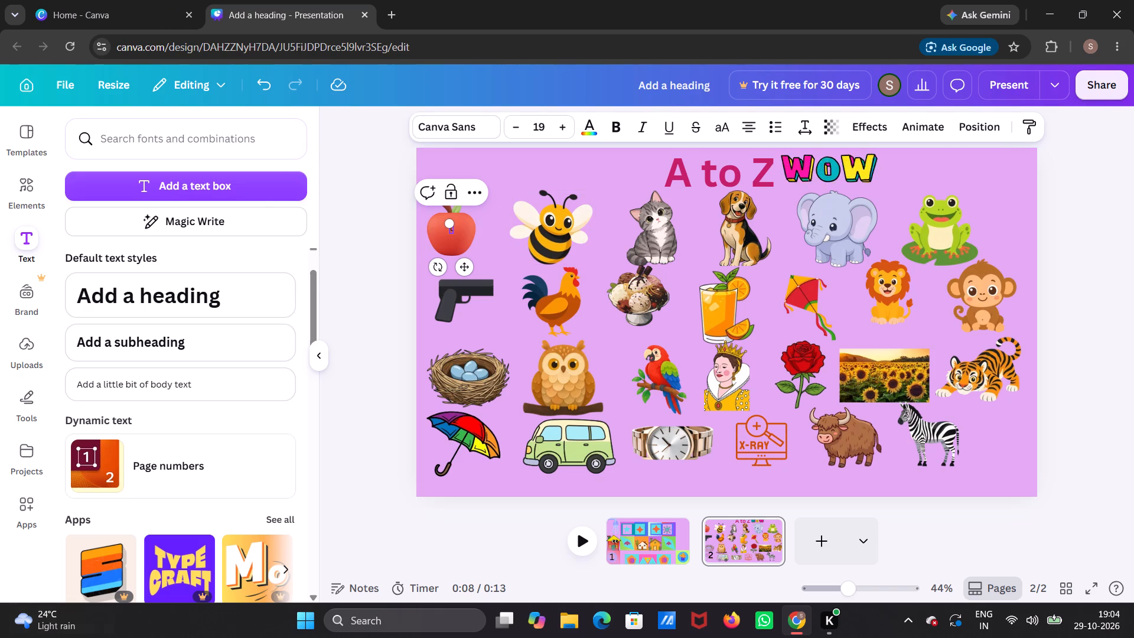
click(451, 231)
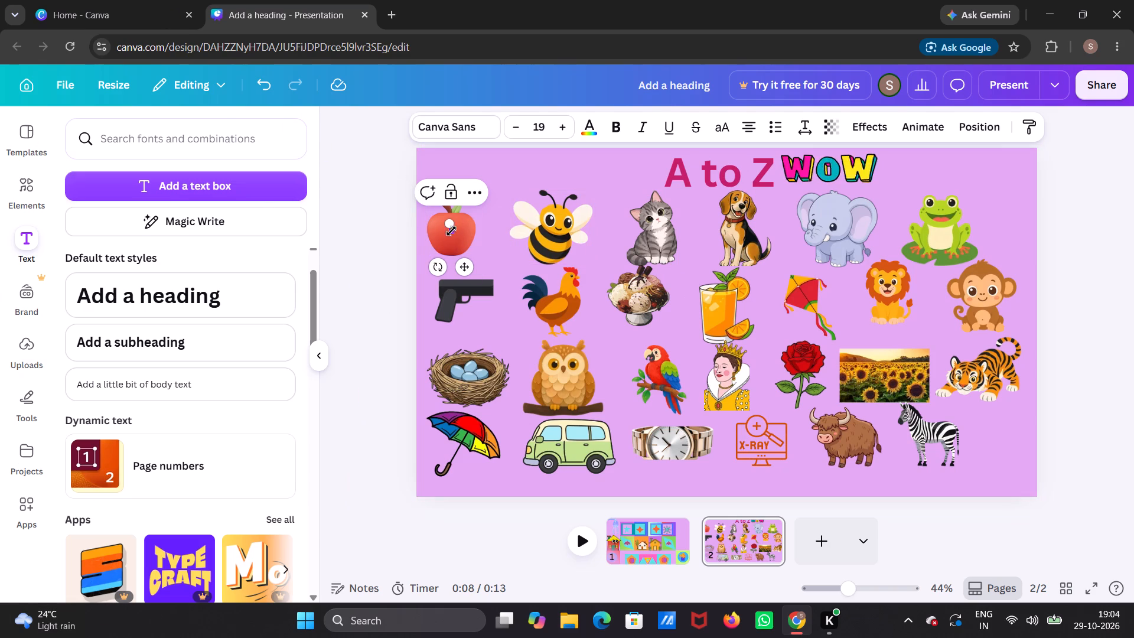
click(445, 232)
double_click(448, 230)
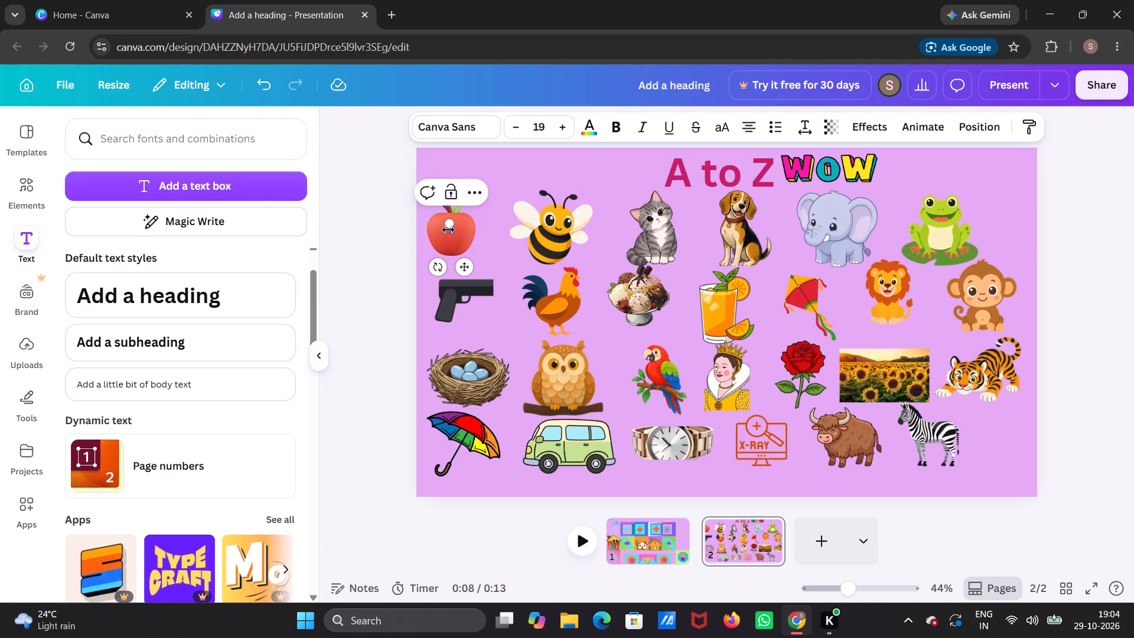
click(446, 223)
click(457, 222)
click(456, 225)
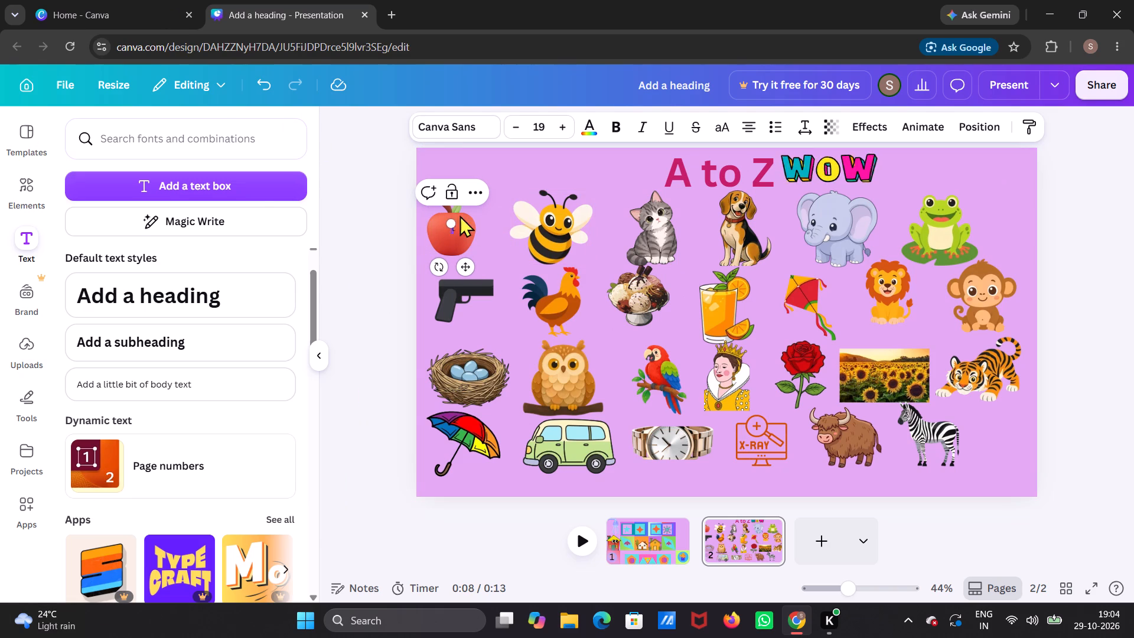
drag(504, 173, 495, 175)
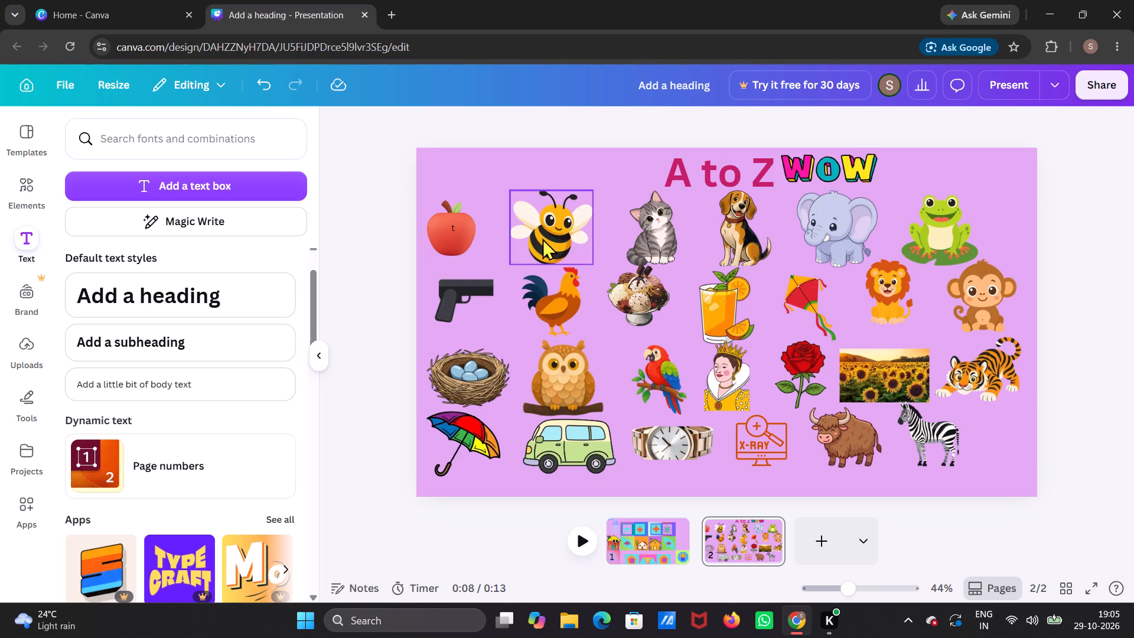
click(454, 227)
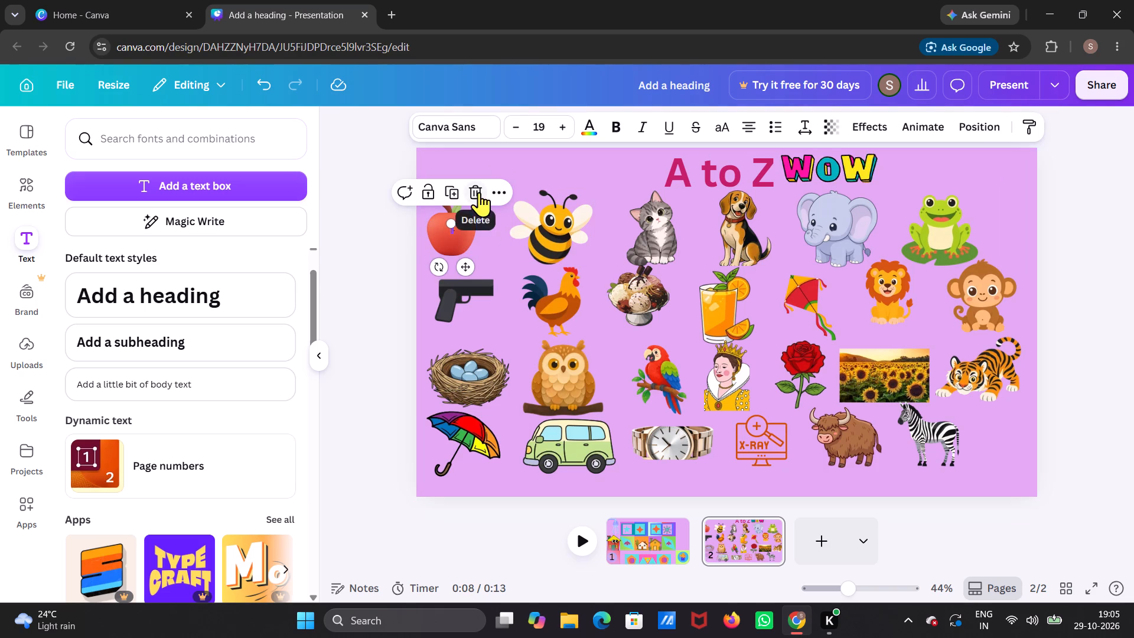
click(479, 192)
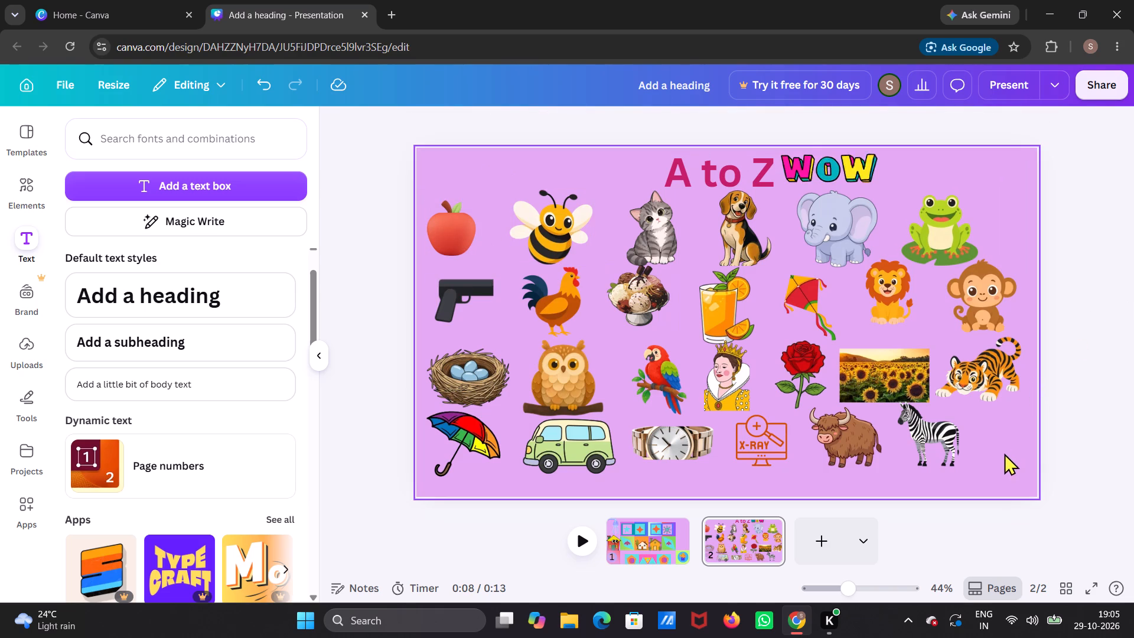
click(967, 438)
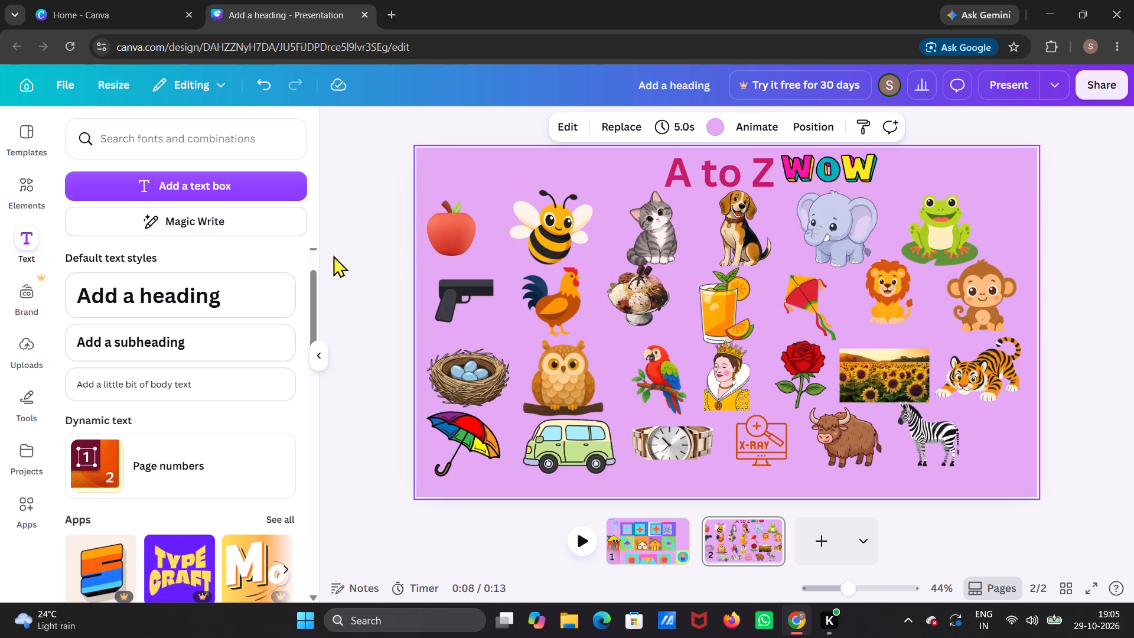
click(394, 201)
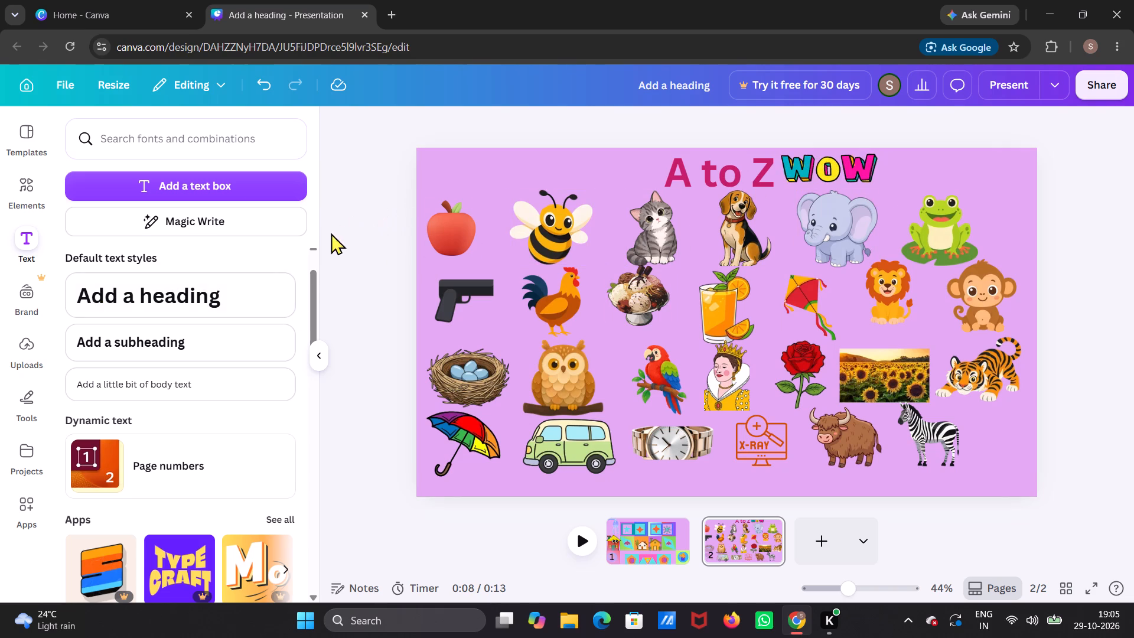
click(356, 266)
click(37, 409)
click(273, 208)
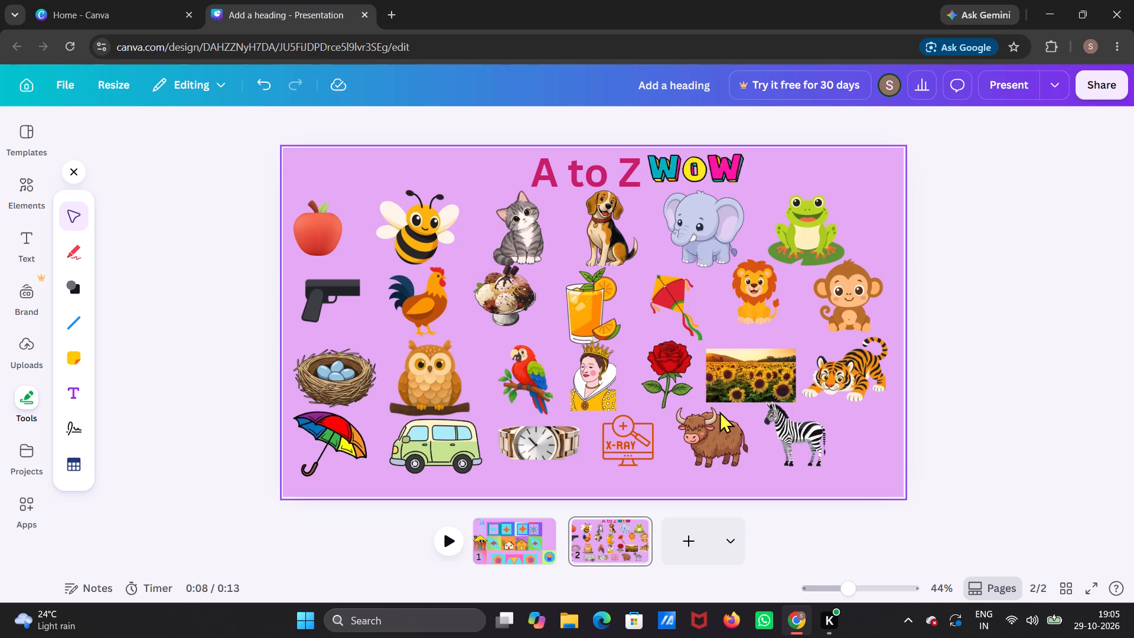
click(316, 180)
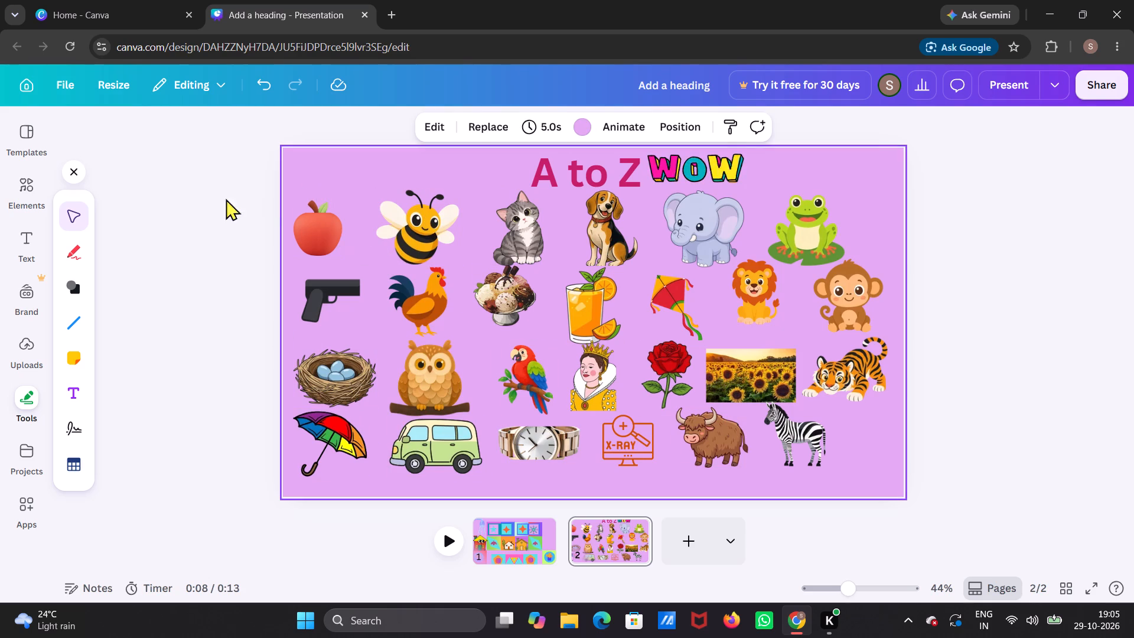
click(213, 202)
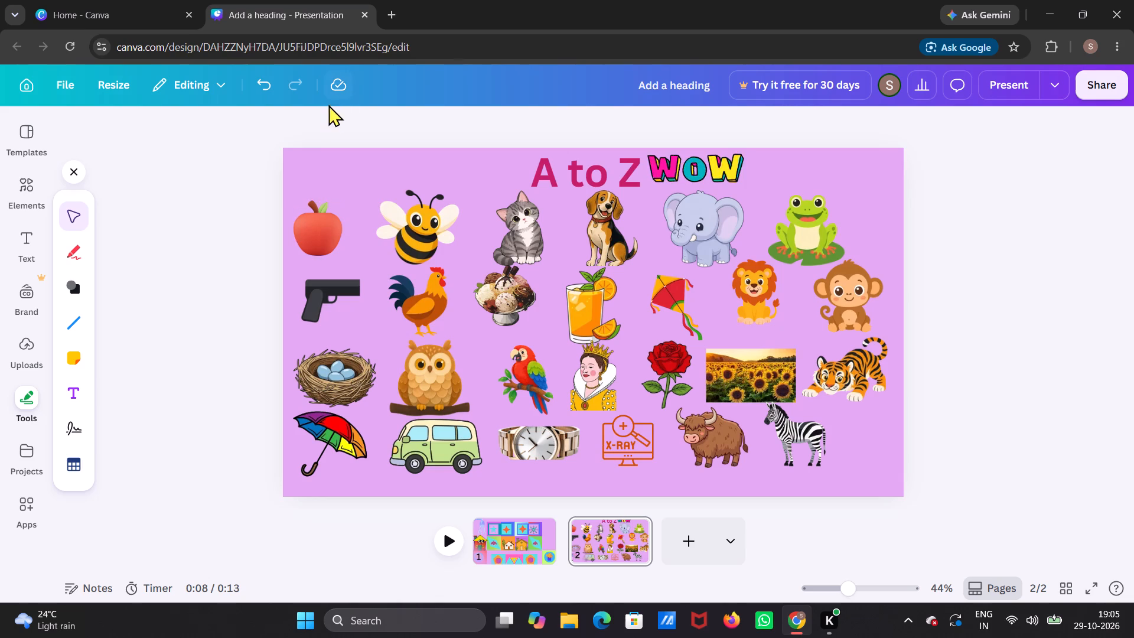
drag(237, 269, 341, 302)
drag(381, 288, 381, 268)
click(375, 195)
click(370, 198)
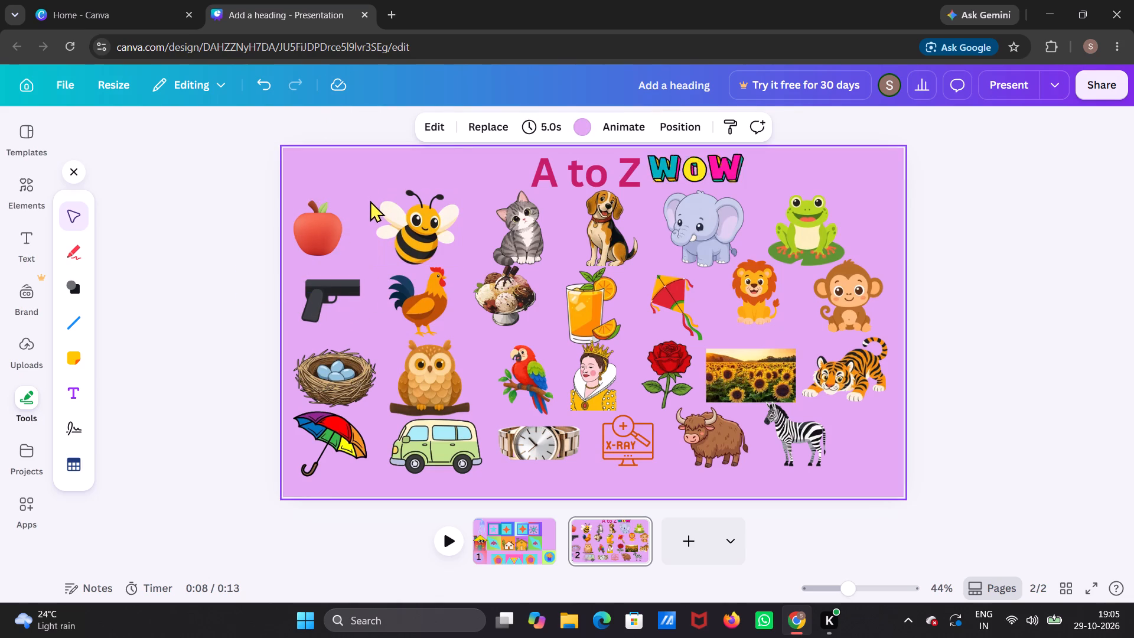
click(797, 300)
On the first page, move the orange pentagon behind the rightmost purple-pink circle off the page, and return to the second page.
click(541, 564)
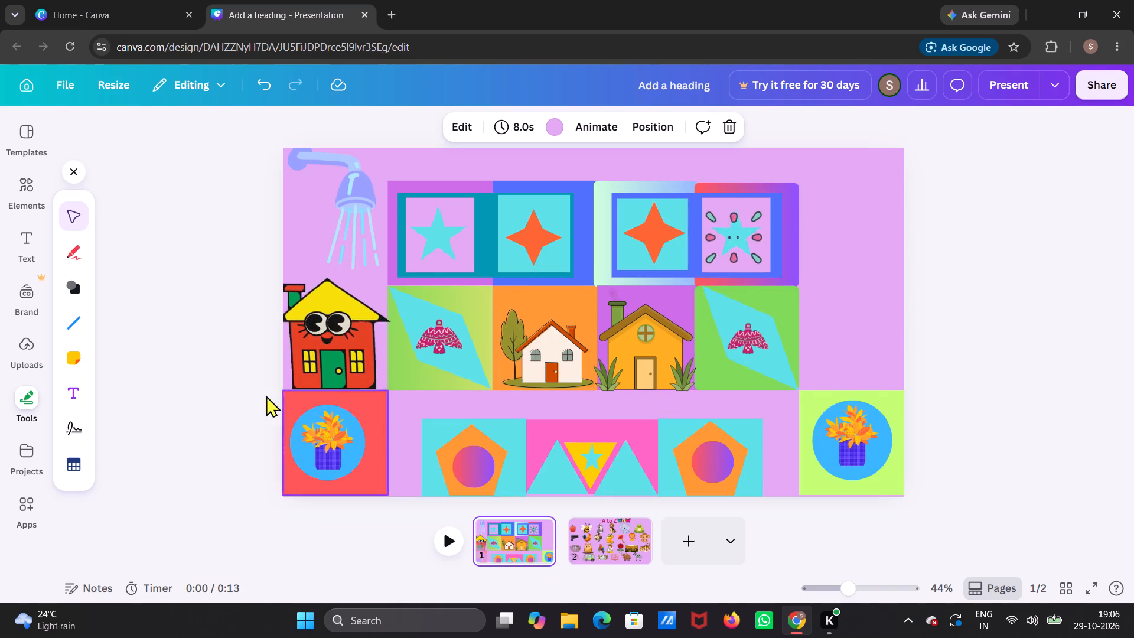
drag(688, 450, 1133, 637)
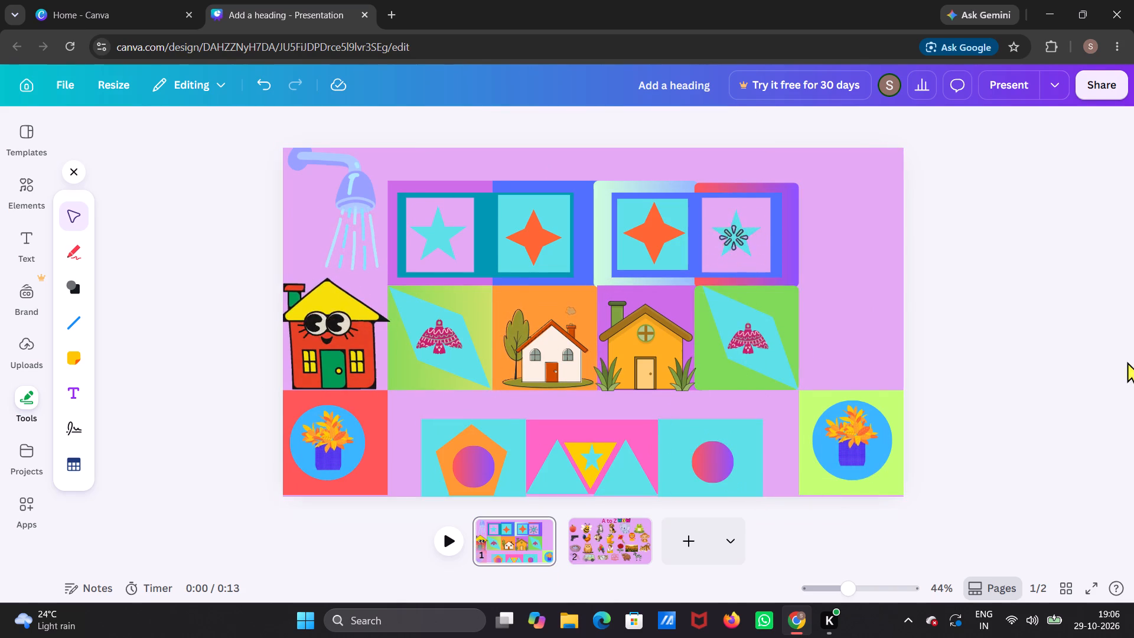
click(593, 541)
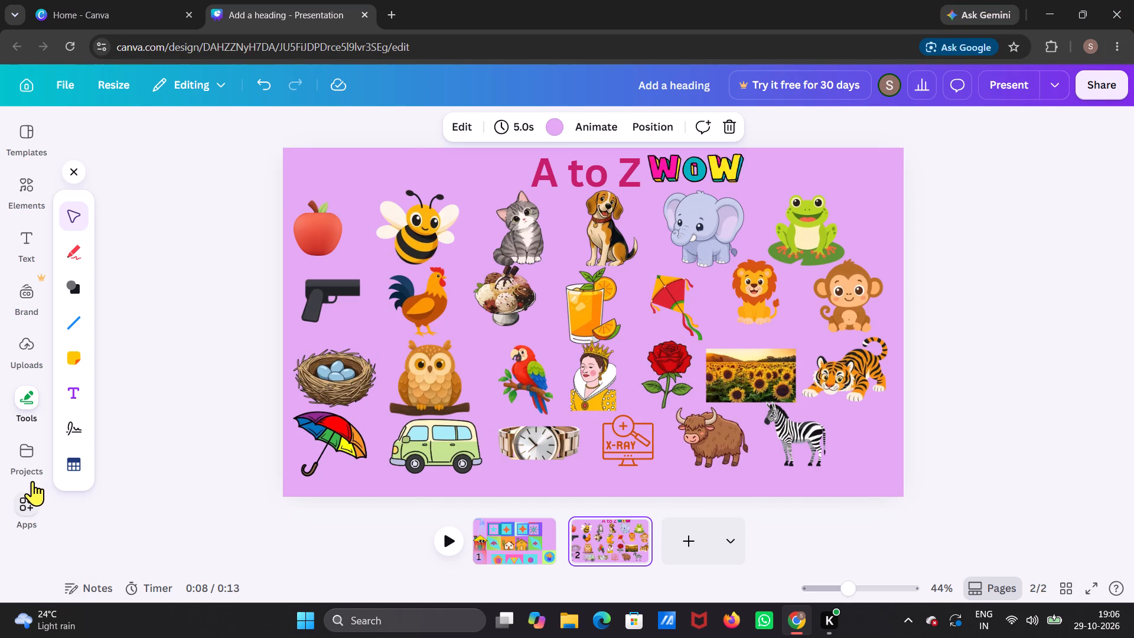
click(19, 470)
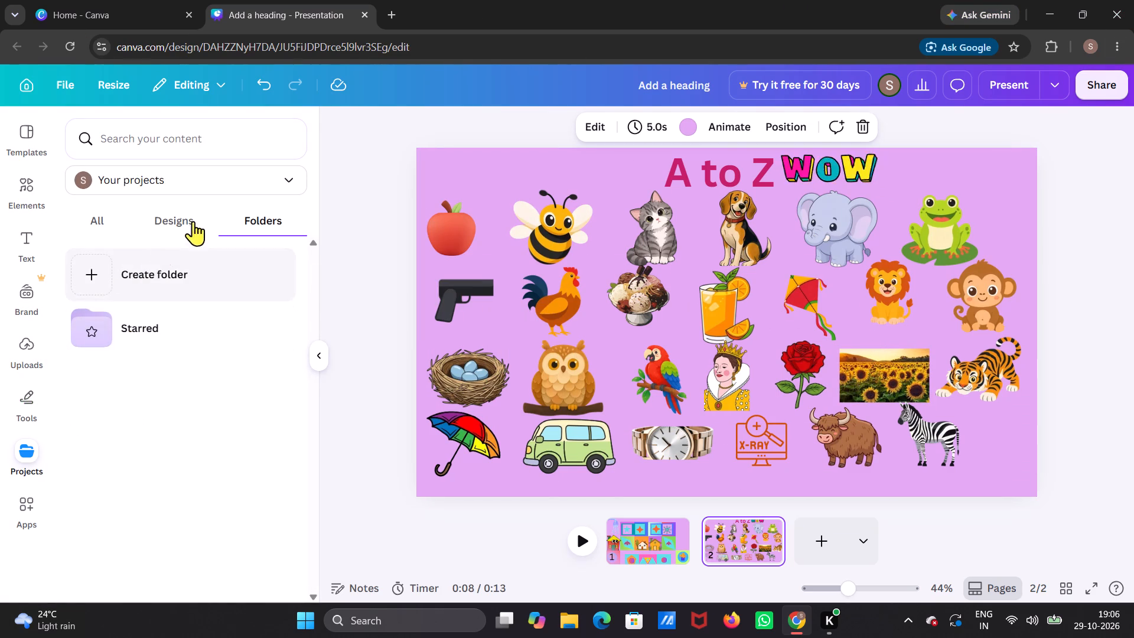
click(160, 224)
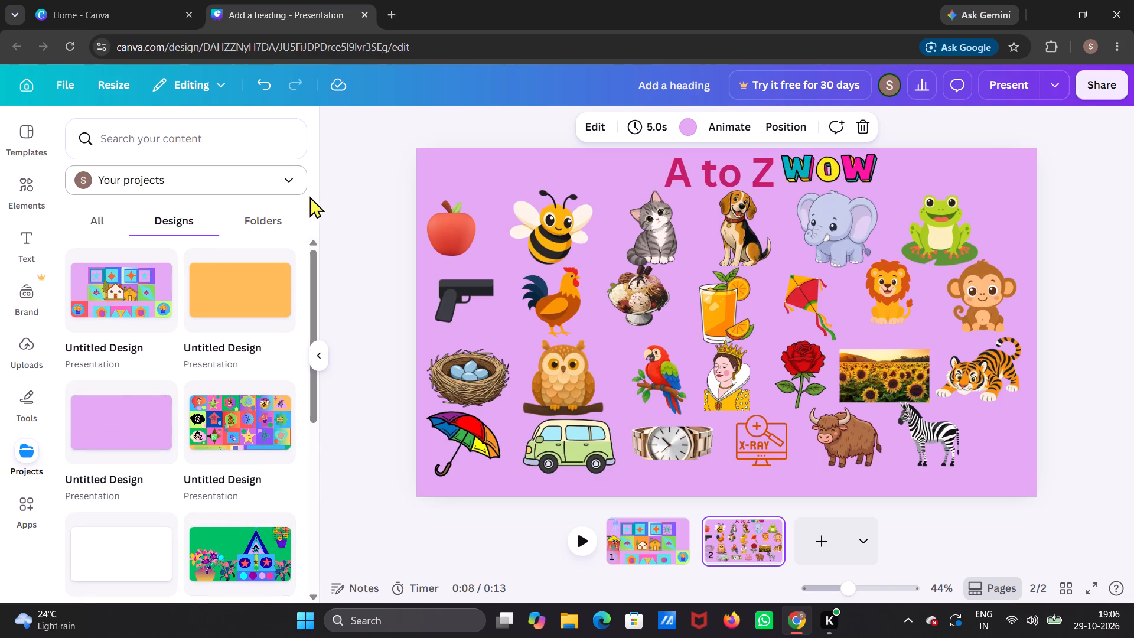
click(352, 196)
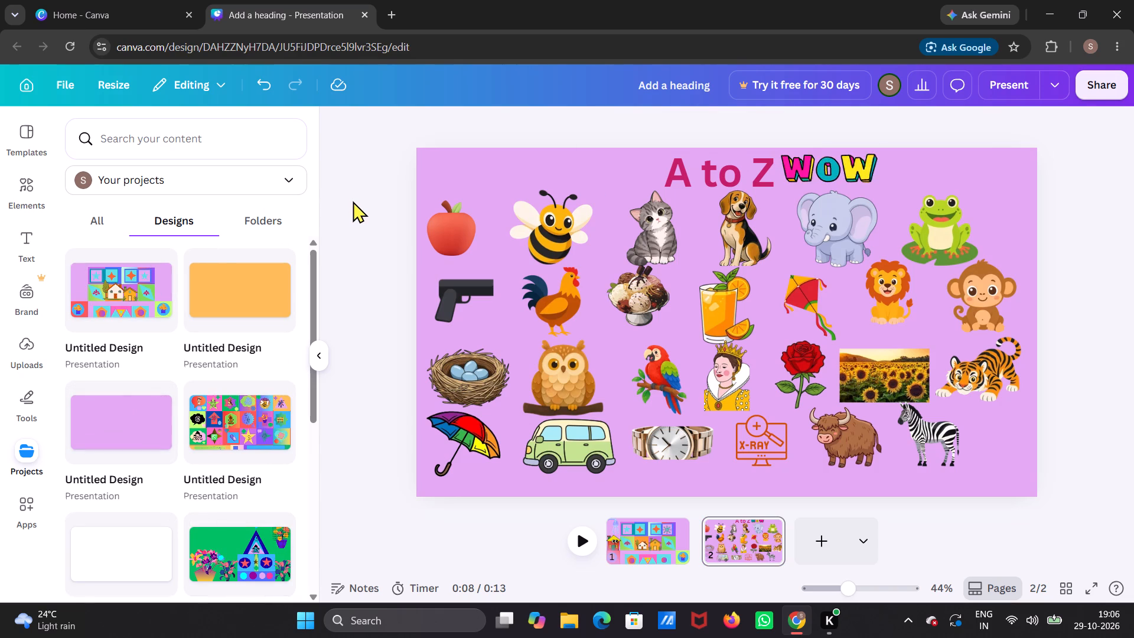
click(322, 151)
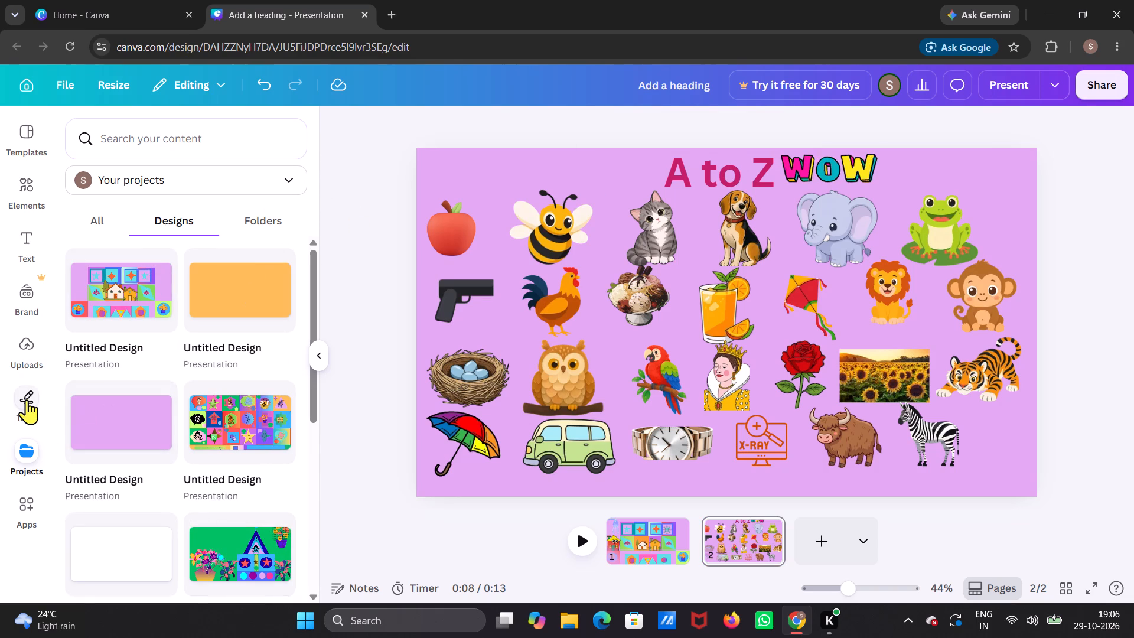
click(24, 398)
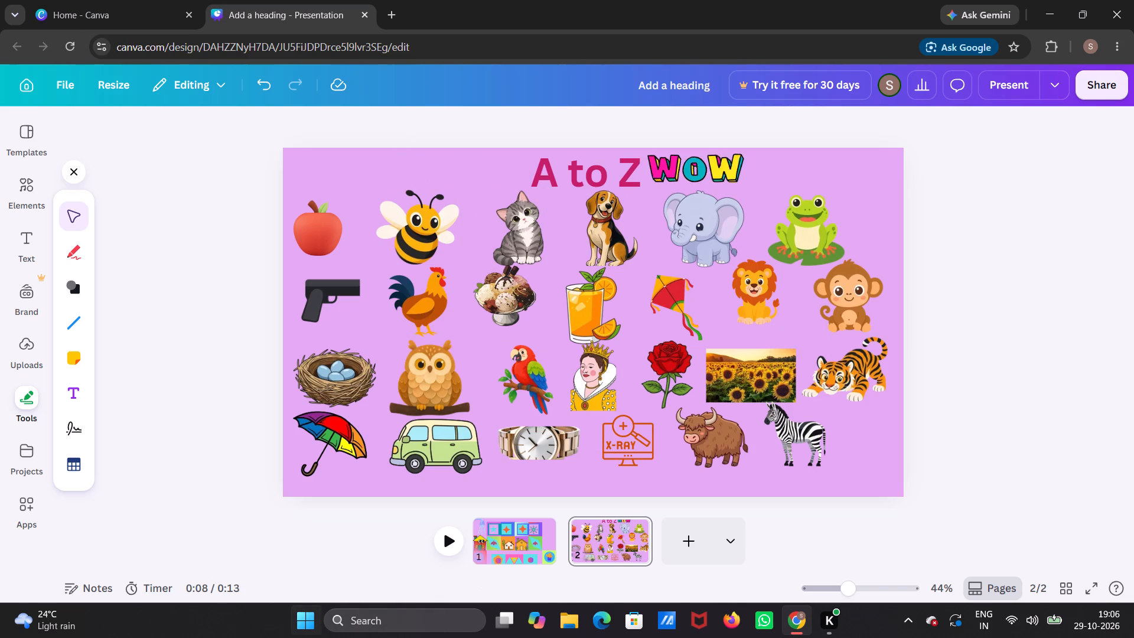
Switch to the Kuro app.
click(298, 623)
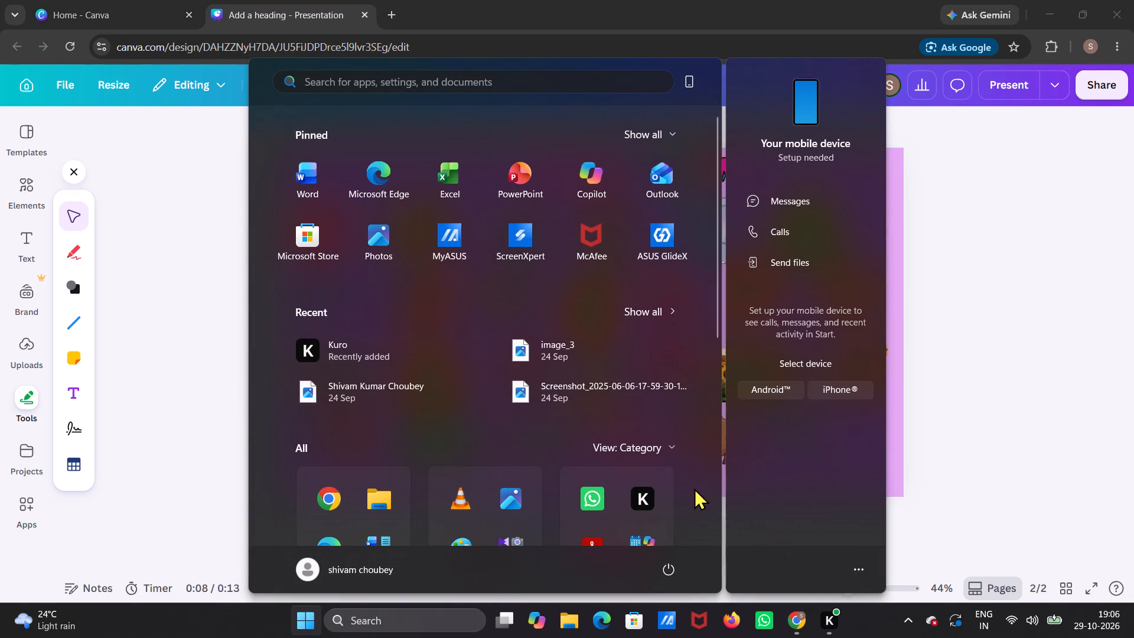
click(350, 355)
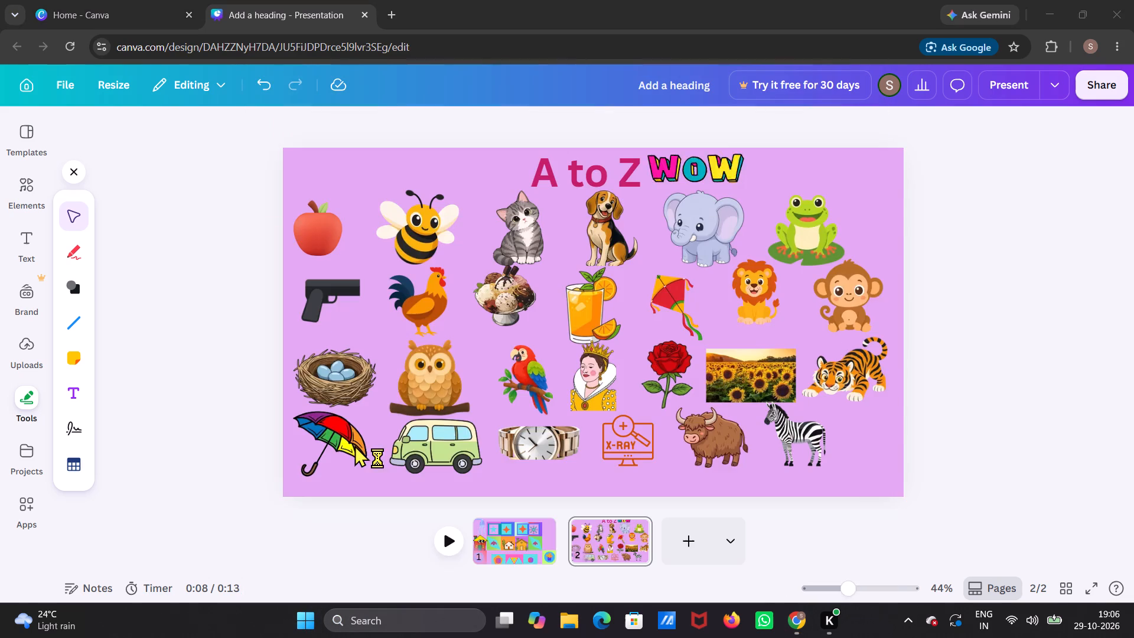
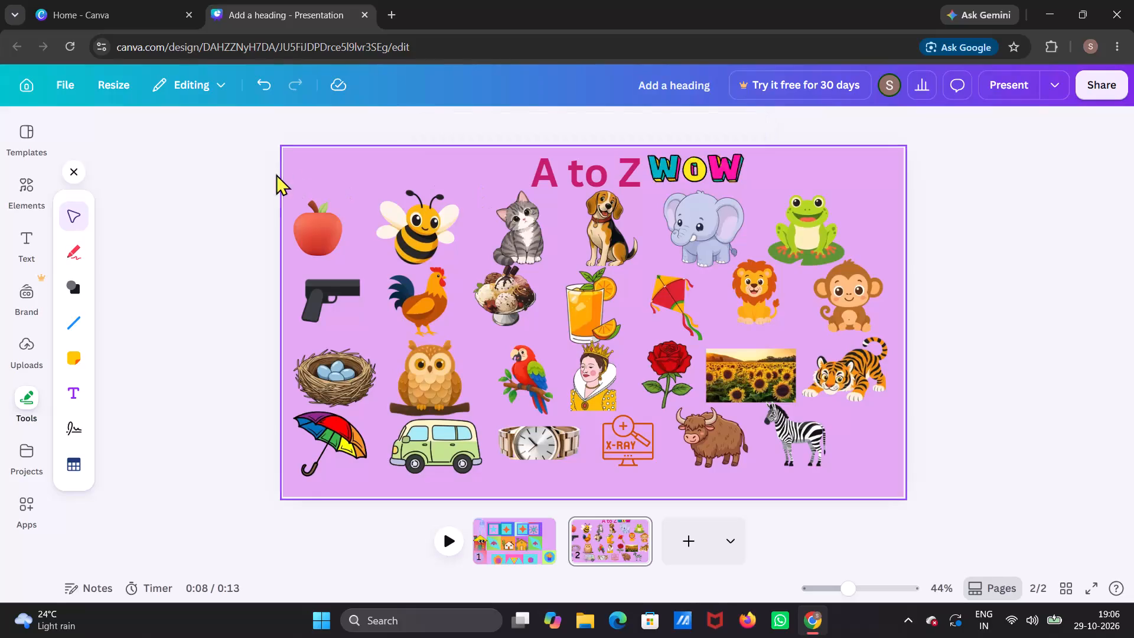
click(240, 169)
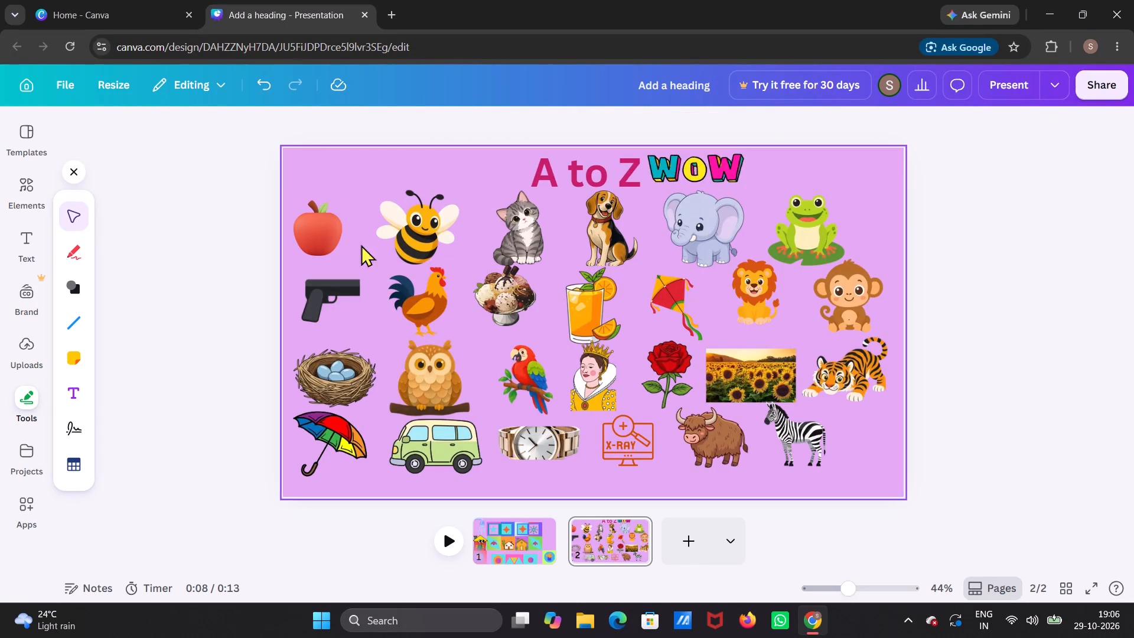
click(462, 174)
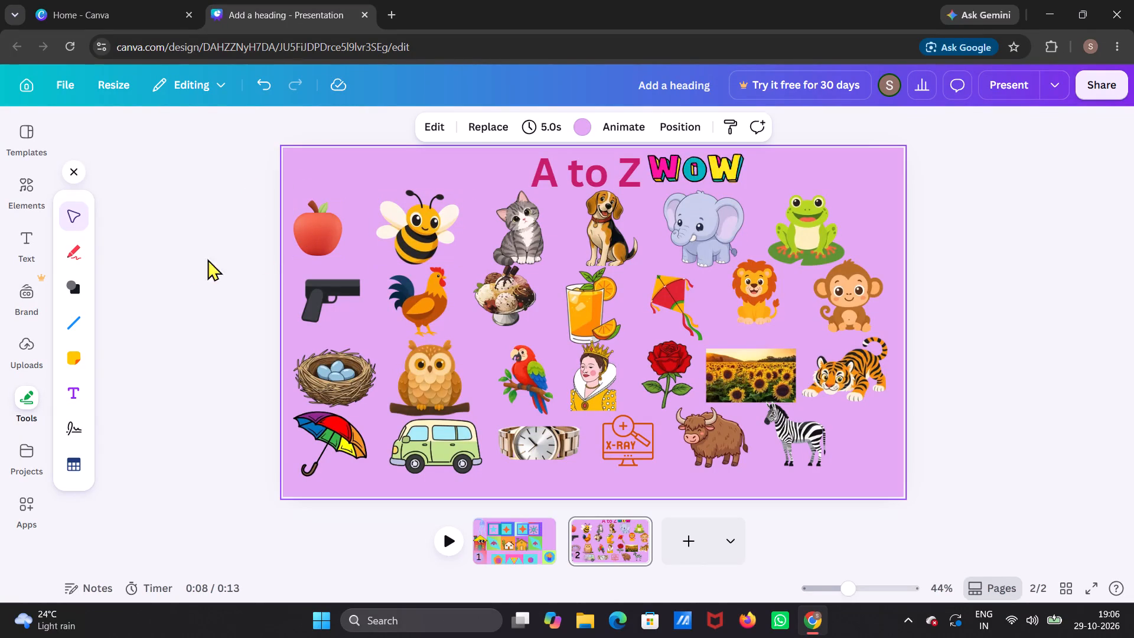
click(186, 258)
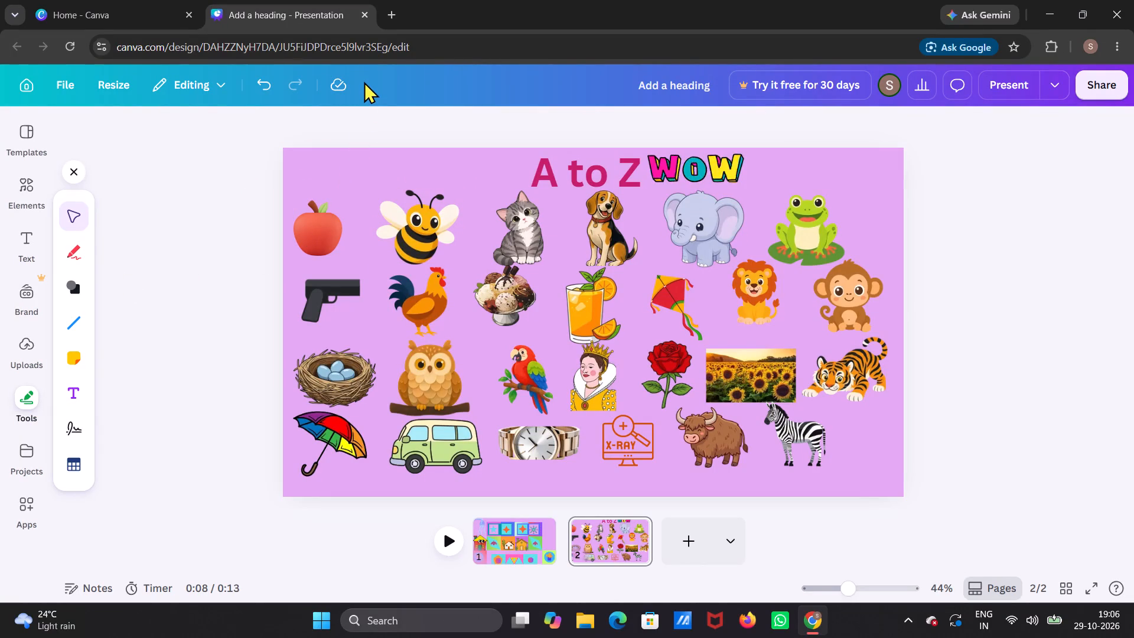
Close the presentation and then the remaining Canva home page, exiting the browser.
click(366, 15)
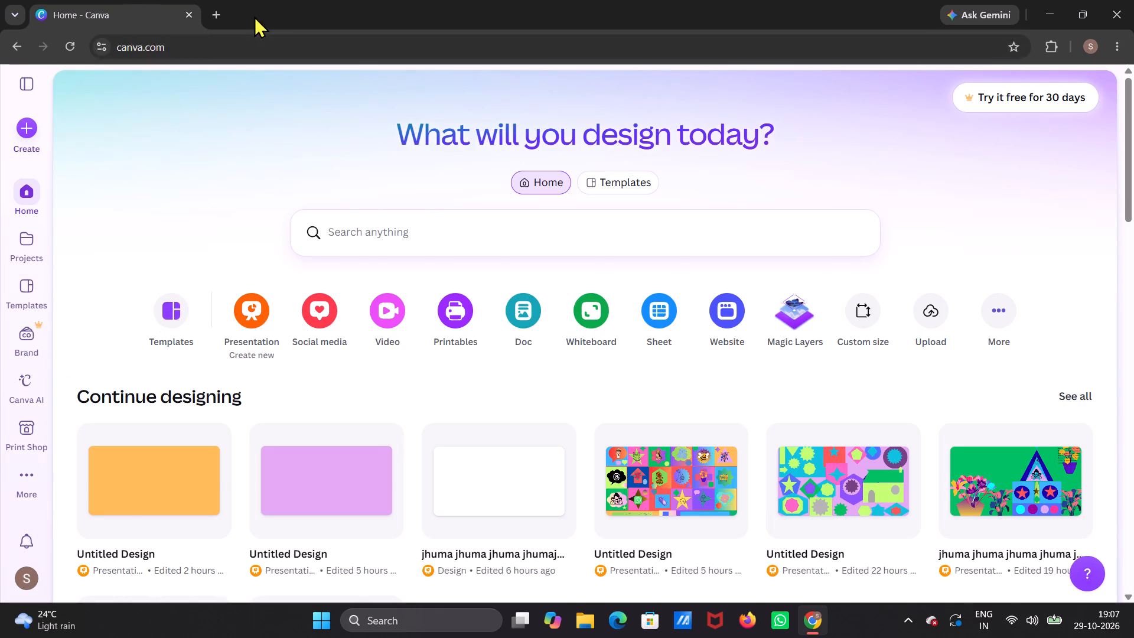
drag(185, 9, 196, 0)
click(194, 15)
Switch to the Windows desktop and refresh it four times.
right_click(793, 398)
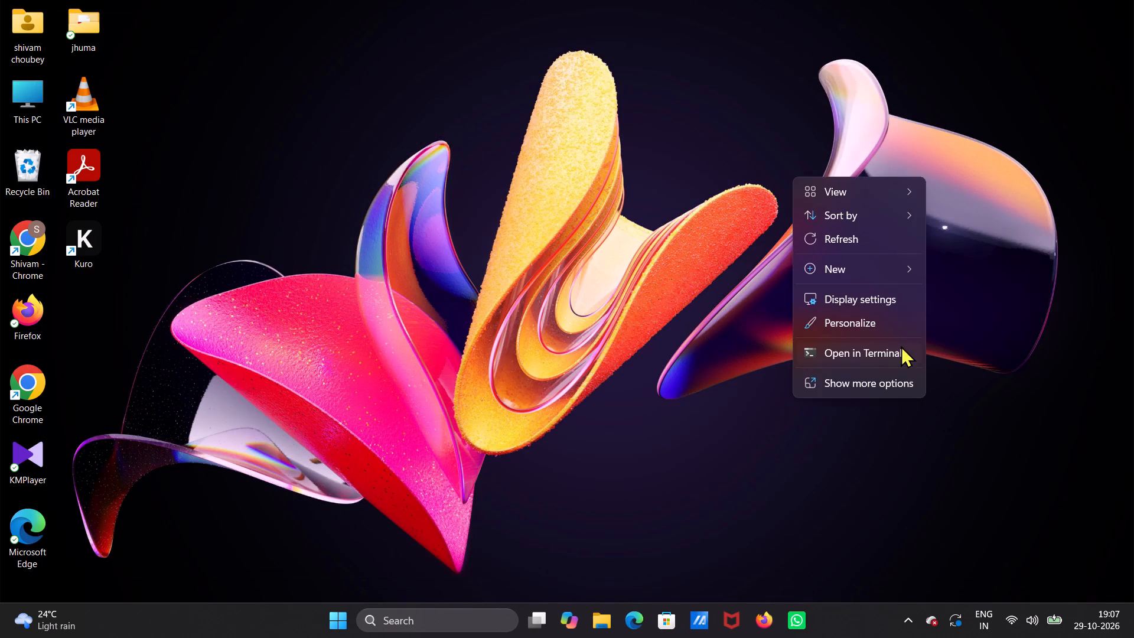
click(860, 246)
right_click(860, 246)
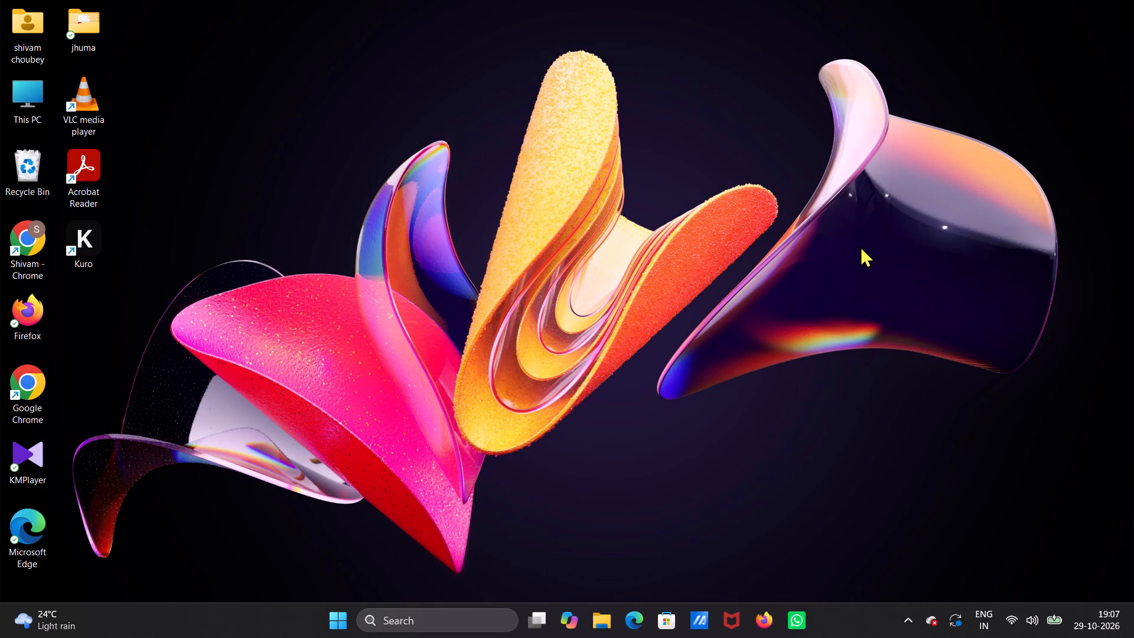
click(911, 311)
right_click(890, 284)
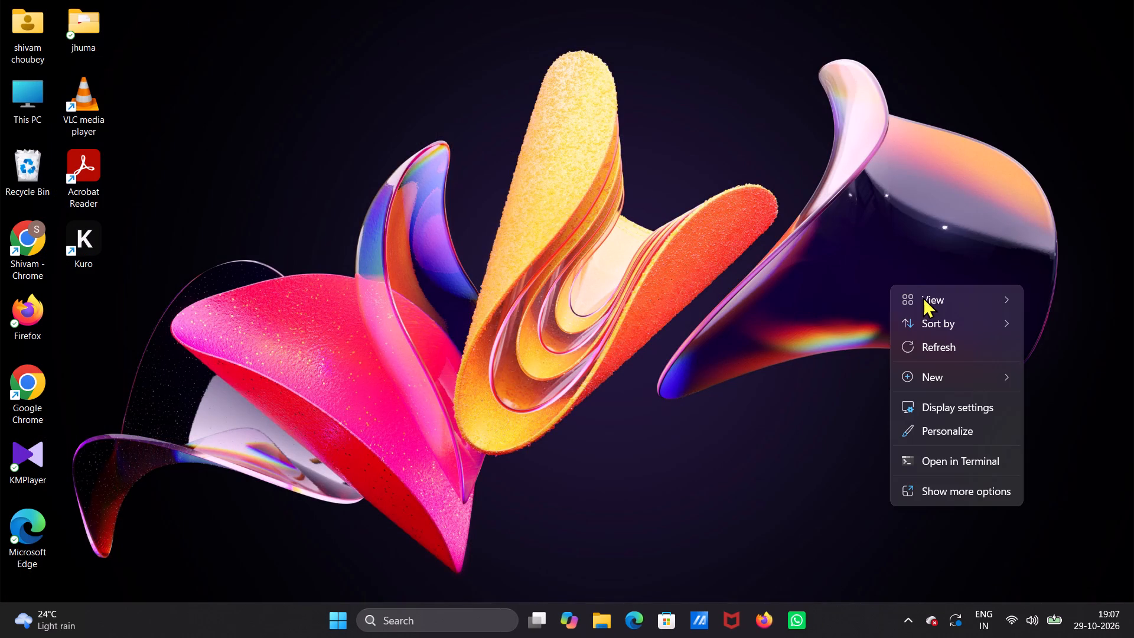
click(944, 337)
right_click(939, 328)
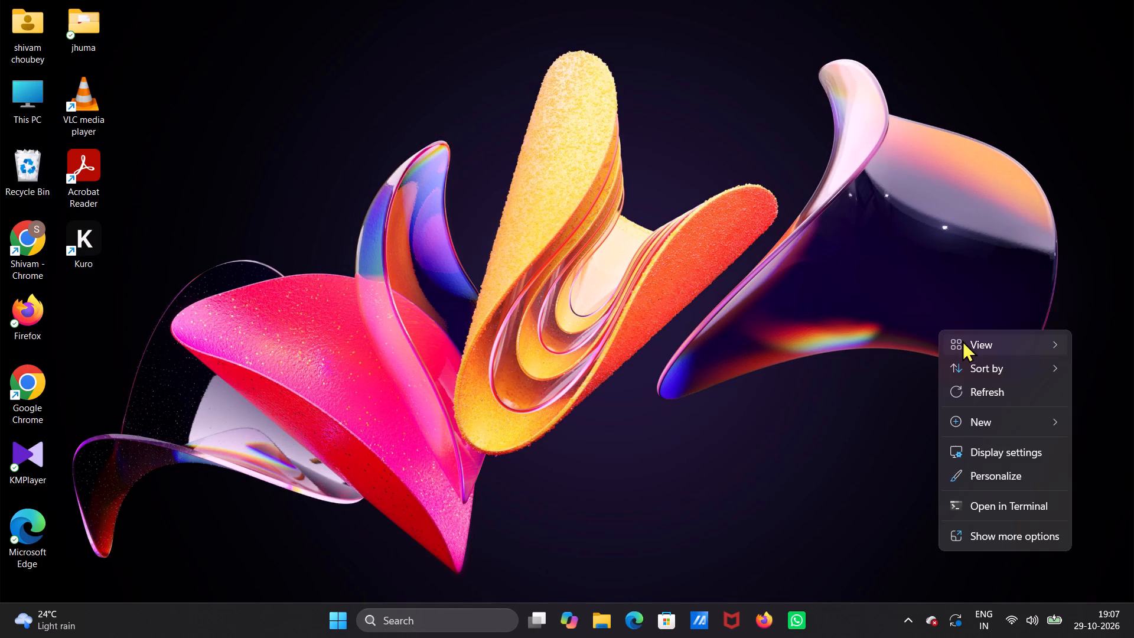
click(970, 382)
right_click(858, 276)
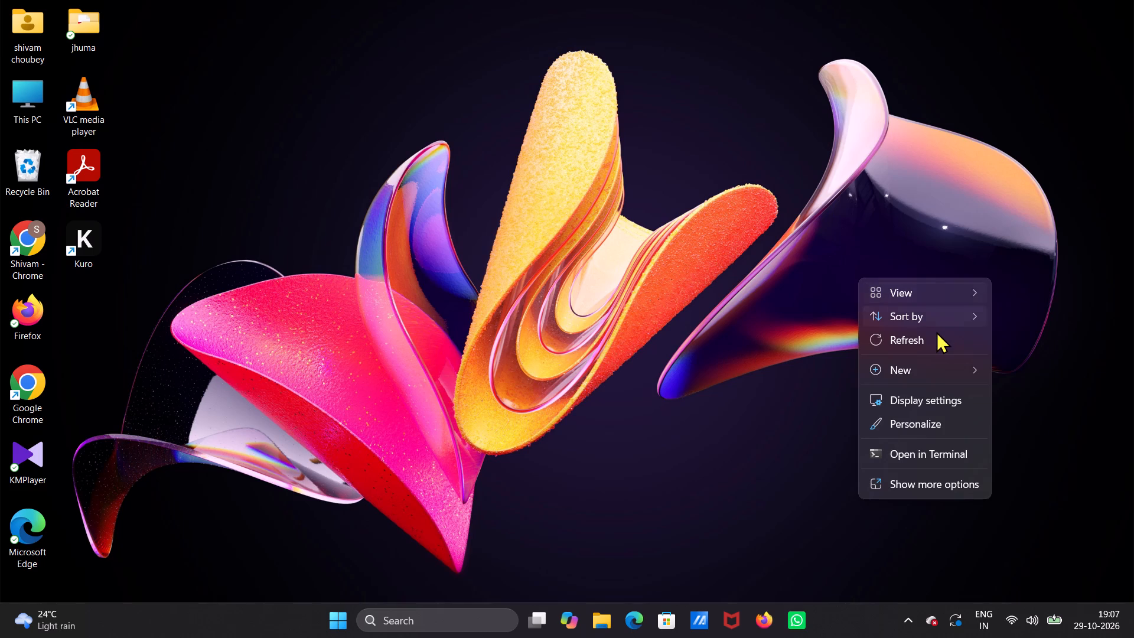
Refresh the Windows desktop once more.
click(934, 333)
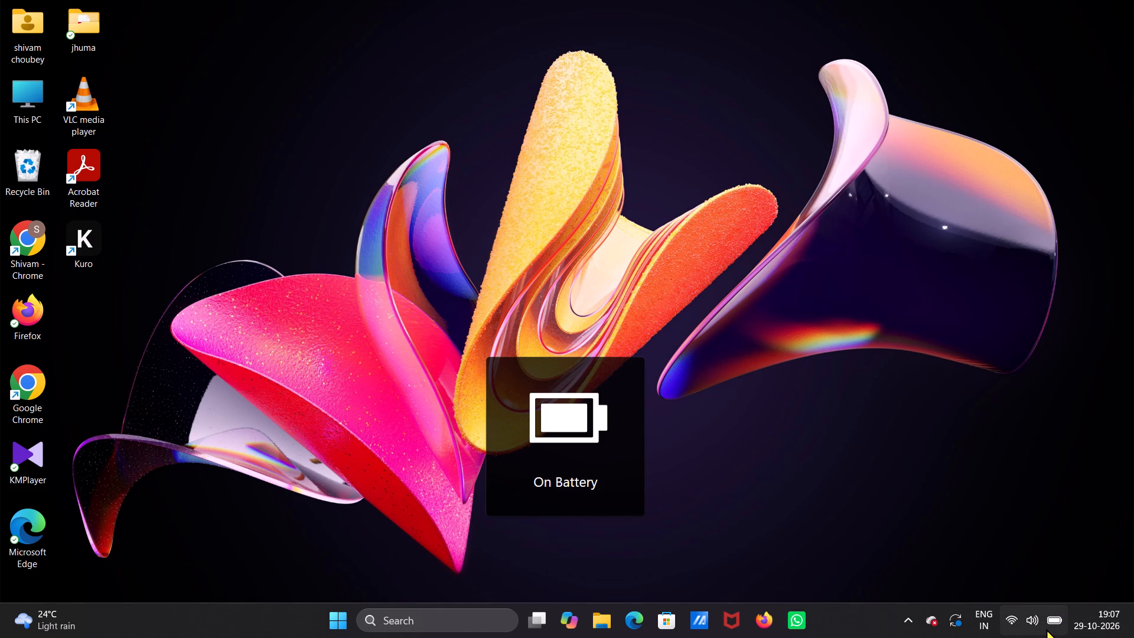
Turn off the computer's Wi-Fi in the quick settings and return to the desktop.
click(1008, 620)
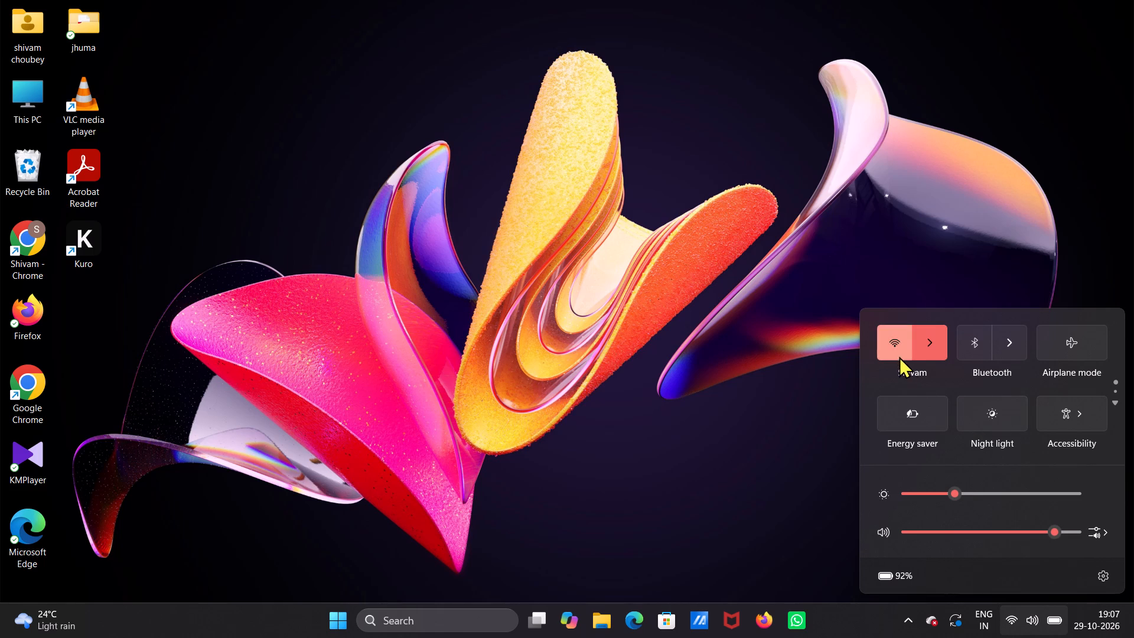
click(895, 350)
click(731, 558)
Refresh the Windows desktop two times.
right_click(728, 558)
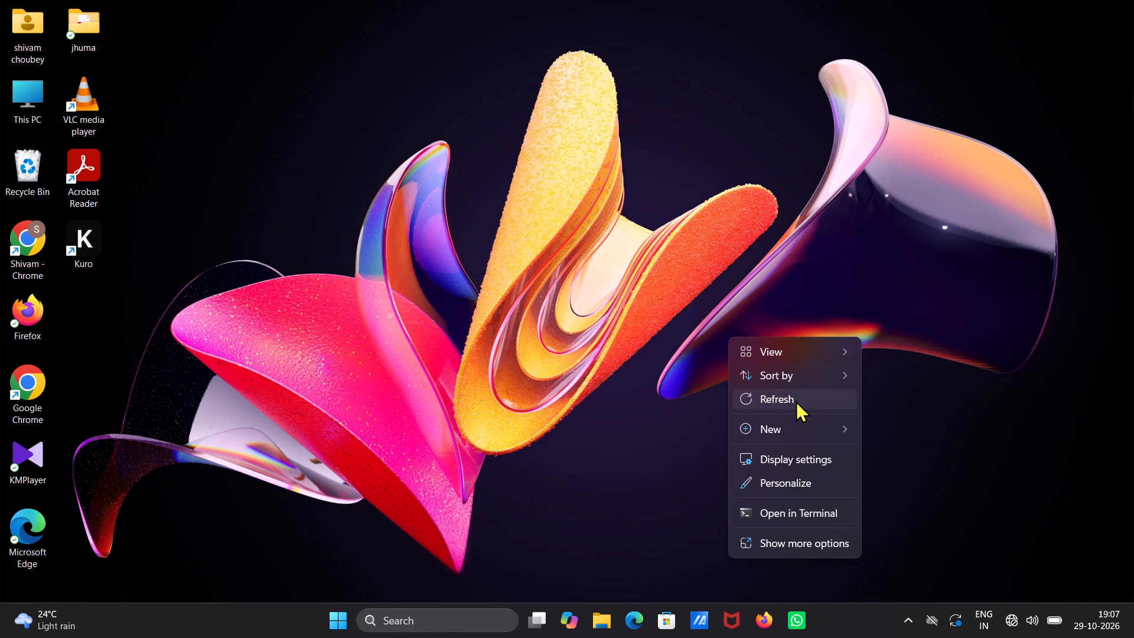
click(796, 401)
right_drag(794, 401, 788, 403)
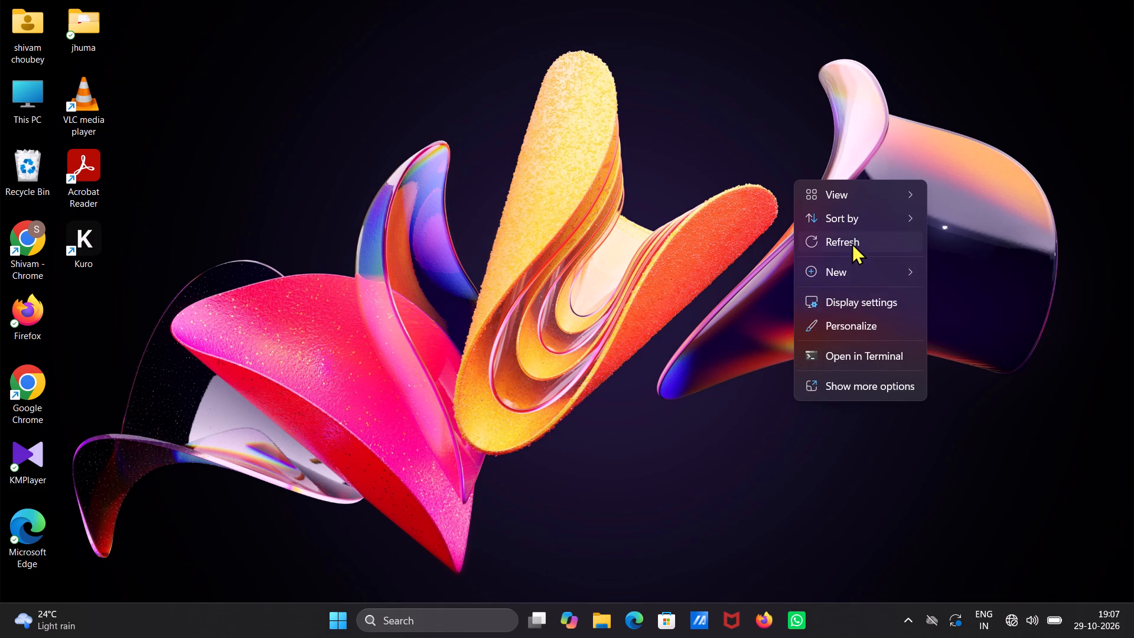
click(852, 243)
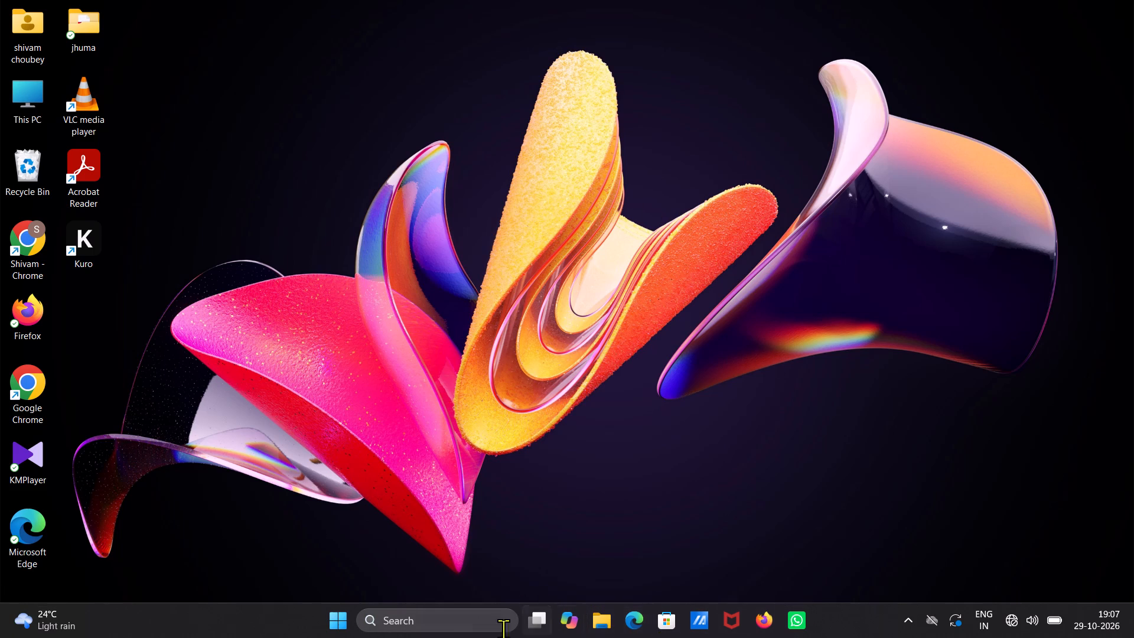
Open Windows Start.
click(345, 621)
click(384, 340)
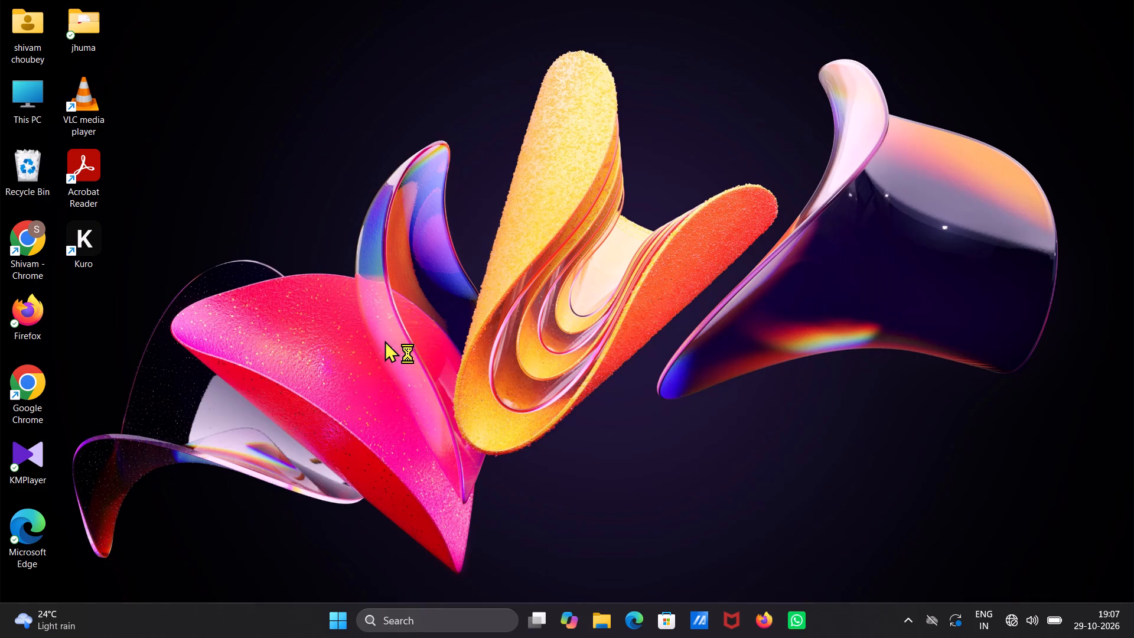
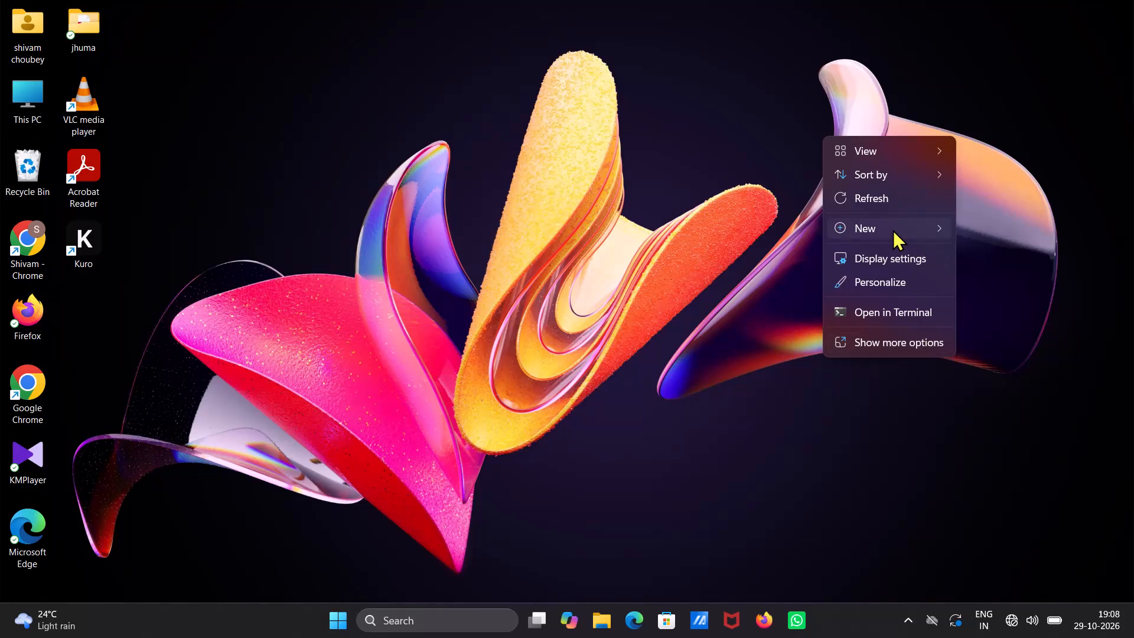
Refresh the Windows desktop once more.
click(889, 200)
Shut down the computer from the Windows power options.
click(340, 627)
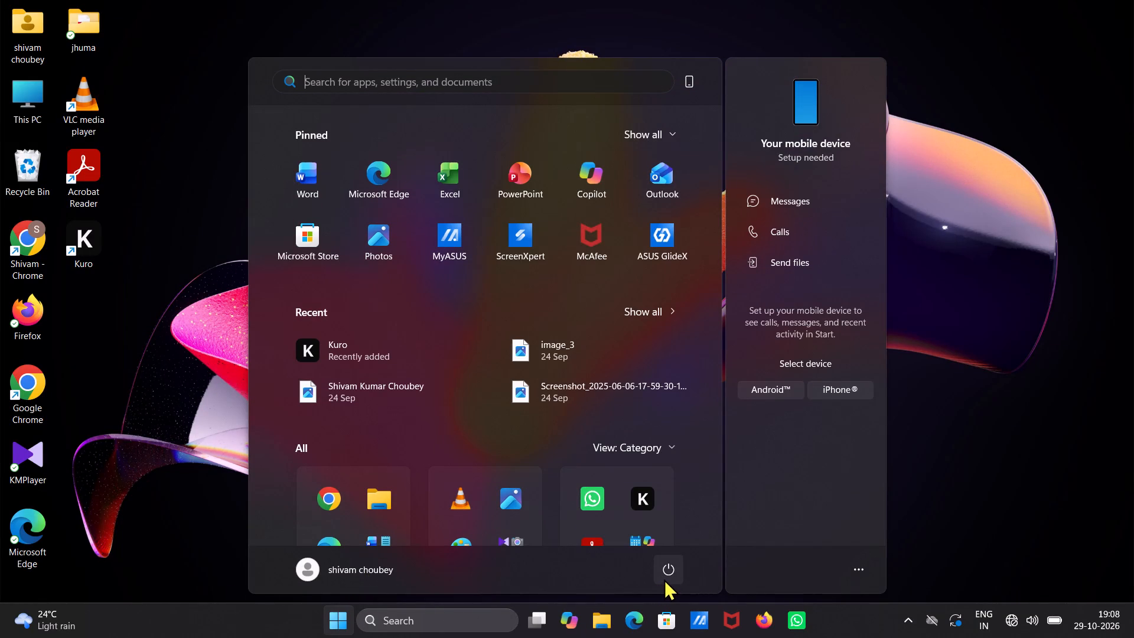
click(664, 578)
click(678, 512)
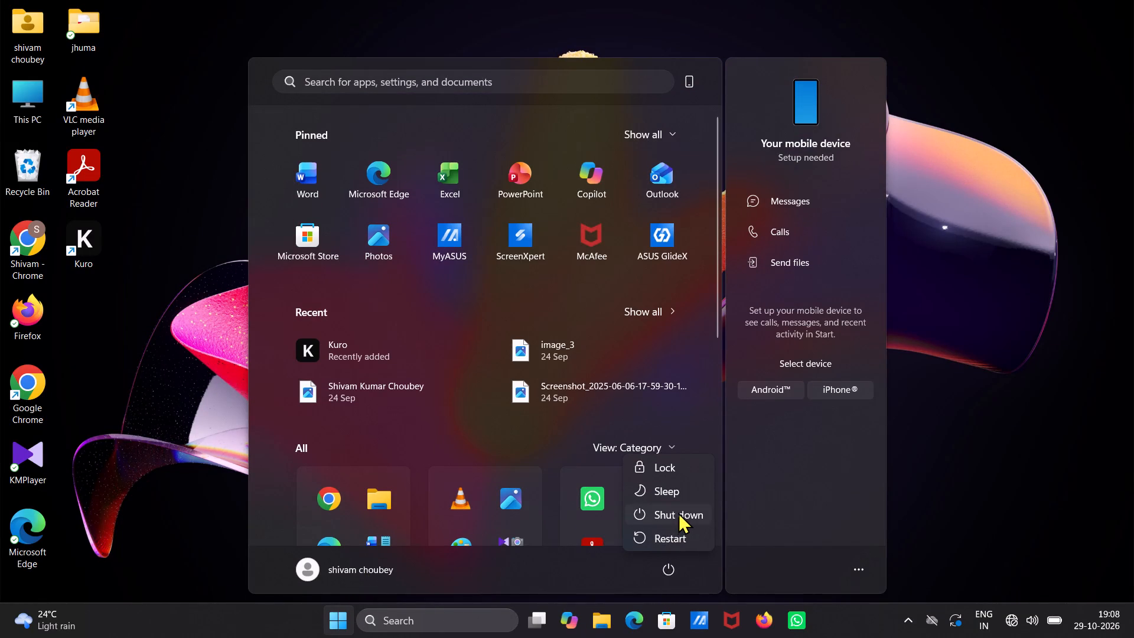